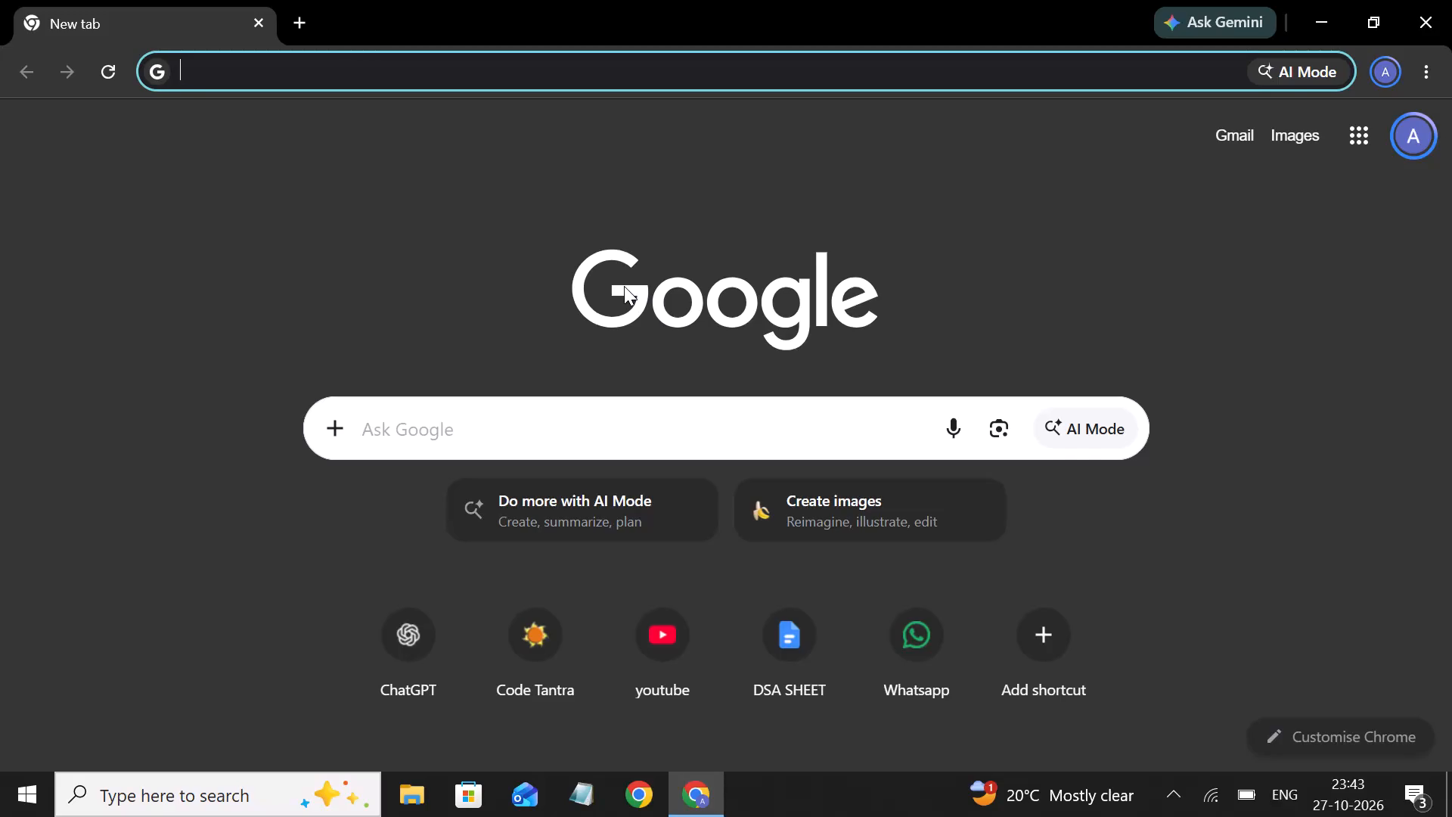
# Open the Google Sheets home page from the Google apps on the new tab.
pyautogui.click(1360, 136)
pyautogui.scroll(-4, 1242, 566)
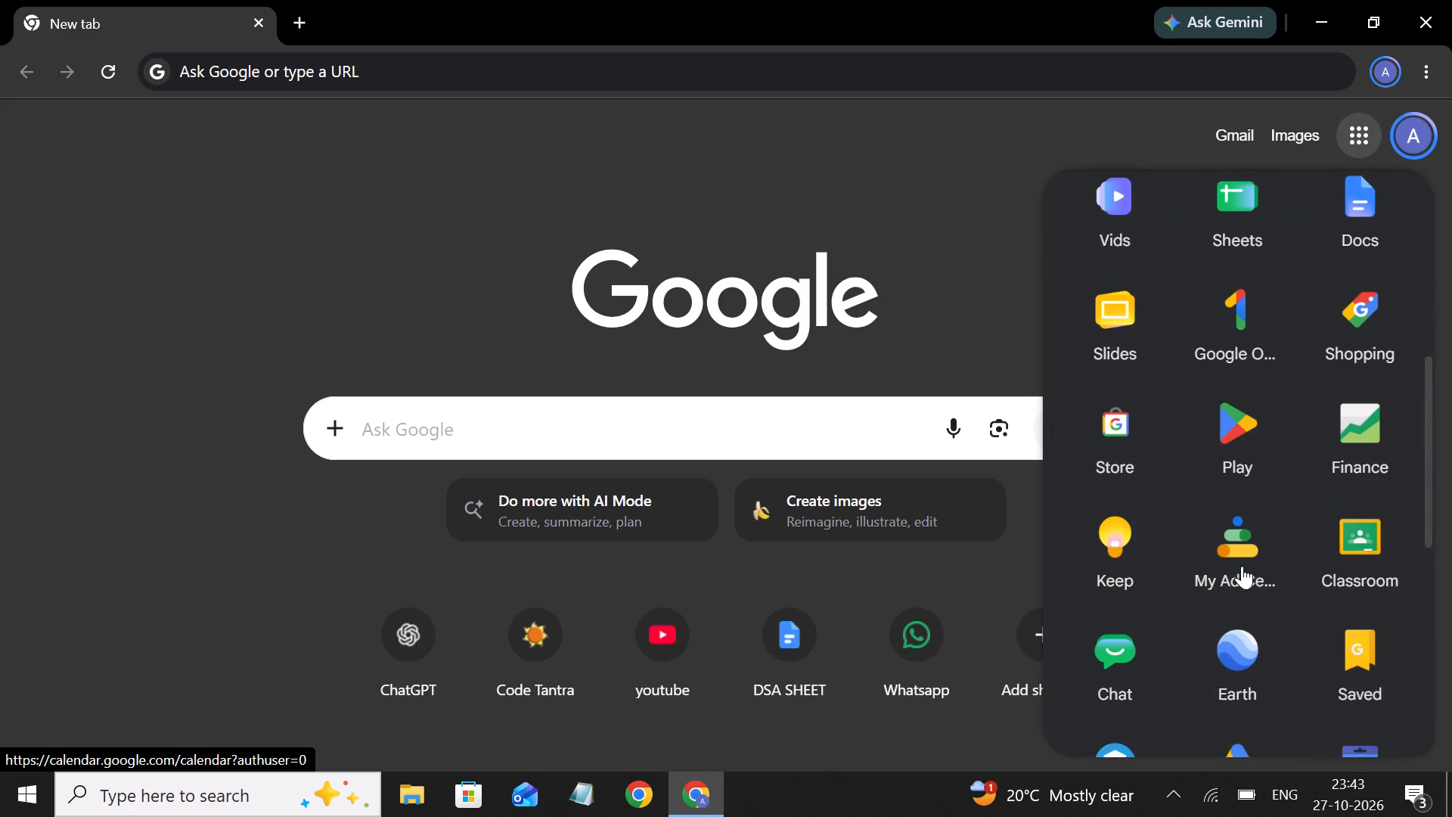
pyautogui.click(1248, 218)
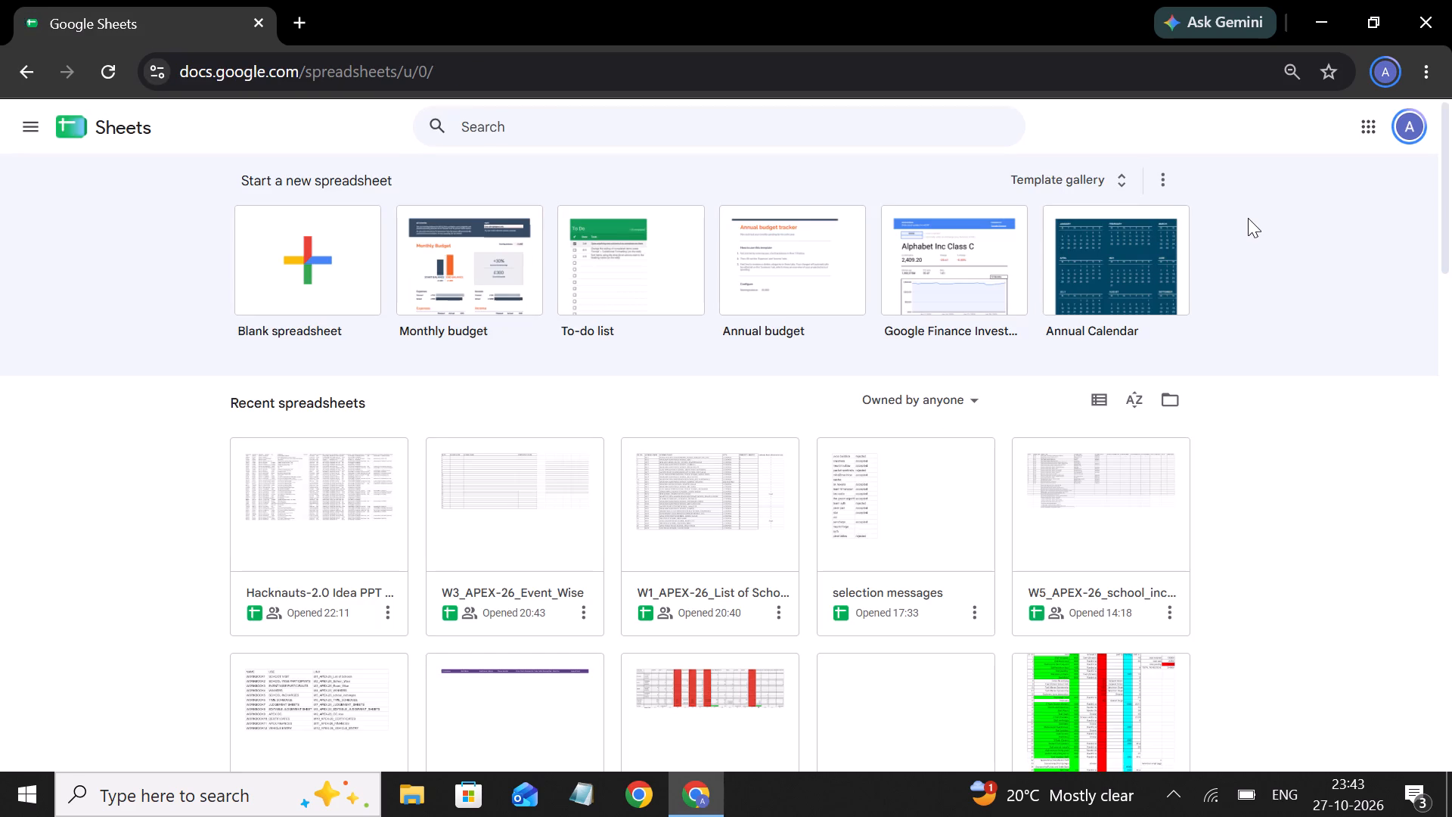
# Look through the recent spreadsheets in Google Sheets to find the file needed.
pyautogui.scroll(-2, 1016, 424)
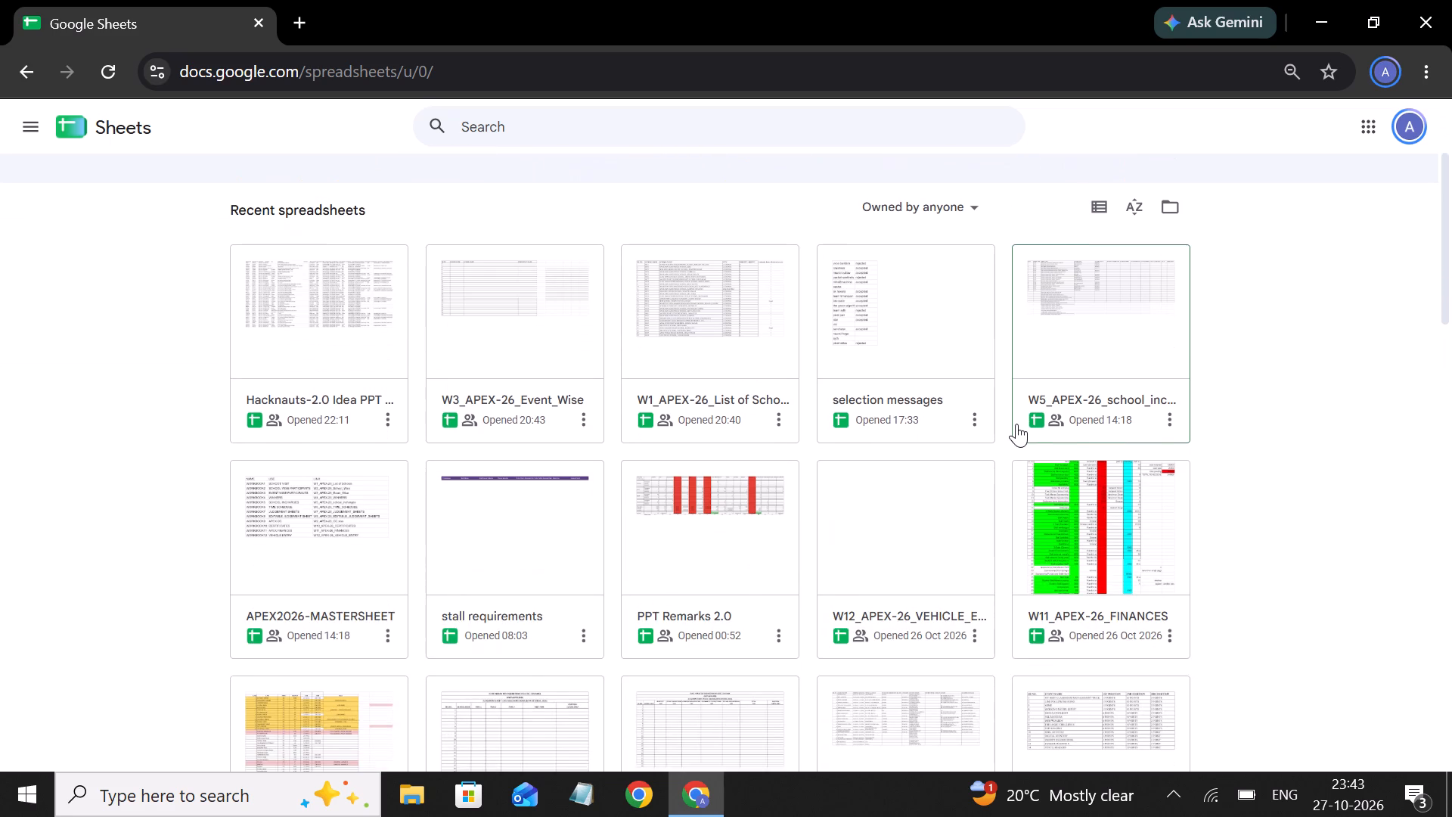
pyautogui.scroll(-1, 1016, 424)
pyautogui.hscroll(-1, 1016, 424)
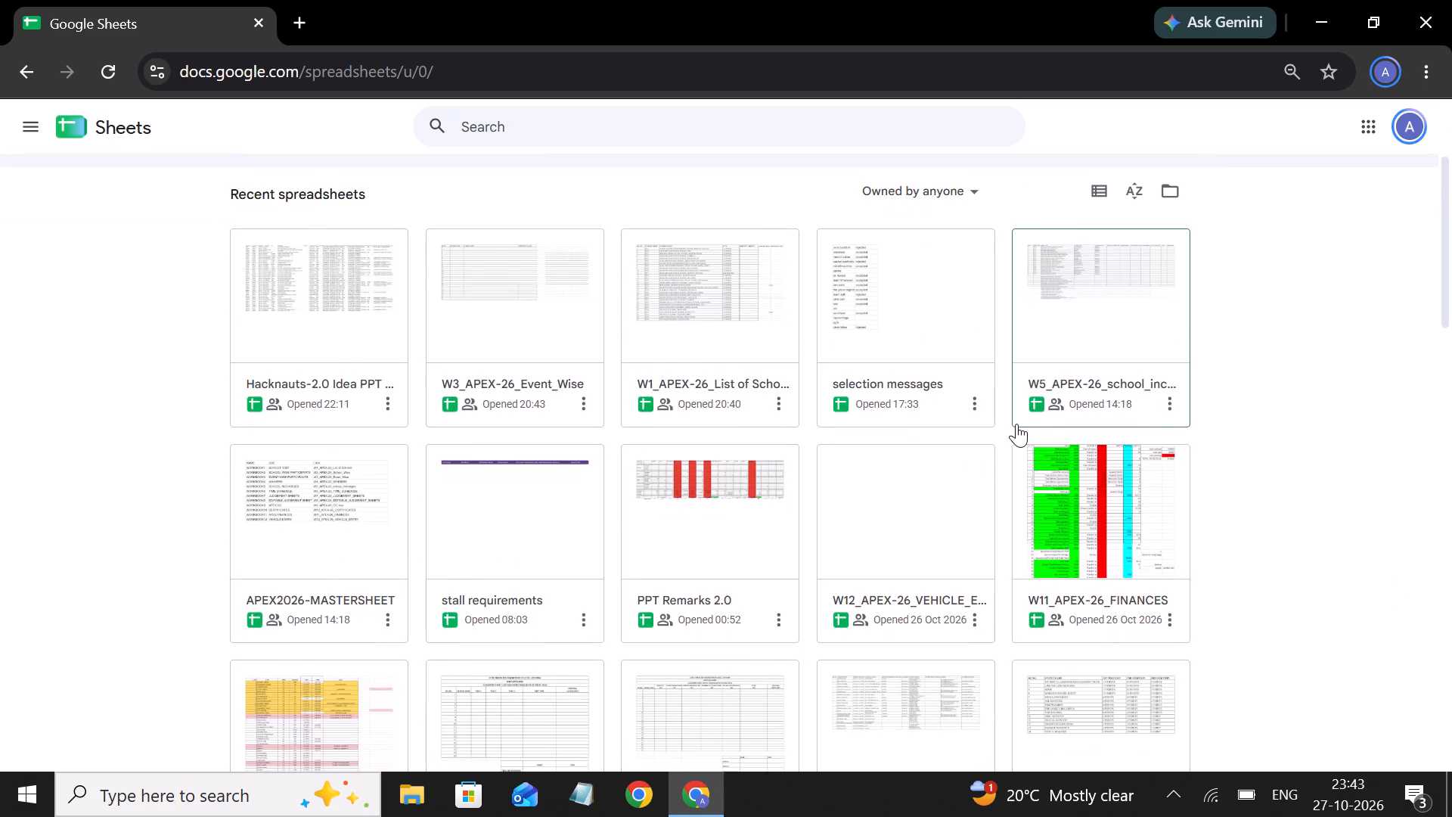
pyautogui.scroll(-3, 1016, 424)
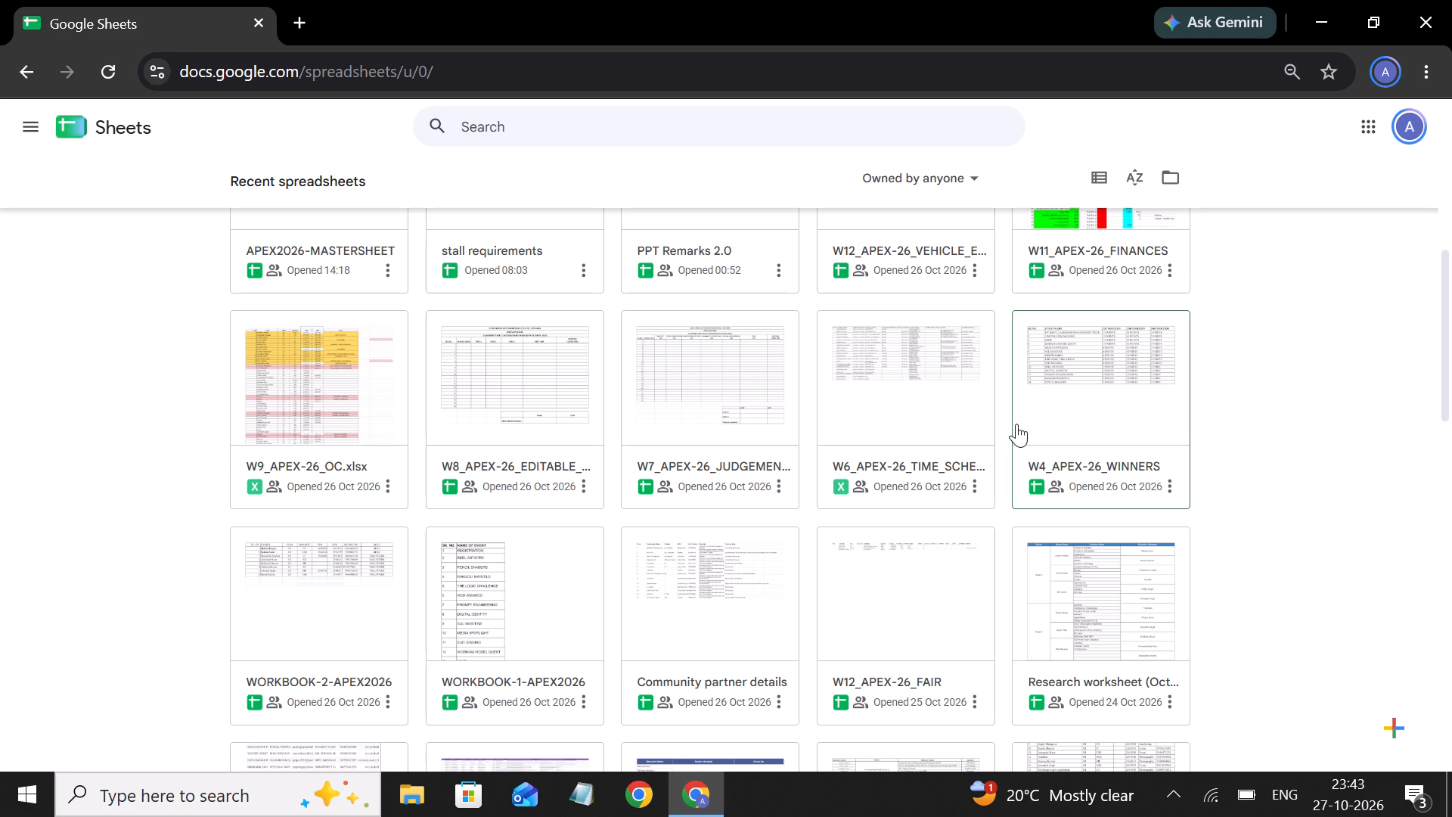
# Find WORKBOOK-1-APEX2026 among the recent spreadsheets and open it.
pyautogui.scroll(-1, 1016, 424)
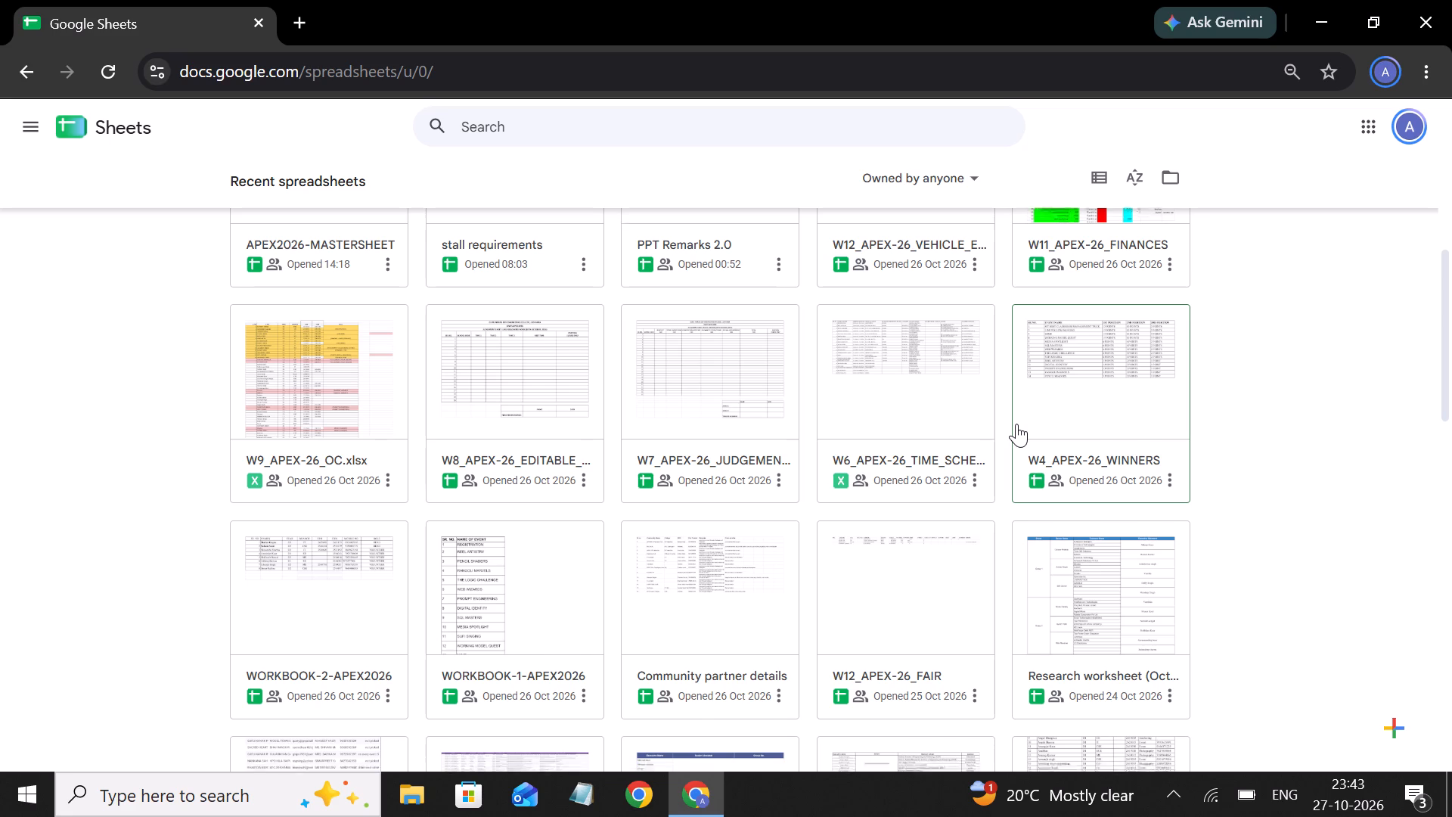
pyautogui.scroll(-1, 1016, 424)
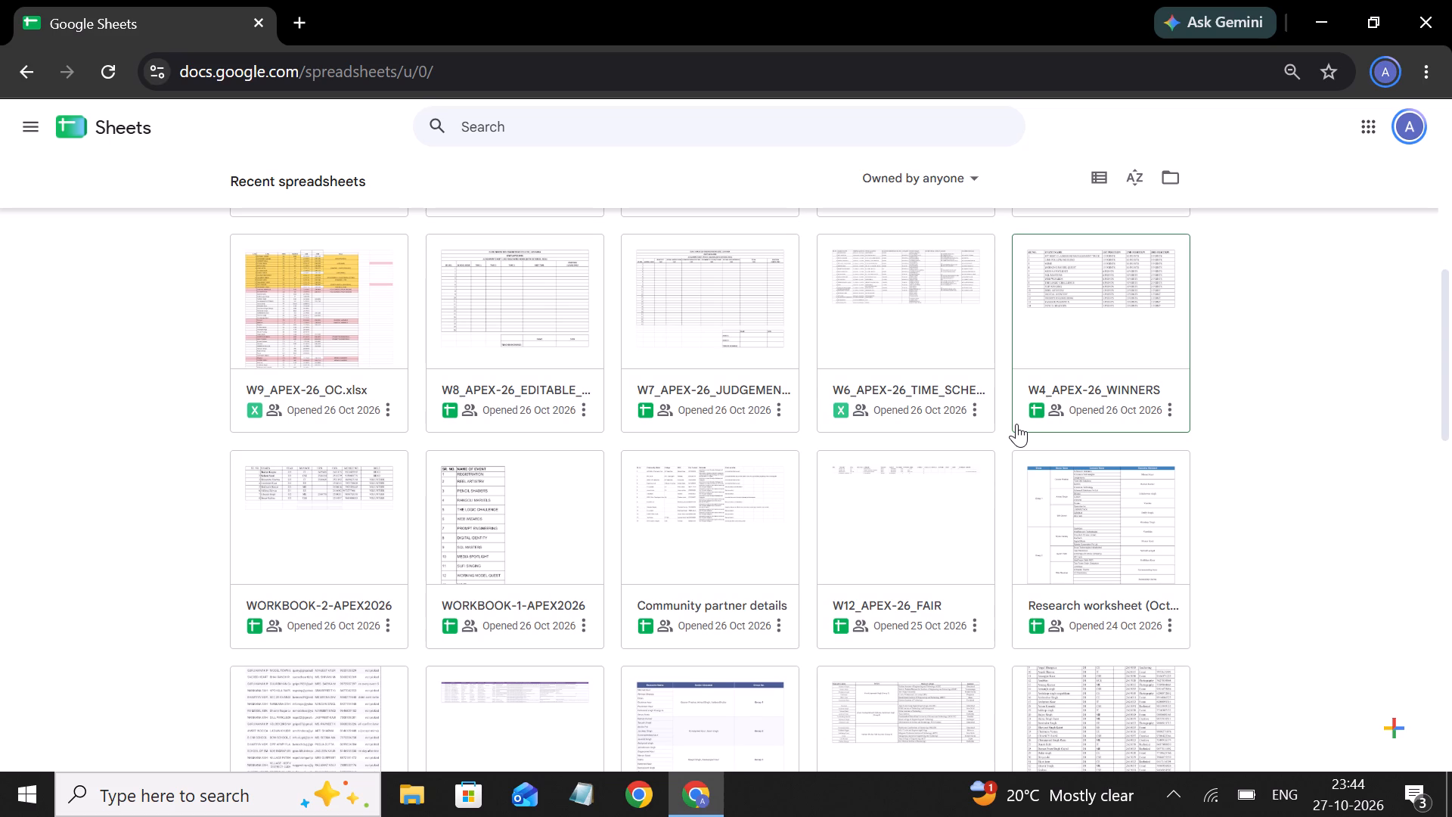
pyautogui.scroll(-2, 1016, 424)
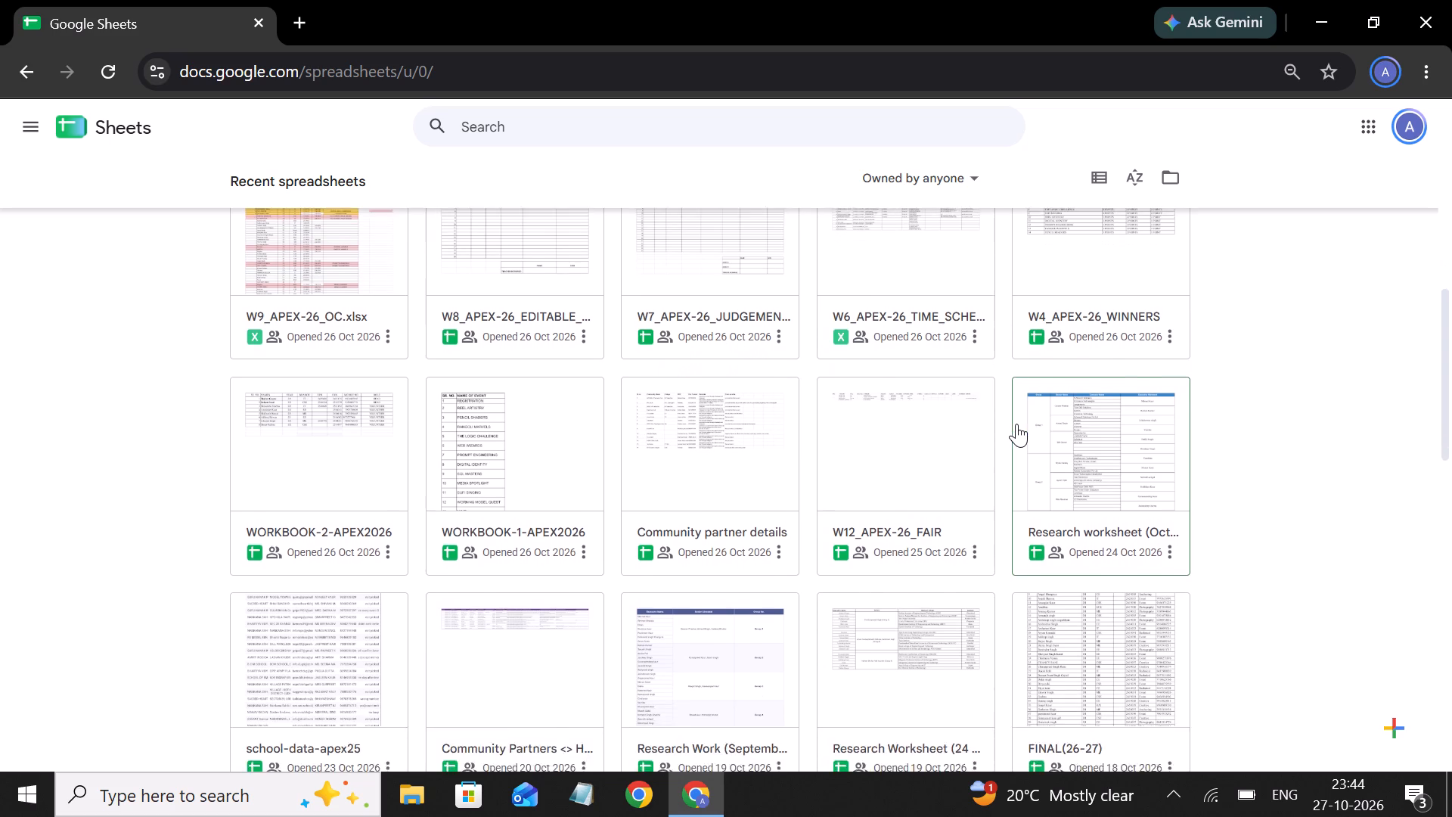
pyautogui.scroll(-1, 839, 525)
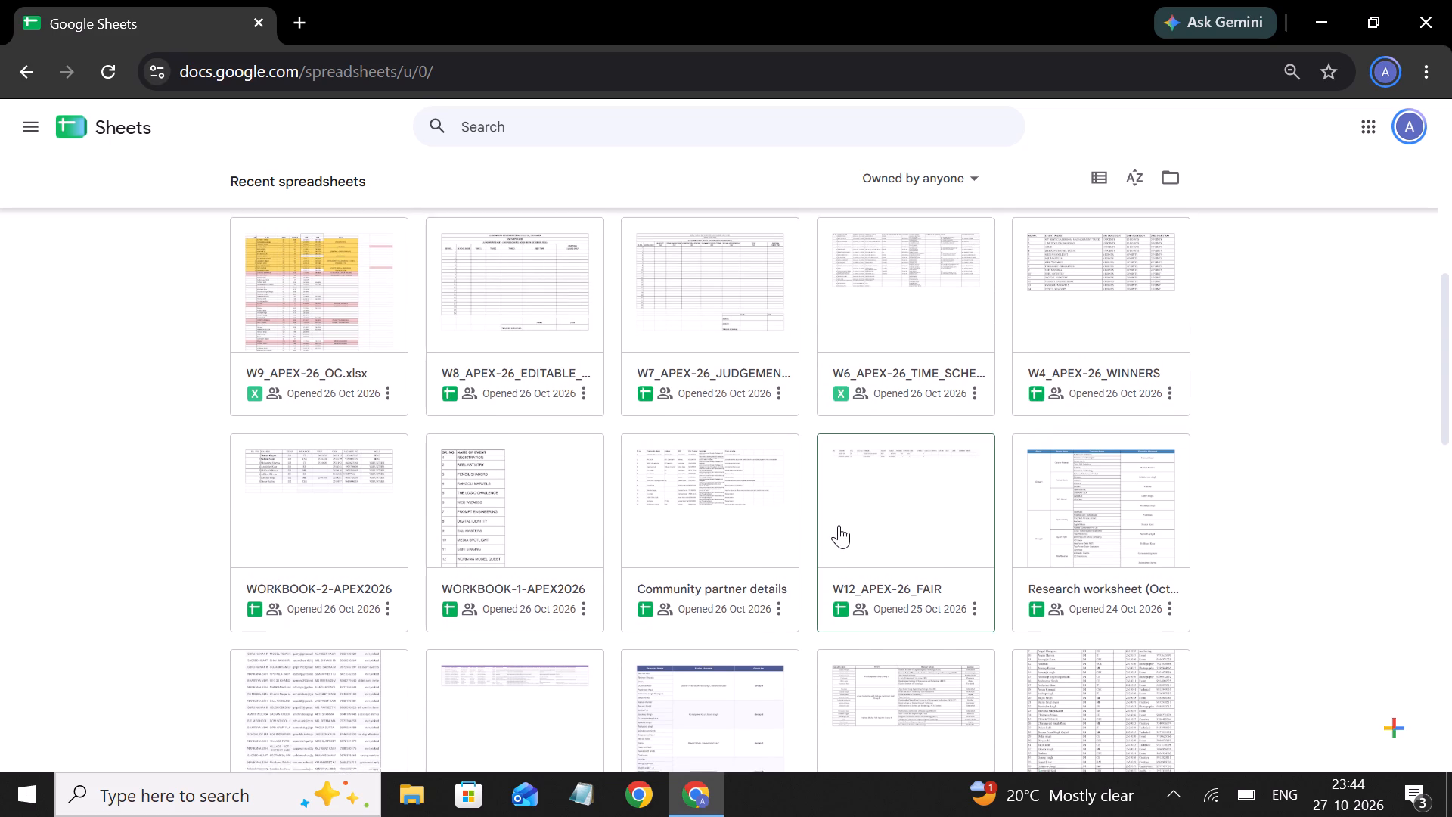
pyautogui.scroll(-1, 839, 525)
pyautogui.click(548, 486)
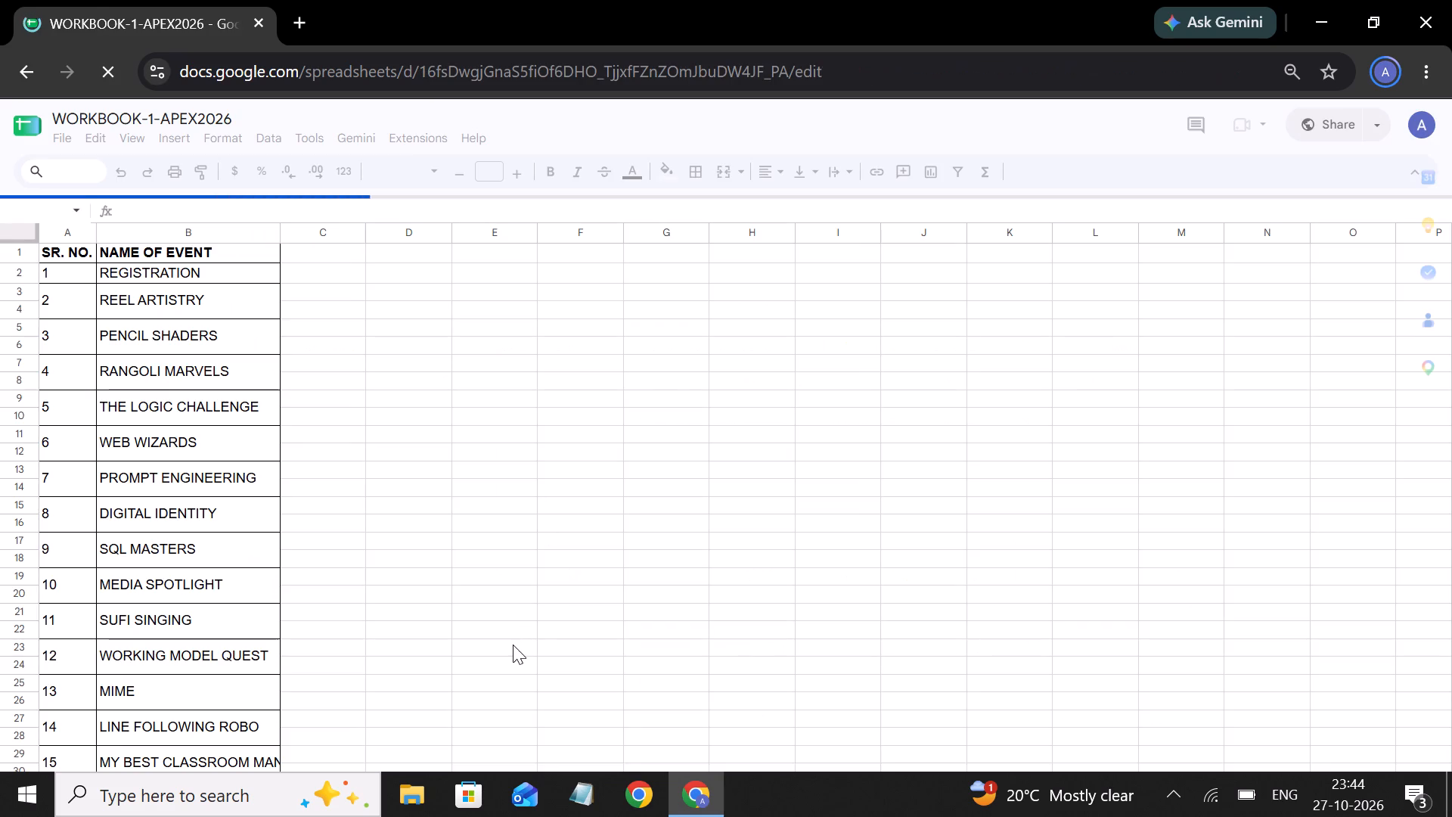
# Review the event timings, venues, student heads and judges on the MASTER sheet of WORKBOOK-1-APEX2026.
pyautogui.scroll(-3, 513, 645)
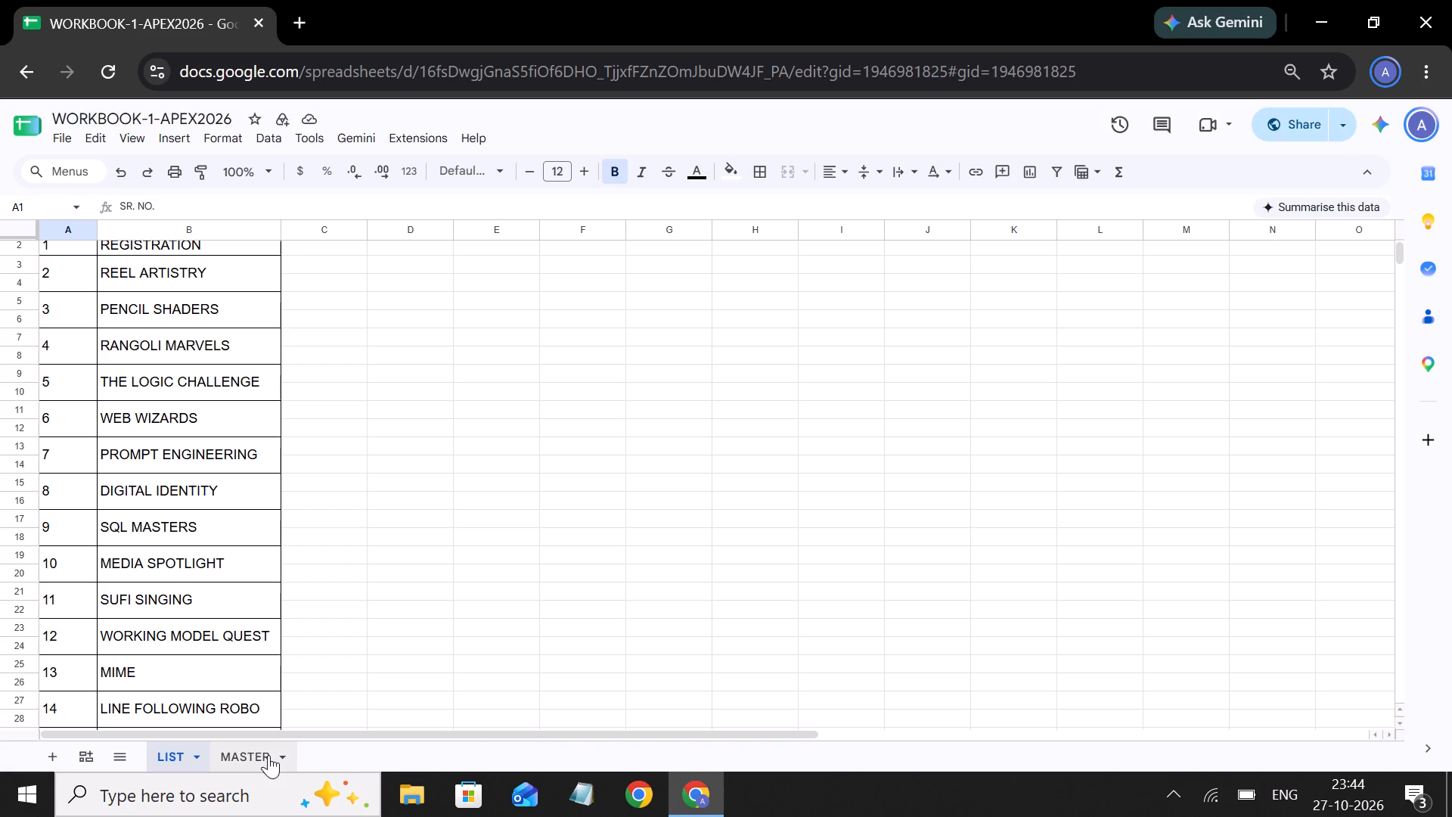
pyautogui.click(268, 755)
pyautogui.scroll(-1, 628, 601)
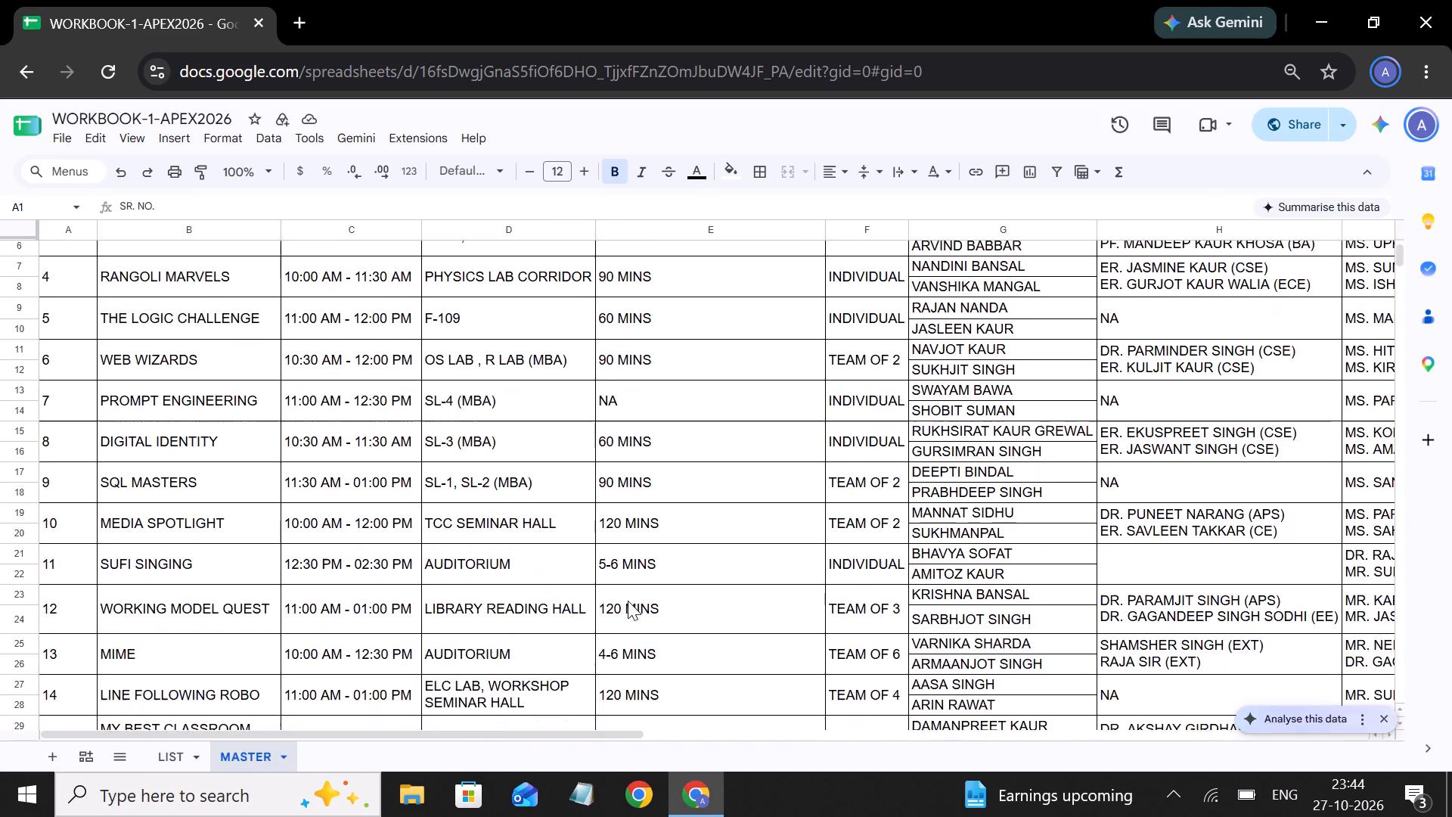
pyautogui.scroll(-2, 628, 601)
pyautogui.scroll(4, 618, 424)
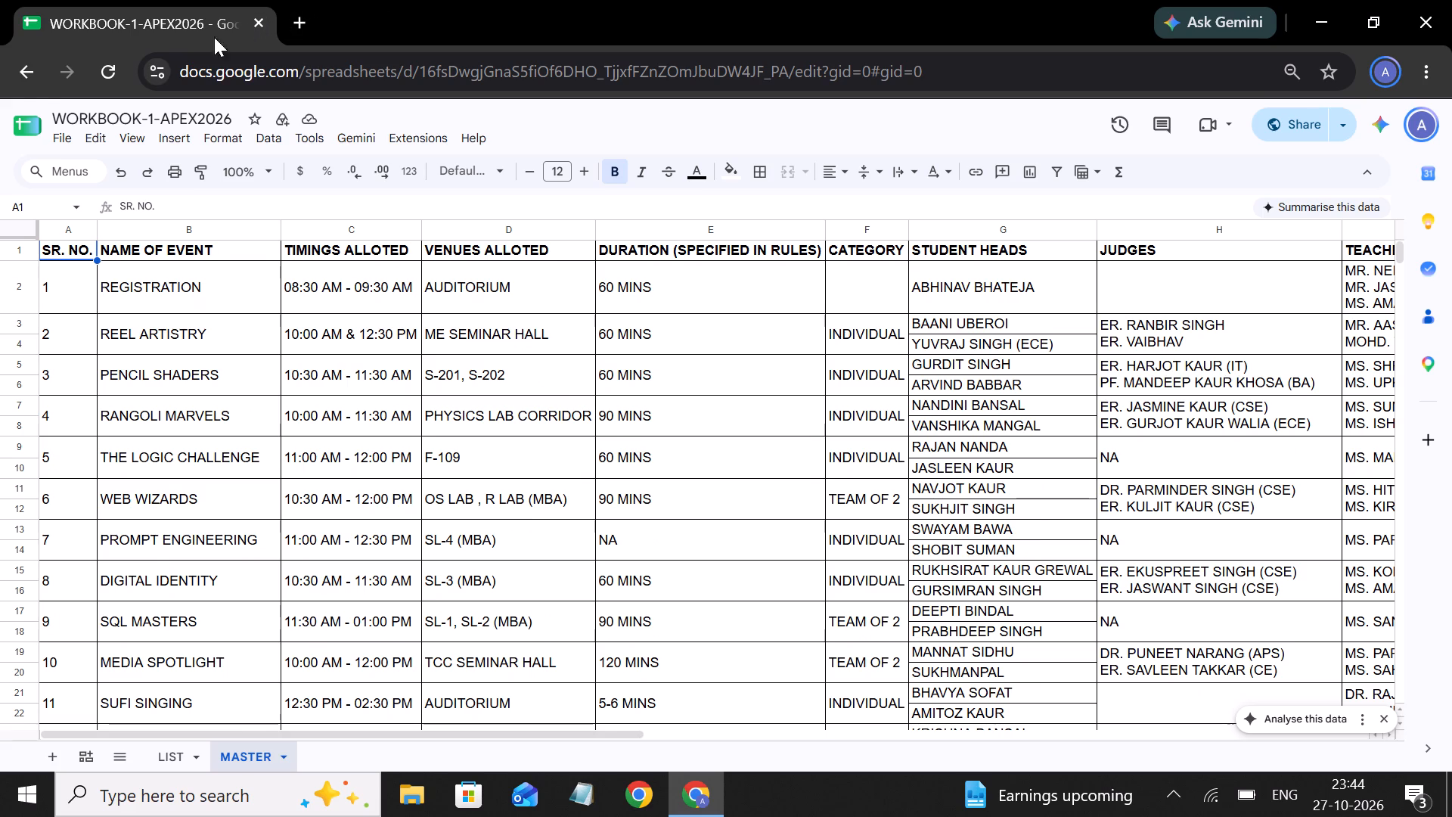
# Return to the recent spreadsheets list and open WORKBOOK-2-APEX2026.
pyautogui.click(33, 77)
pyautogui.click(33, 77)
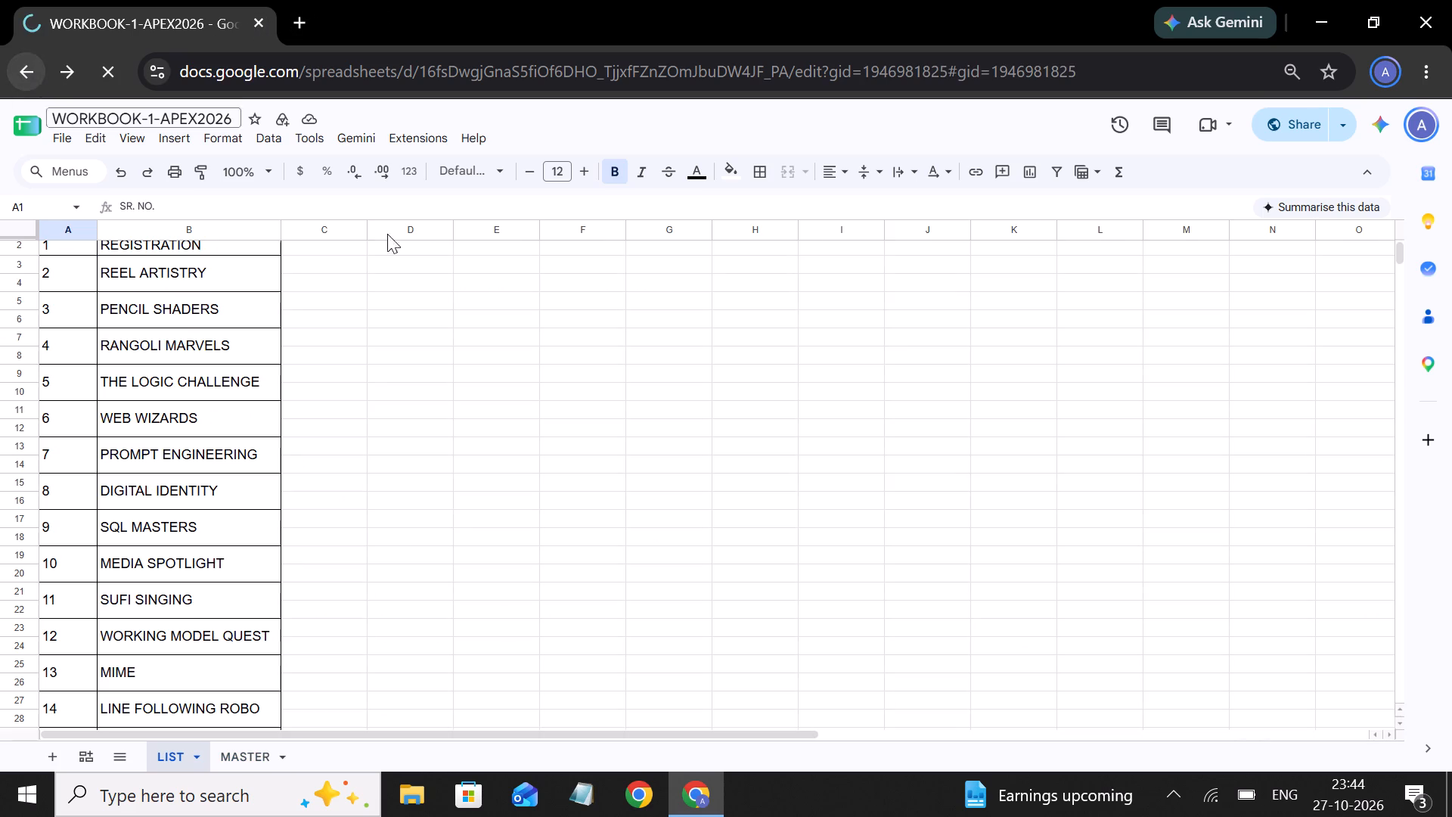
pyautogui.scroll(-1, 619, 511)
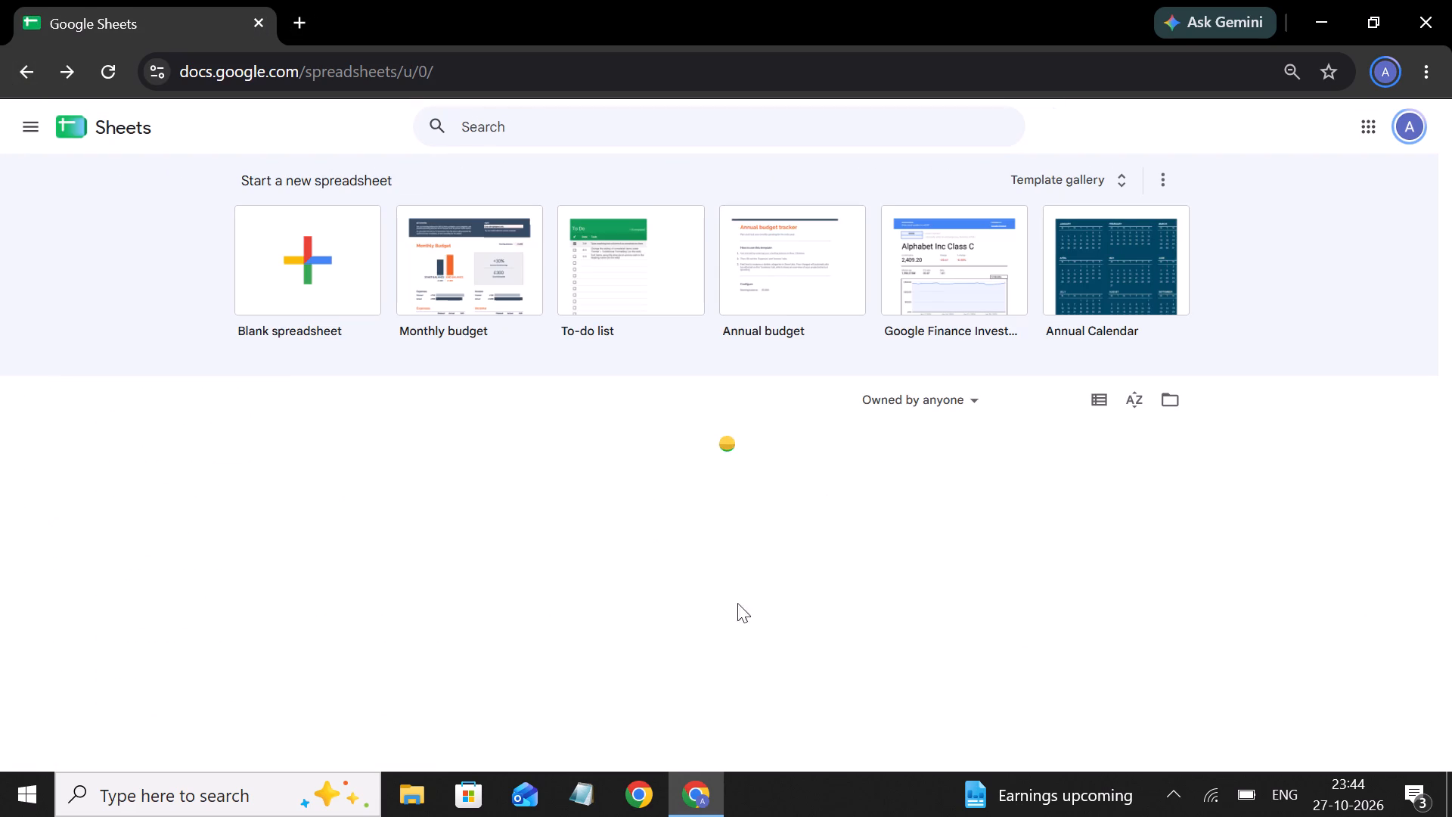
pyautogui.scroll(-4, 762, 632)
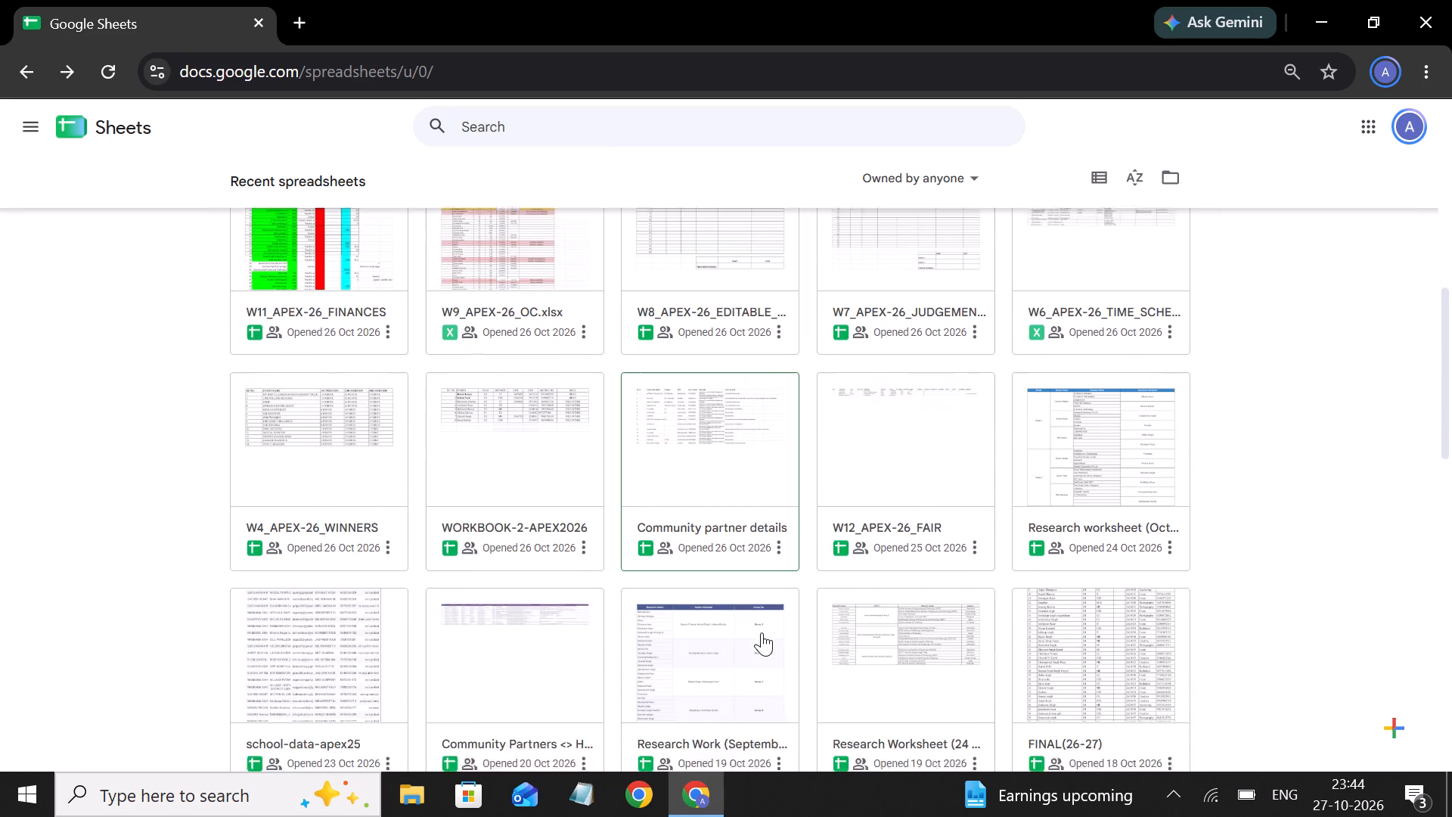
pyautogui.scroll(-1, 762, 632)
pyautogui.scroll(-2, 854, 593)
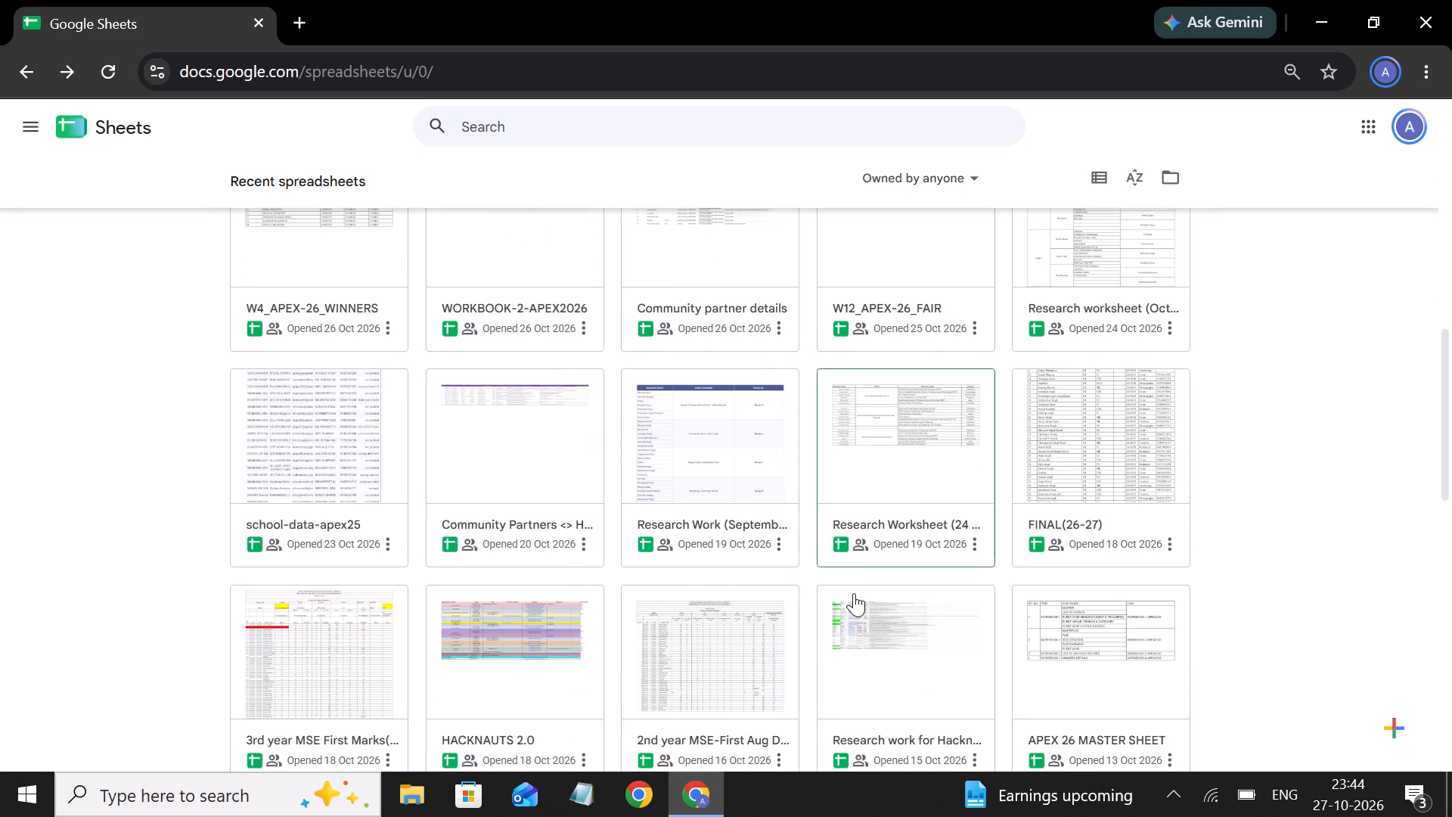
pyautogui.scroll(-2, 854, 593)
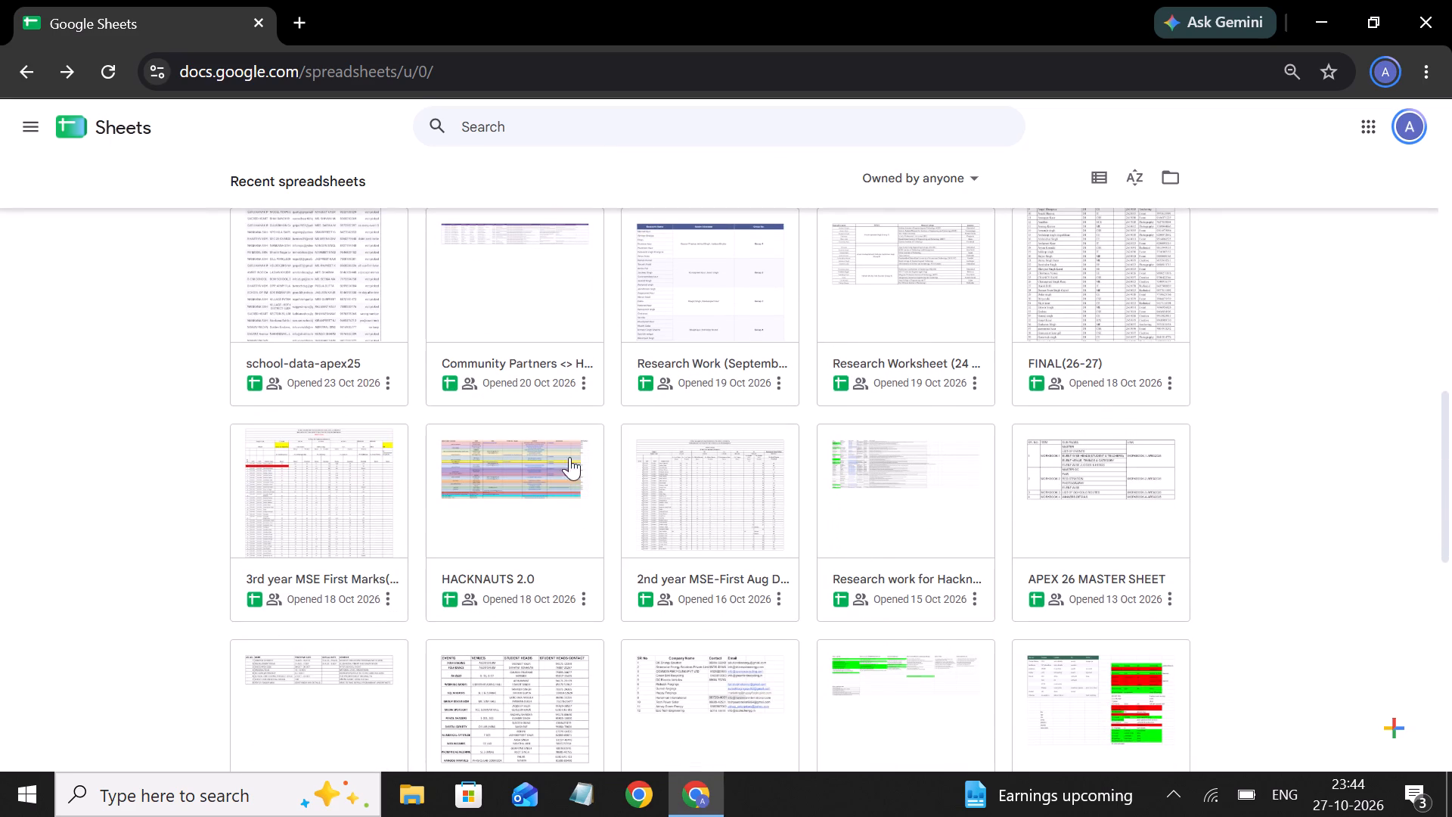
pyautogui.scroll(2, 926, 387)
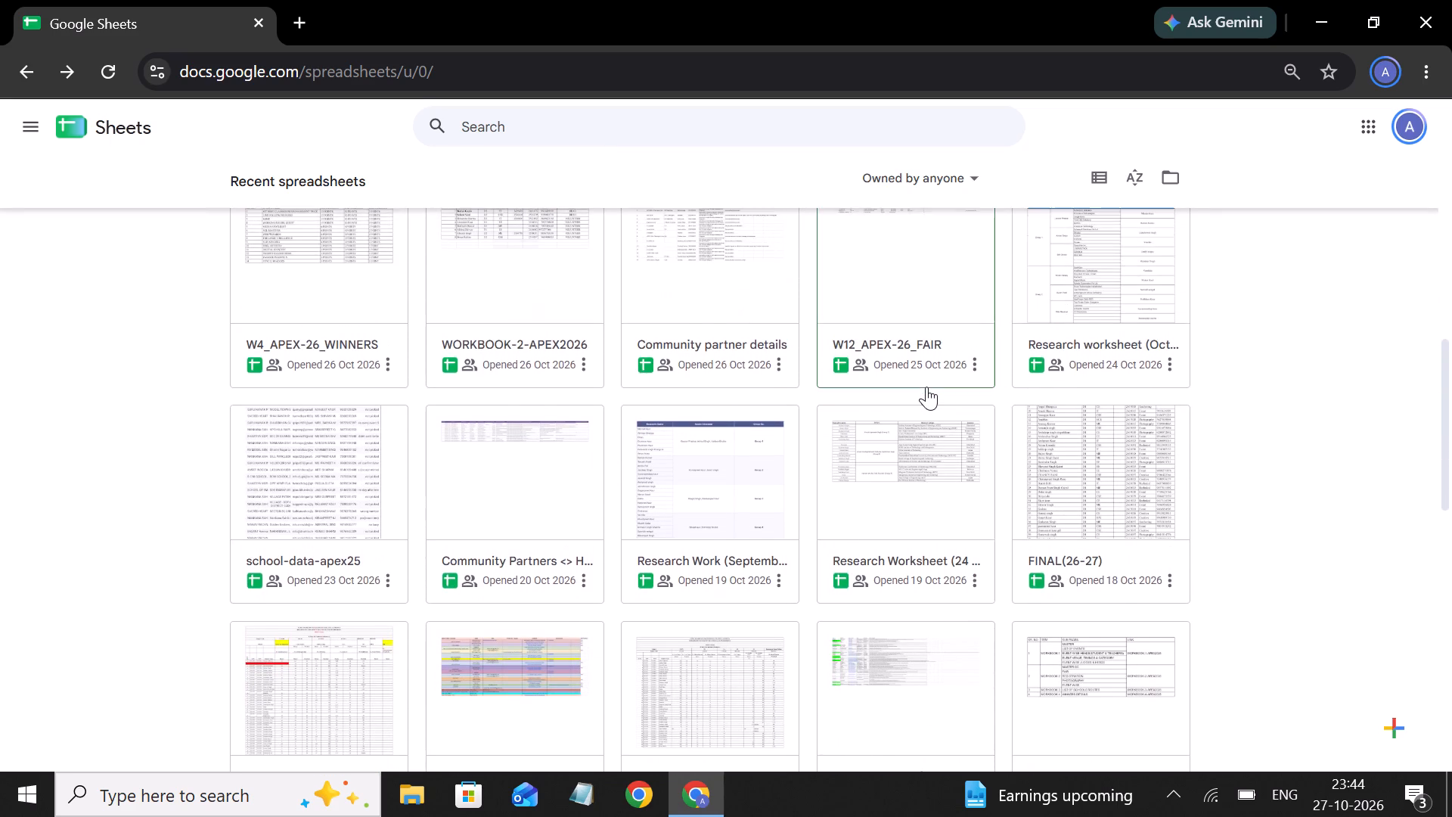
pyautogui.scroll(1, 926, 387)
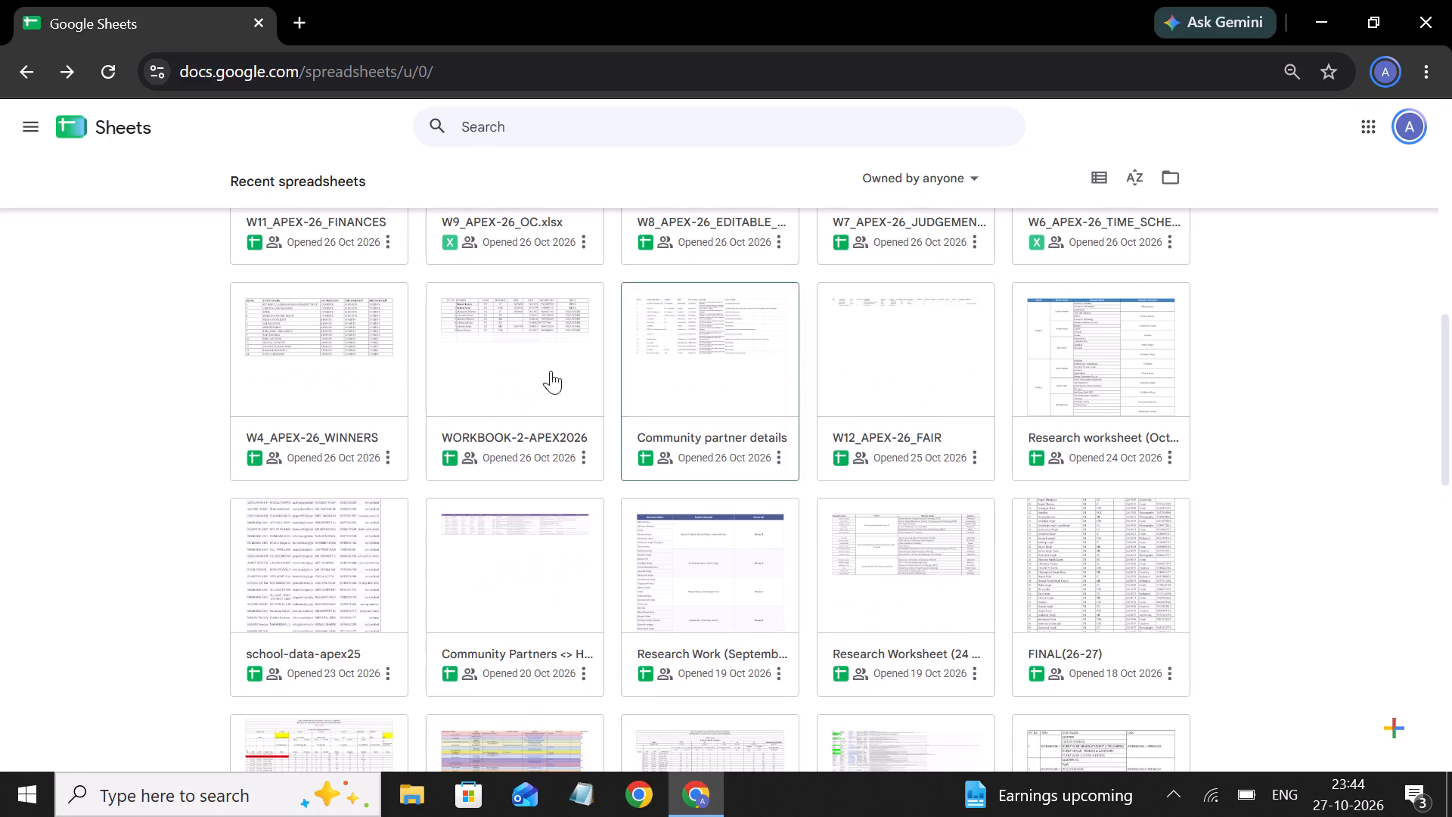
pyautogui.click(492, 362)
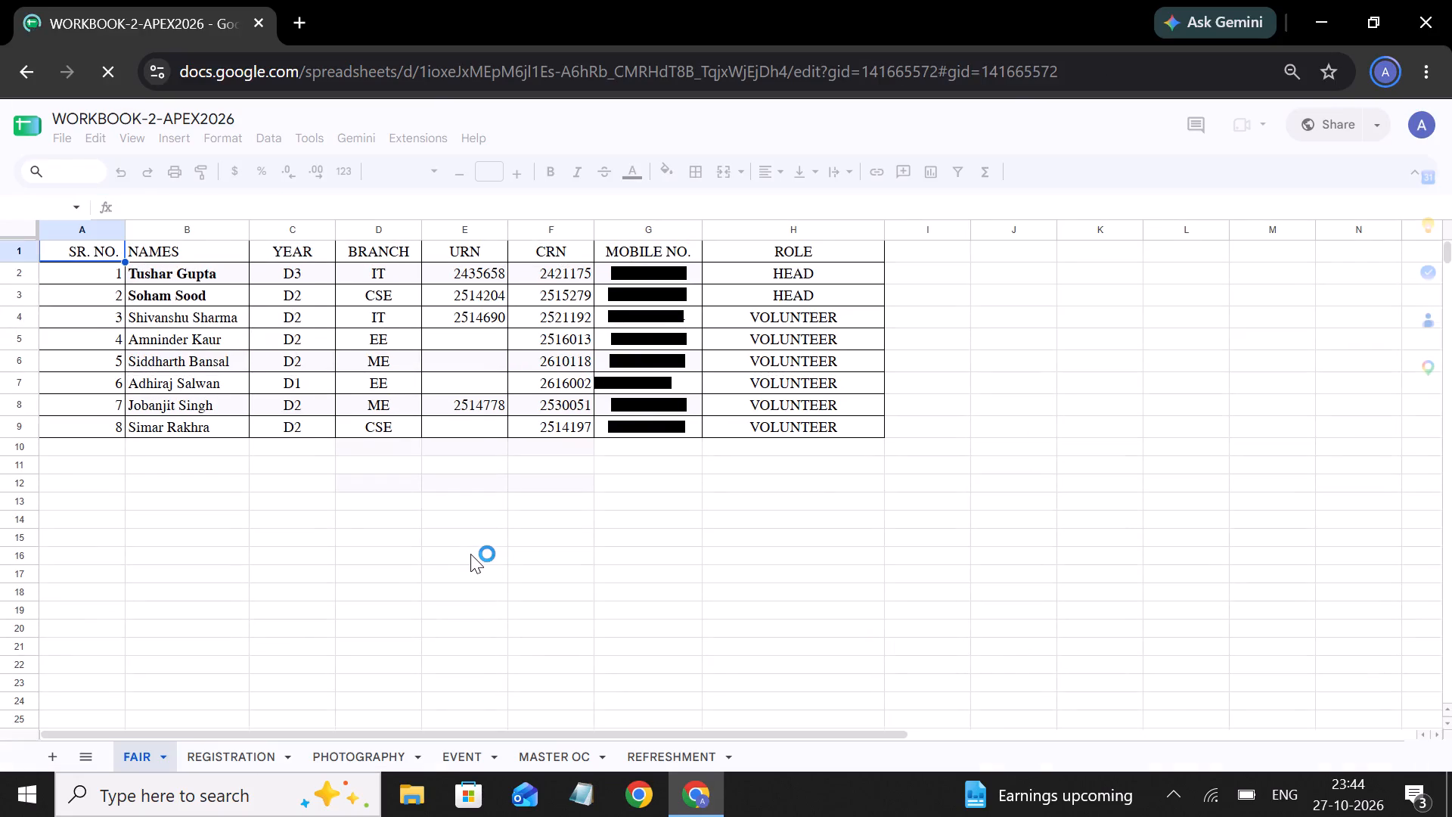
# Examine the member list on the MASTER OC sheet, including the REGISTRATION and SCHOOL INCHARGES groups.
pyautogui.scroll(-1, 470, 554)
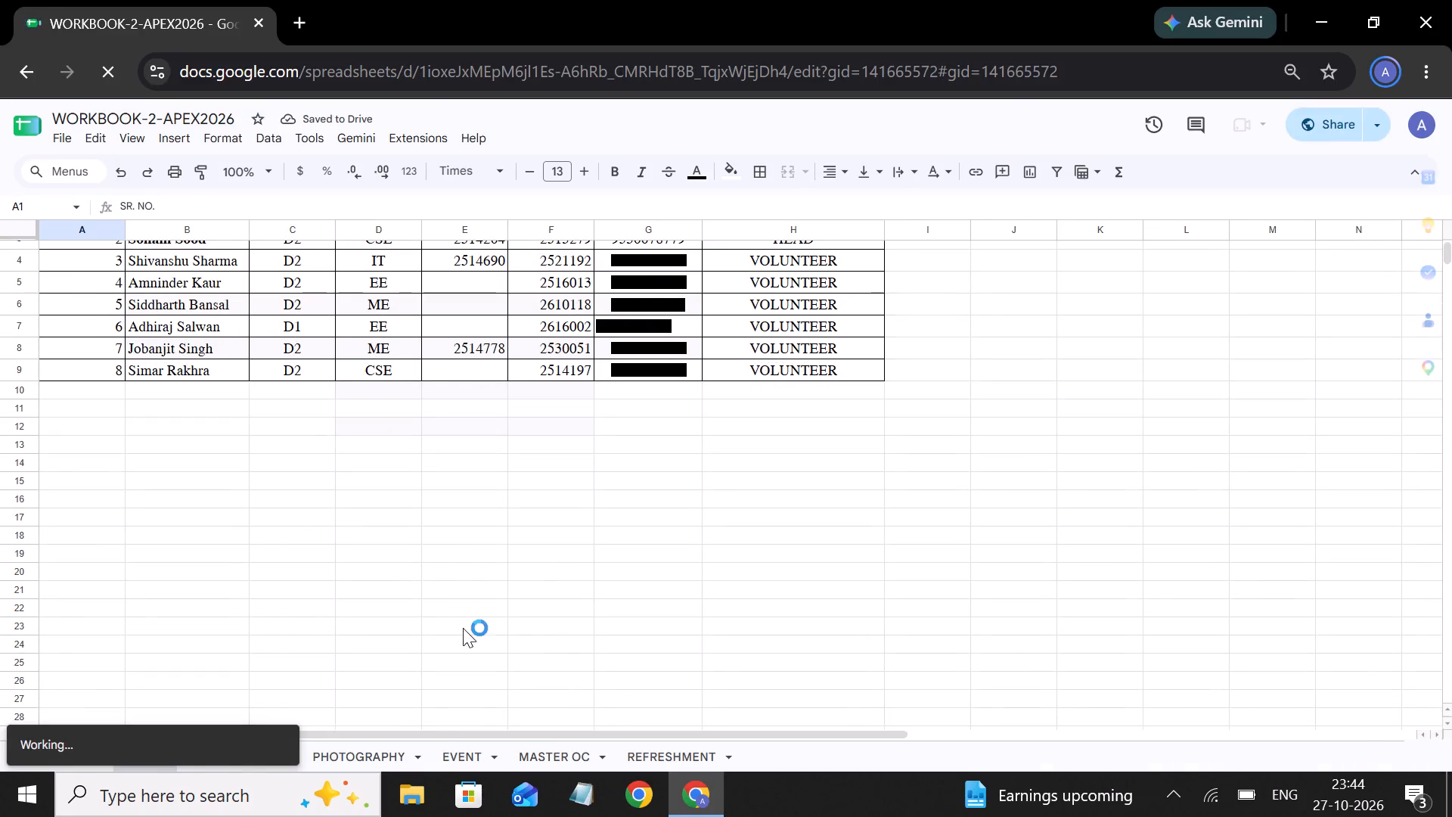
pyautogui.click(541, 755)
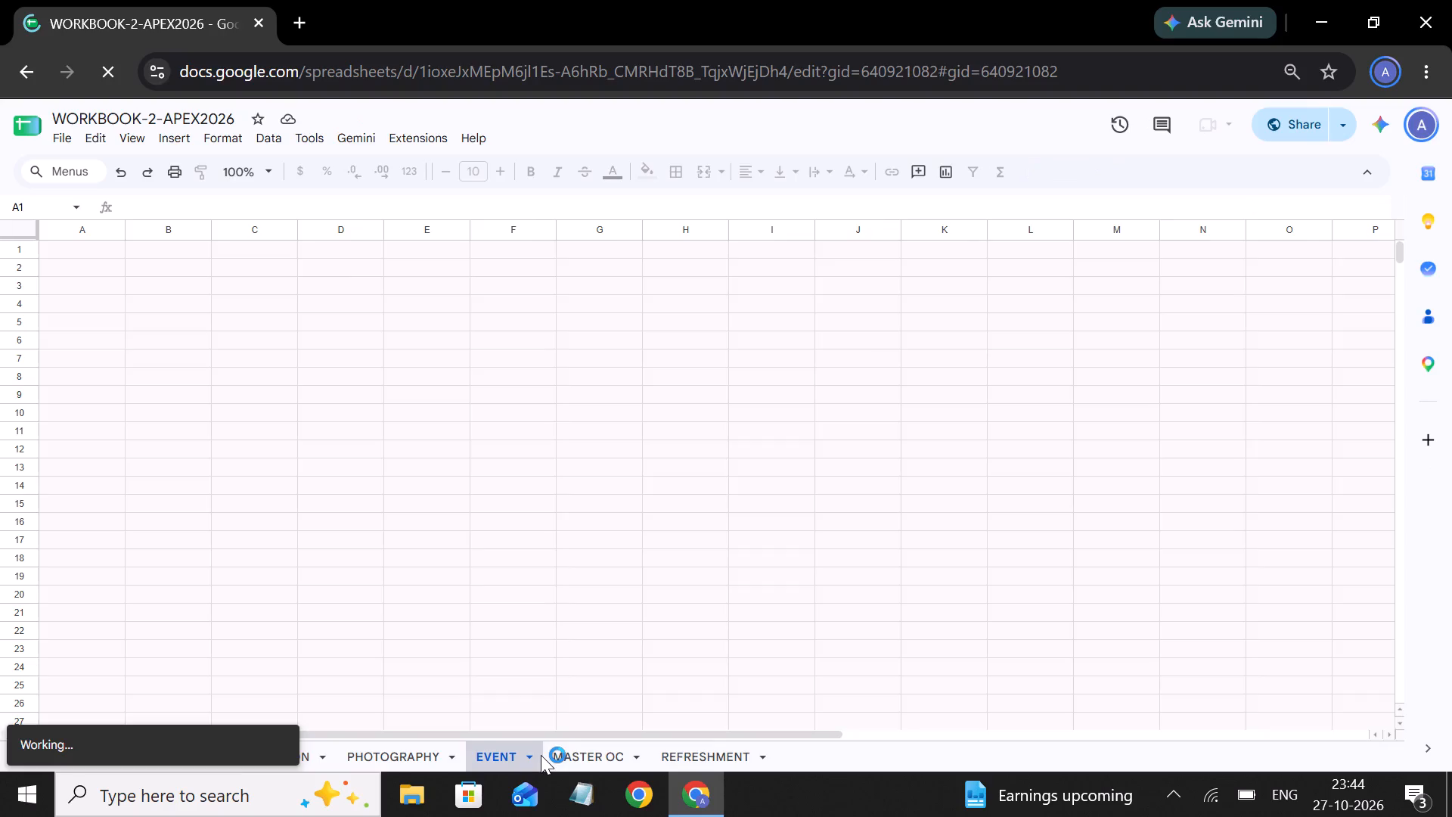
pyautogui.click(566, 763)
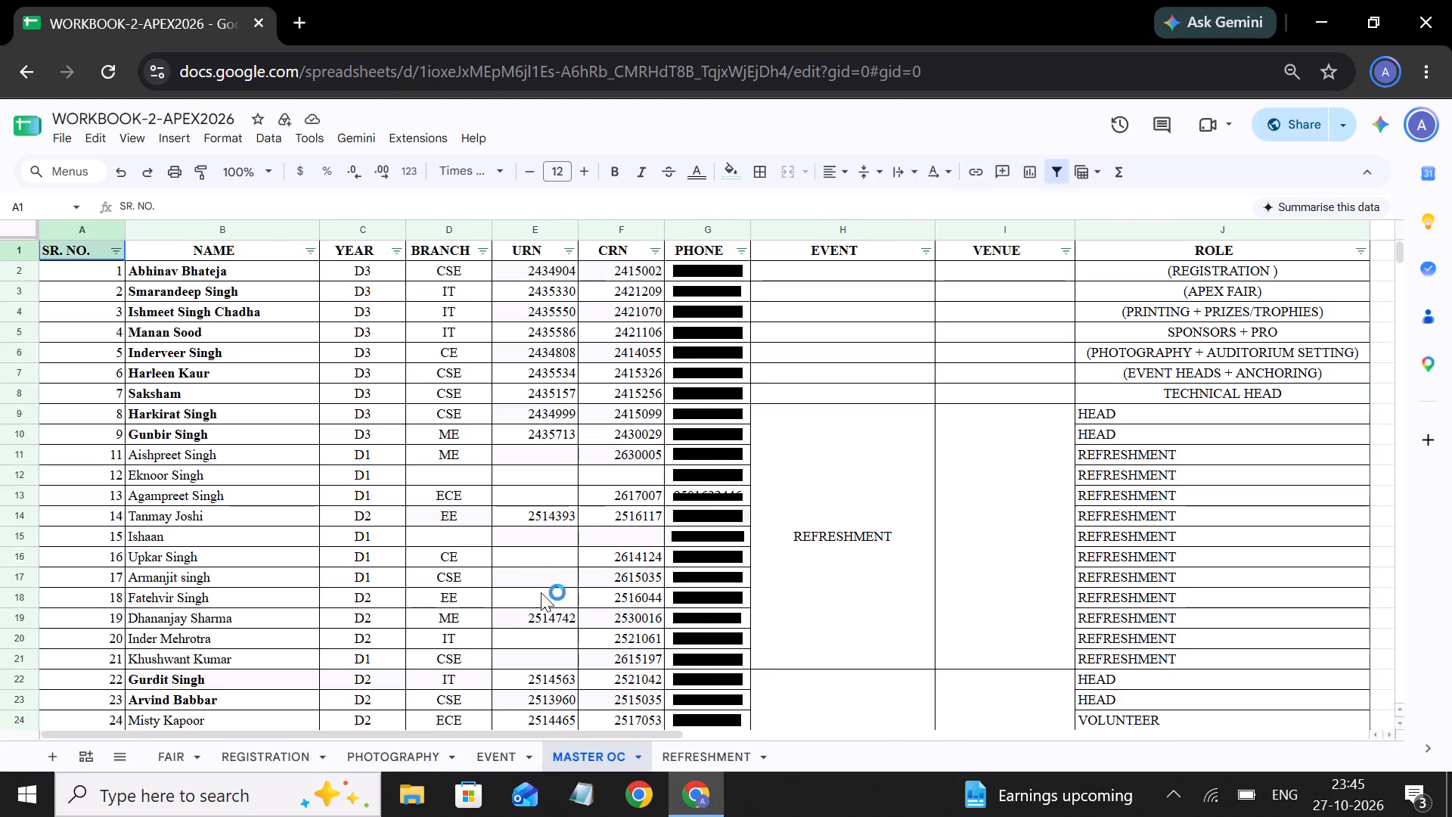
pyautogui.scroll(-15, 543, 592)
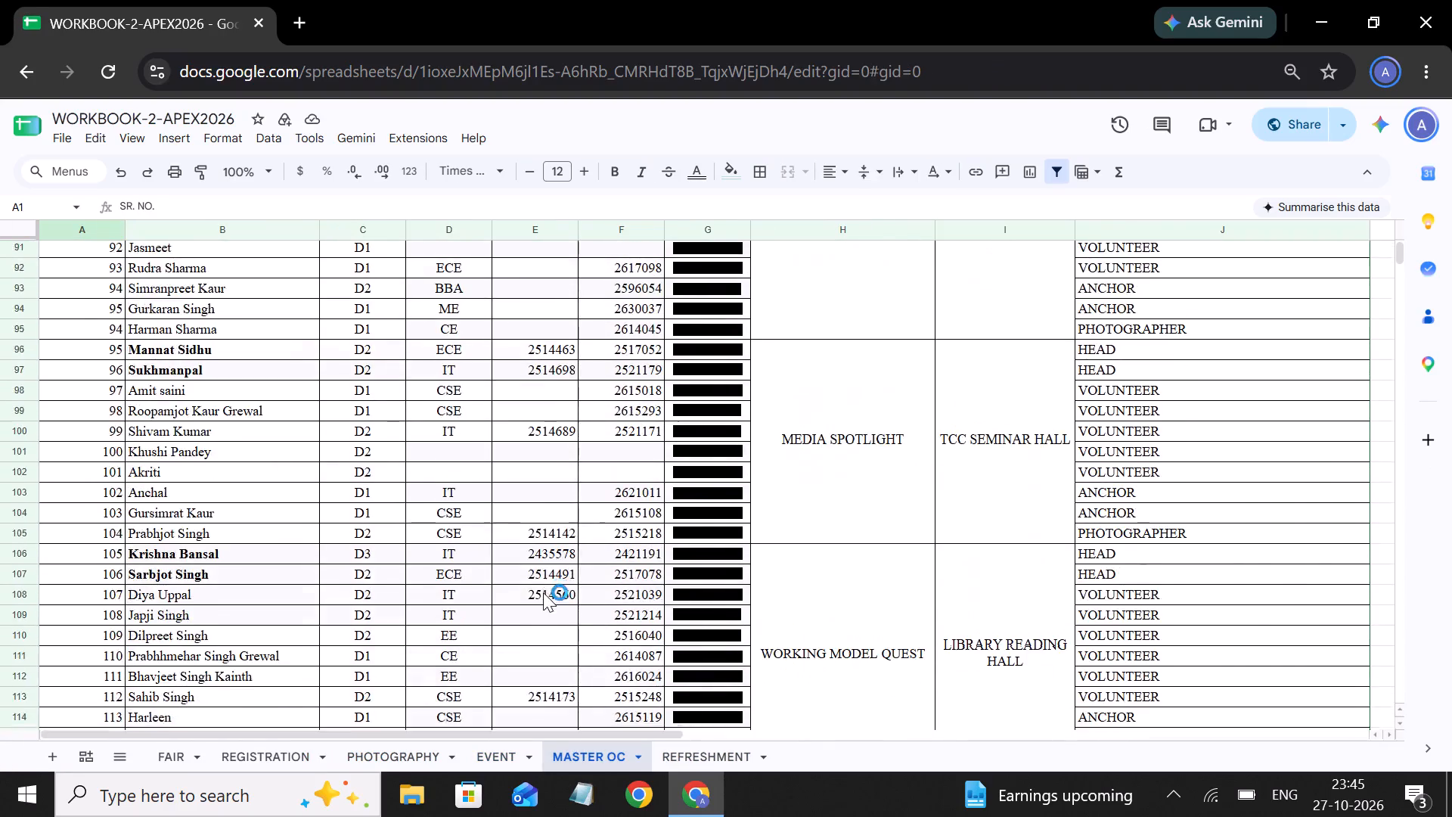
pyautogui.scroll(-6, 543, 592)
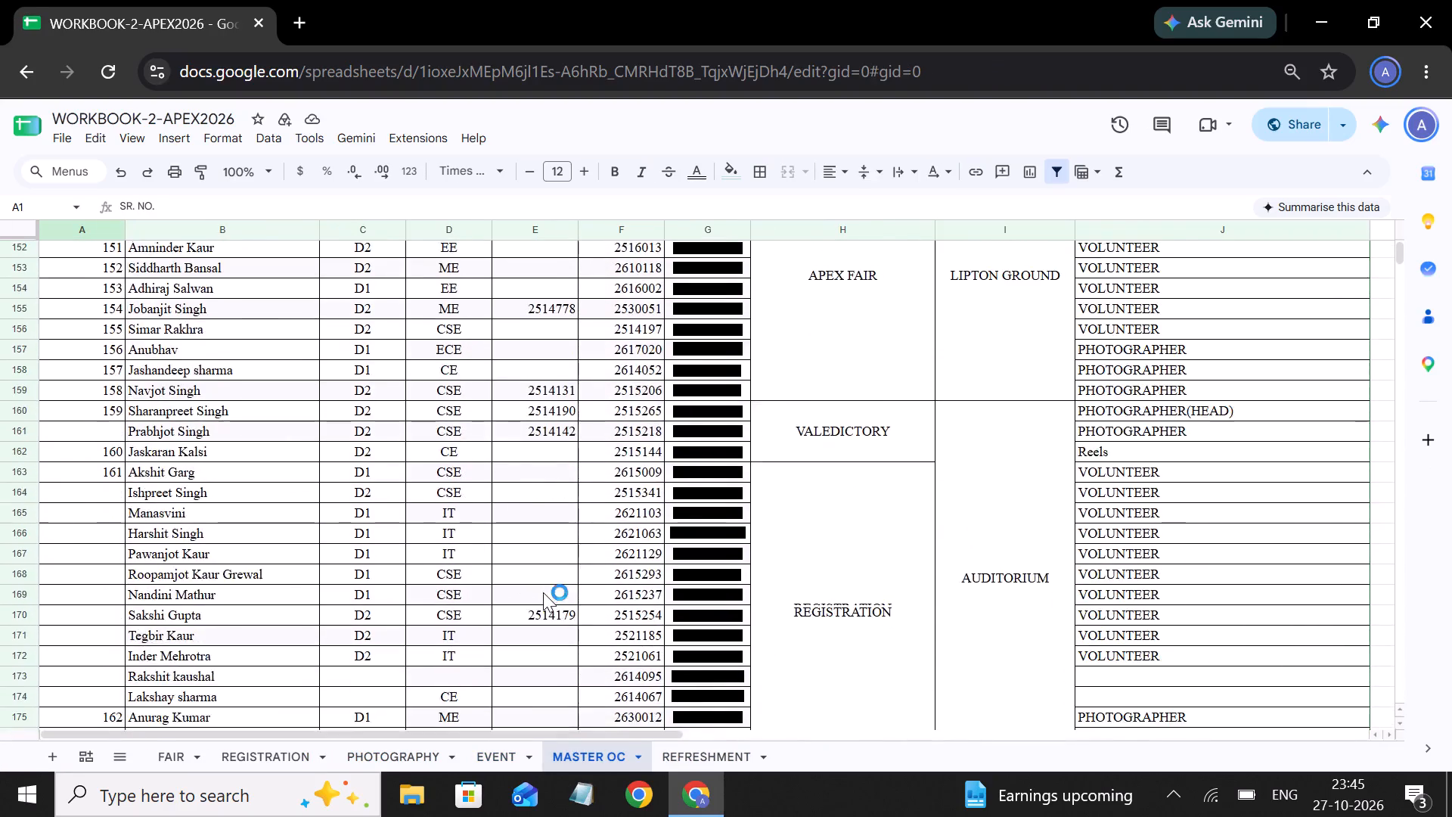
pyautogui.scroll(-2, 543, 592)
pyautogui.click(836, 322)
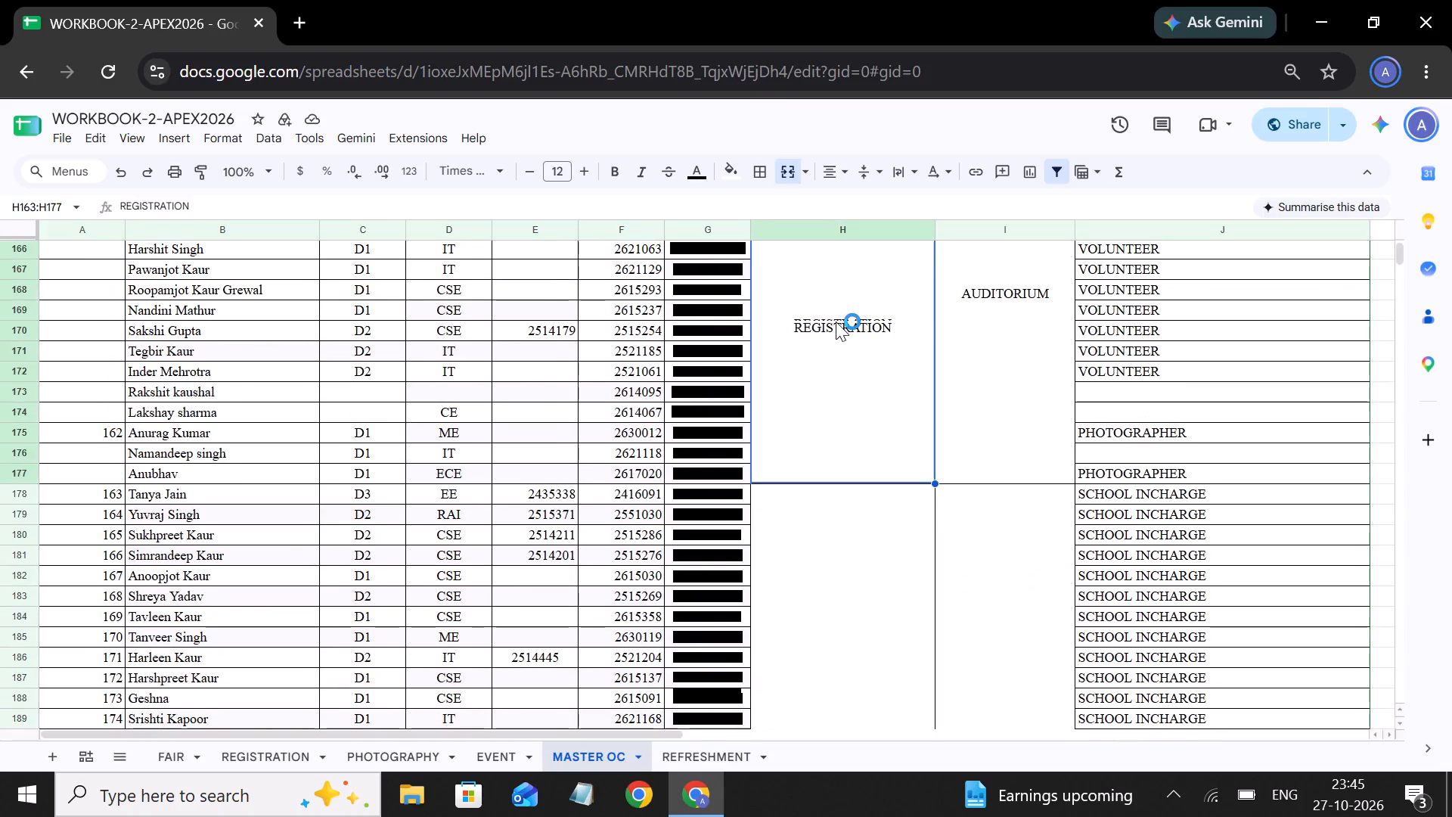
pyautogui.scroll(-2, 681, 508)
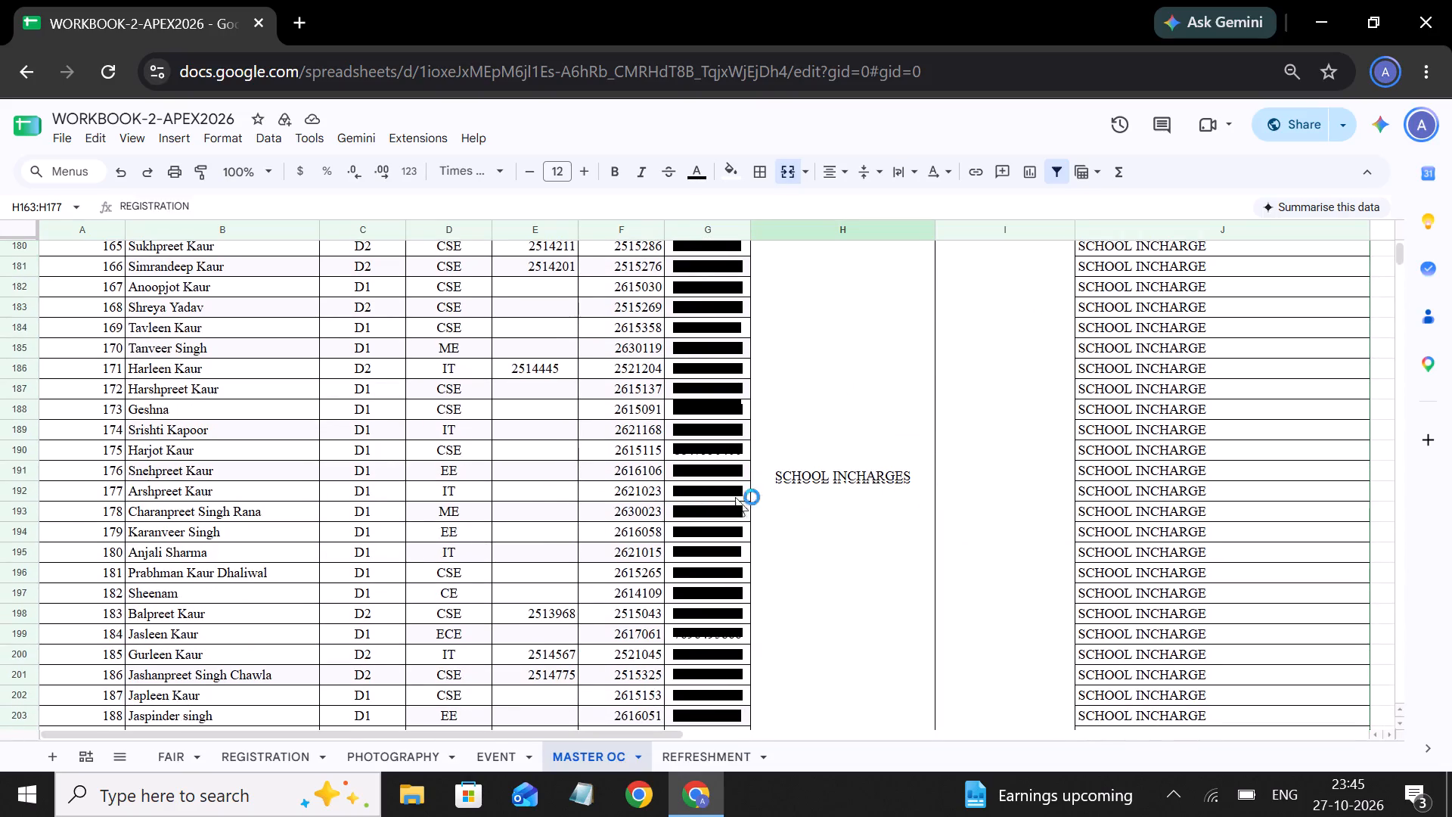
pyautogui.scroll(-1, 818, 523)
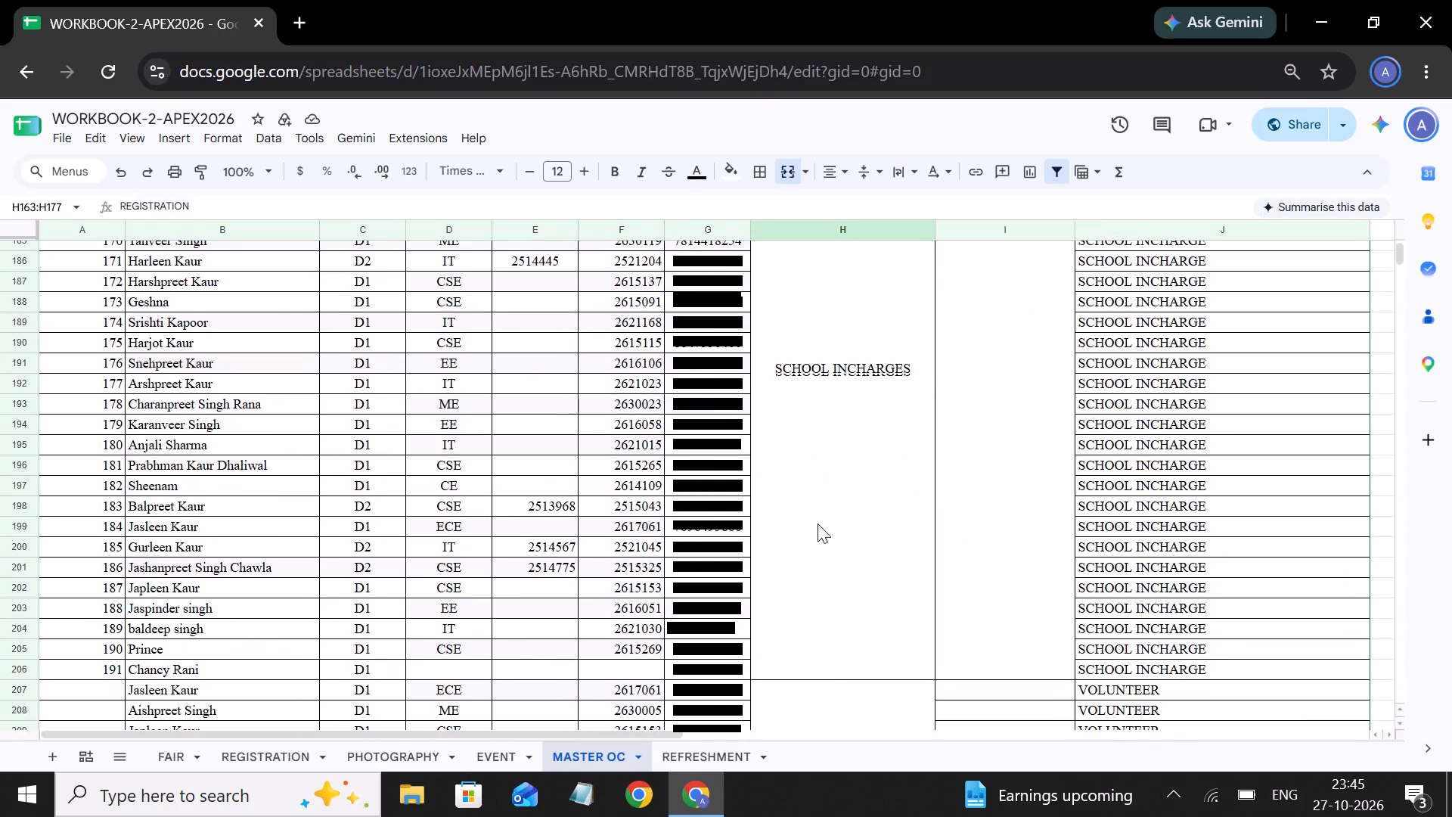
pyautogui.scroll(3, 646, 500)
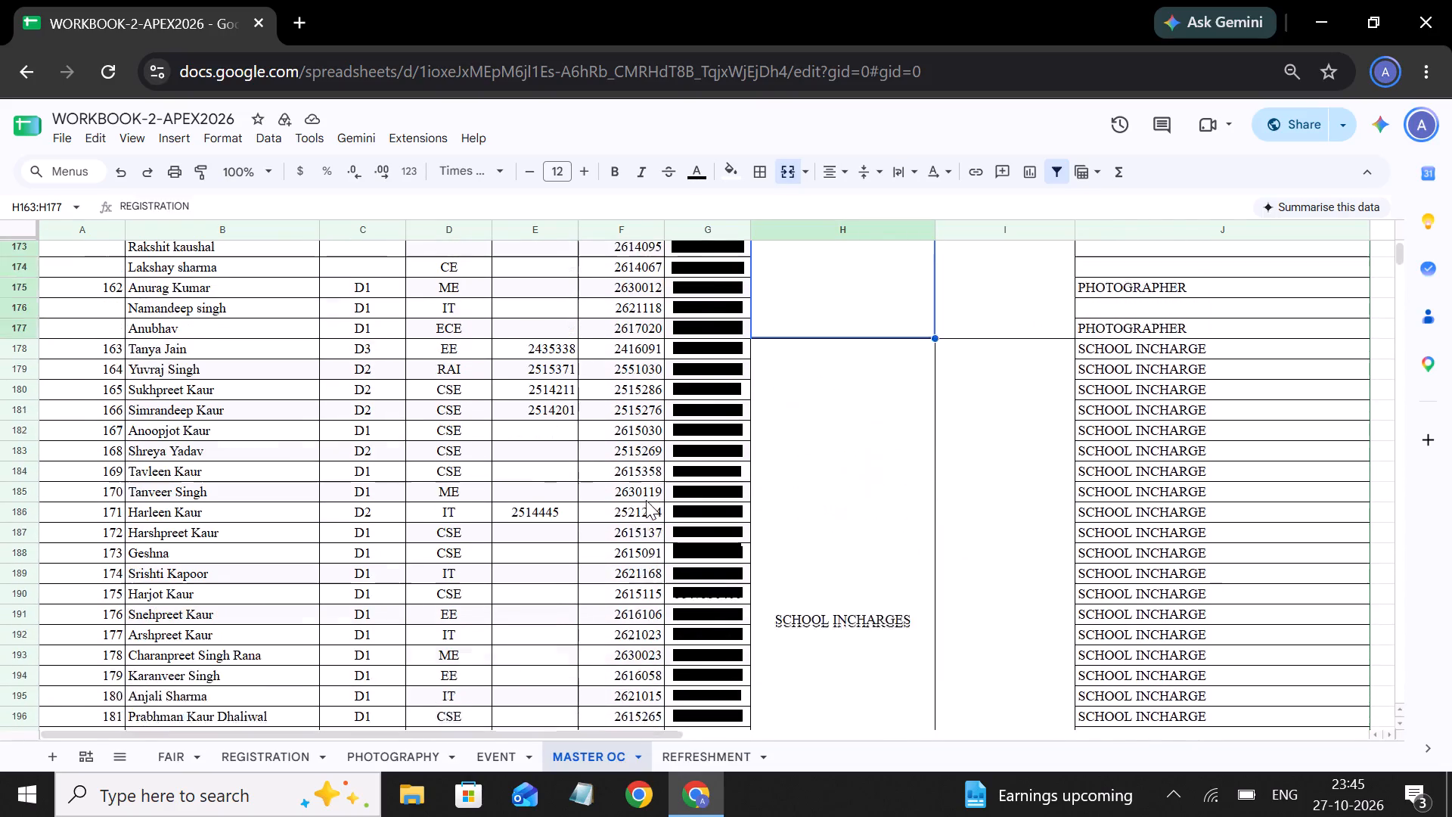
pyautogui.scroll(1, 646, 500)
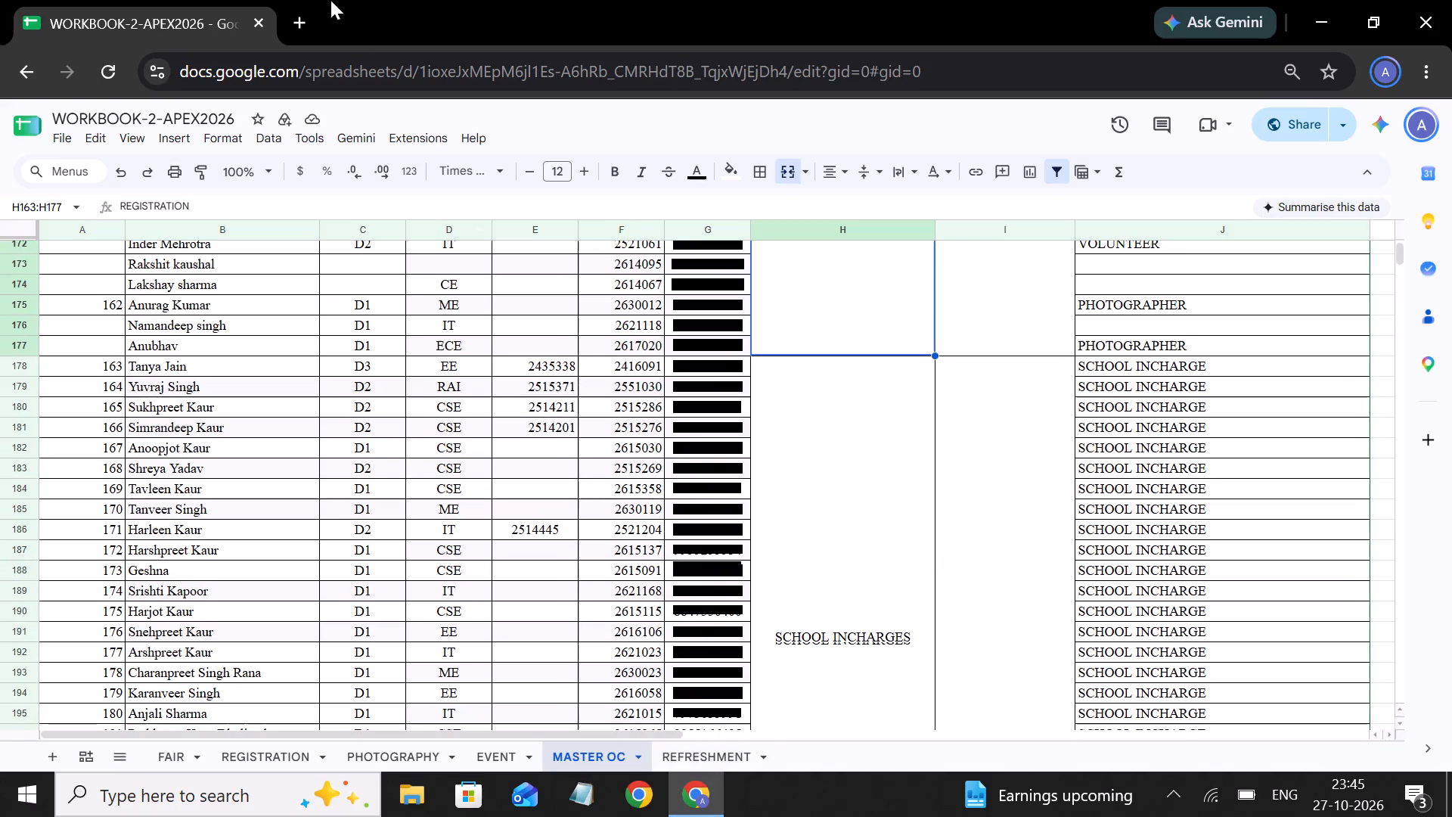
# Open the Google Sheets home page in a new browser tab, keeping WORKBOOK-2-APEX2026 open.
pyautogui.click(306, 17)
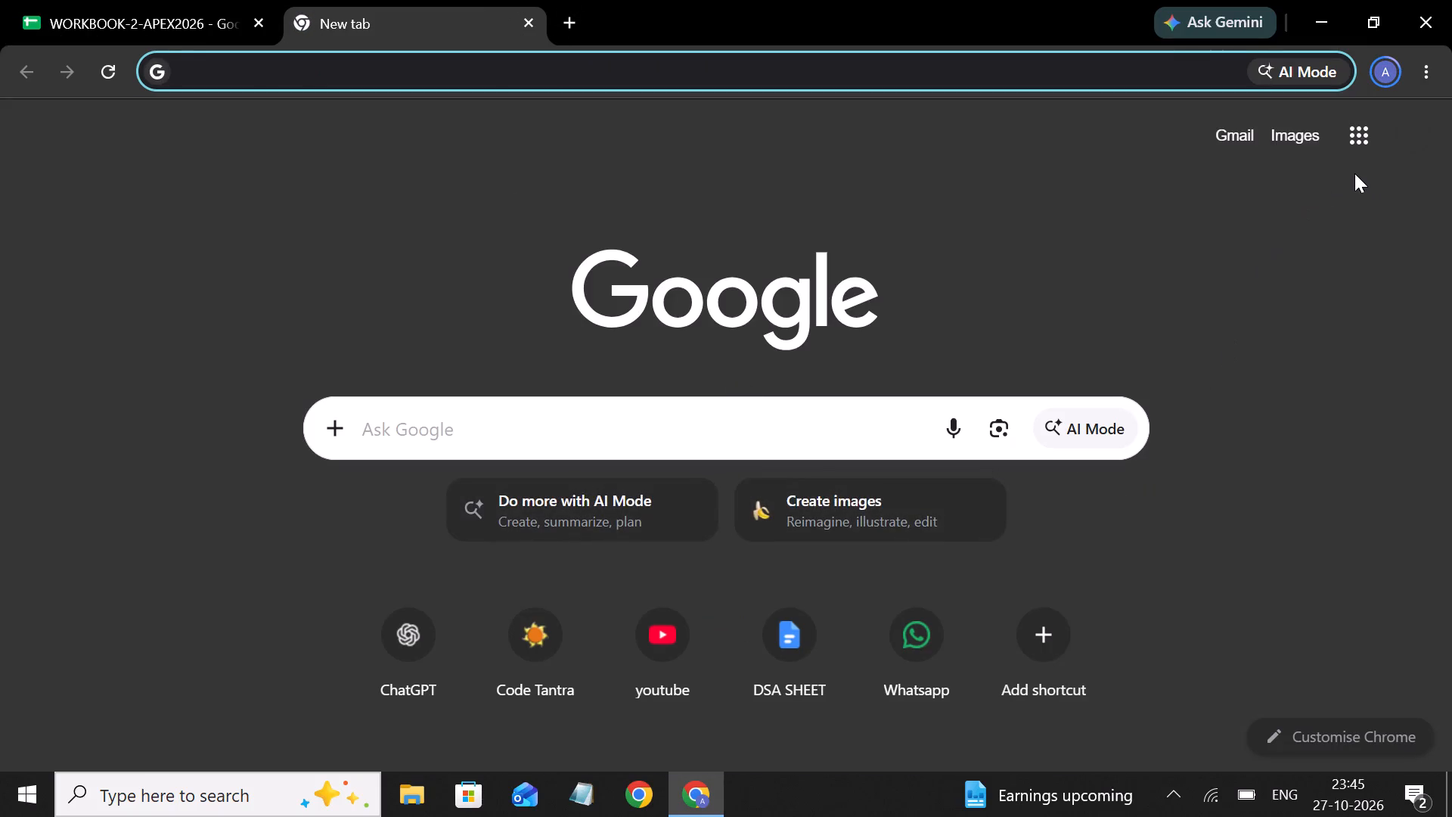
pyautogui.click(1367, 127)
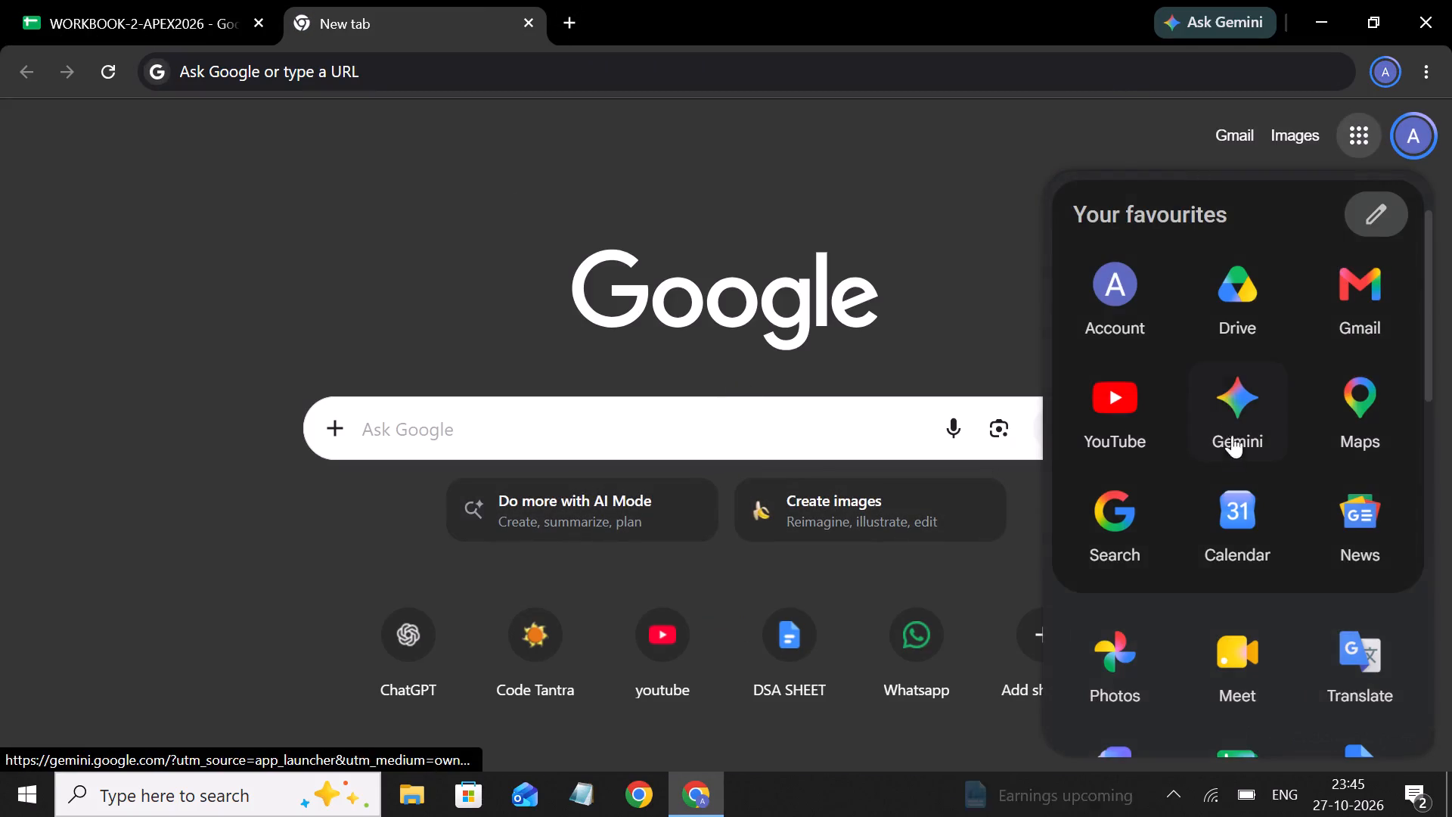
pyautogui.scroll(-2, 1243, 505)
pyautogui.click(1246, 402)
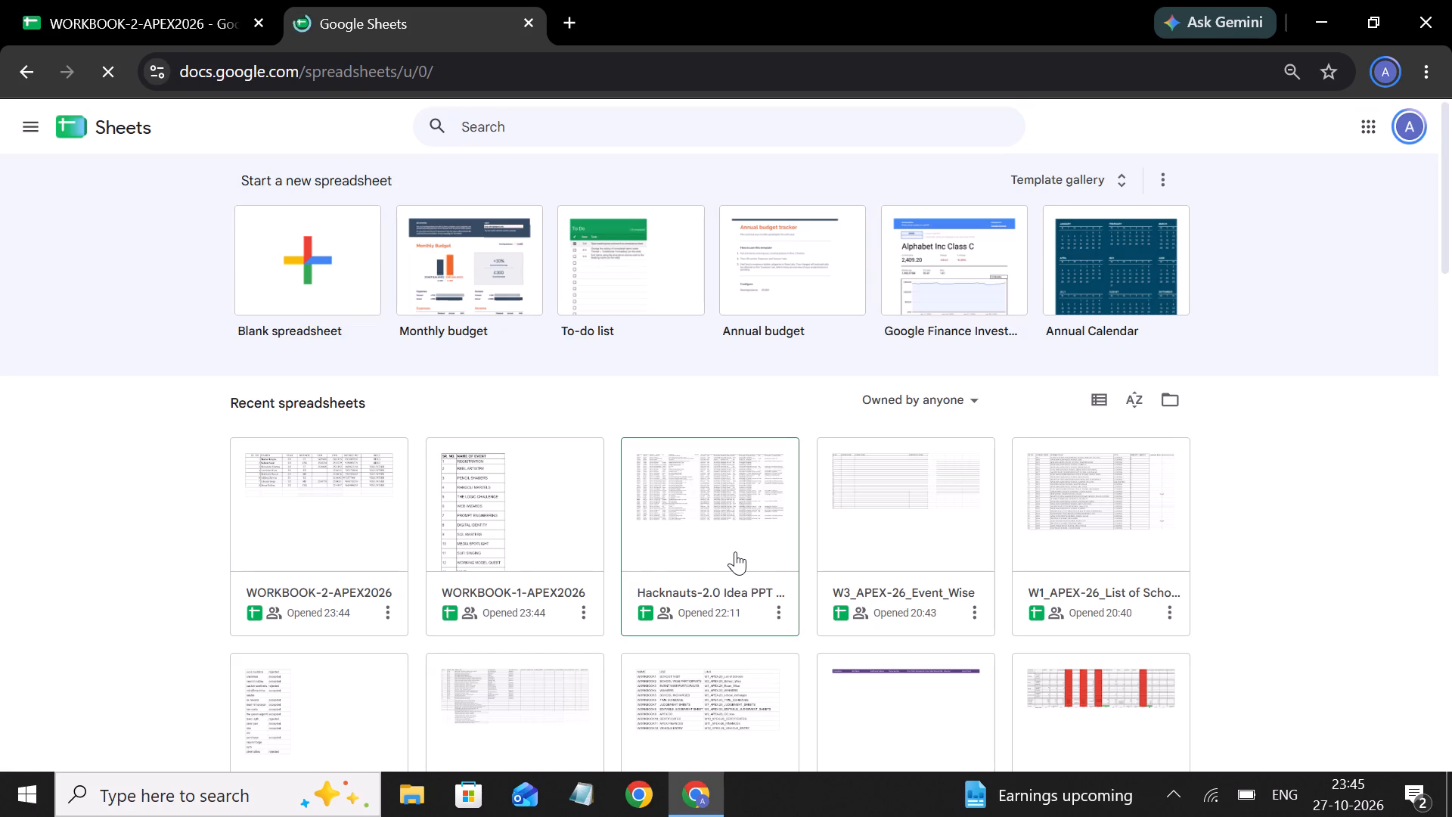
# Find W5_APEX-26_school_incharges among the recent spreadsheets and open it.
pyautogui.scroll(-2, 735, 551)
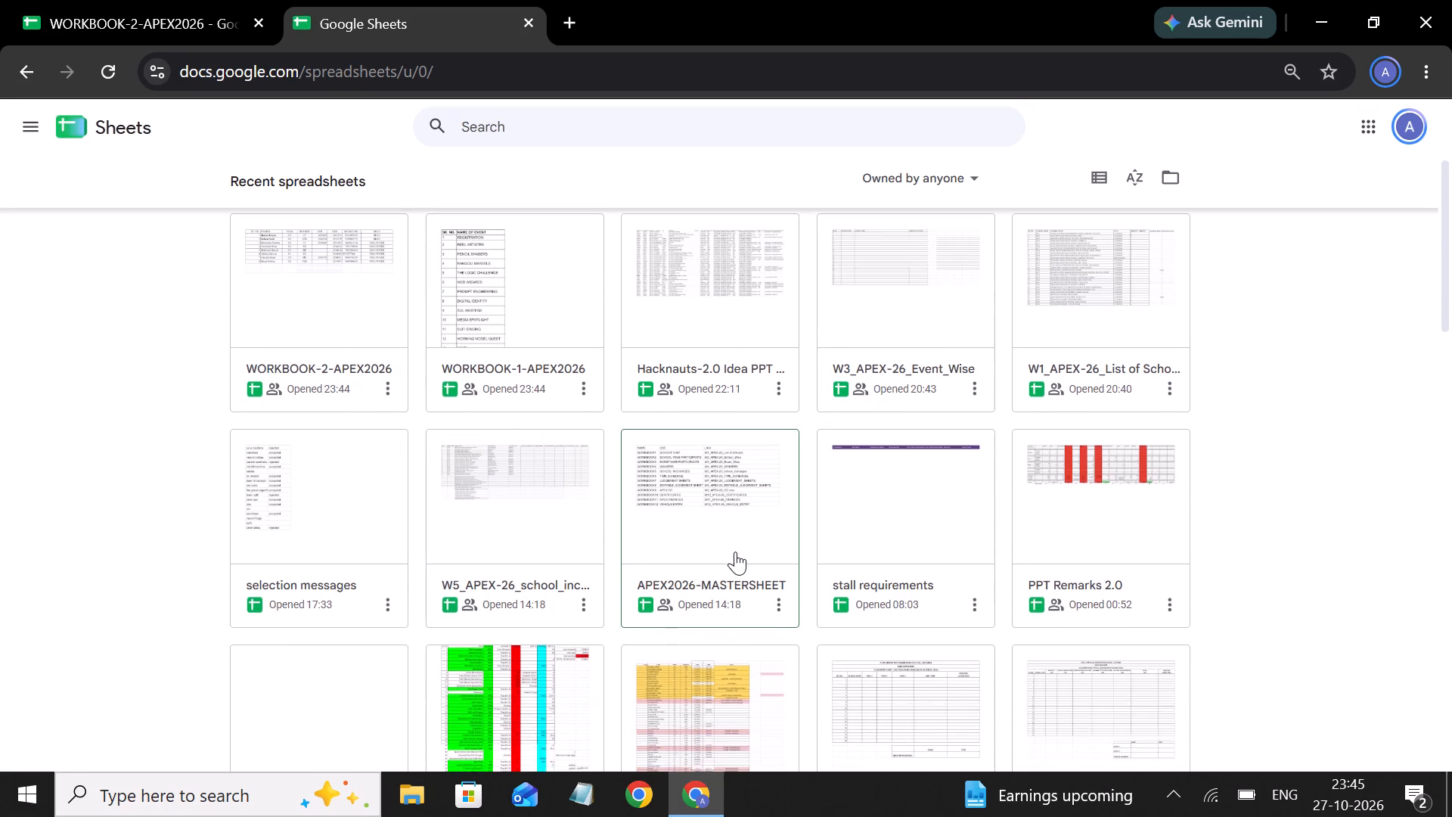
pyautogui.scroll(-1, 735, 551)
pyautogui.scroll(1, 735, 551)
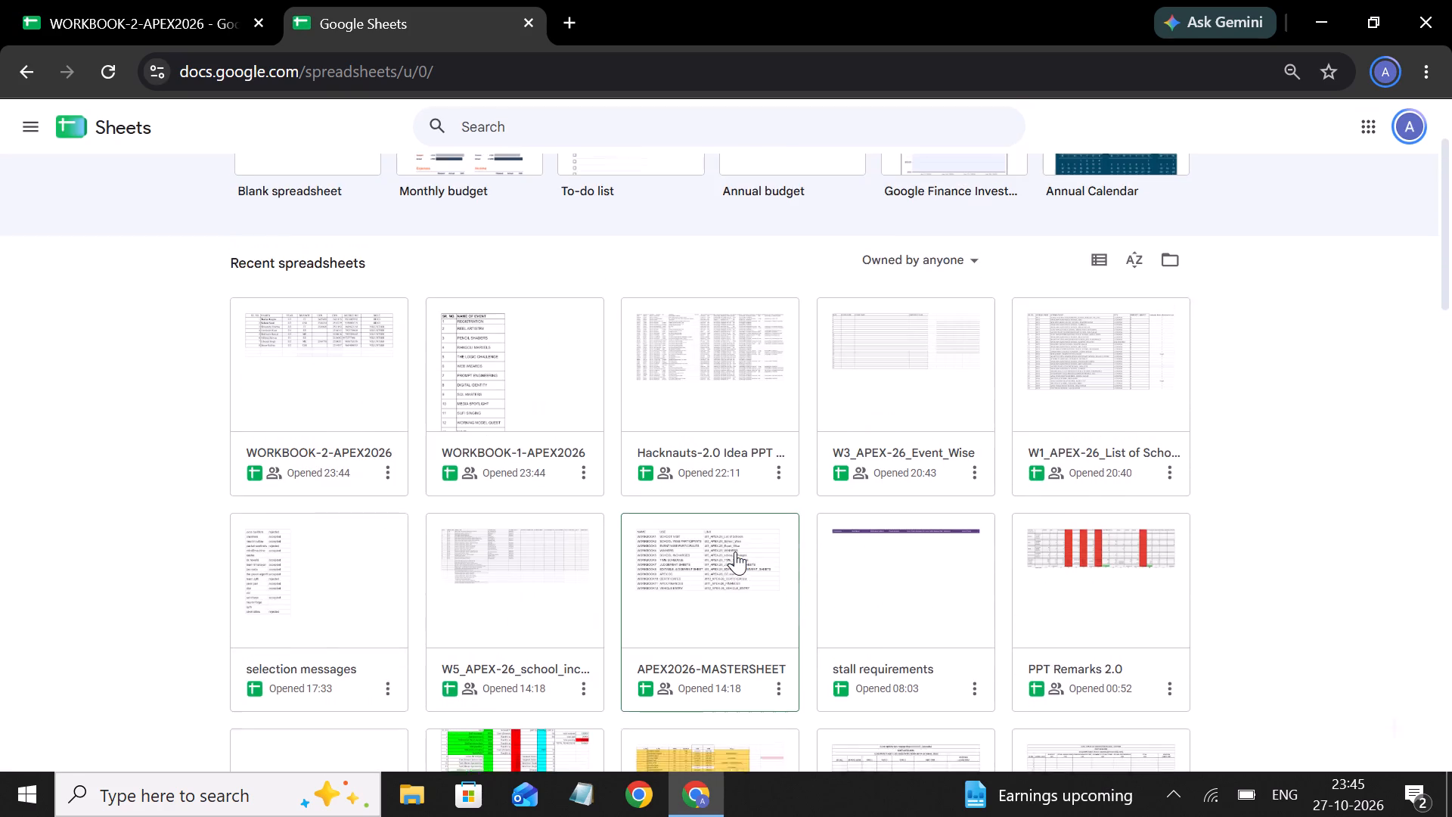
pyautogui.scroll(-1, 735, 551)
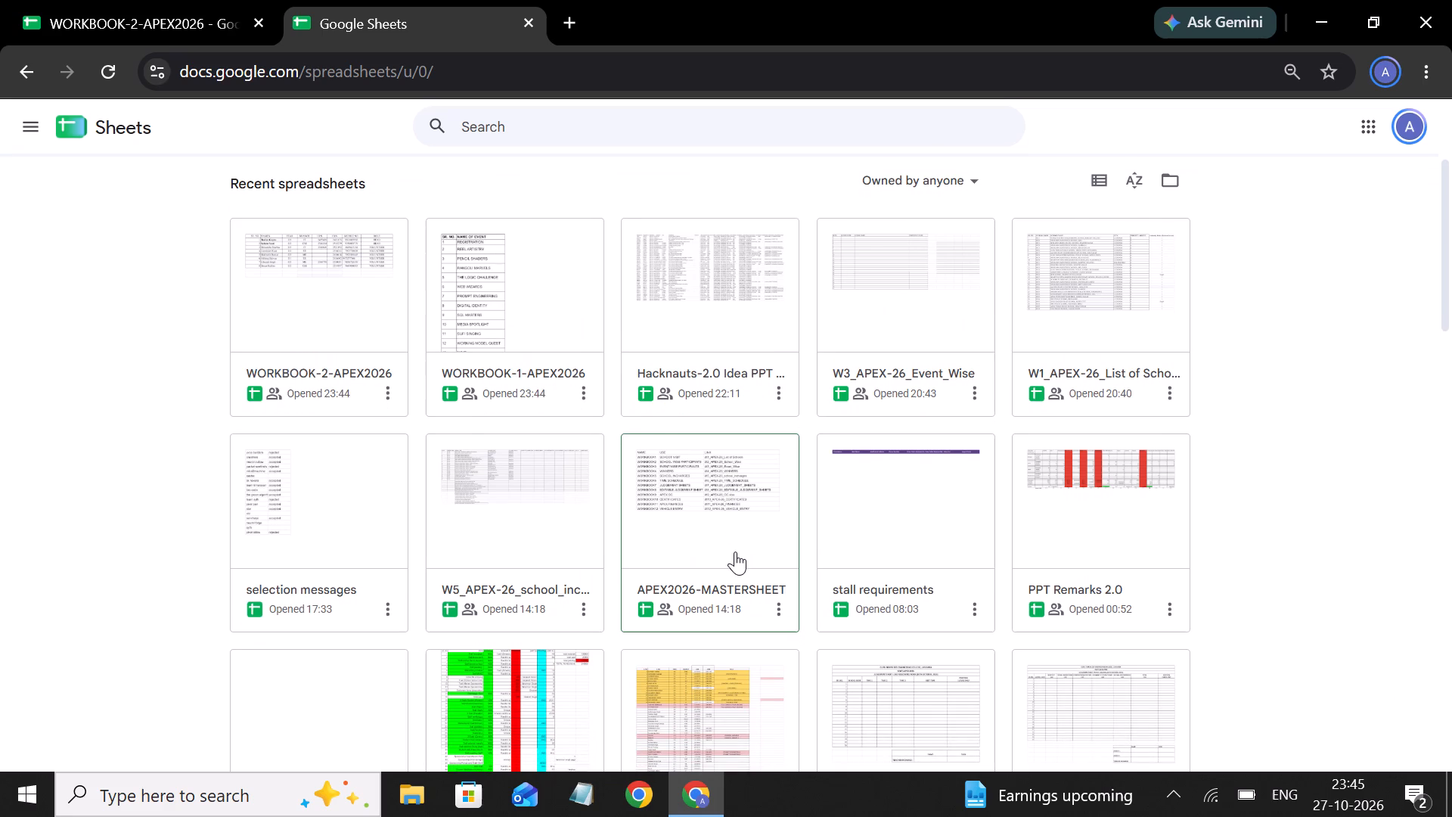
pyautogui.scroll(-2, 735, 551)
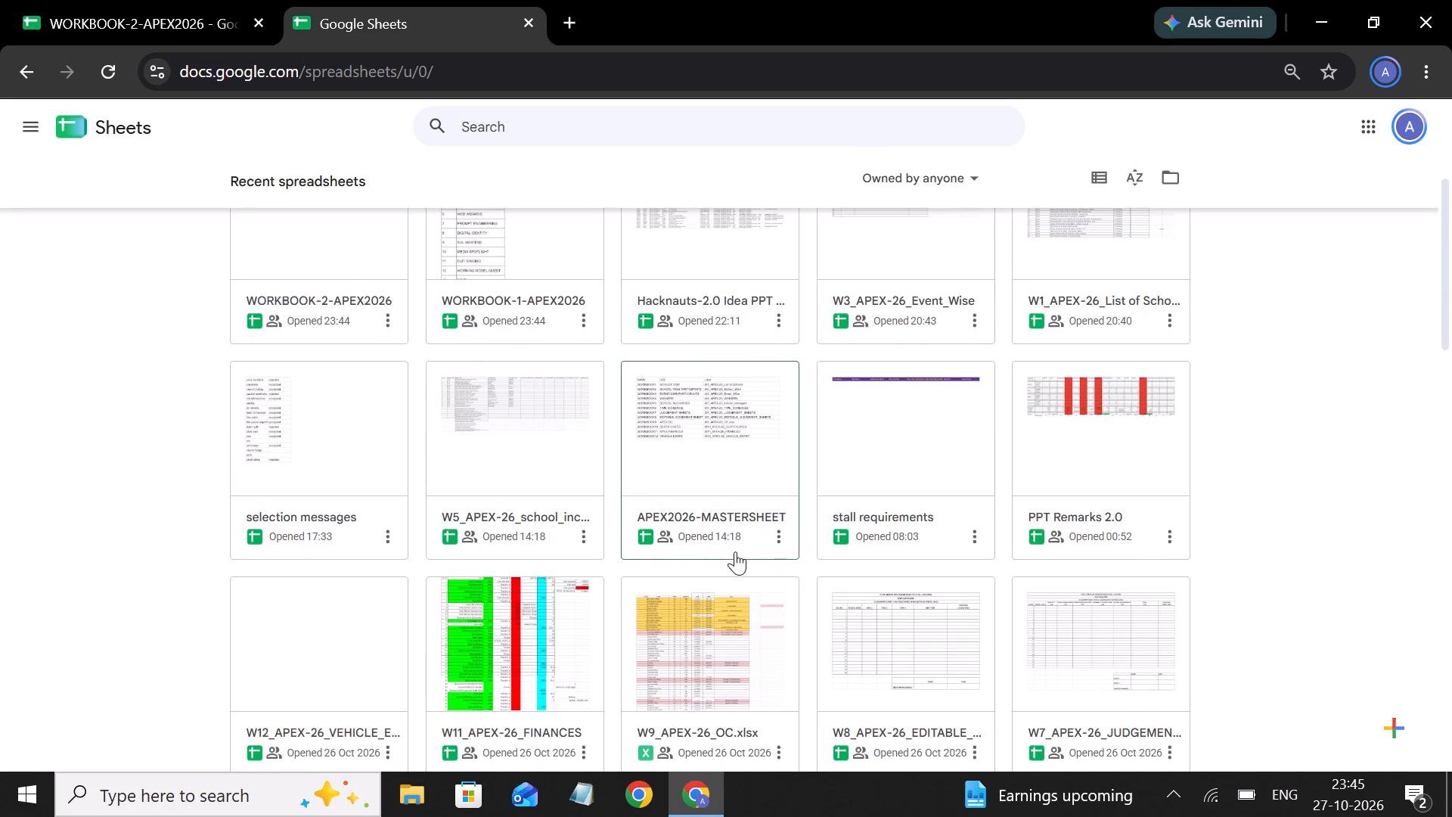
pyautogui.scroll(-1, 735, 551)
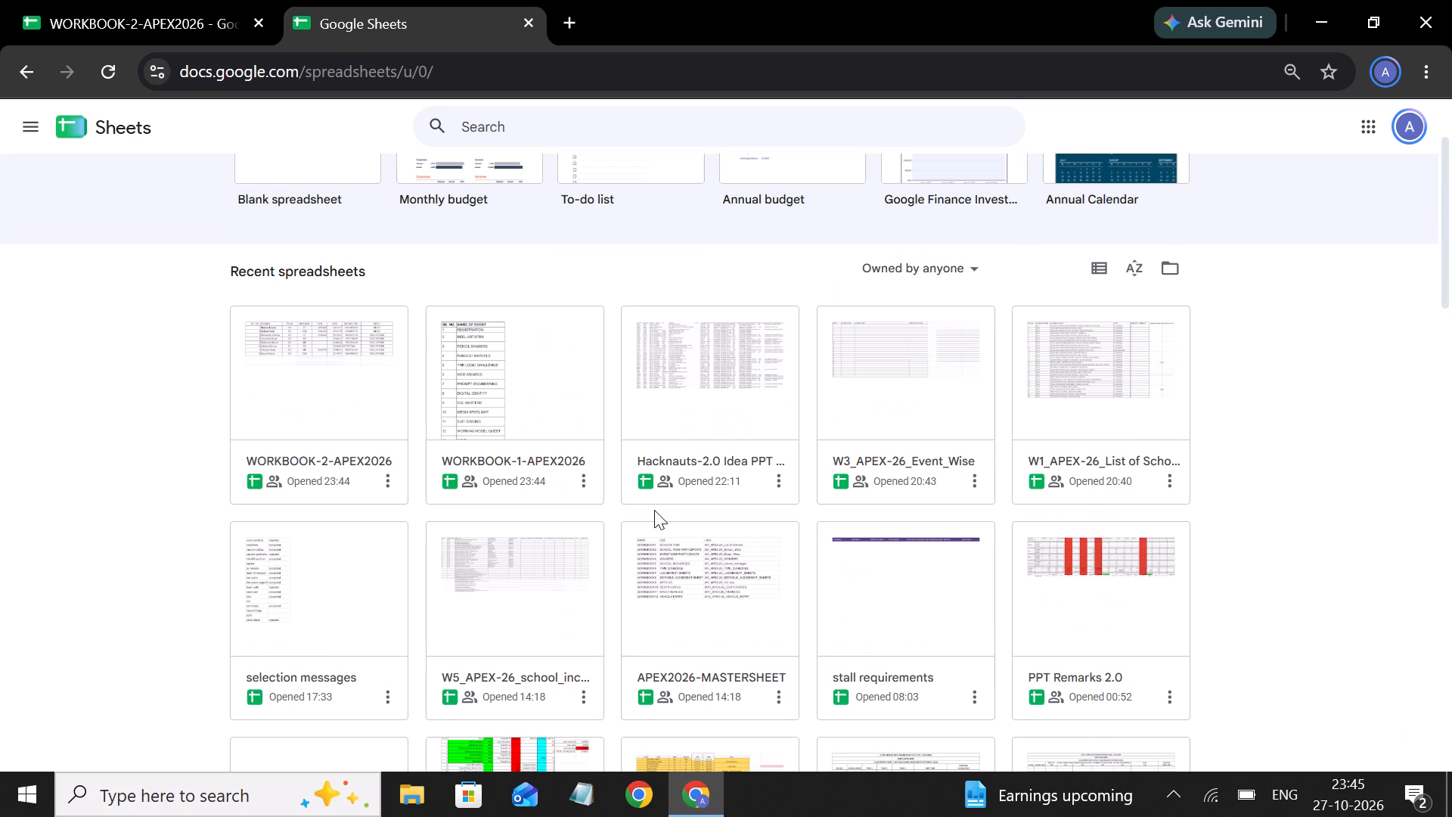
pyautogui.scroll(-1, 905, 408)
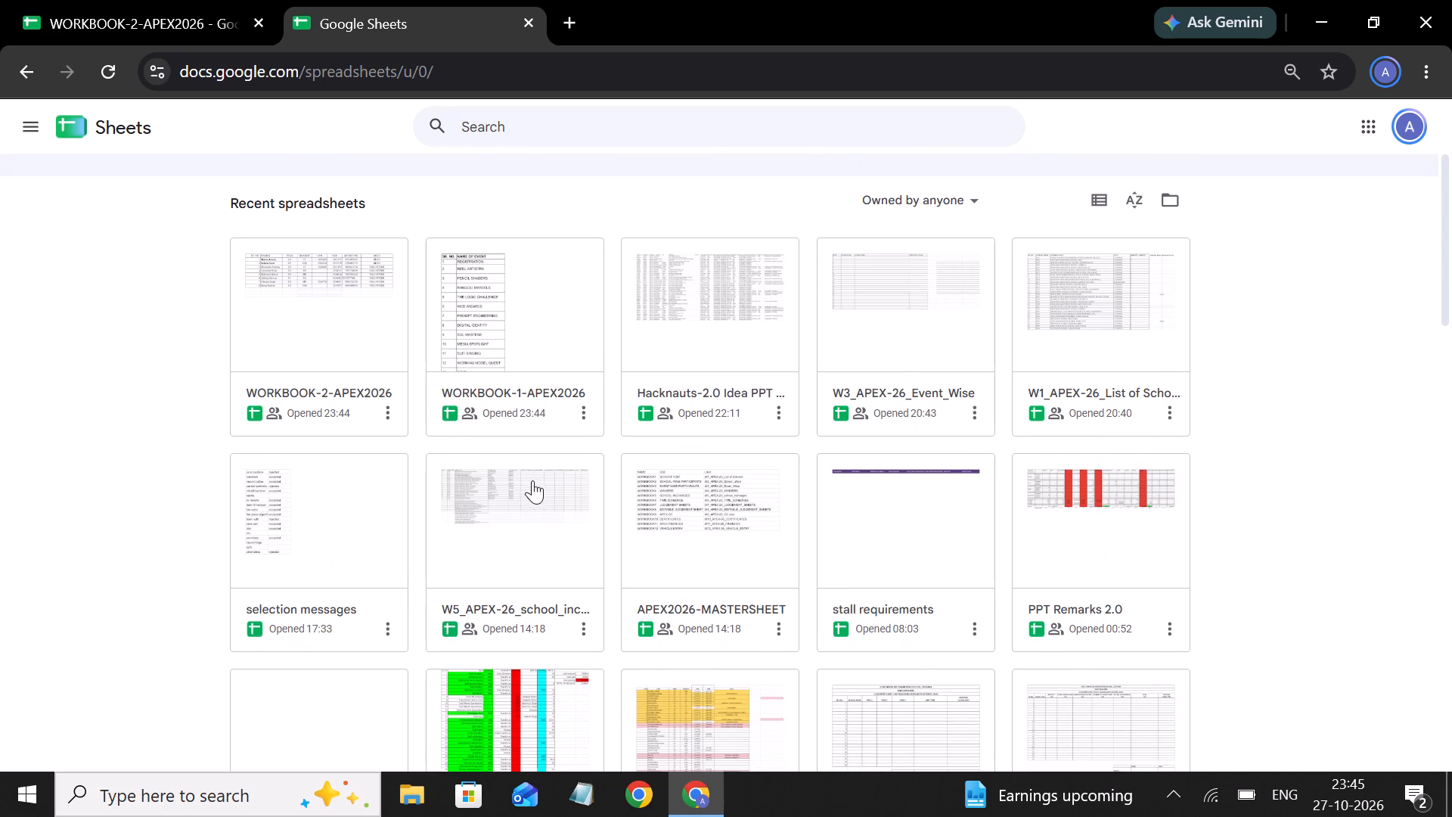
pyautogui.click(544, 500)
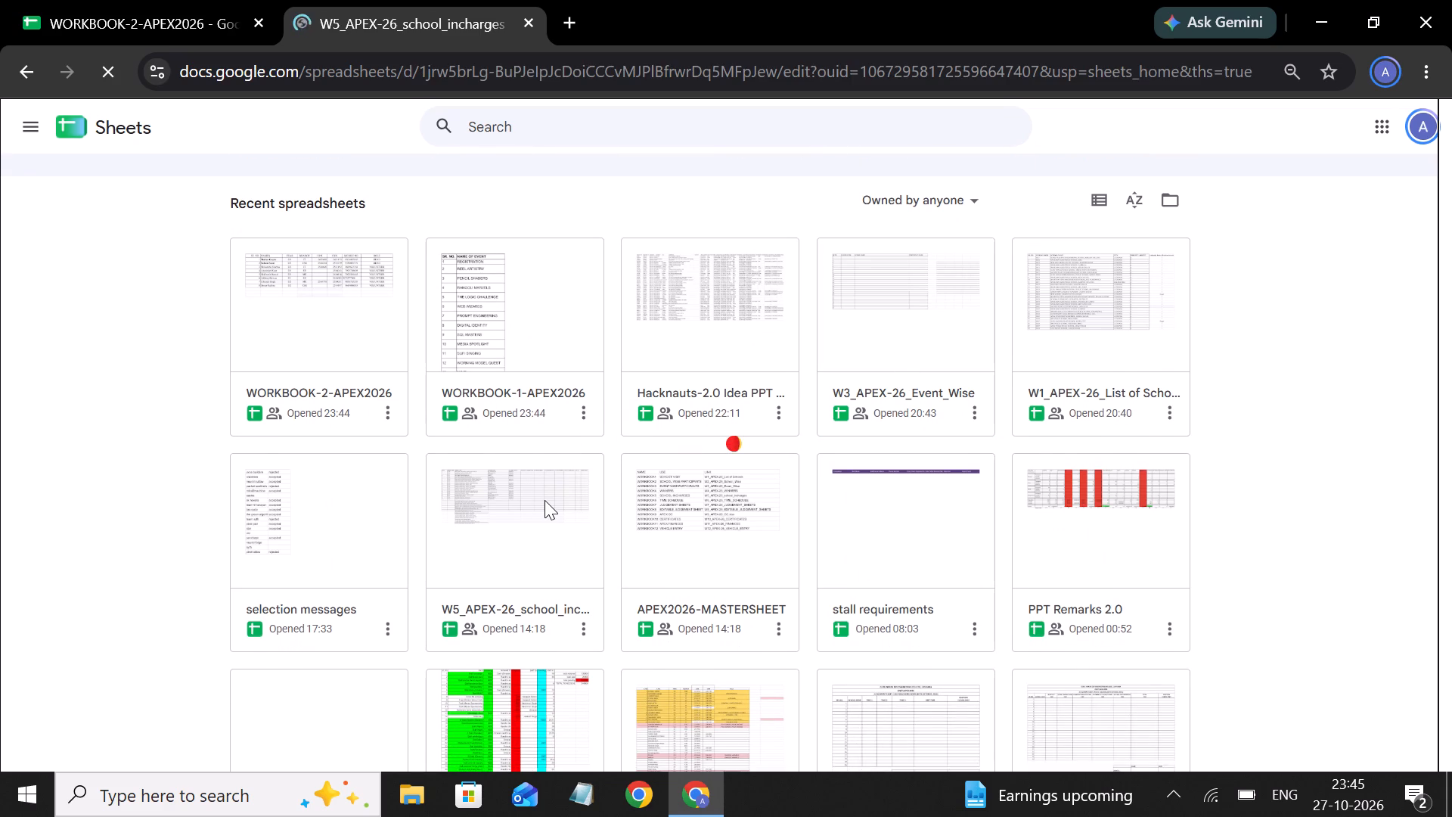
# Look through the school list on Sheet1, including the uncoded schools below it, and dismiss the signed-in account notice.
pyautogui.scroll(-2, 482, 483)
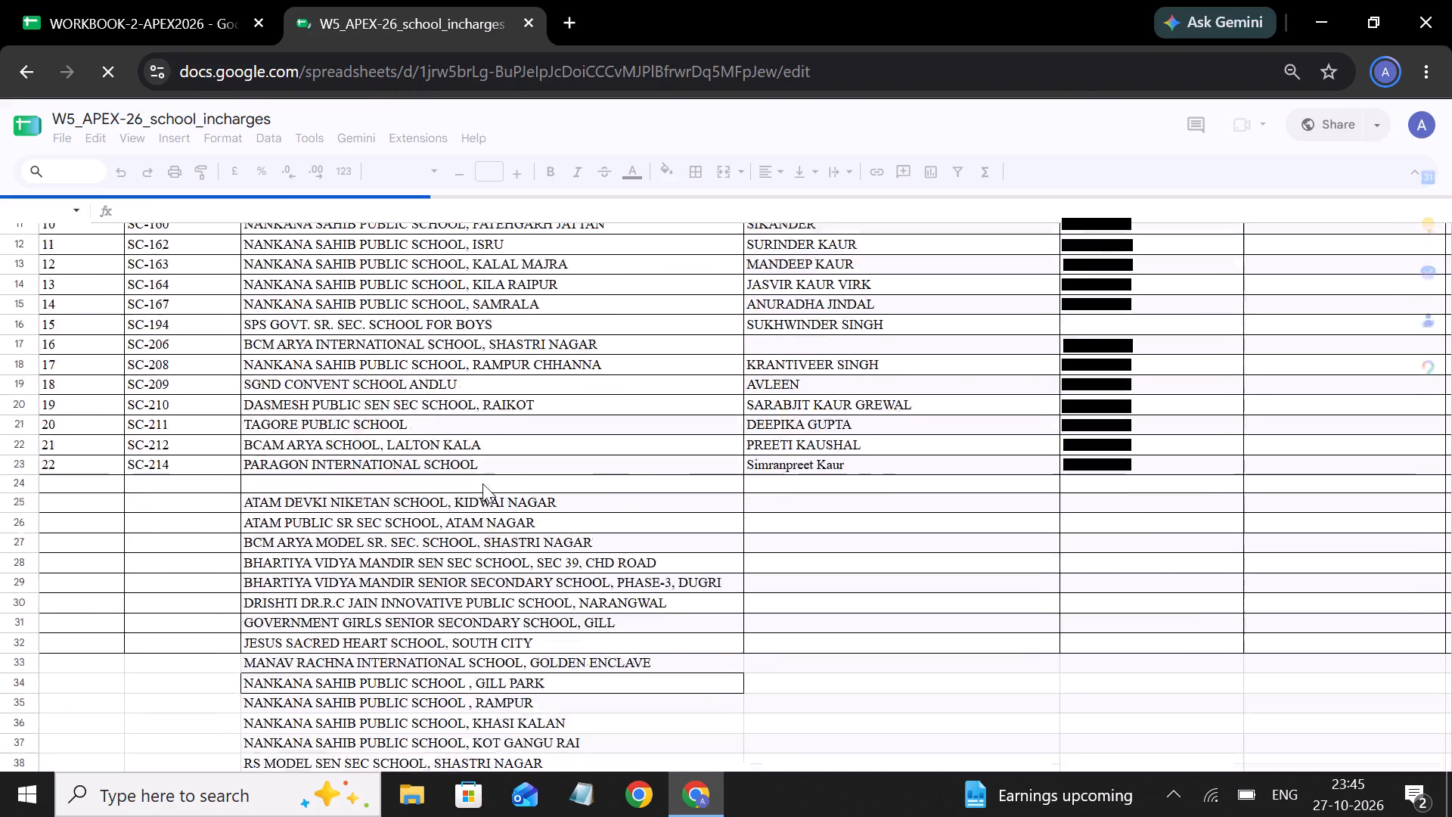
pyautogui.scroll(-3, 482, 483)
pyautogui.scroll(2, 482, 483)
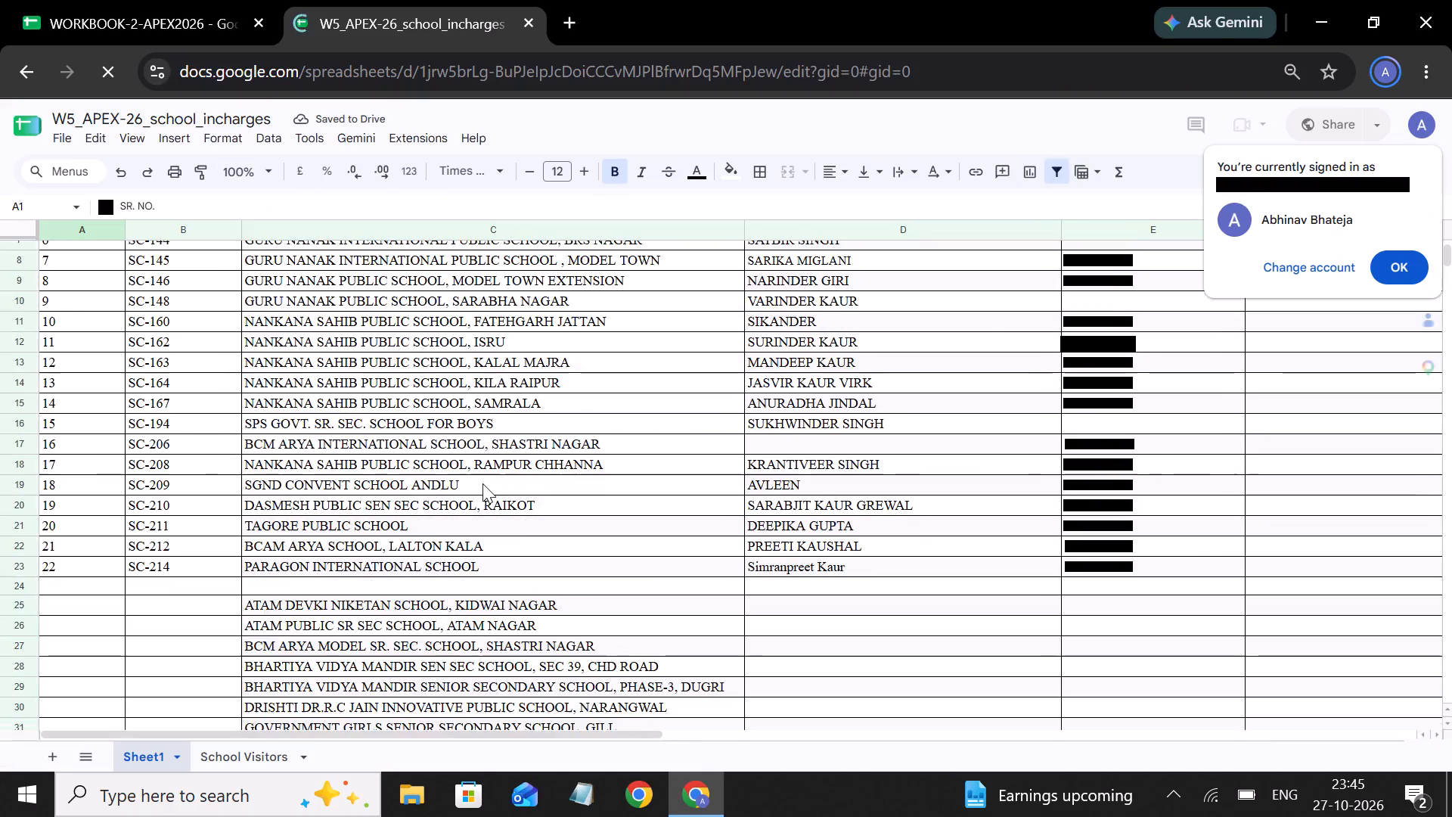
pyautogui.scroll(3, 482, 483)
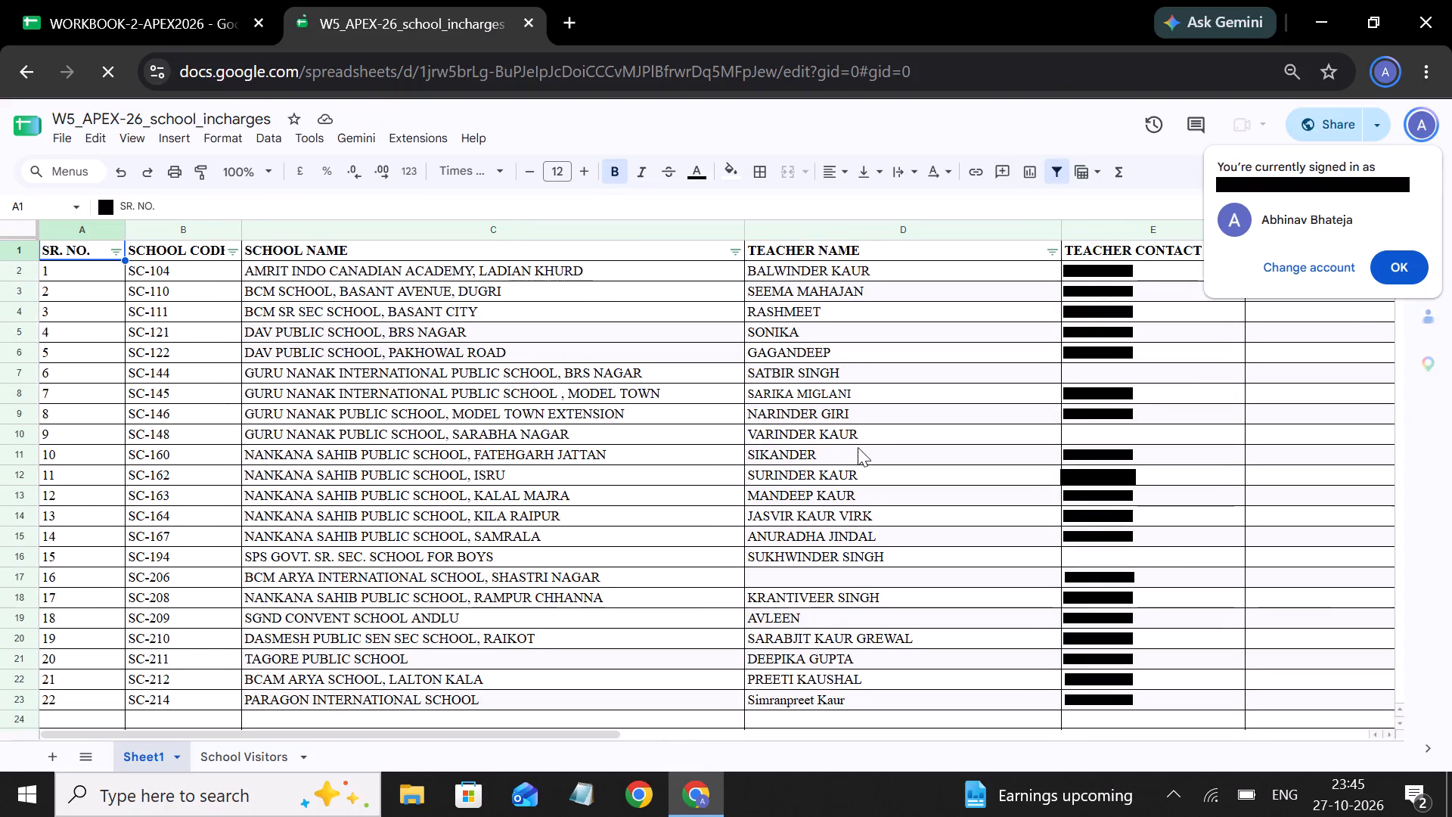
pyautogui.click(1394, 267)
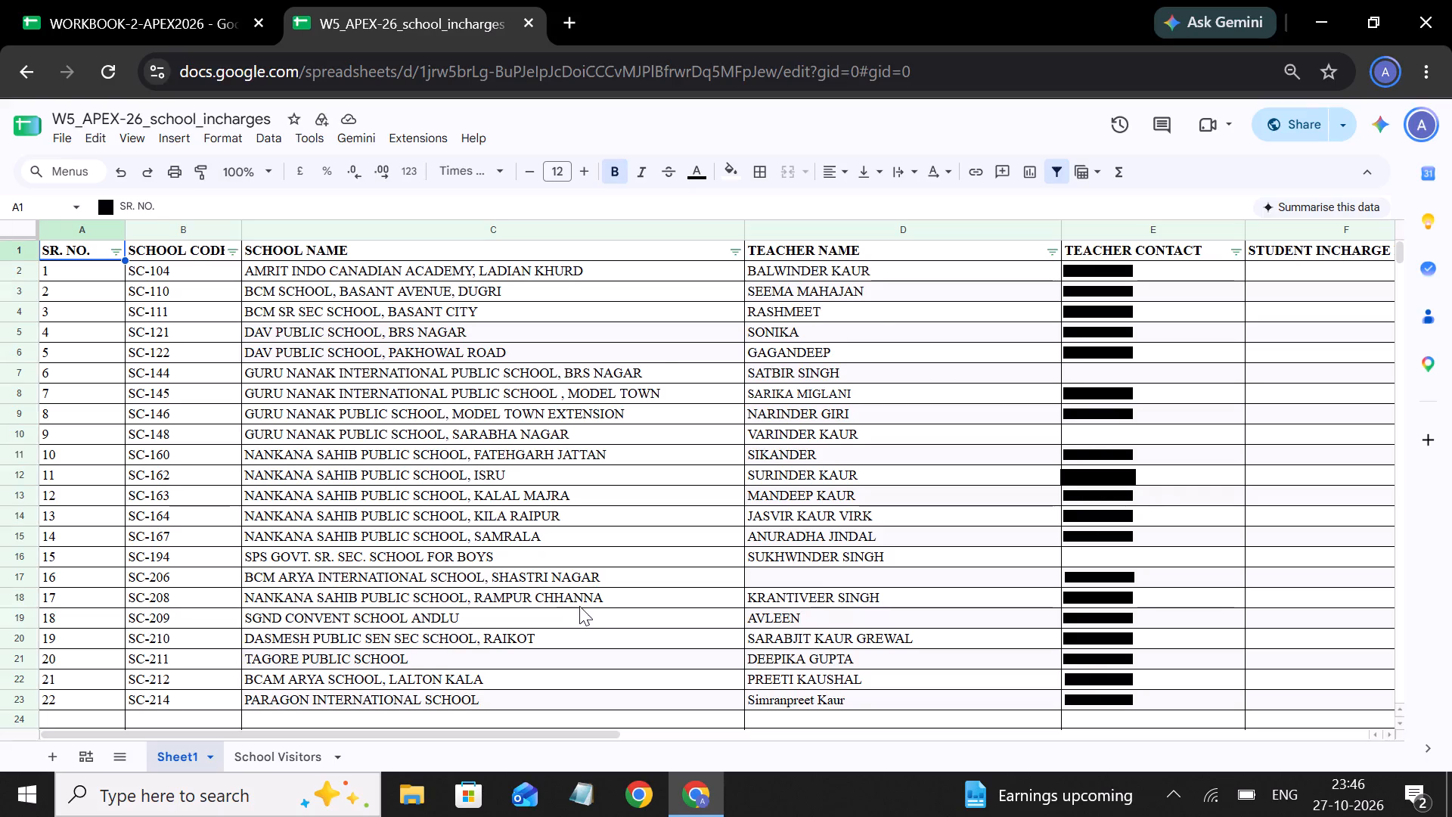
# Examine Sheet1's columns from SCHOOL NAME and TEACHER NAME across to TOTAL and GREEN ROOM, dismissing the Creative Cloud notification.
pyautogui.scroll(-1, 451, 621)
pyautogui.hscroll(-3, 980, 571)
pyautogui.scroll(1, 980, 571)
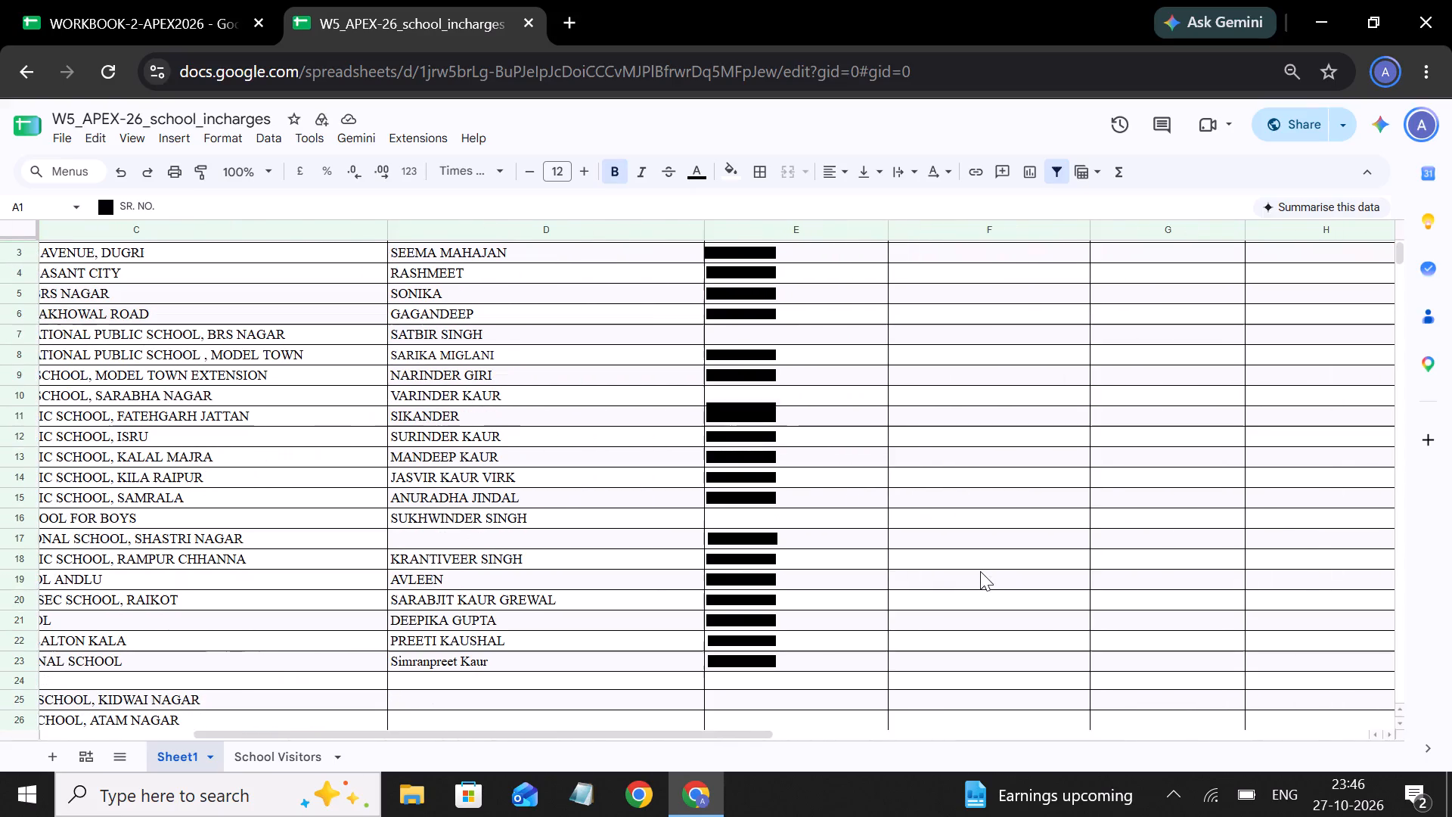
pyautogui.scroll(1, 980, 571)
pyautogui.hscroll(-3, 979, 385)
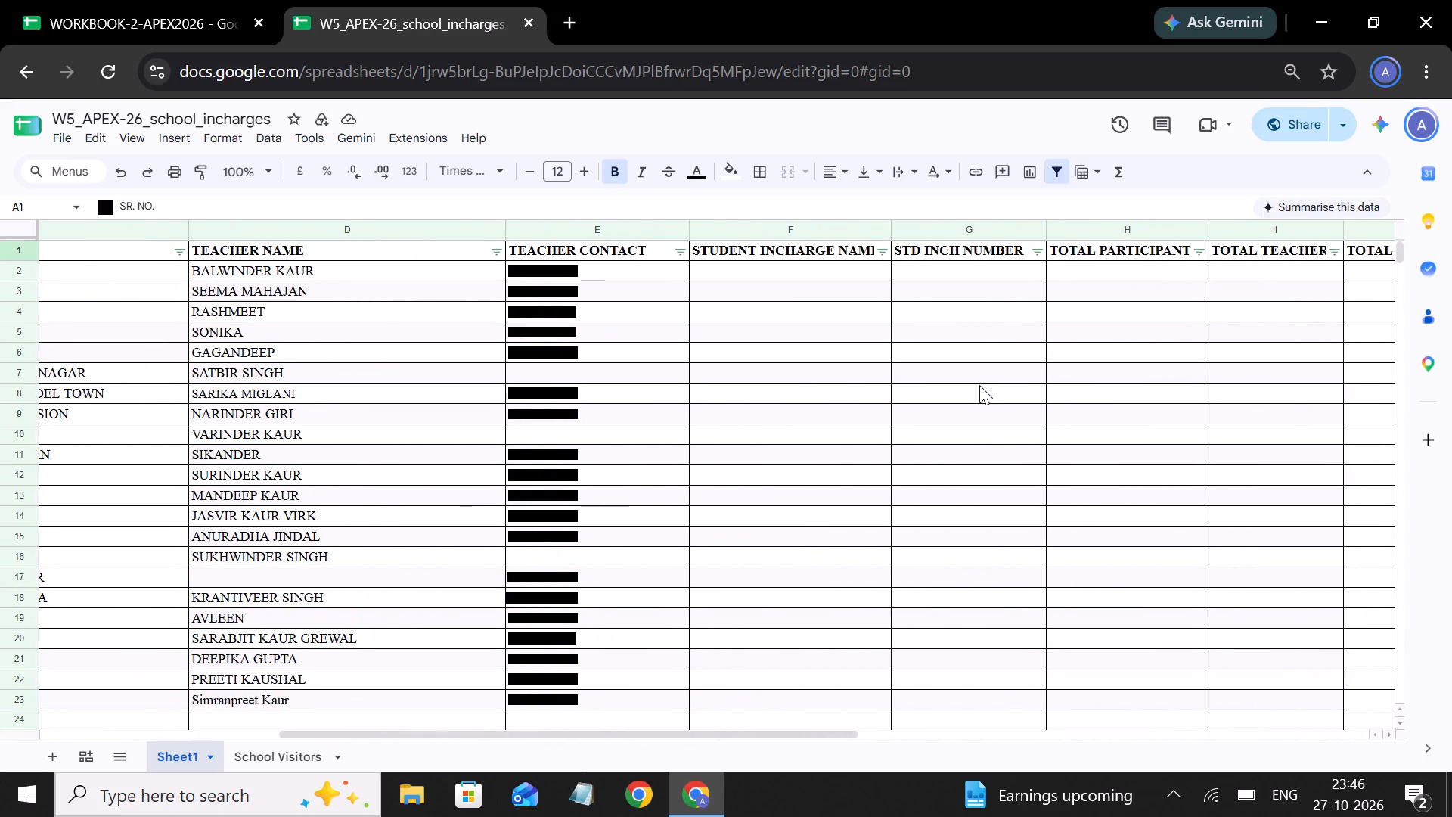
pyautogui.hscroll(-7, 979, 385)
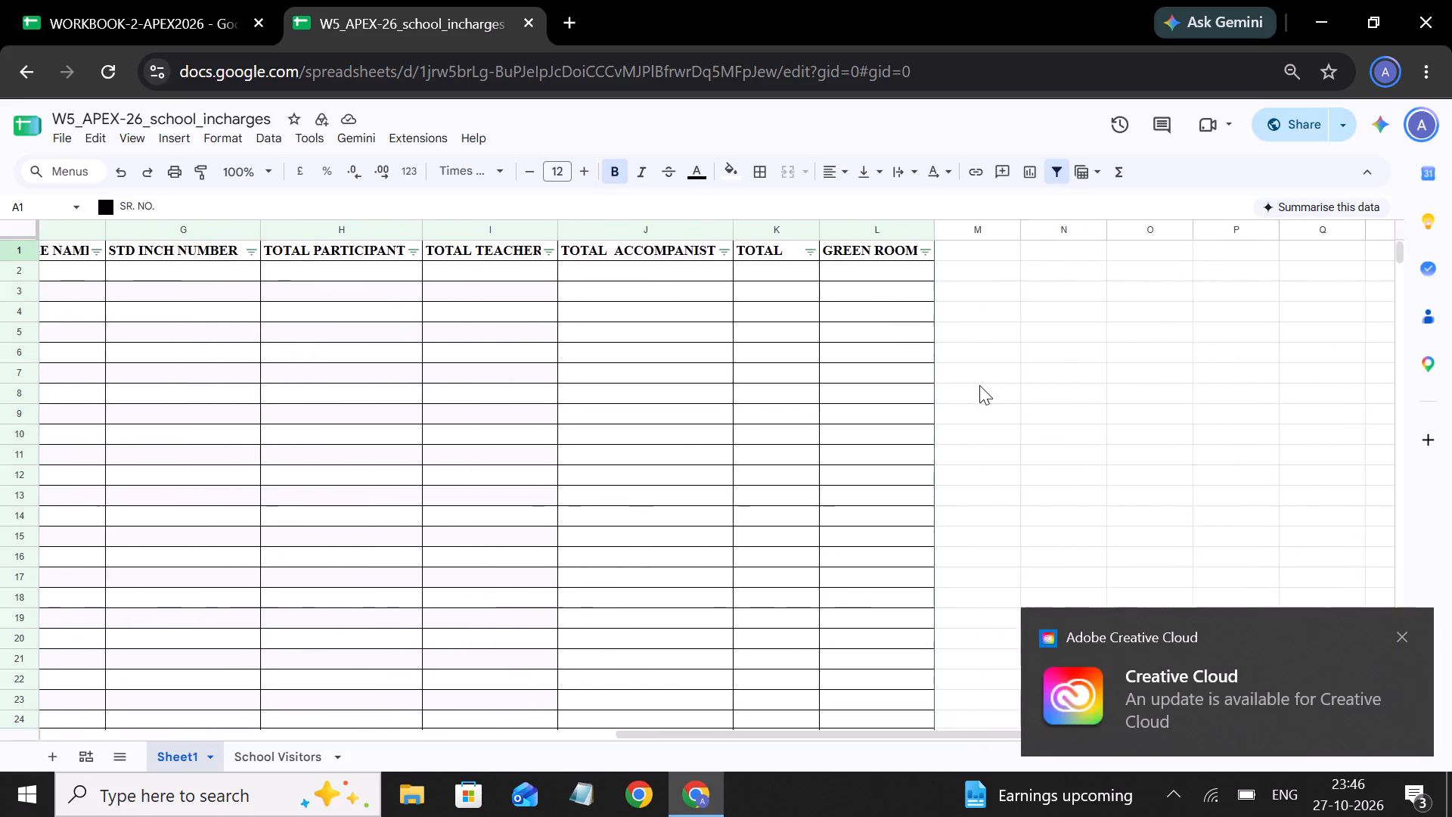
pyautogui.click(1404, 637)
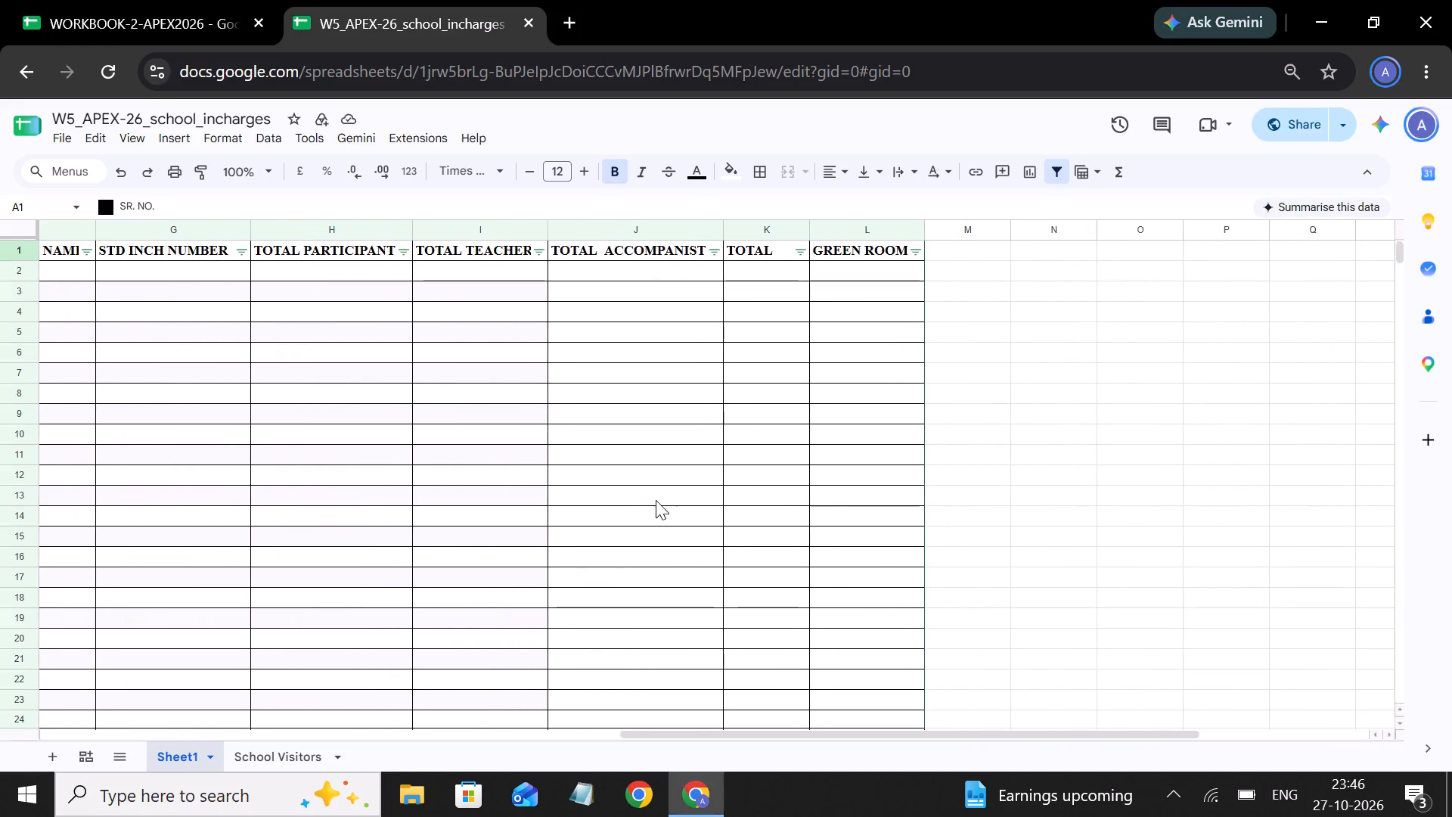
pyautogui.hscroll(8, 656, 500)
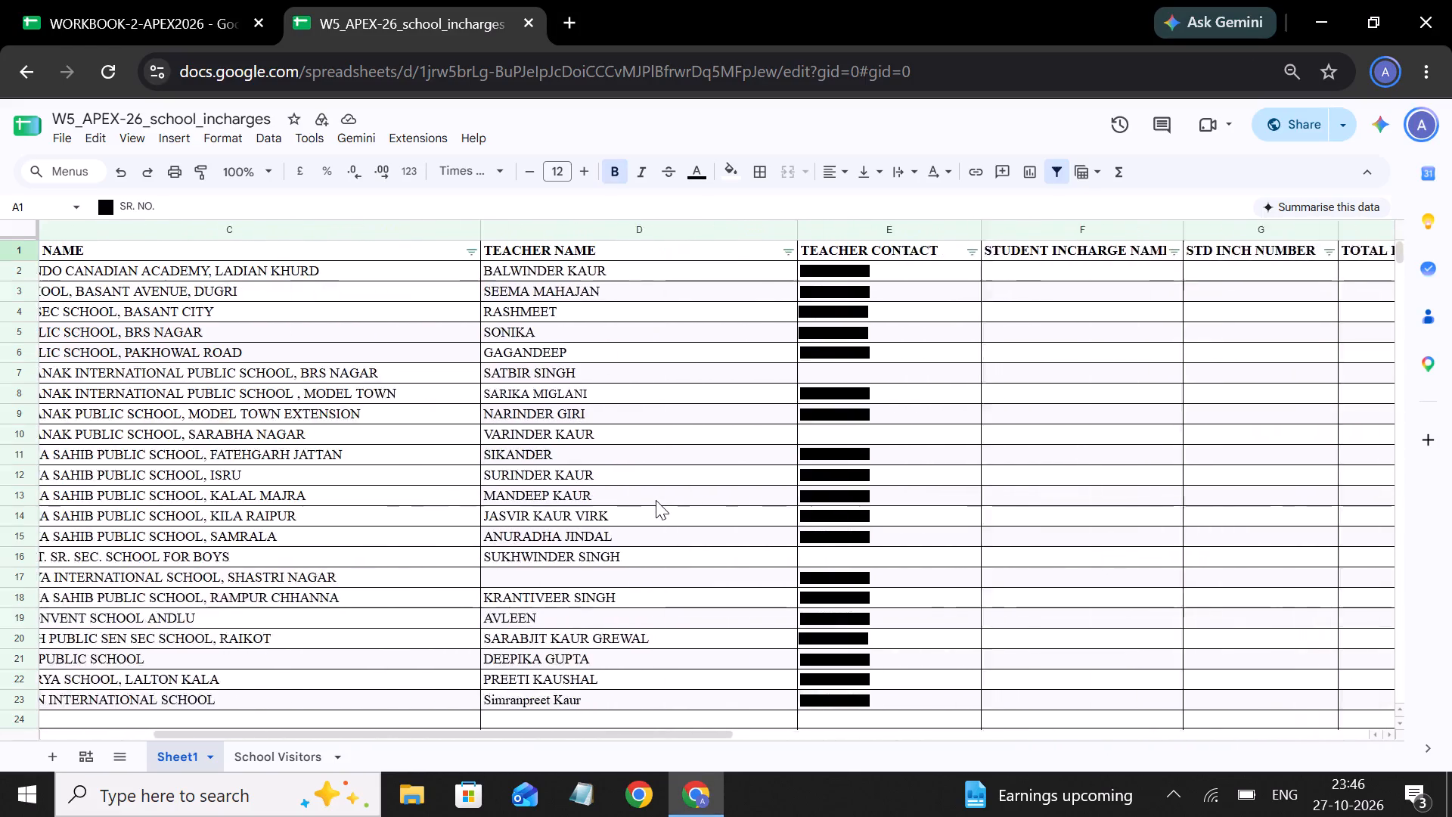
pyautogui.hscroll(2, 656, 500)
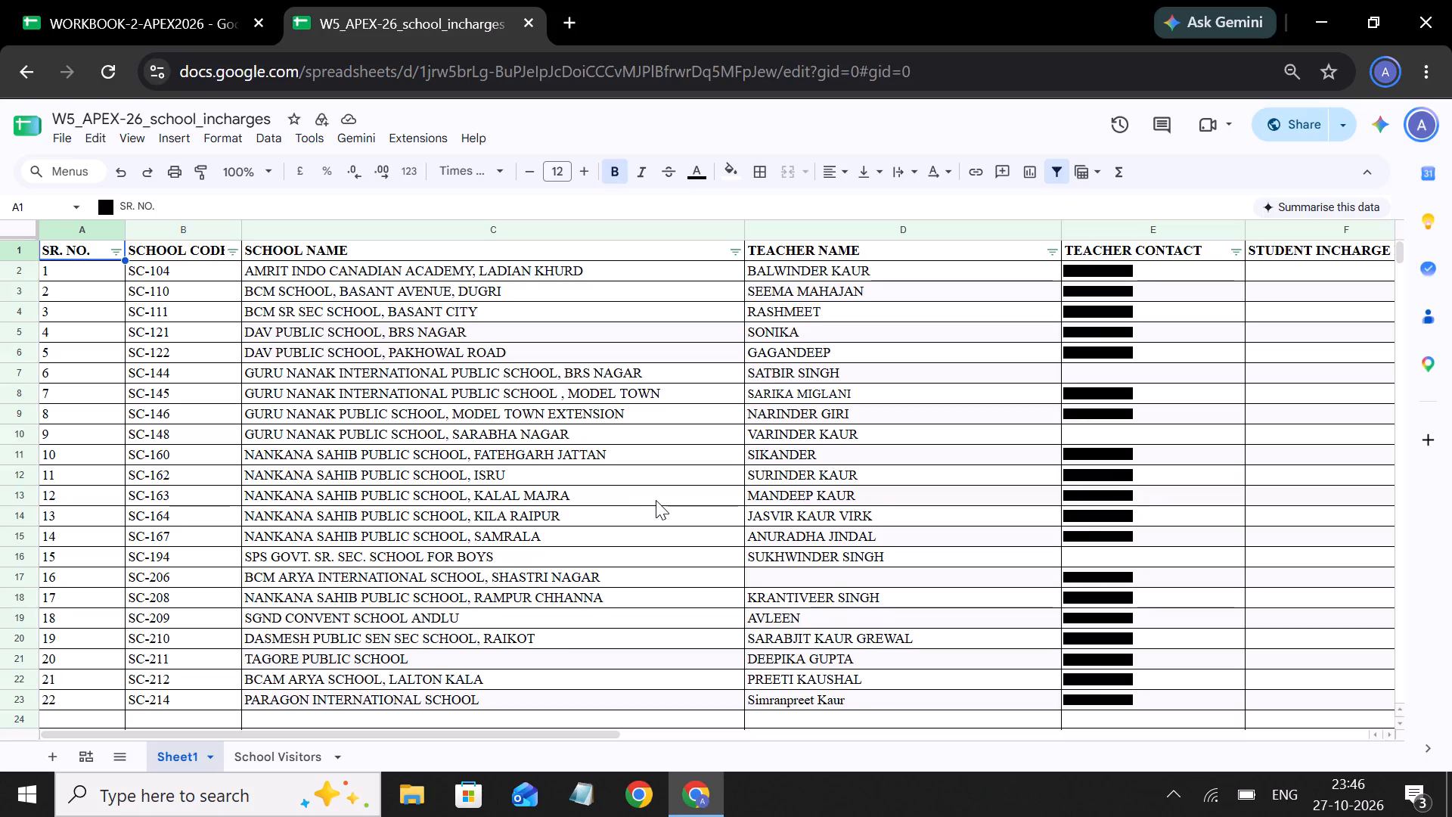
# Review the school rows on Sheet1 again, along with the teacher contact and student incharge columns.
pyautogui.scroll(-1, 656, 500)
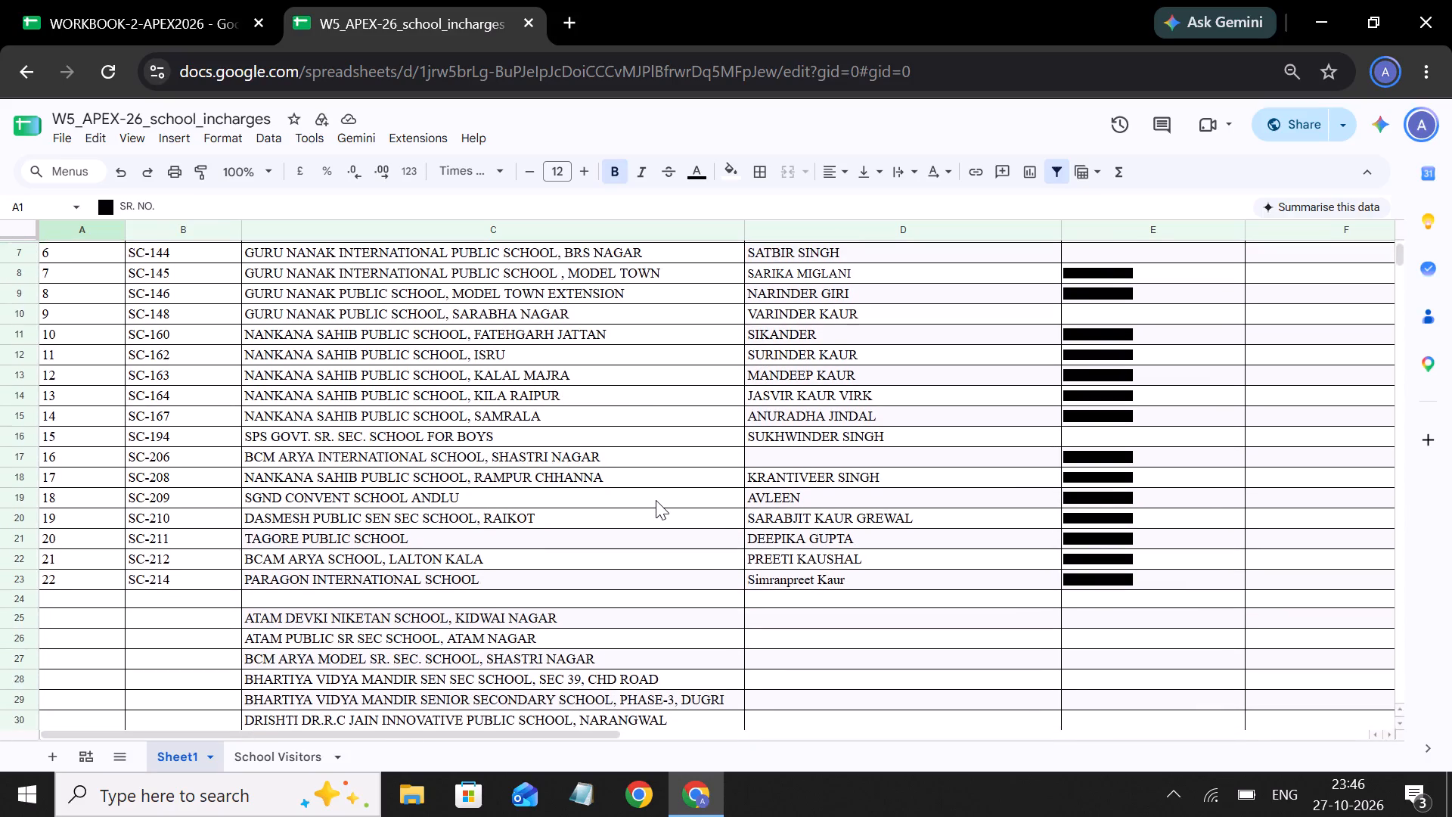
pyautogui.scroll(-2, 656, 500)
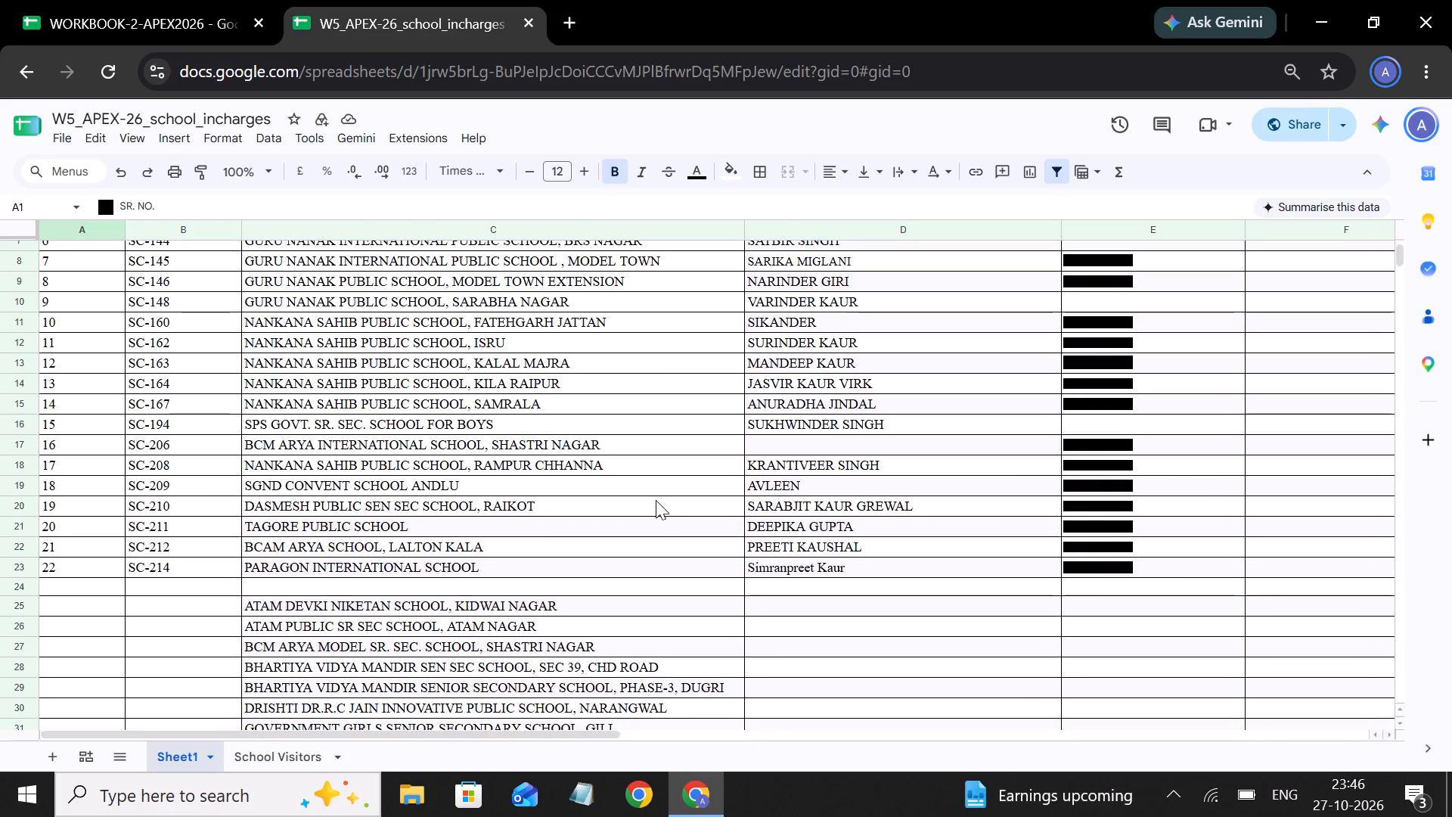
pyautogui.scroll(-1, 656, 500)
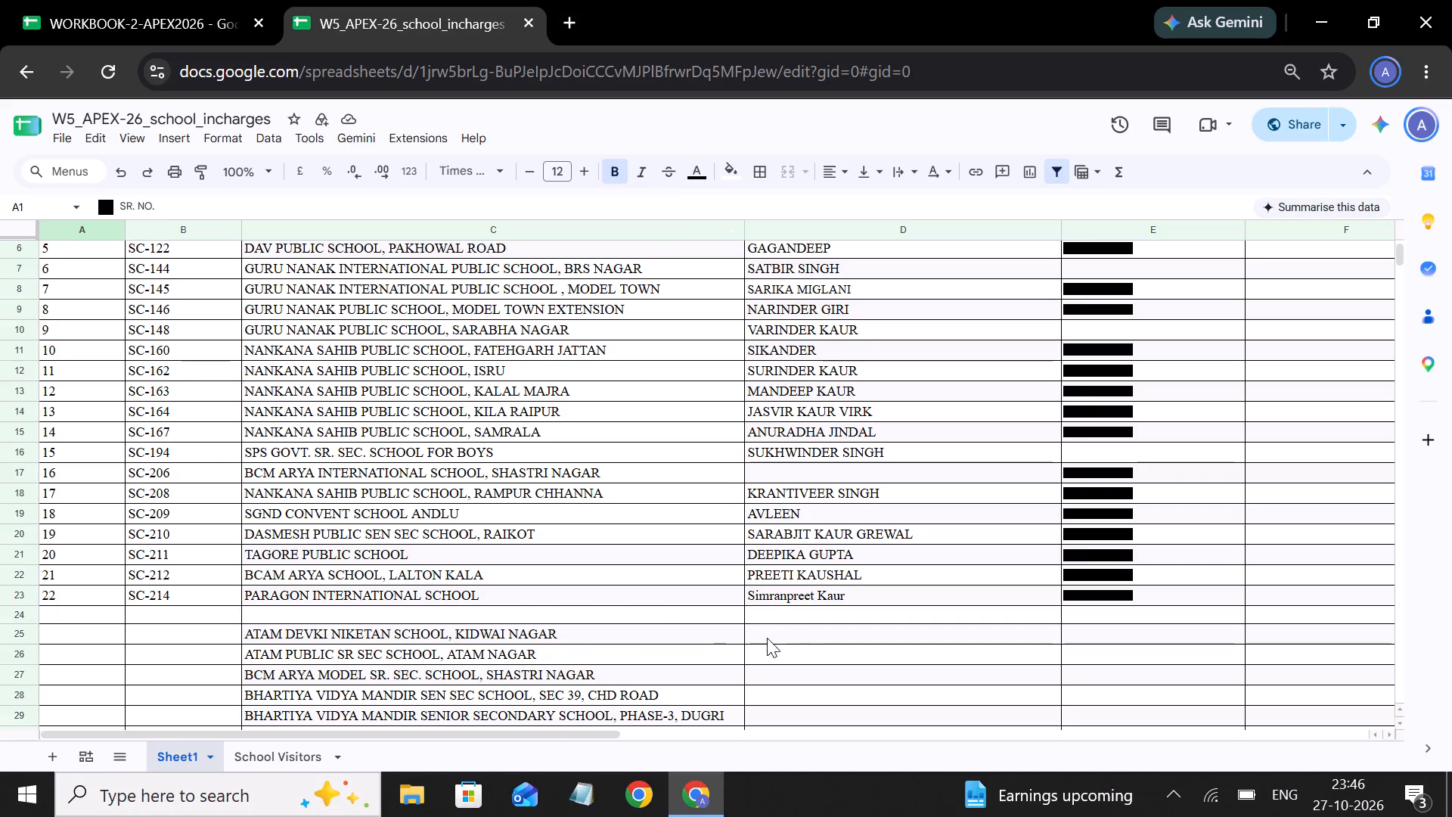
pyautogui.scroll(1, 669, 607)
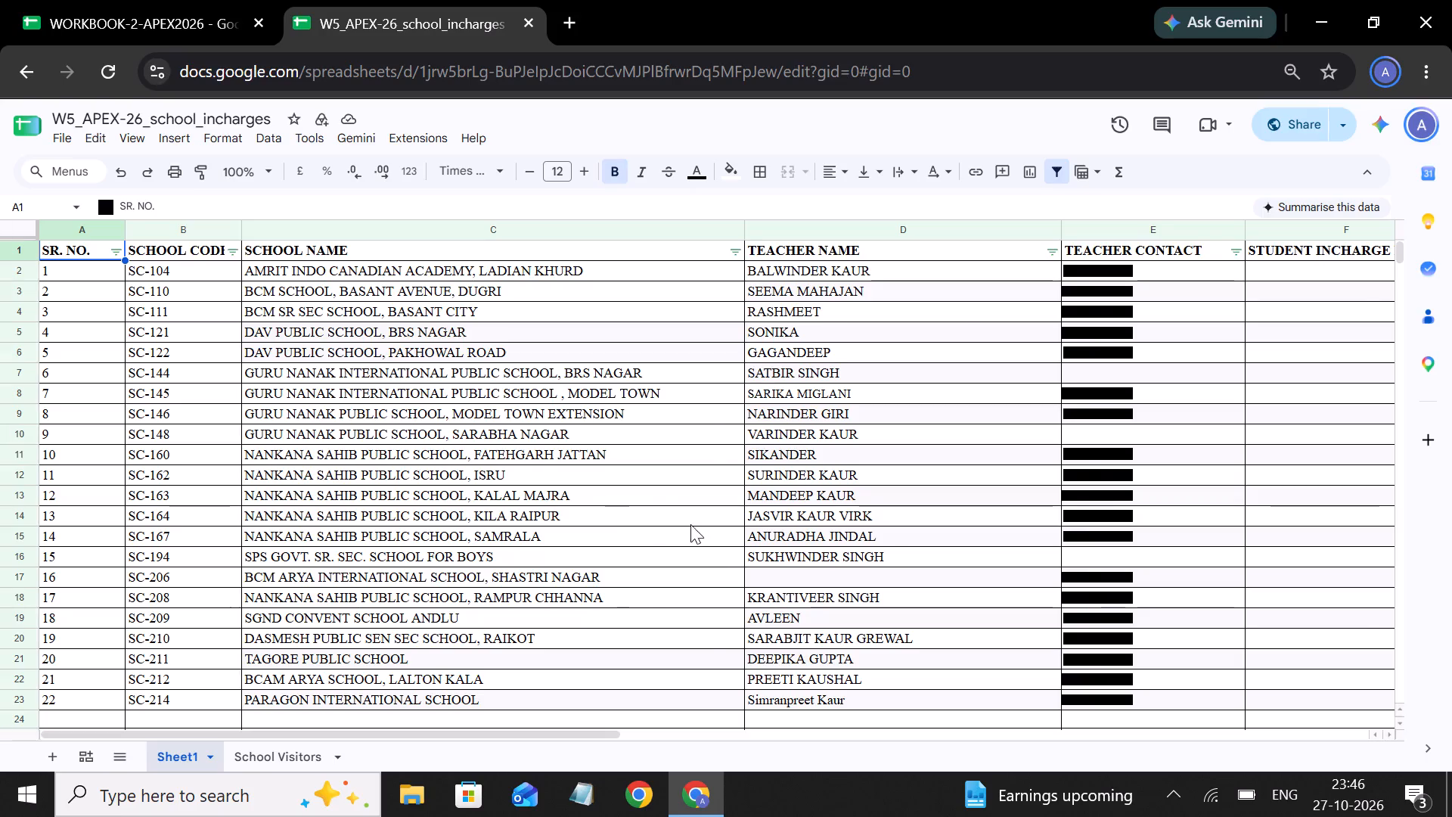
pyautogui.hscroll(-6, 809, 519)
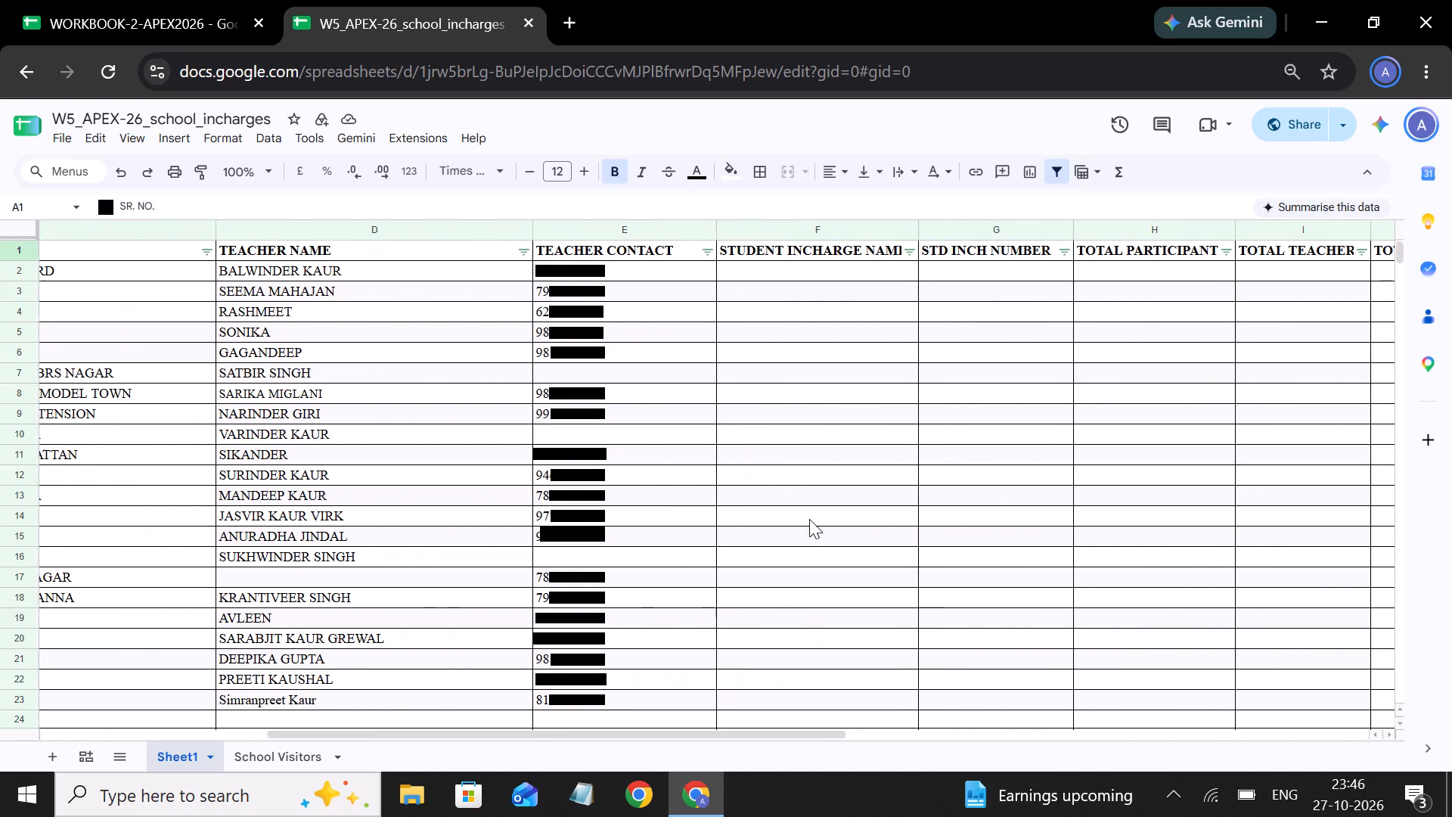
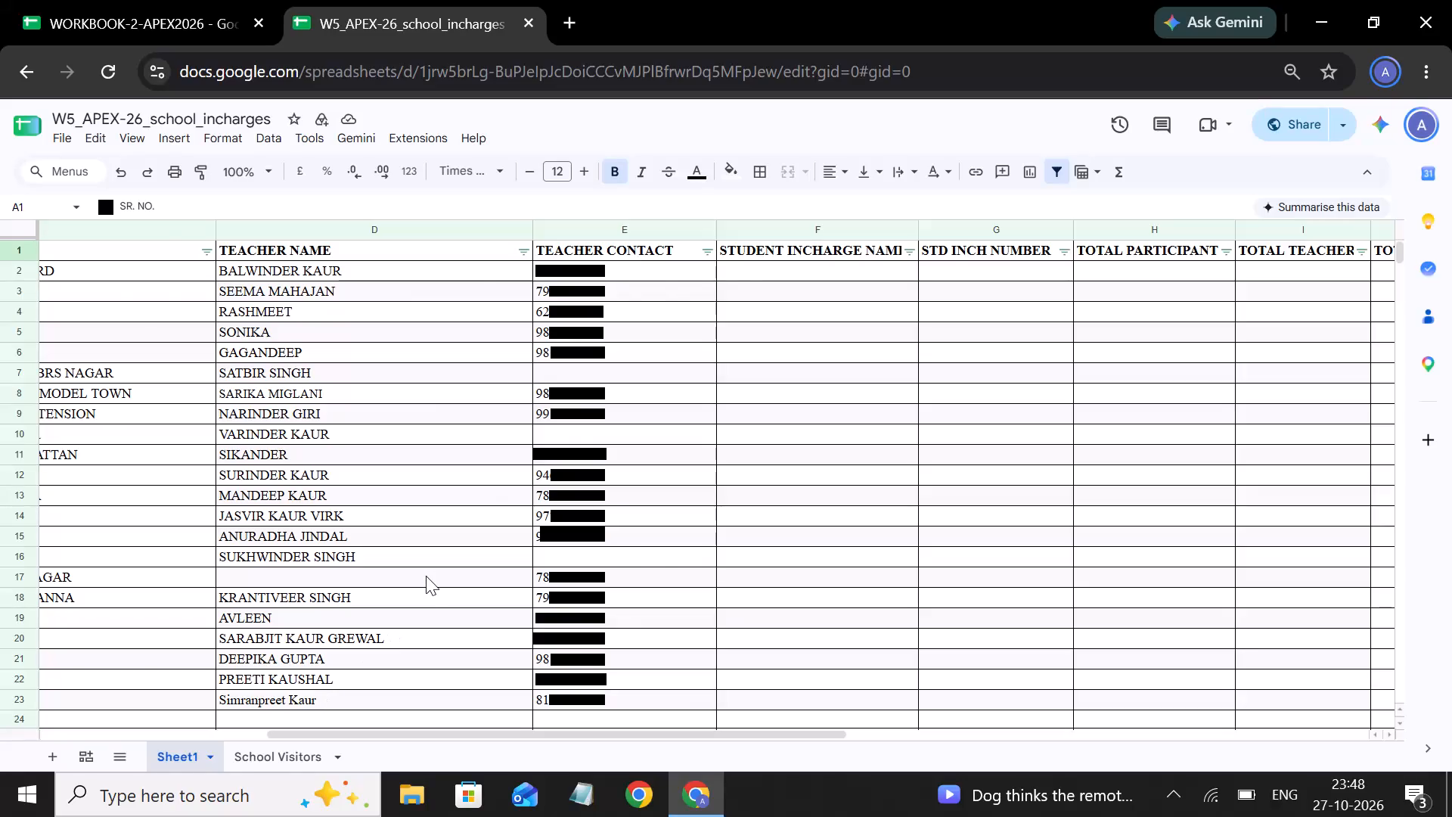
# Copy the school incharges' names in B178:B206 from the MASTER OC sheet of WORKBOOK-2-APEX2026.
pyautogui.hscroll(4, 426, 576)
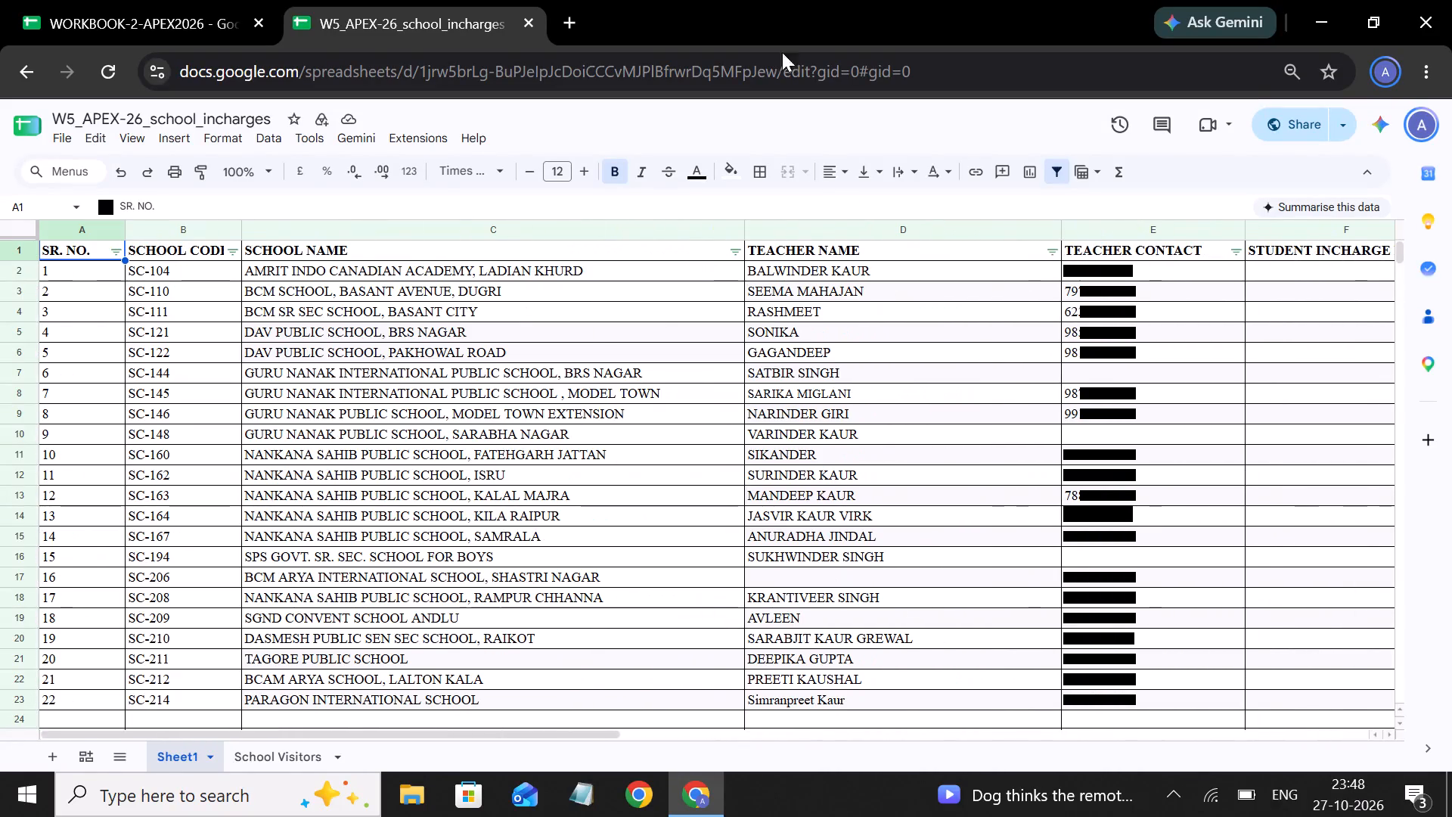
pyautogui.click(176, 0)
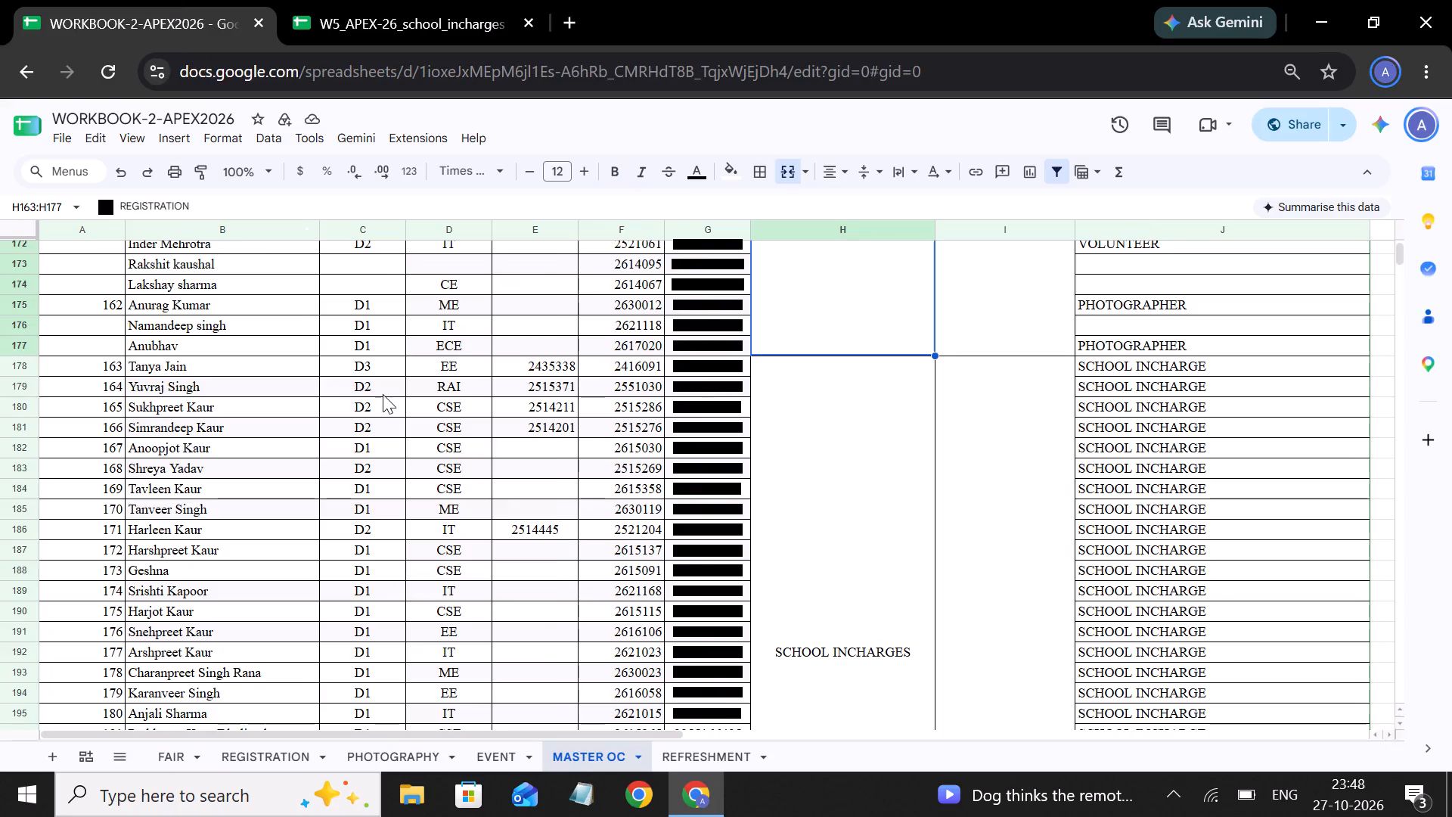
pyautogui.scroll(-1, 385, 394)
pyautogui.hscroll(1, 238, 328)
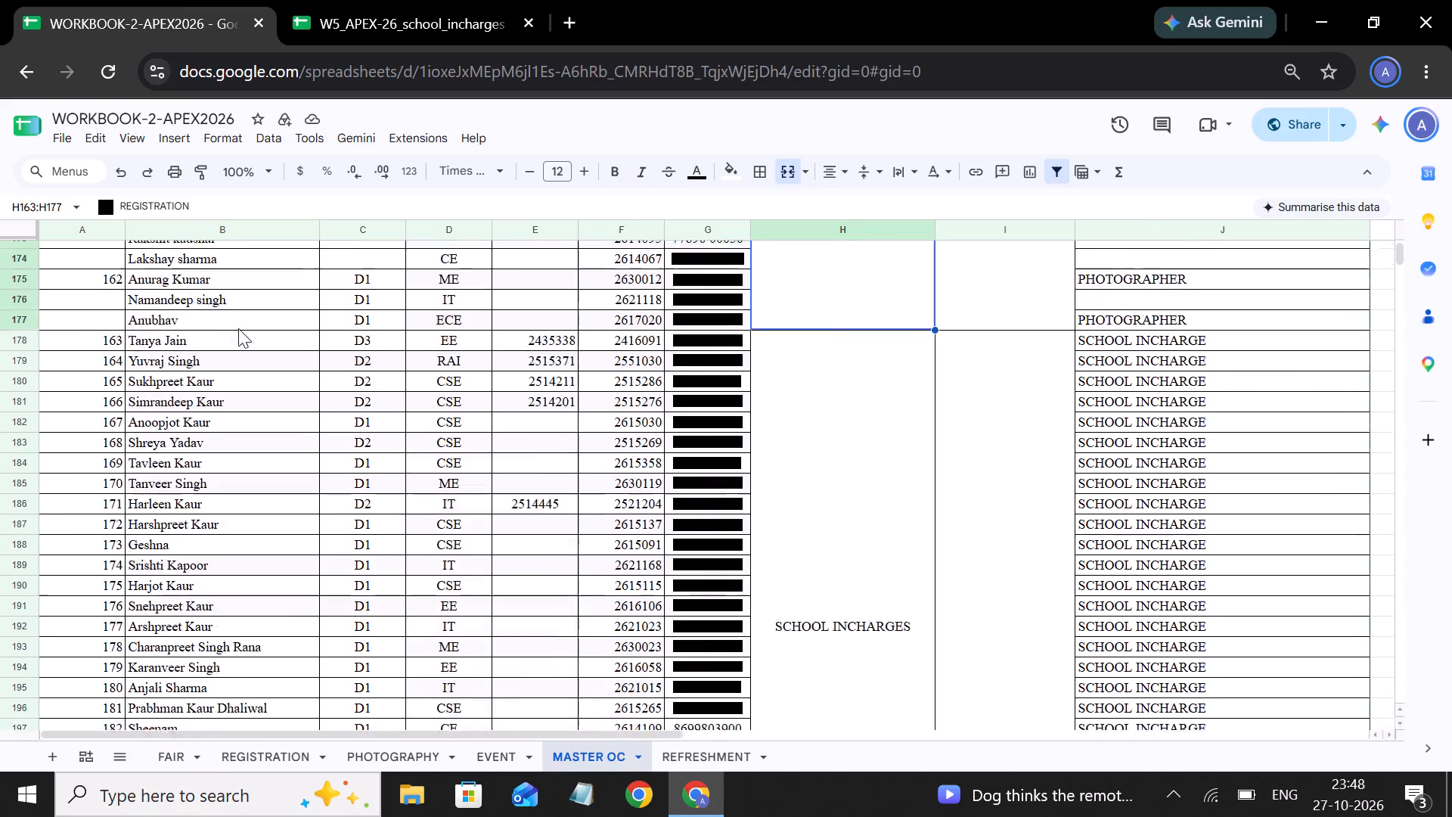
pyautogui.hscroll(1, 238, 328)
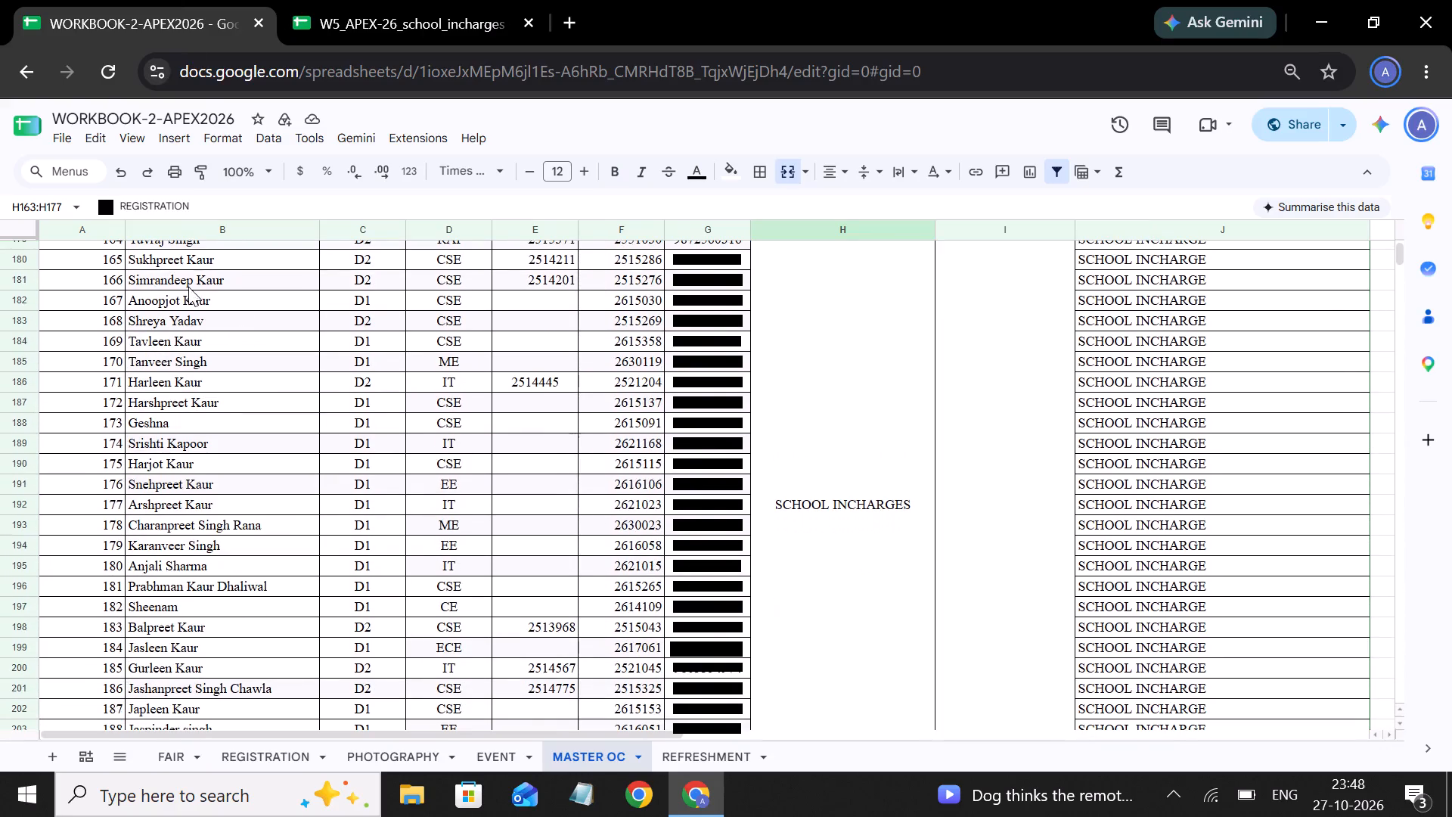
pyautogui.scroll(1, 188, 292)
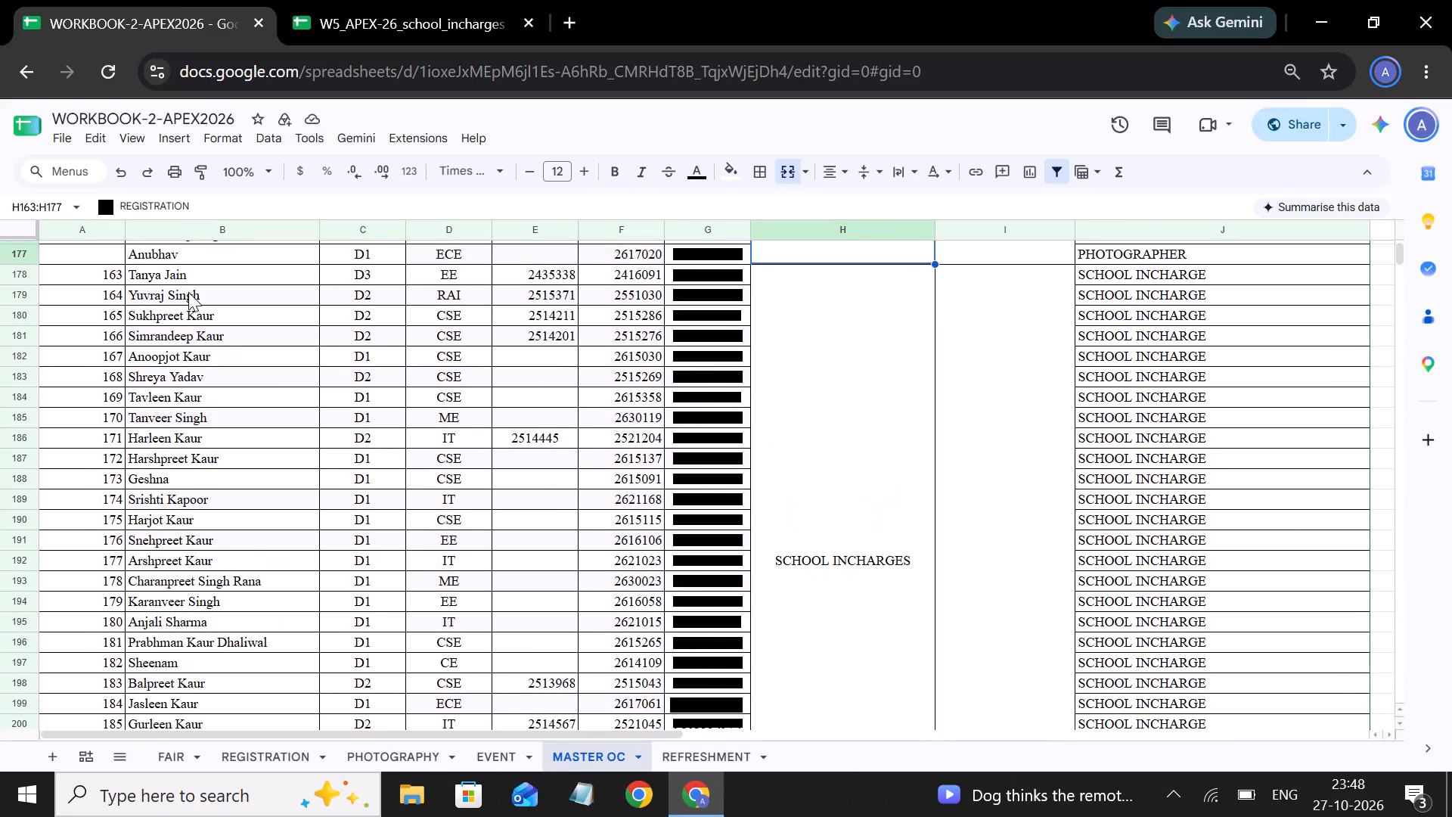
pyautogui.scroll(1, 188, 292)
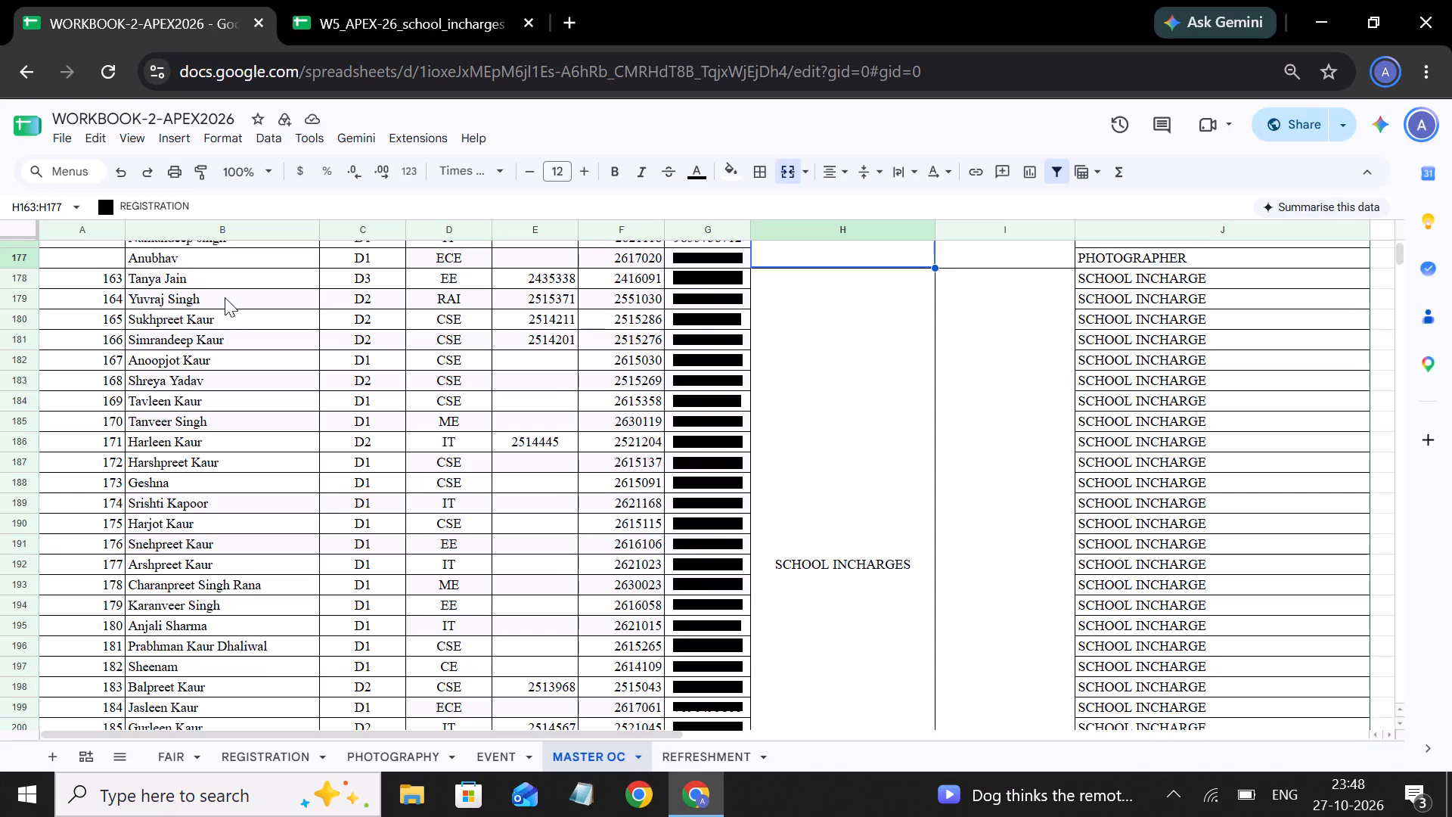
pyautogui.moveTo(189, 275); pyautogui.dragTo(182, 410)
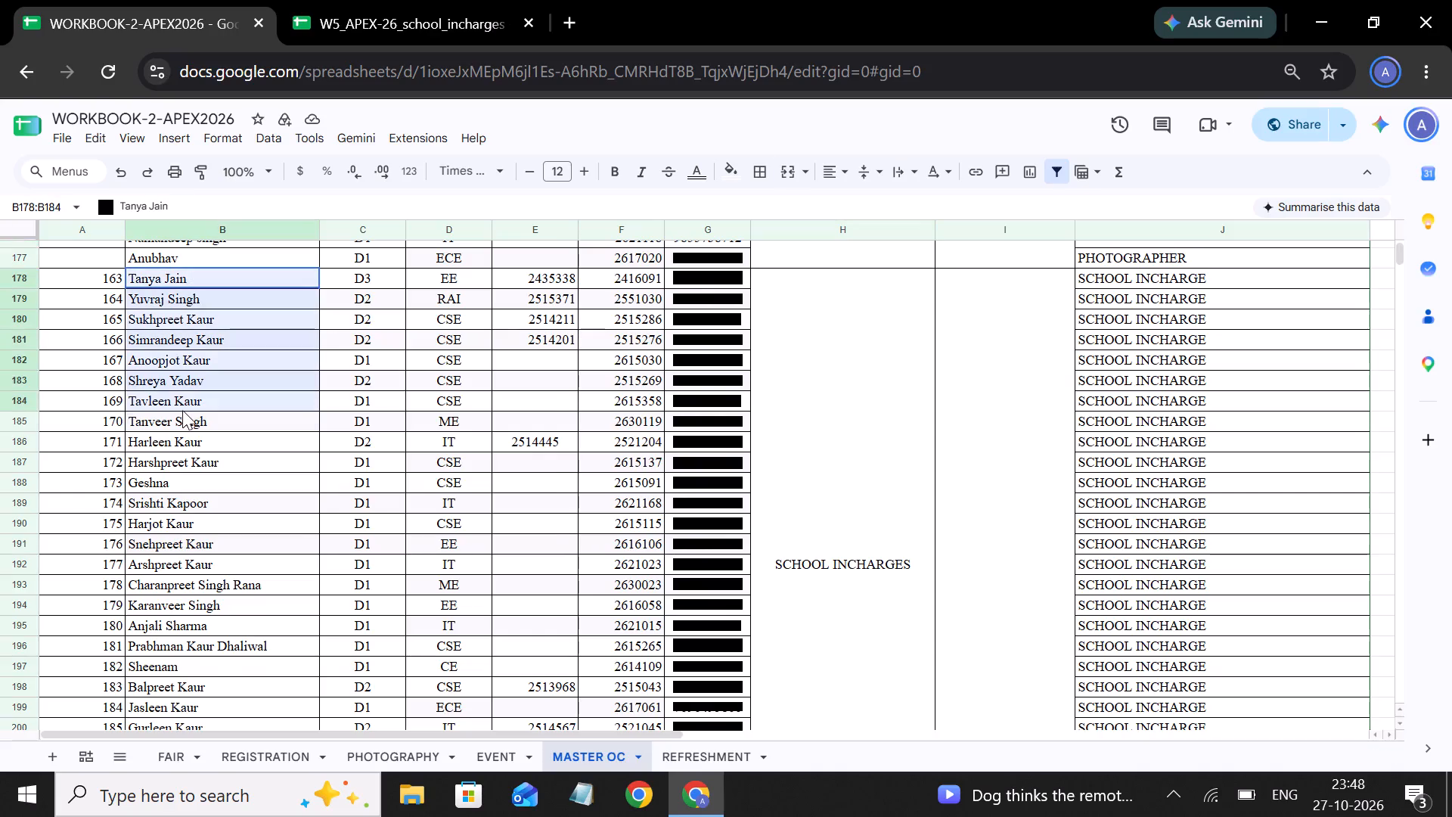
pyautogui.moveTo(182, 410); pyautogui.dragTo(220, 753)
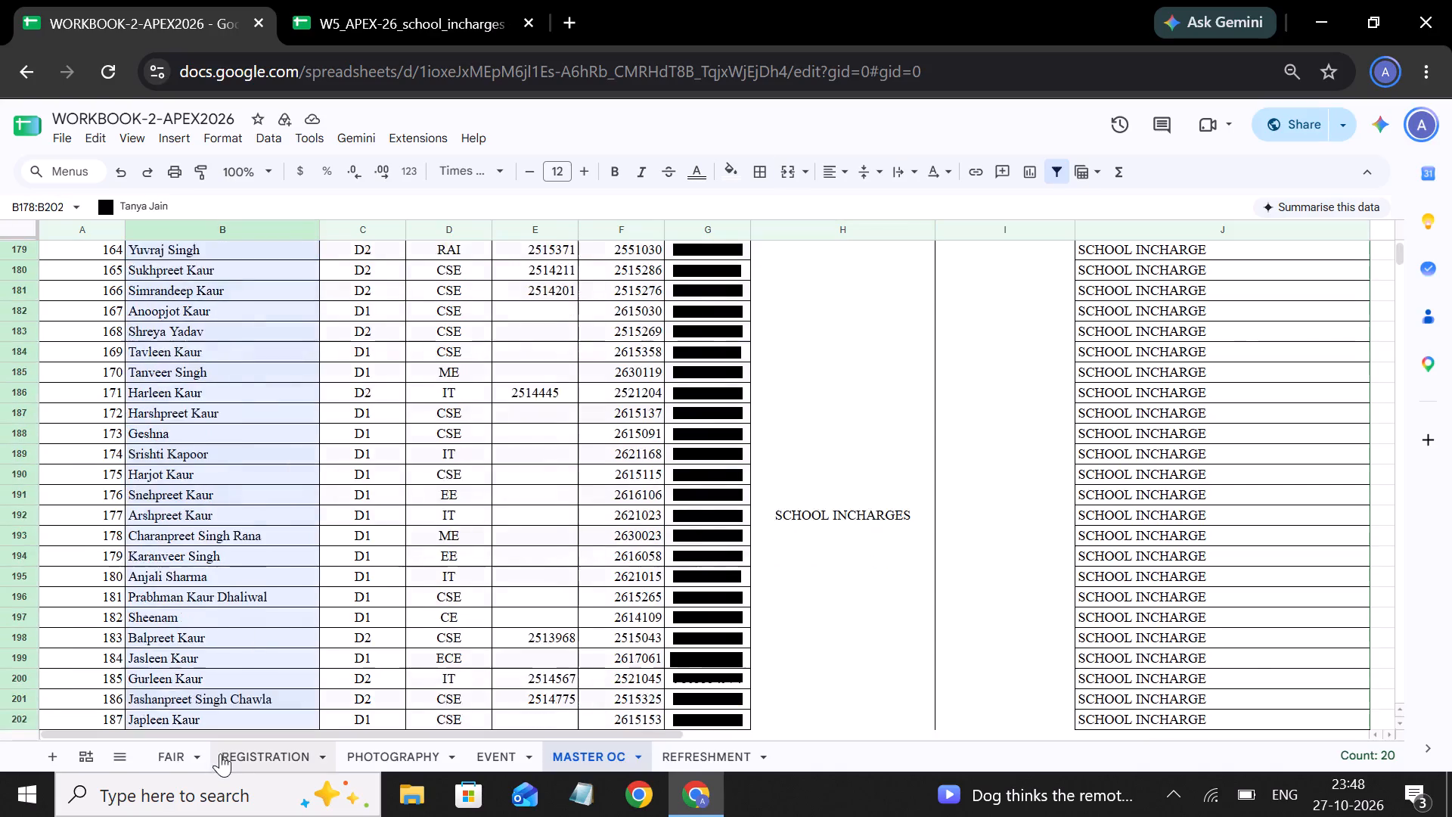
pyautogui.moveTo(220, 753); pyautogui.dragTo(237, 624)
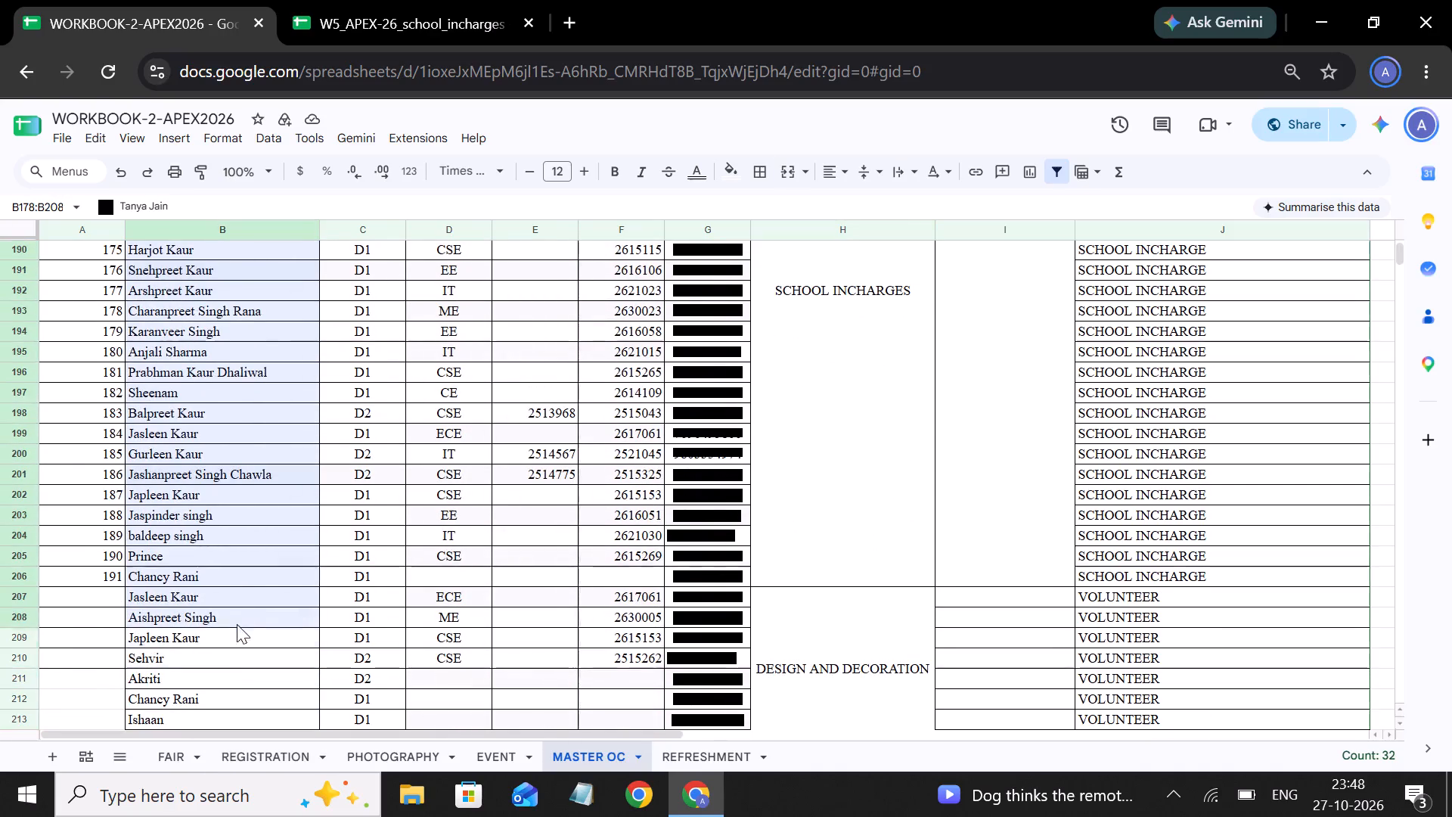
pyautogui.moveTo(237, 624); pyautogui.dragTo(239, 579)
pyautogui.scroll(1, 463, 462)
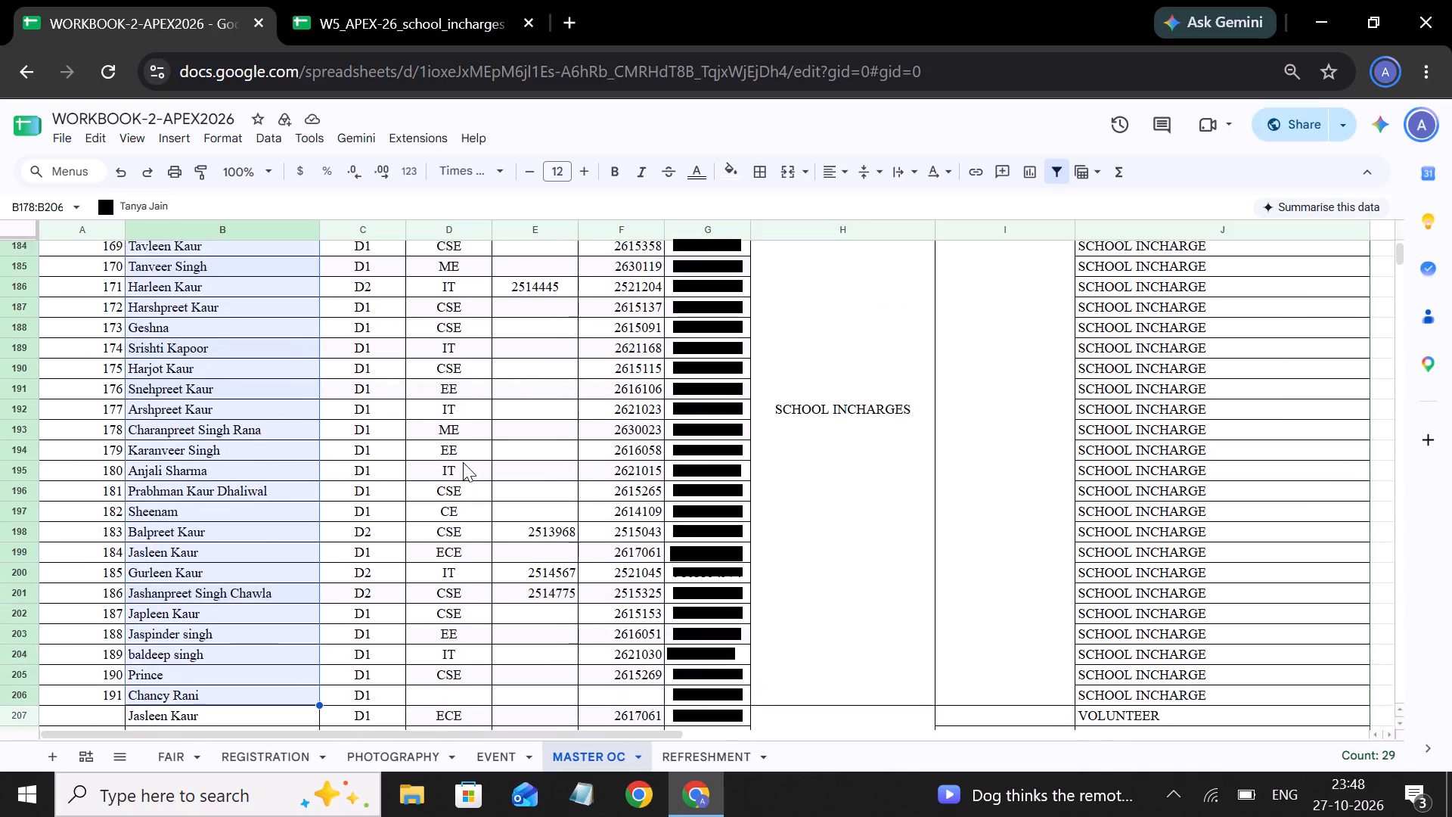
pyautogui.scroll(3, 463, 462)
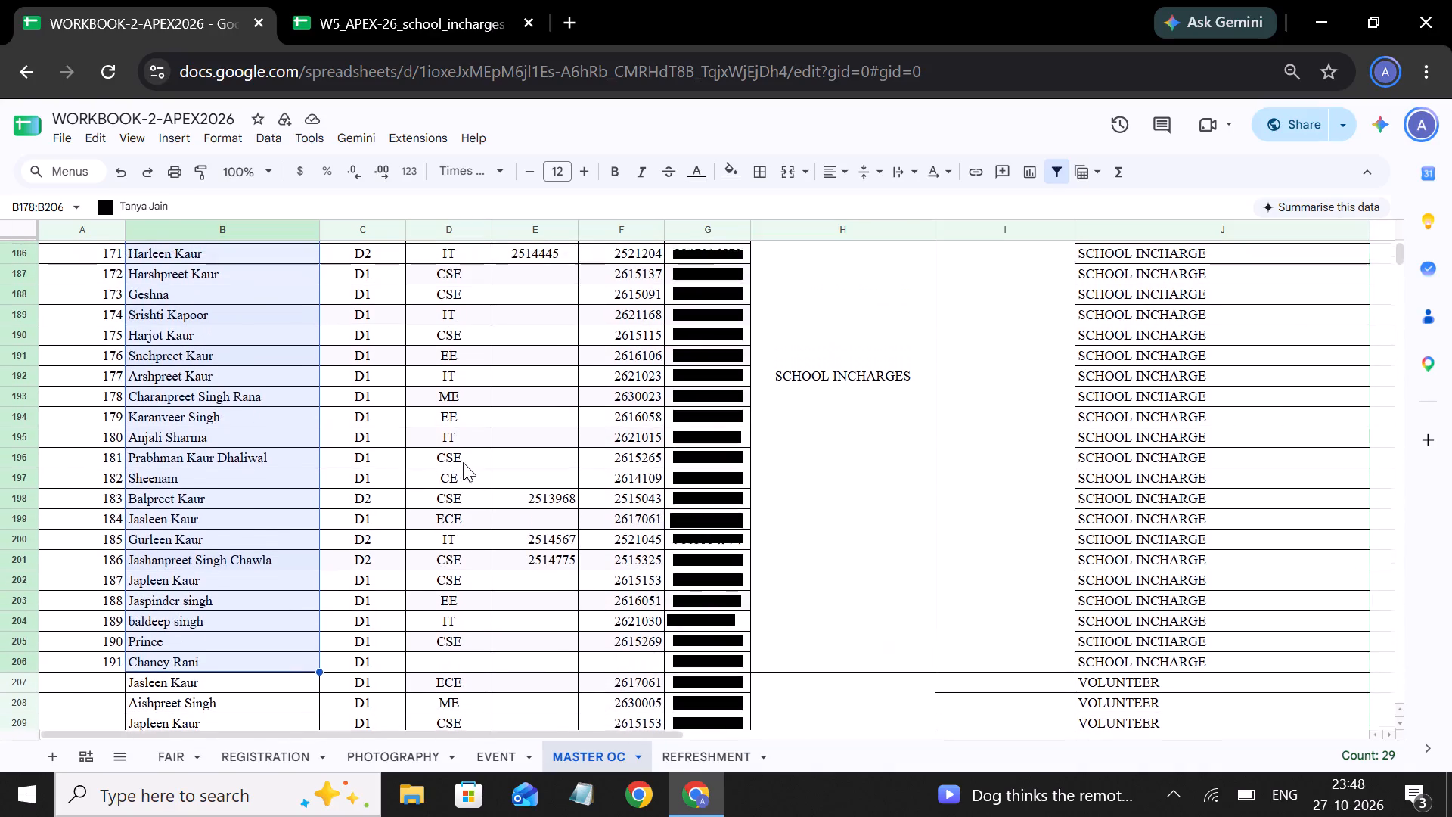
pyautogui.scroll(1, 463, 462)
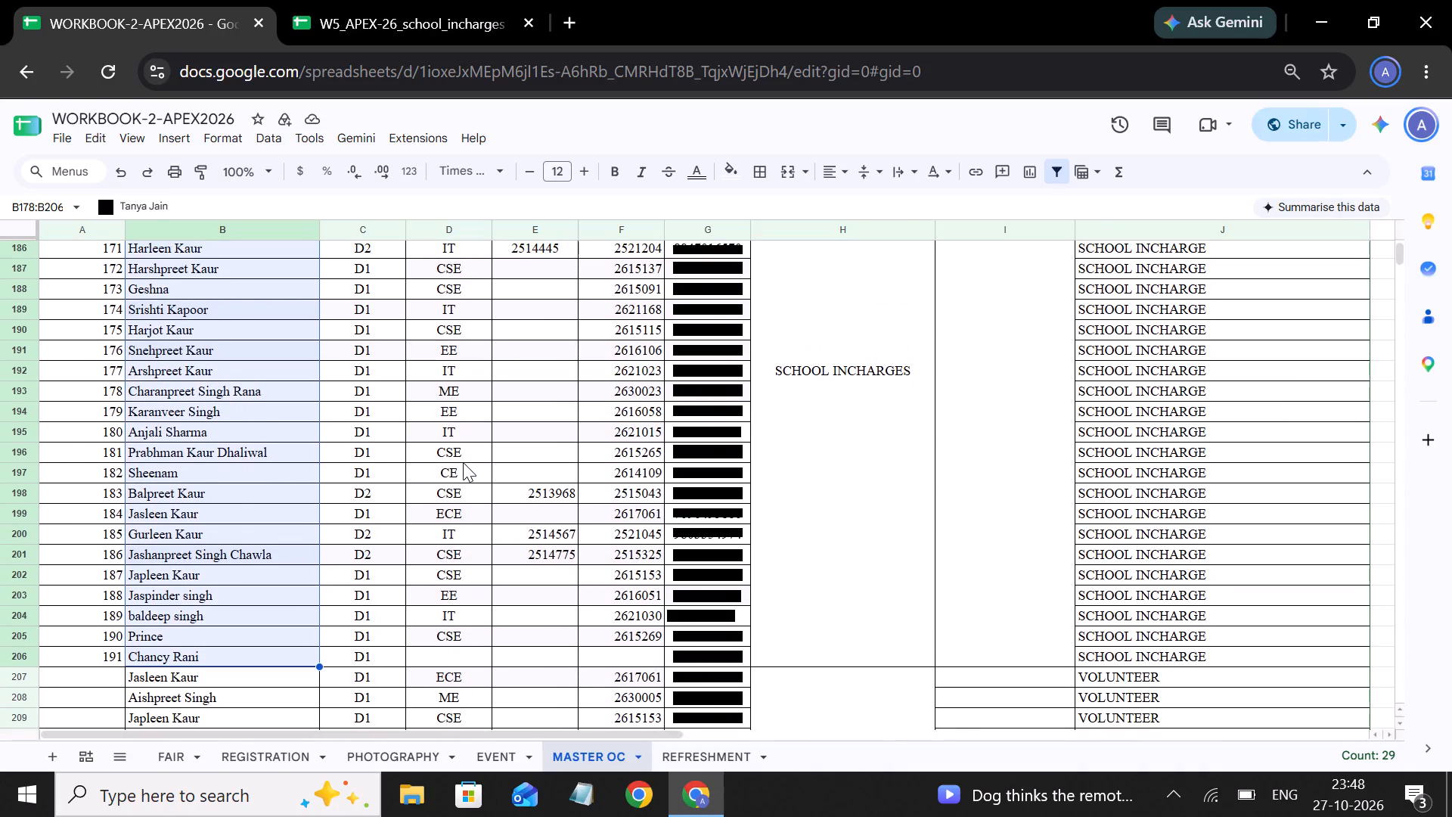
pyautogui.scroll(1, 463, 462)
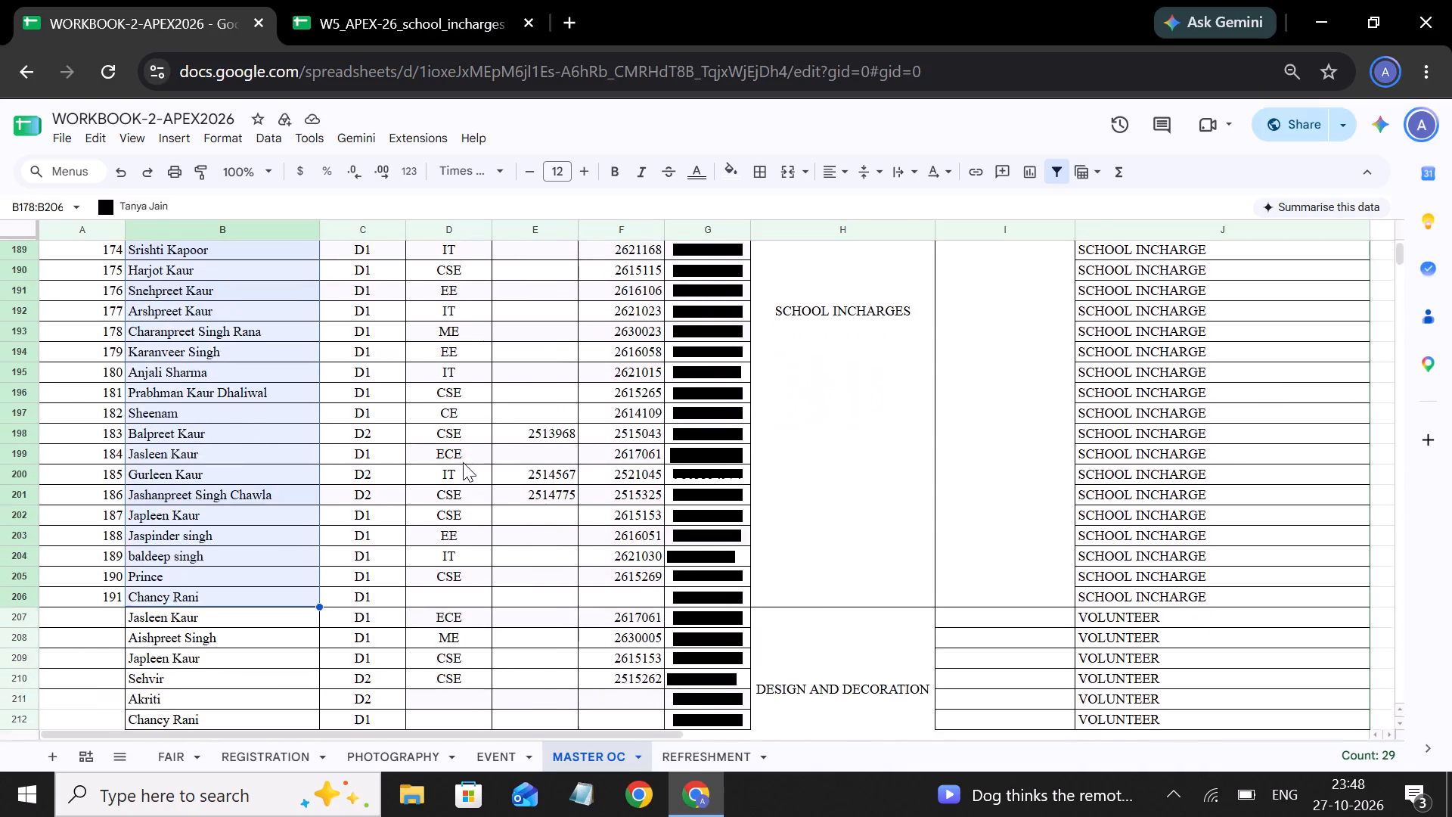
pyautogui.scroll(1, 463, 462)
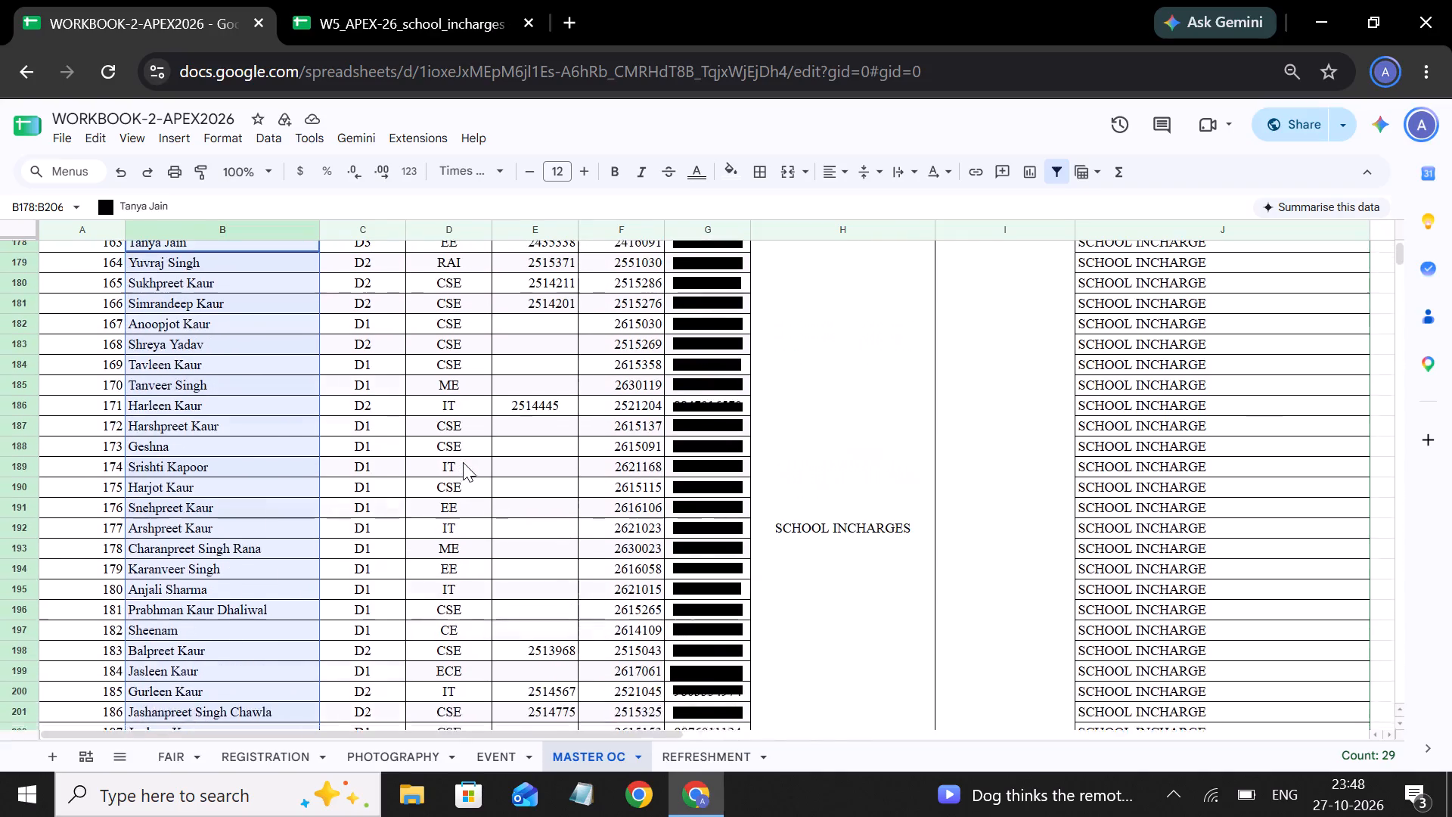
pyautogui.scroll(1, 463, 462)
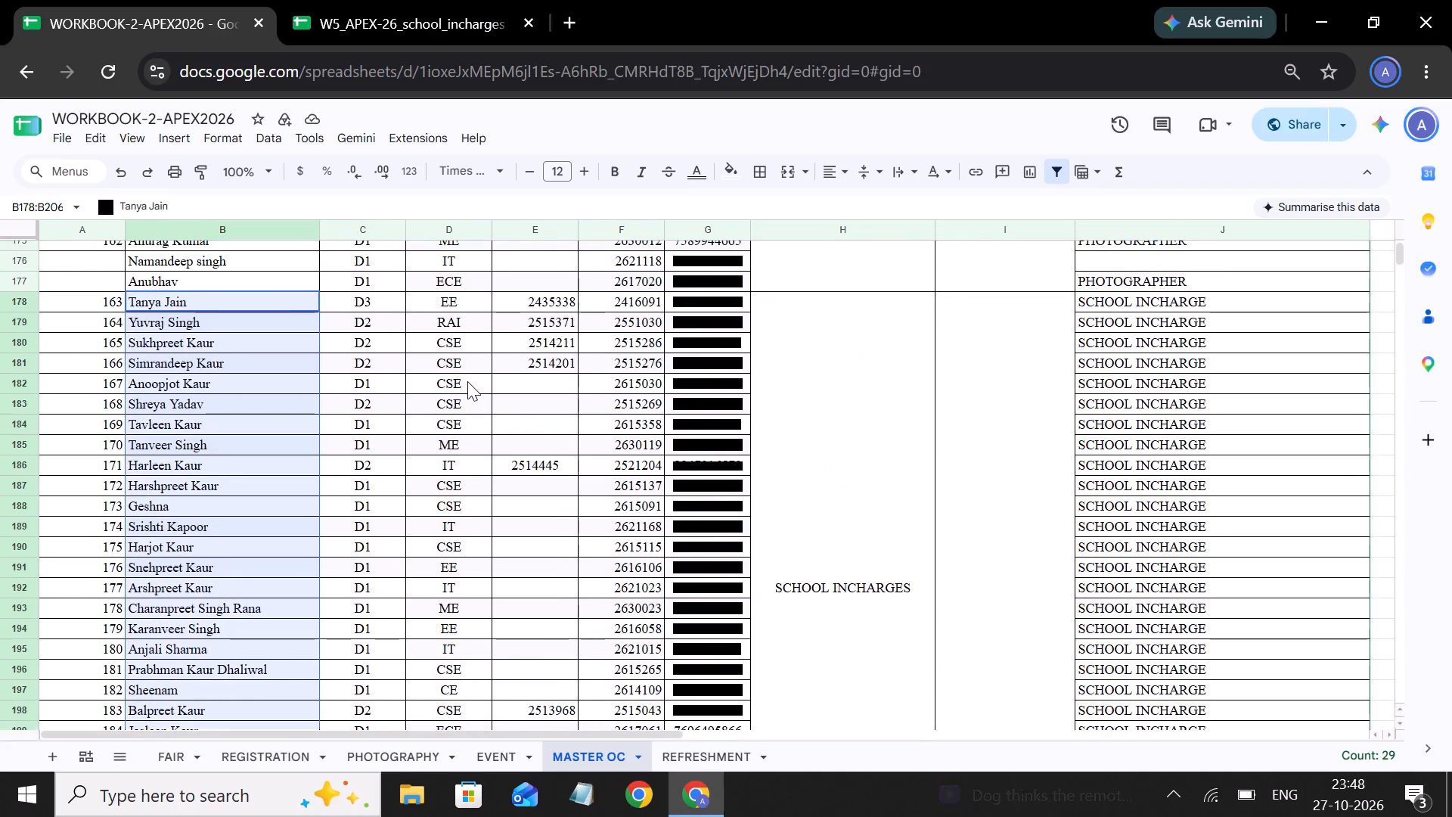
pyautogui.hotkey('ctrl', 'c')
# Paste the copied names into Sheet1 of W5_APEX-26_school_incharges, starting at cell C53 below the school list.
pyautogui.click(329, 3)
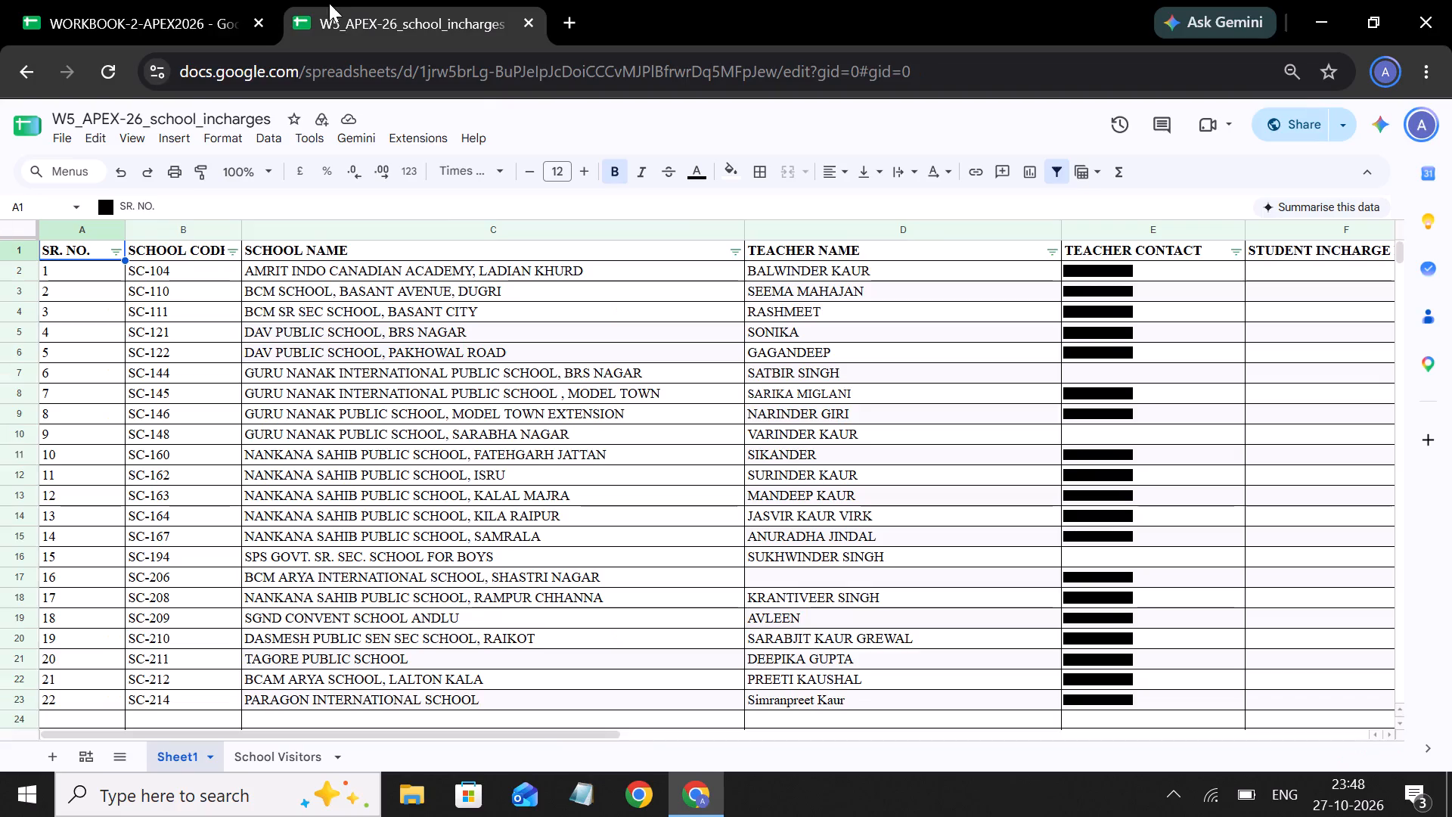
pyautogui.hscroll(-3, 757, 314)
pyautogui.scroll(-2, 757, 314)
pyautogui.hscroll(5, 757, 314)
pyautogui.scroll(-1, 757, 314)
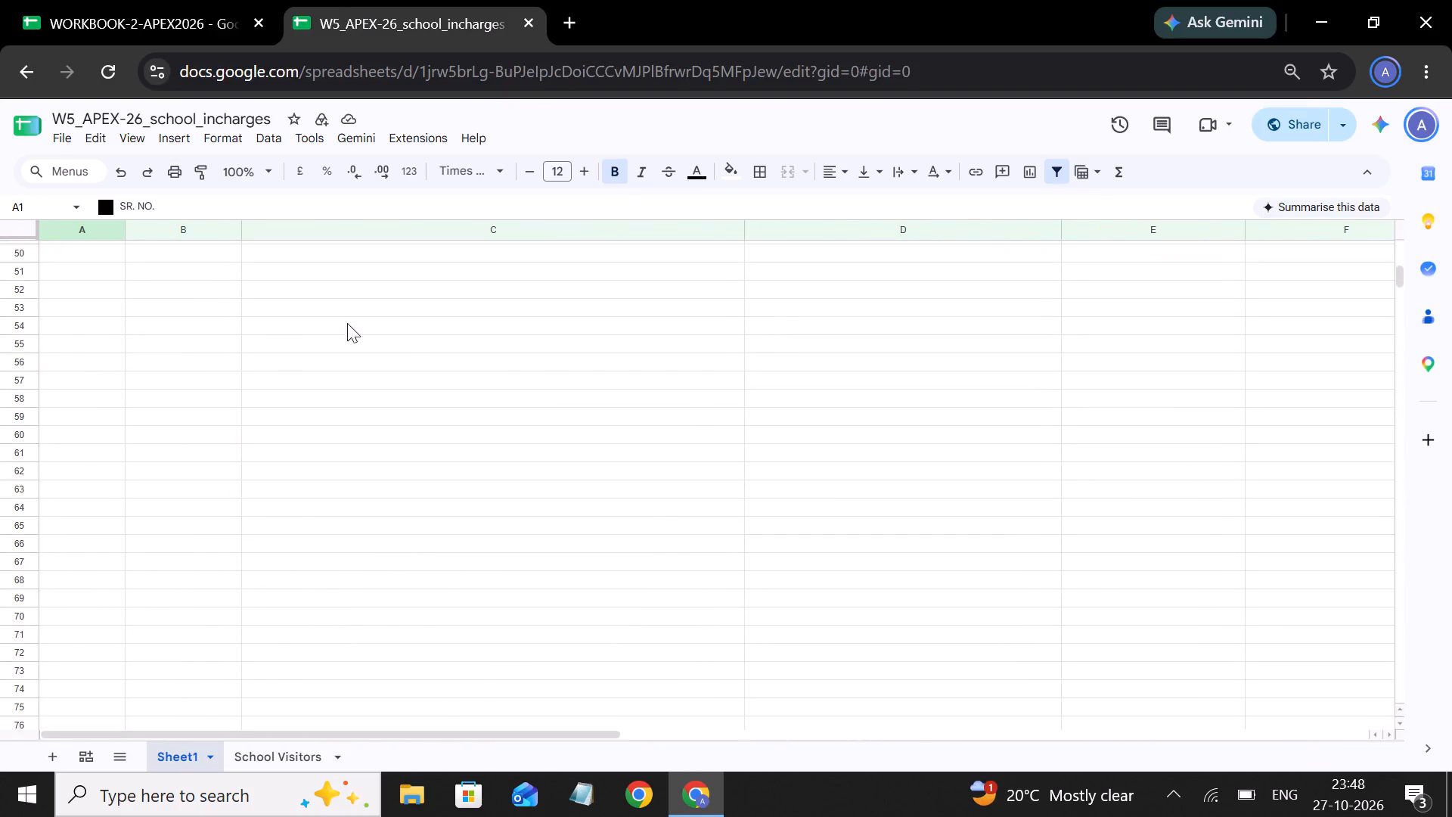
pyautogui.click(334, 314)
pyautogui.hotkey('ctrl', 'v')
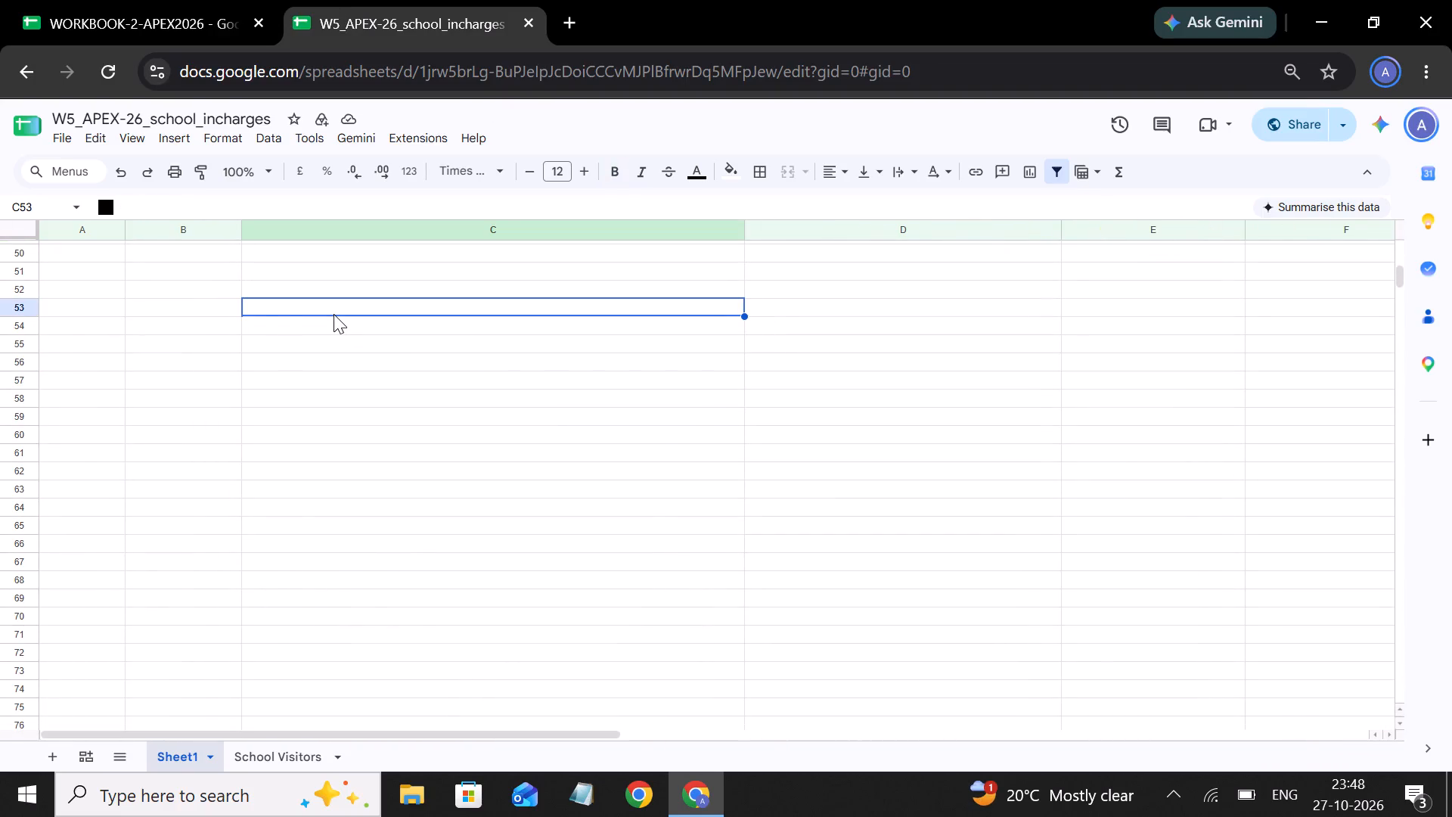
pyautogui.click(837, 306)
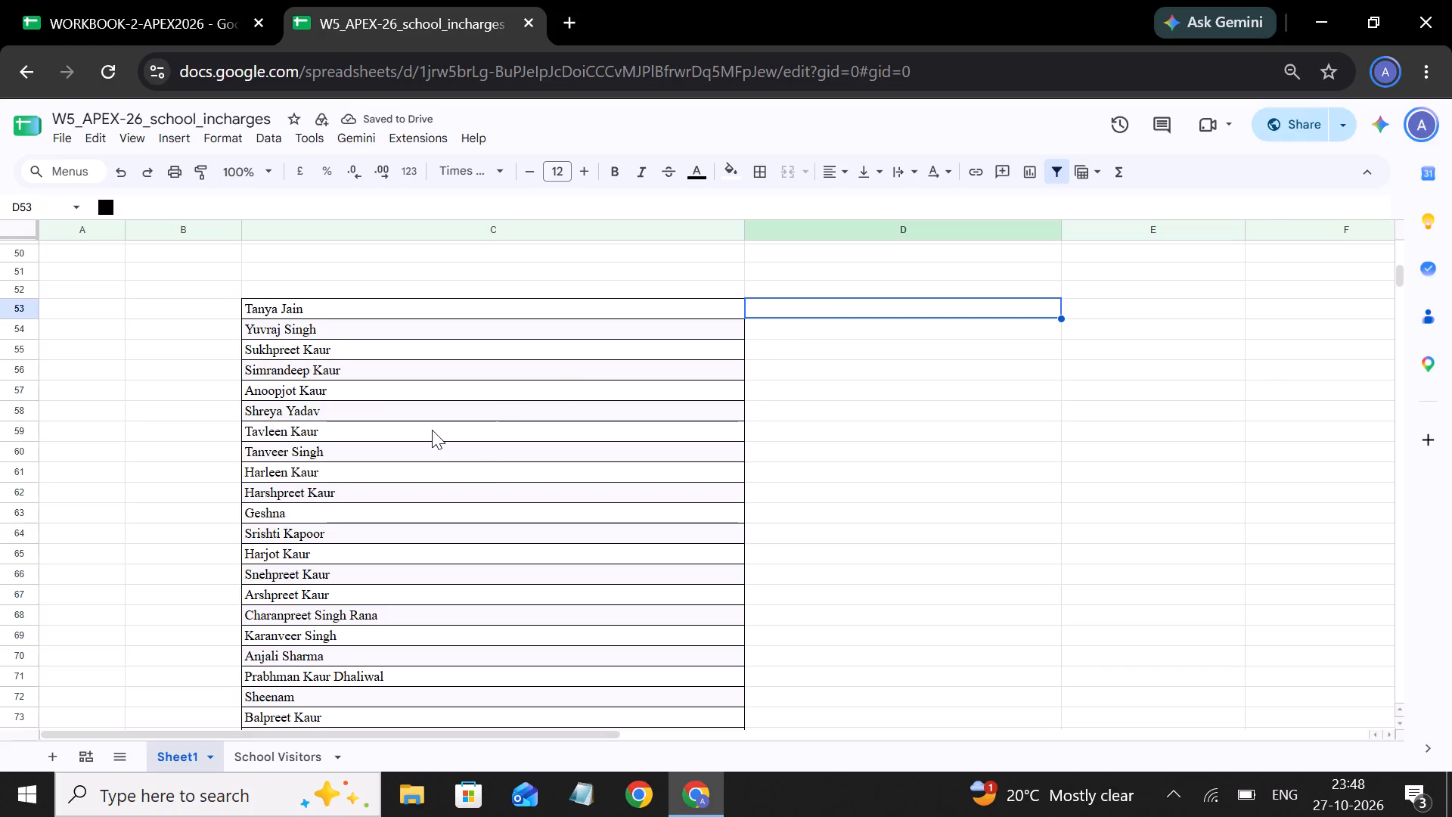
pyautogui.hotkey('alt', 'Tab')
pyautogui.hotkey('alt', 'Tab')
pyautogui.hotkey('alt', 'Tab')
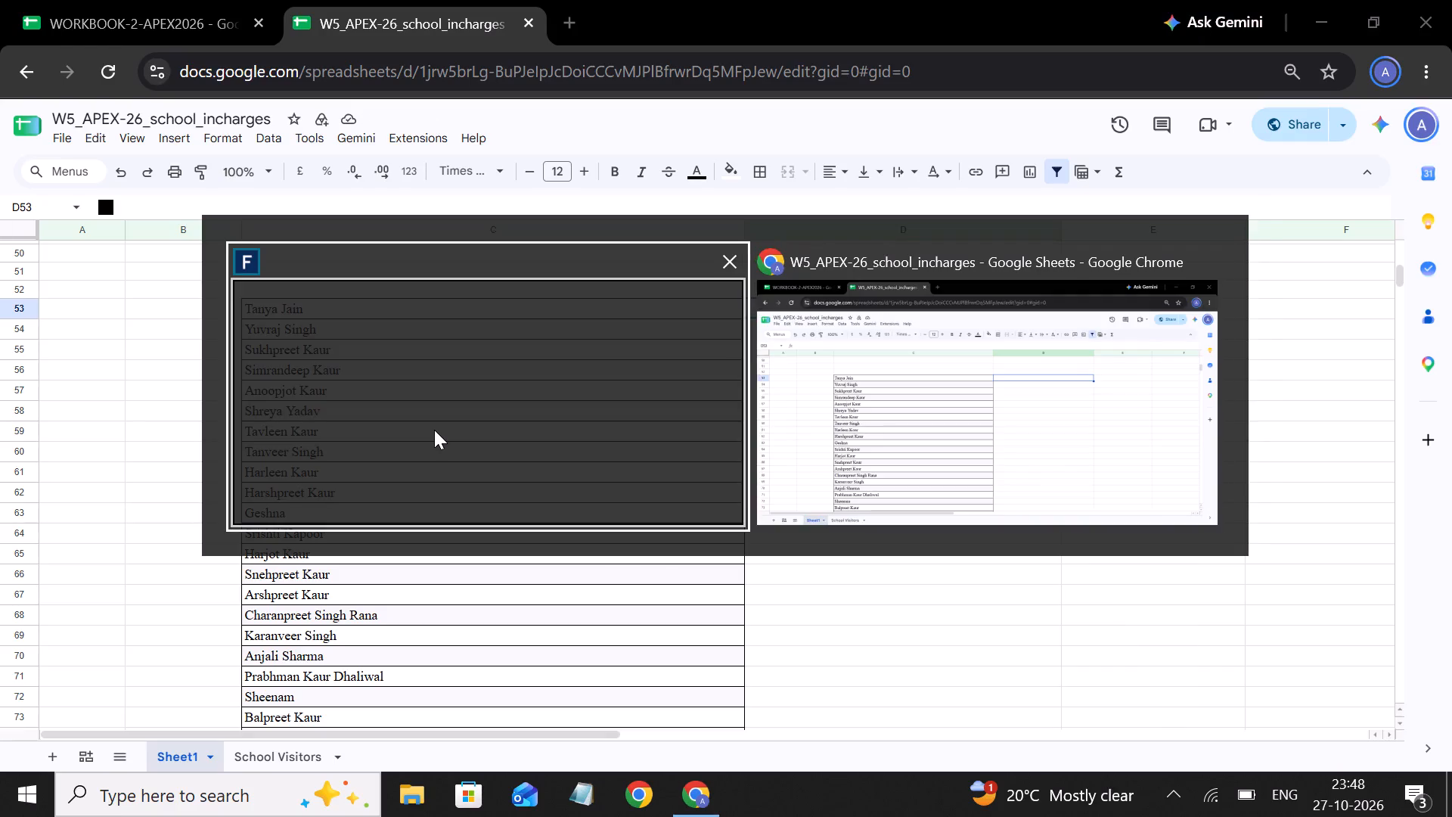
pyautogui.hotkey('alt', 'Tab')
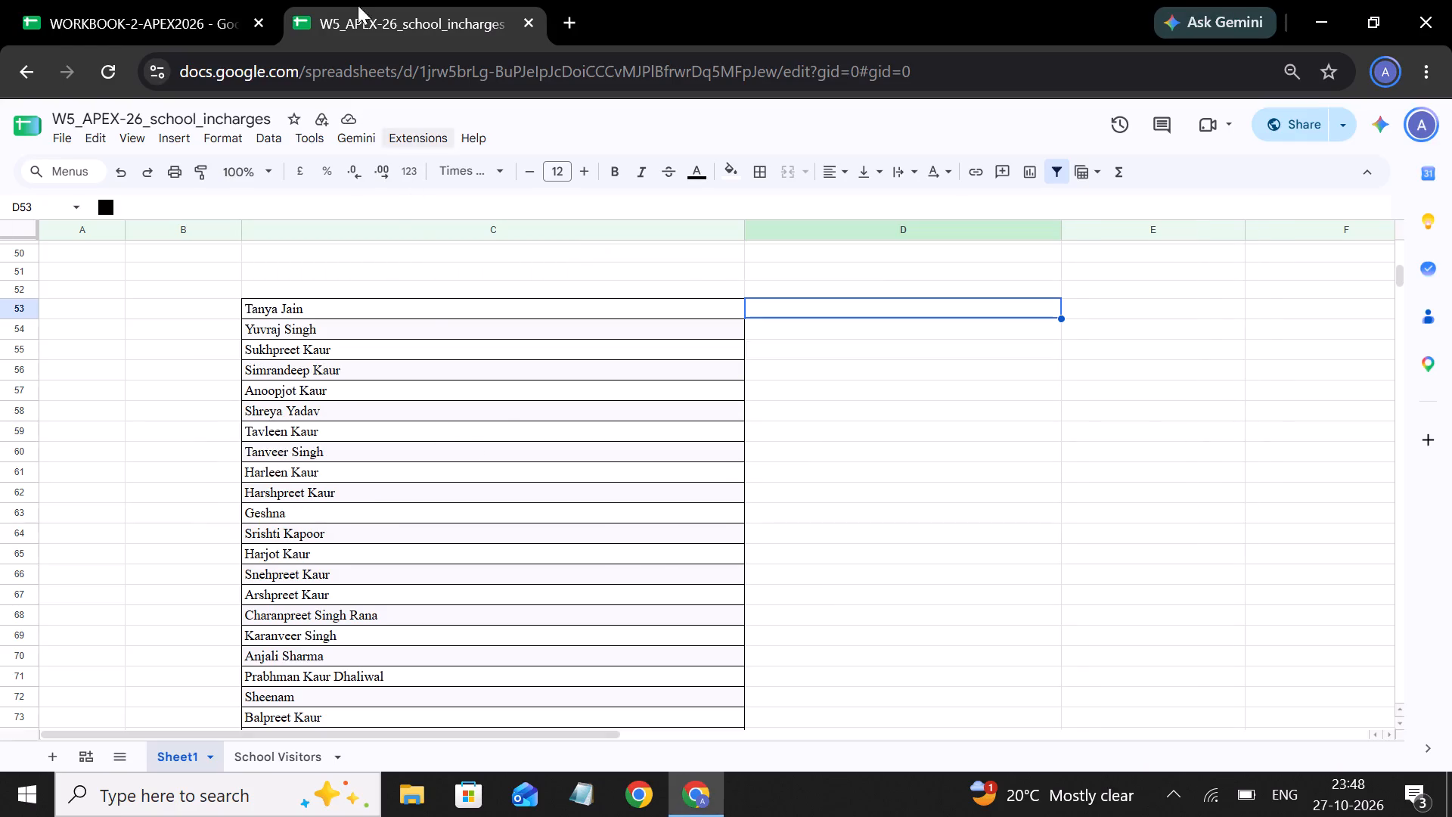
# Copy the school incharges' contact numbers in G178:G206 from the MASTER OC sheet of WORKBOOK-2-APEX2026.
pyautogui.click(184, 0)
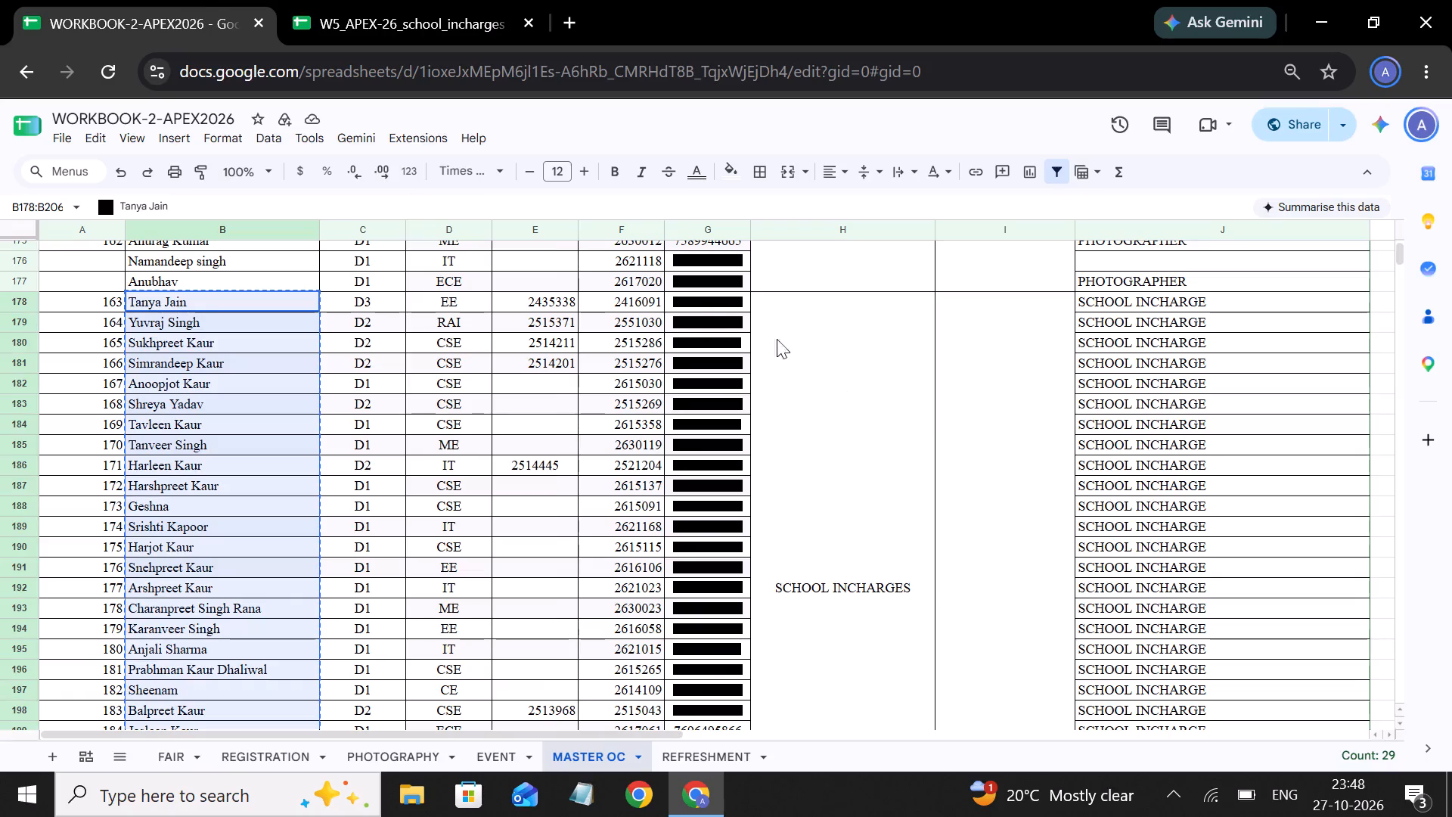
pyautogui.moveTo(708, 301); pyautogui.dragTo(727, 600)
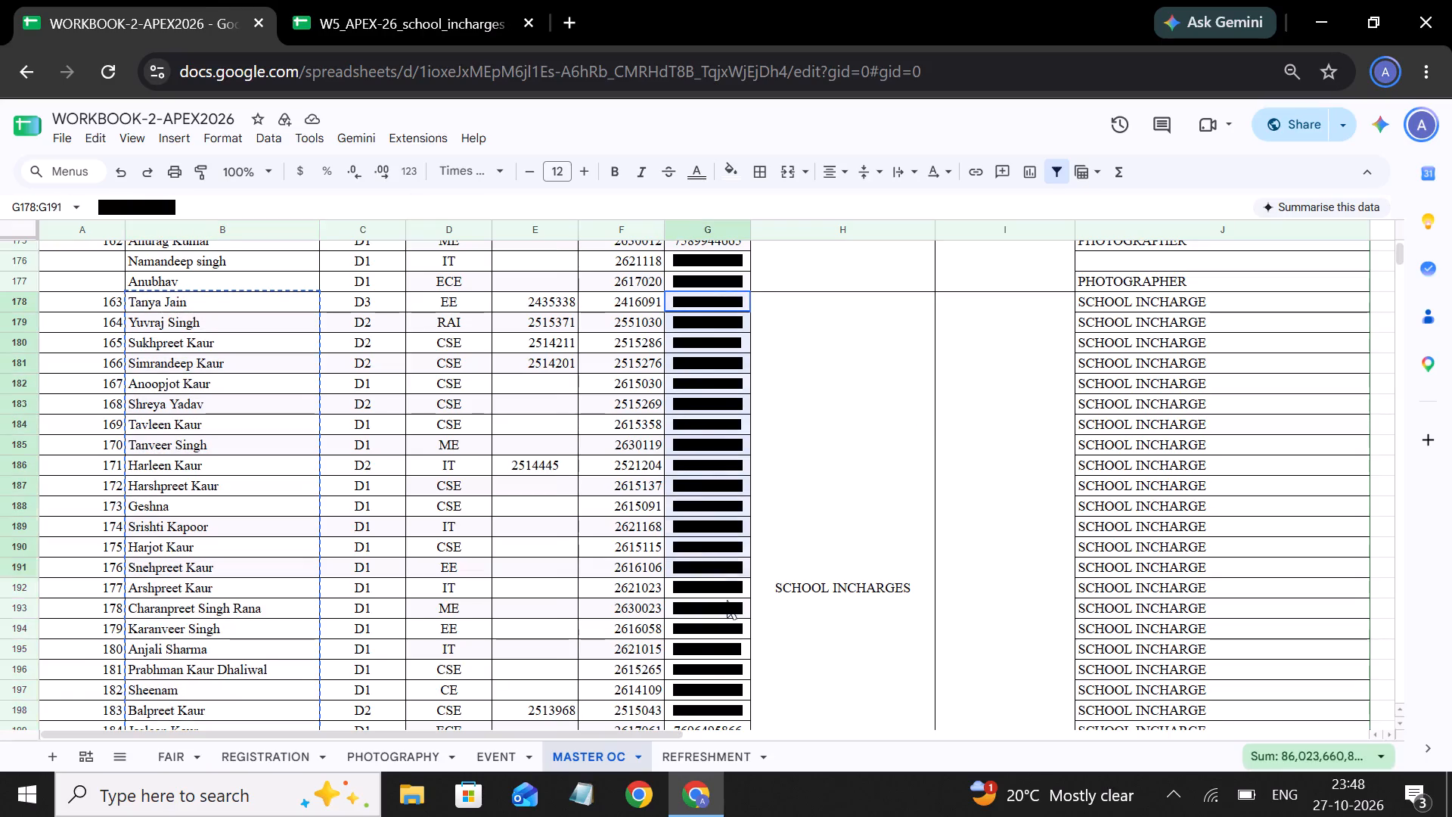
pyautogui.moveTo(727, 600); pyautogui.dragTo(732, 750)
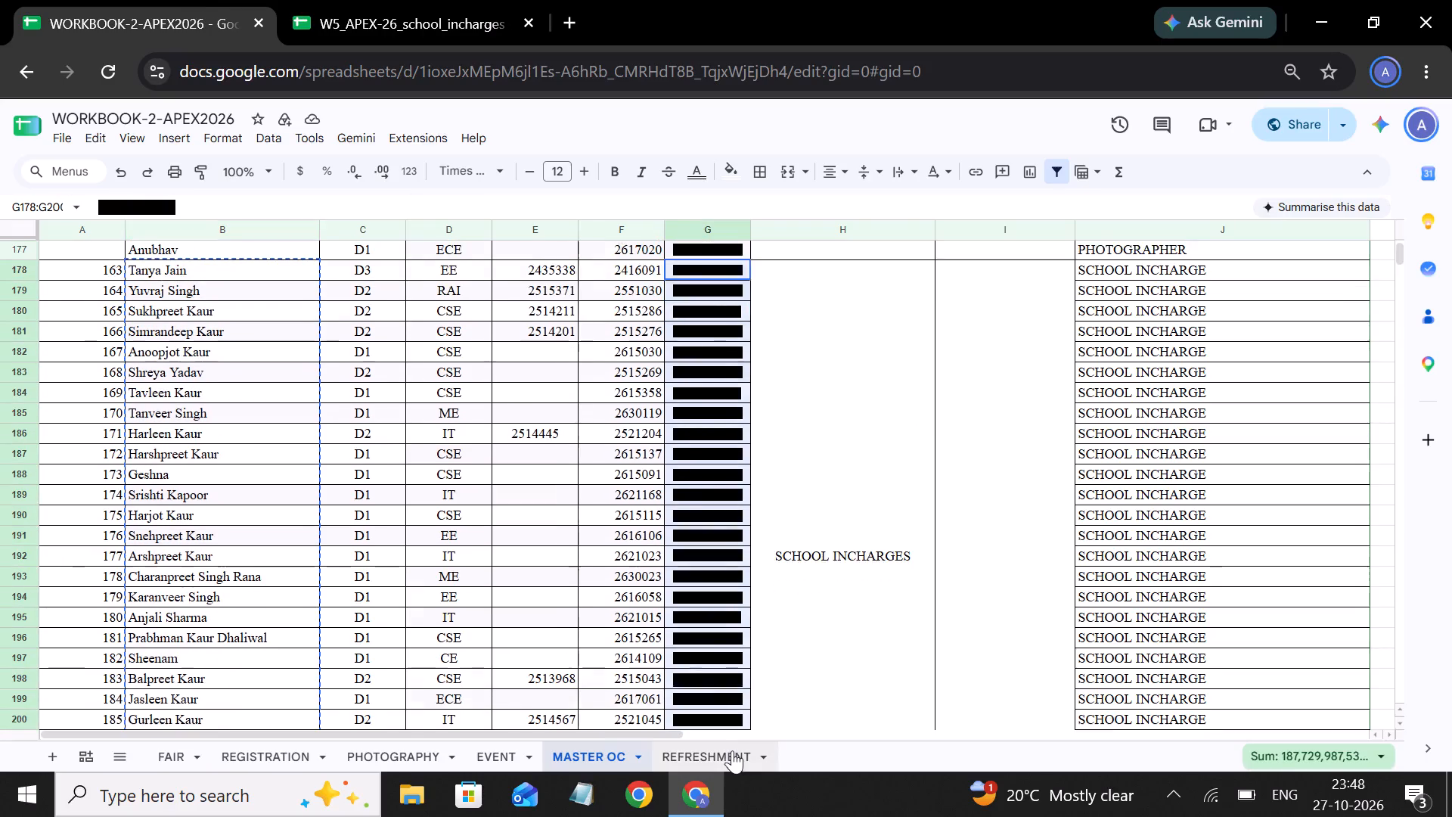
pyautogui.moveTo(732, 750); pyautogui.dragTo(724, 657)
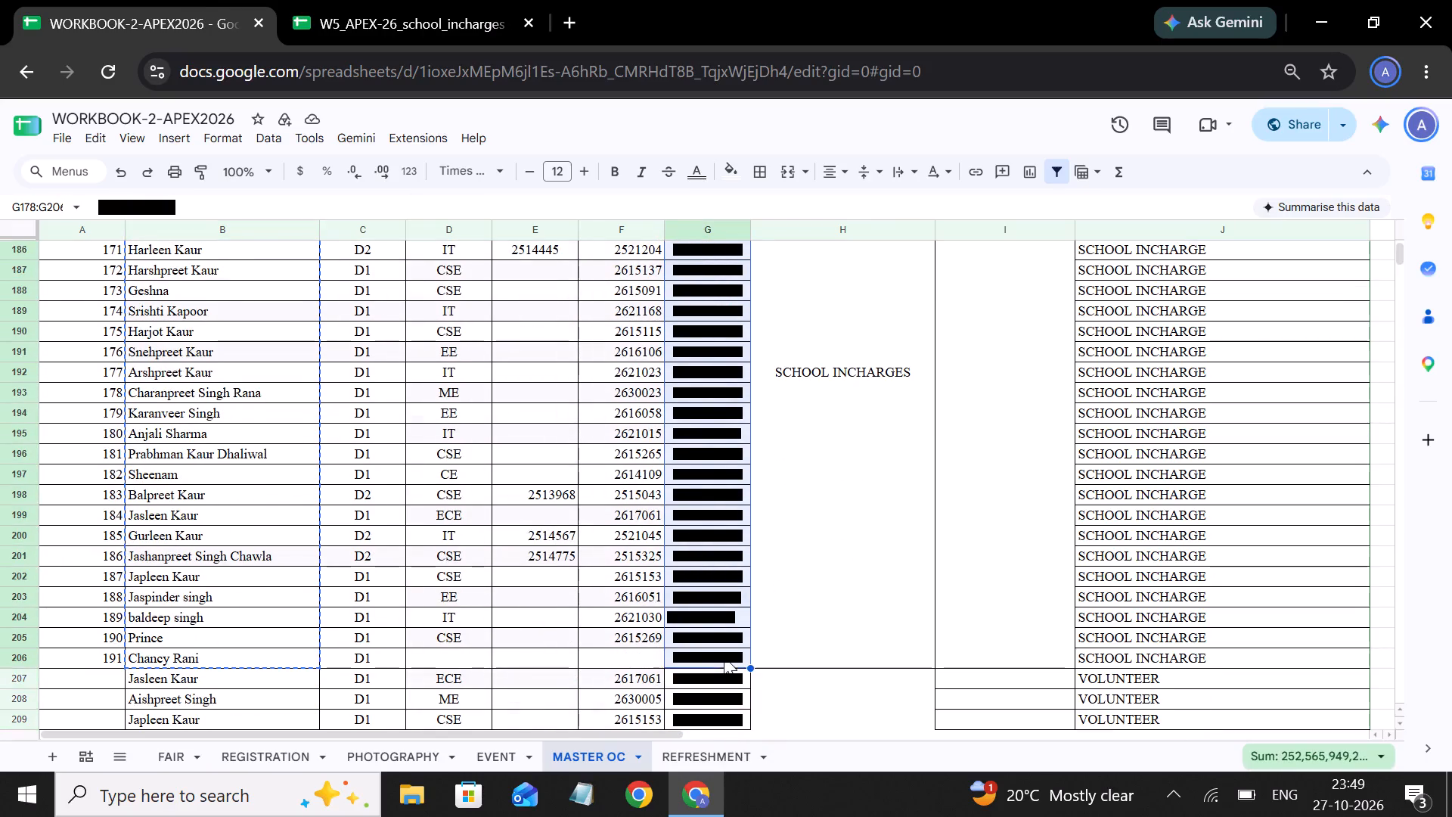
pyautogui.scroll(4, 553, 322)
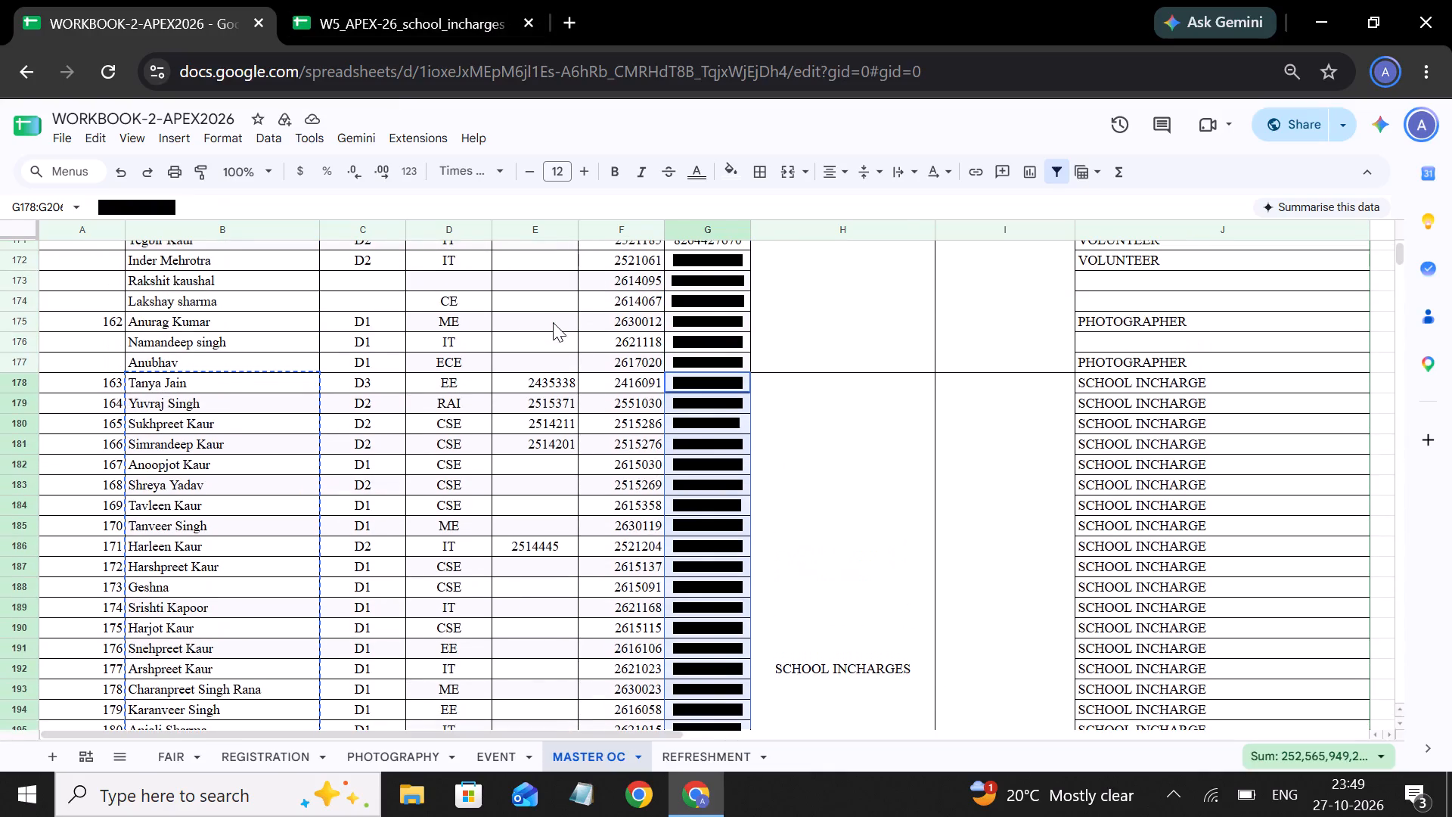
pyautogui.hotkey('ctrl', 'c')
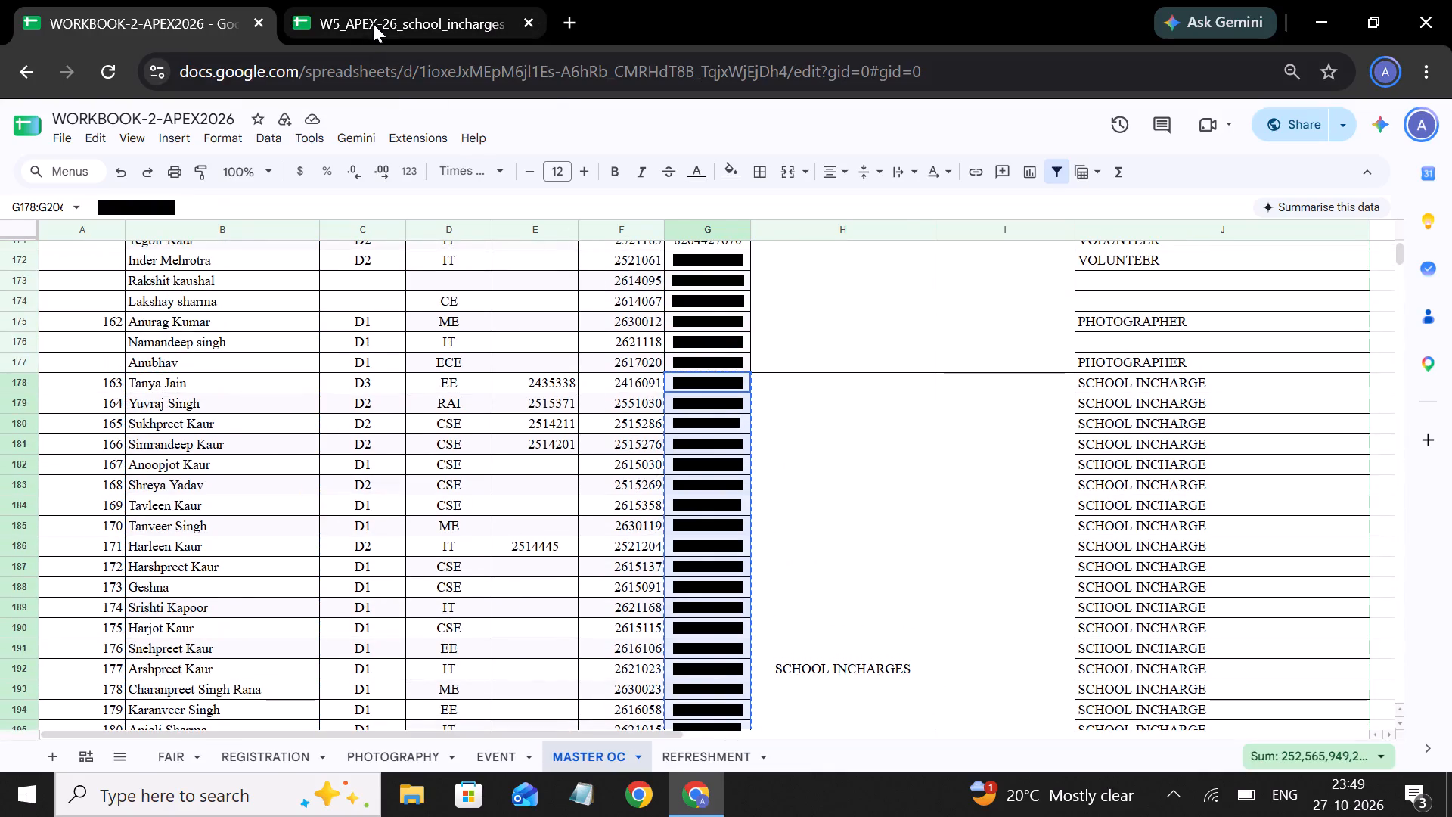
# Paste the contact numbers beside the names on Sheet1 of W5_APEX-26_school_incharges, starting at cell D53.
pyautogui.click(368, 20)
pyautogui.moveTo(791, 312); pyautogui.dragTo(880, 306)
pyautogui.hotkey('ctrl', 'v')
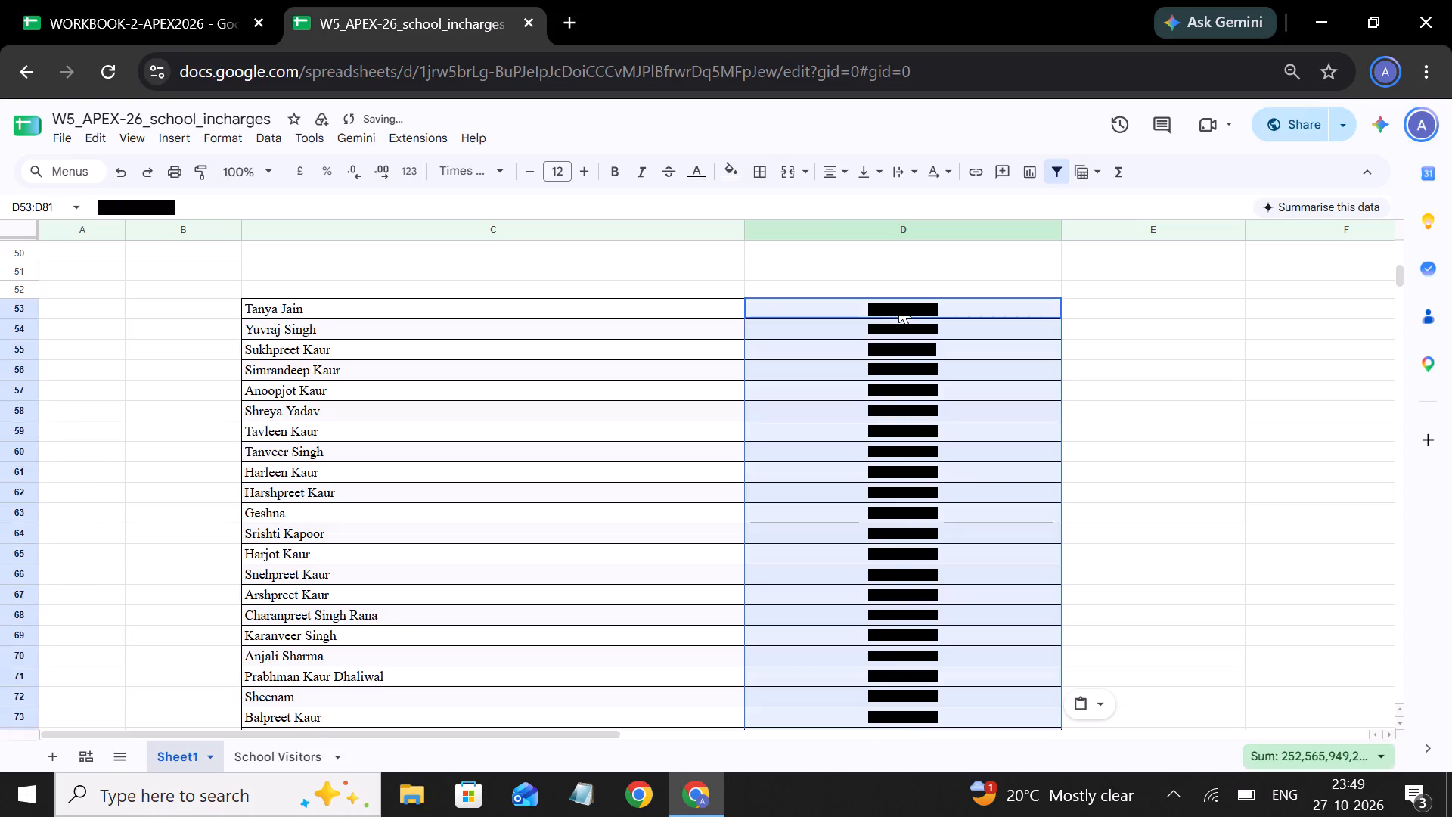
pyautogui.click(898, 305)
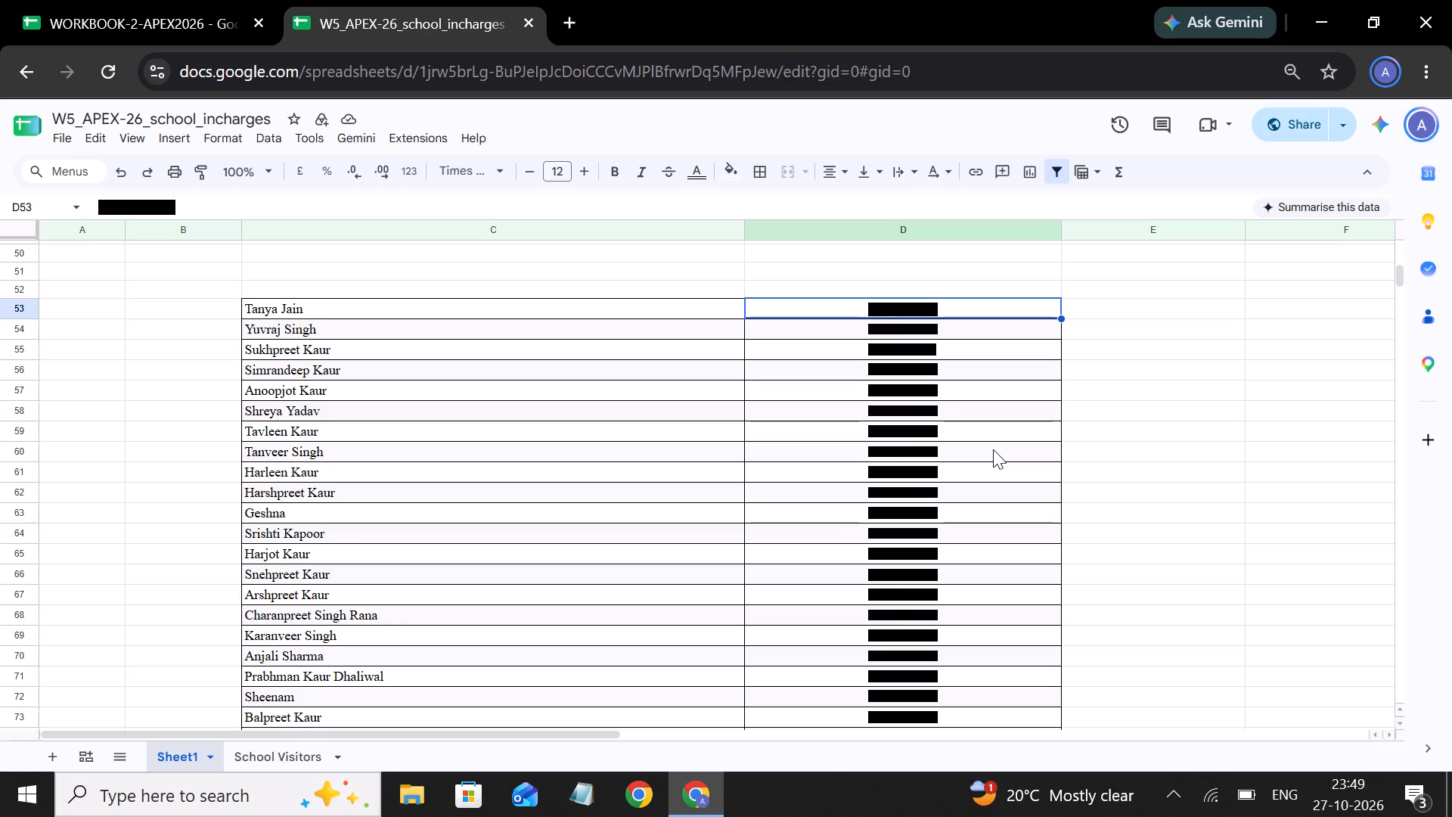
# Check through the pasted incharge names and contact numbers in rows 53 to 81 of Sheet1.
pyautogui.scroll(-1, 993, 449)
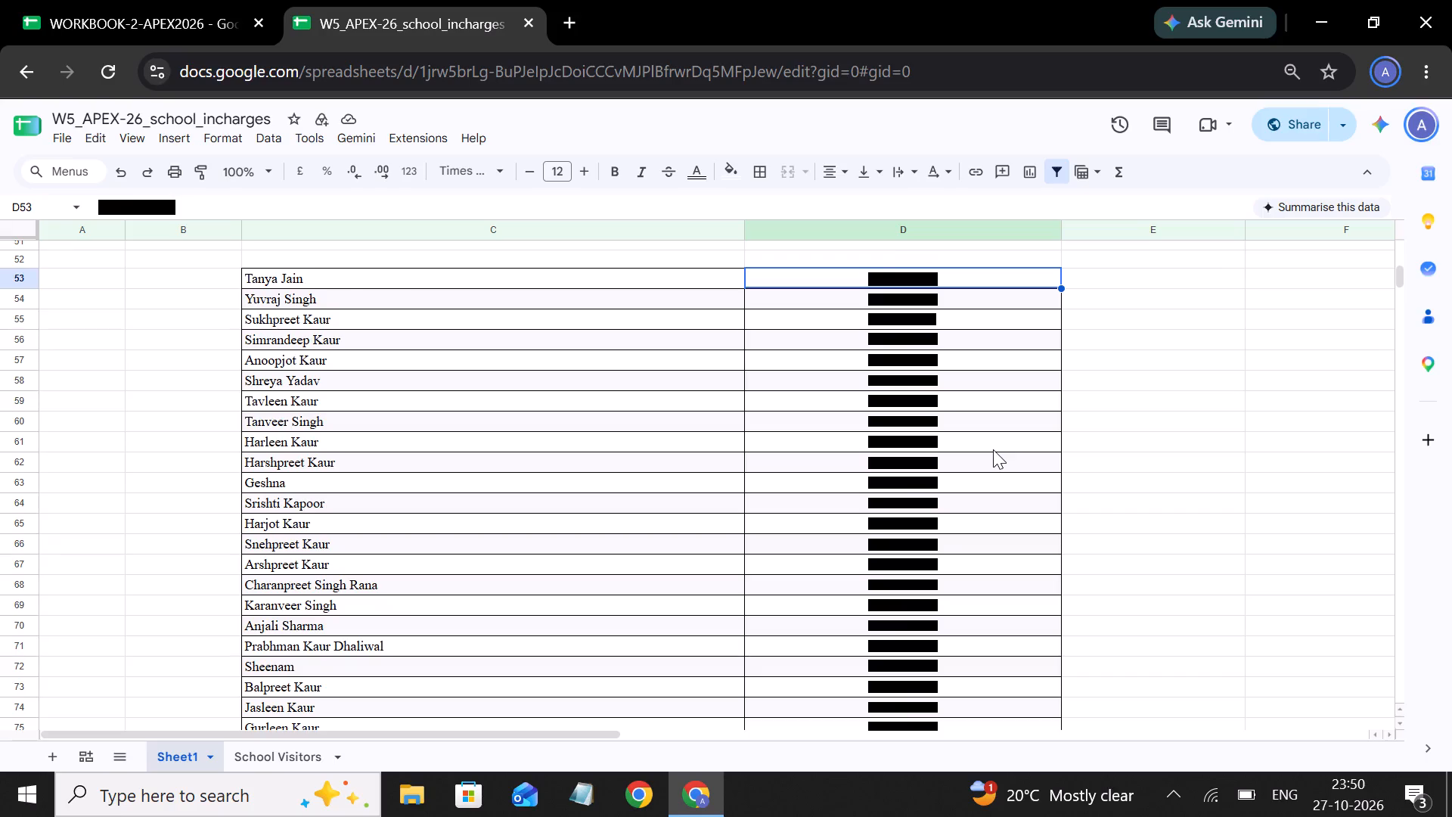
pyautogui.scroll(-1, 993, 449)
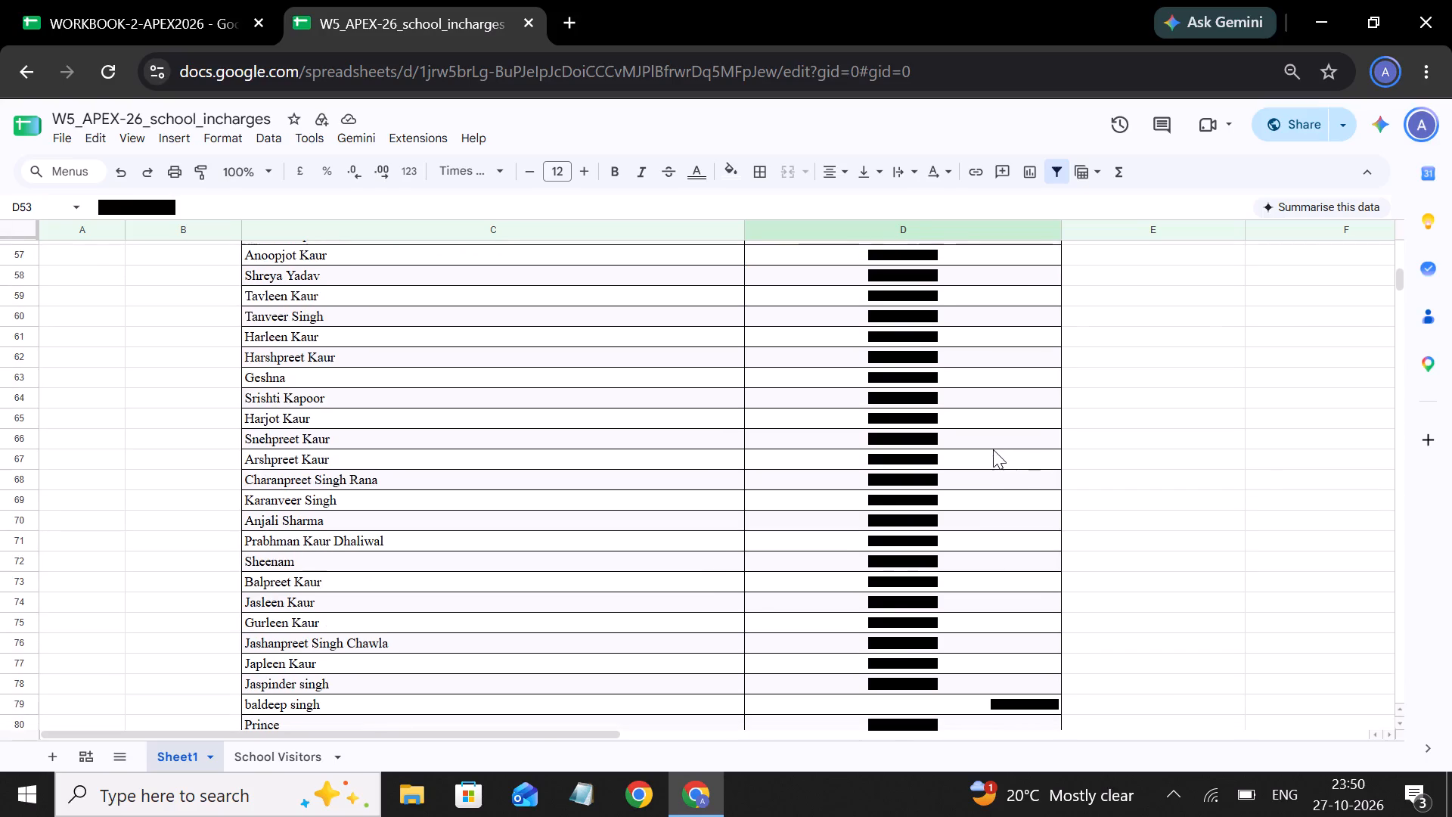
pyautogui.scroll(-1, 973, 522)
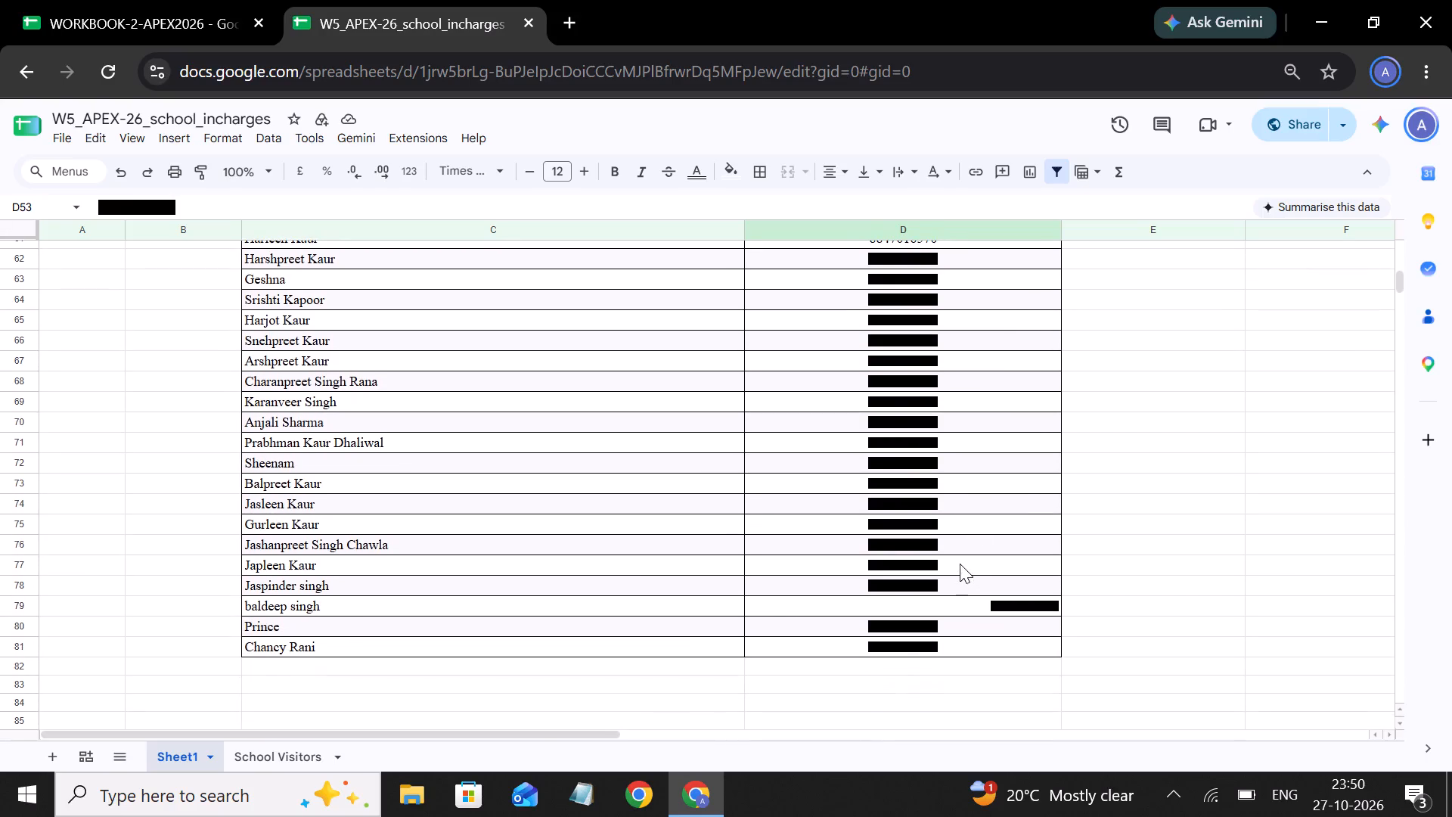
pyautogui.click(956, 564)
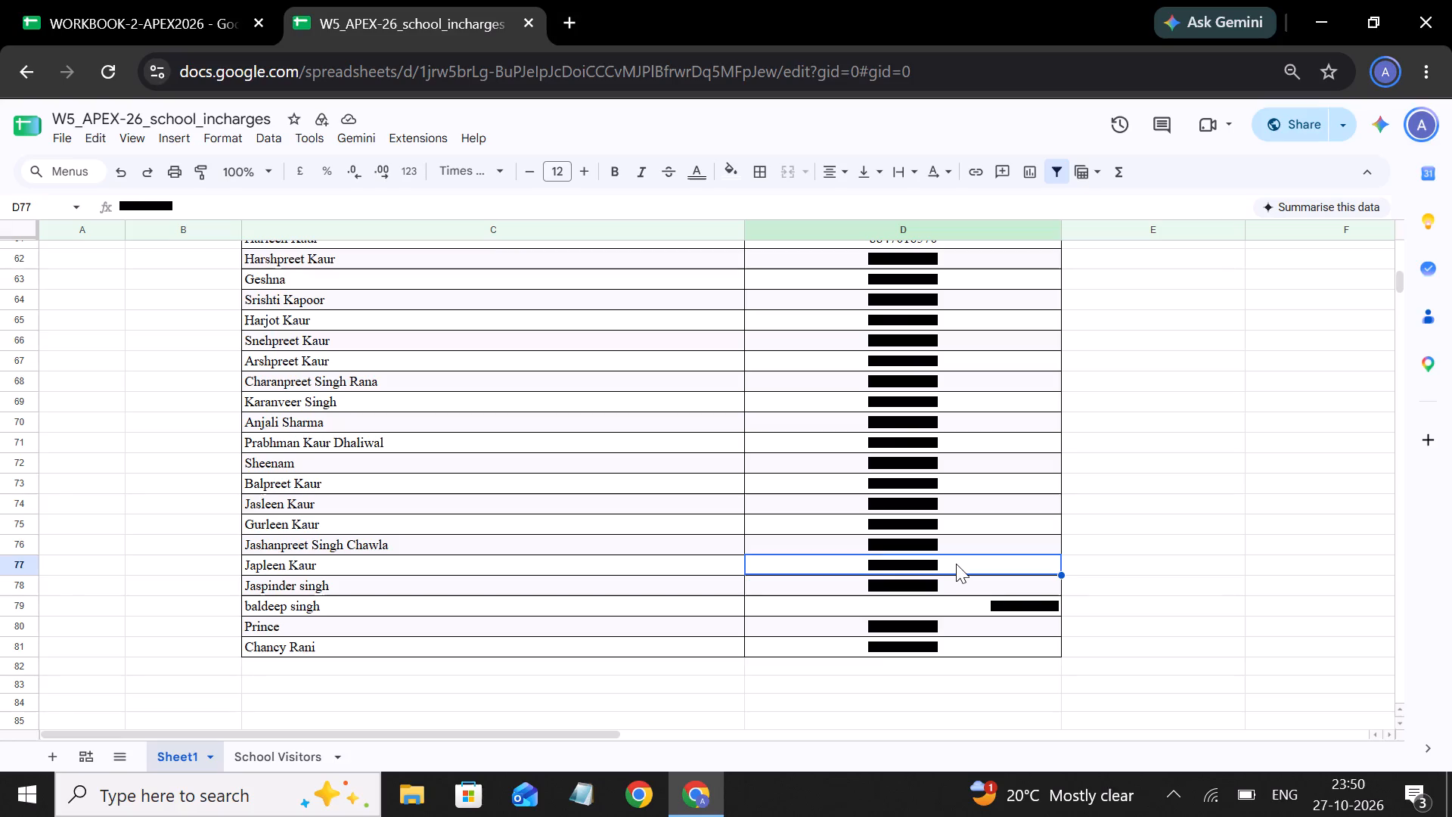
pyautogui.scroll(2, 956, 564)
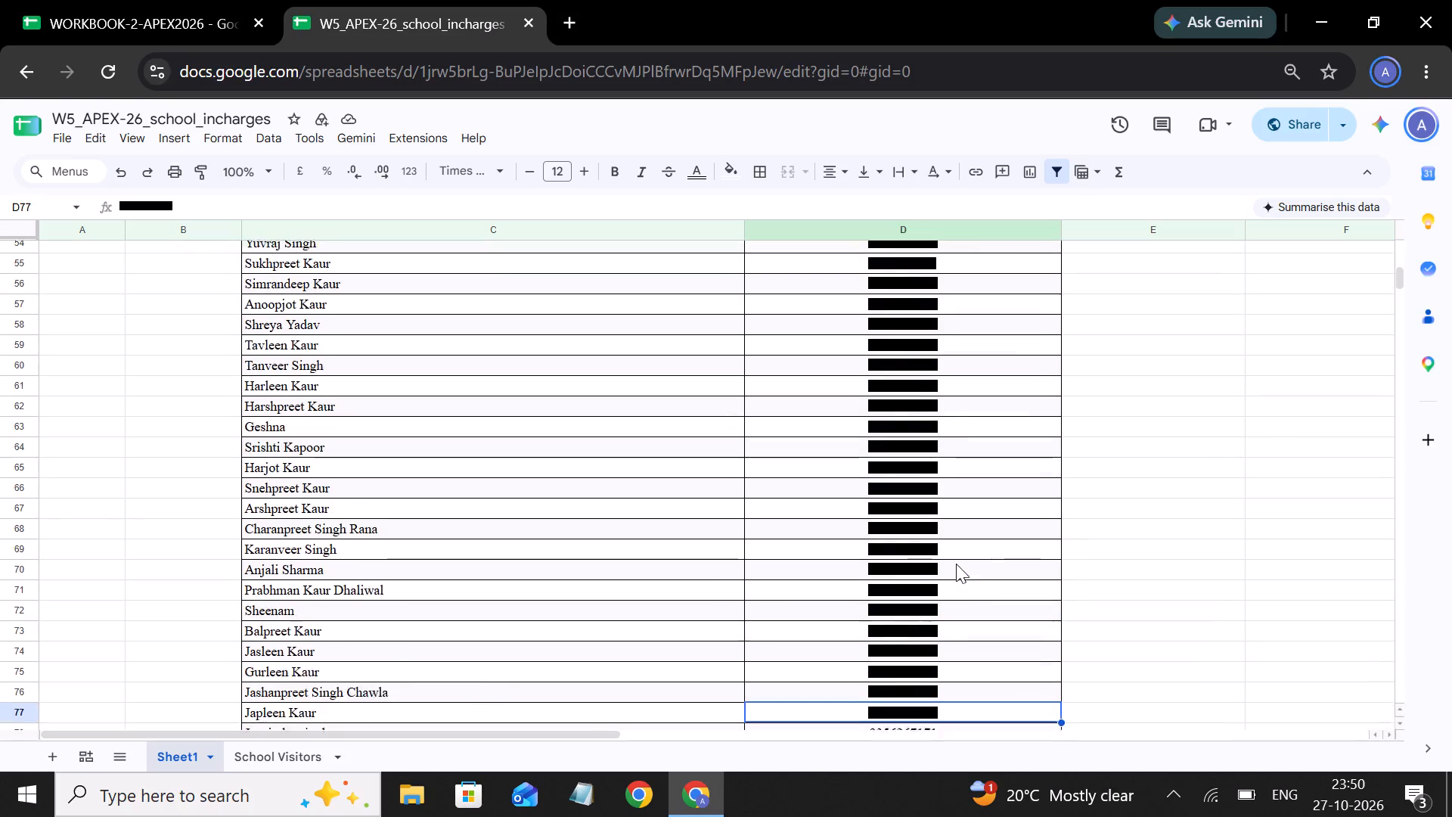
pyautogui.scroll(2, 956, 564)
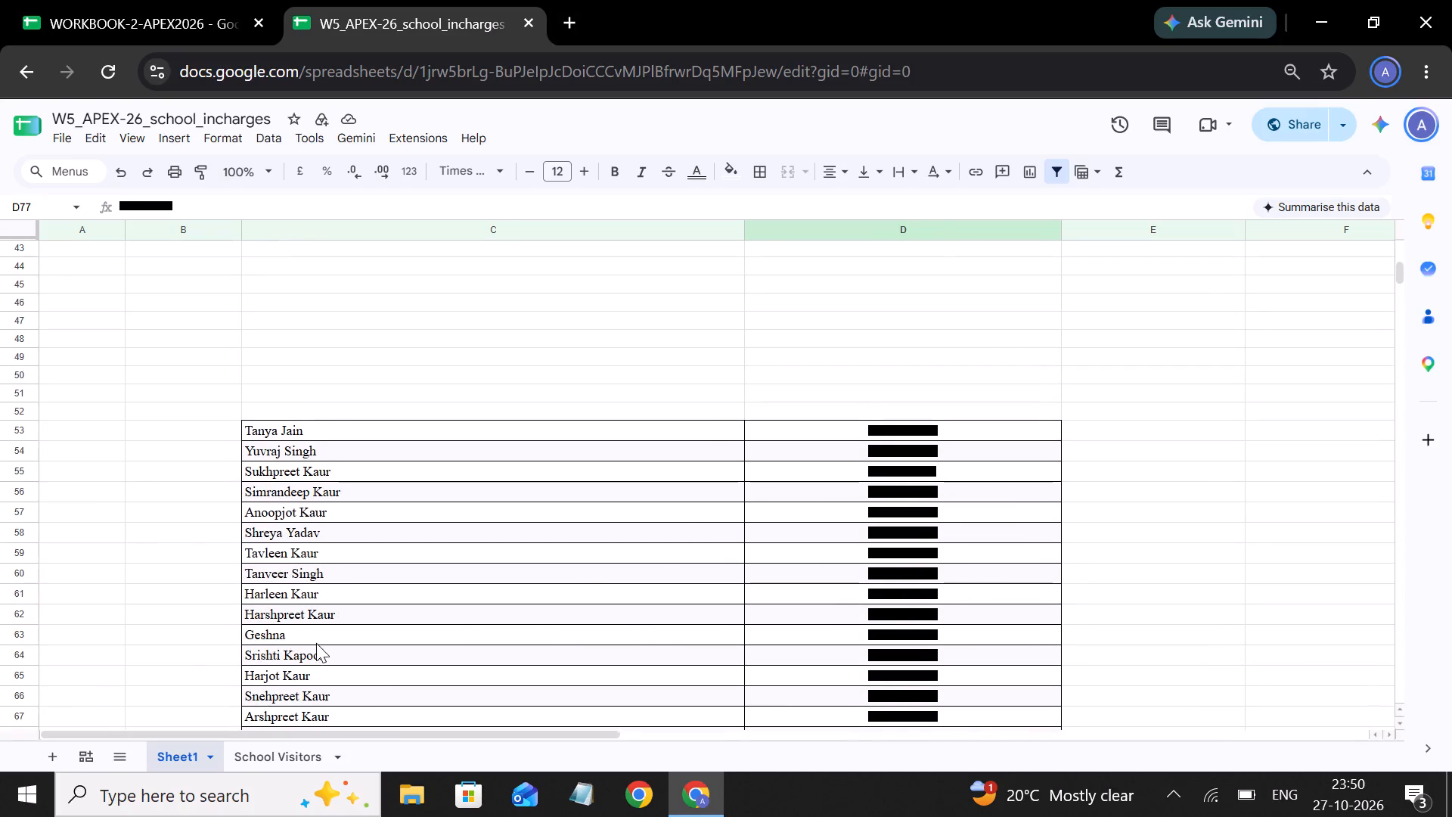
# Copy the incharge name and contact number in C57:D57 into F17:G17 for BCM ARYA INTERNATIONAL SCHOOL, SHASTRI NAGAR.
pyautogui.scroll(-1, 316, 648)
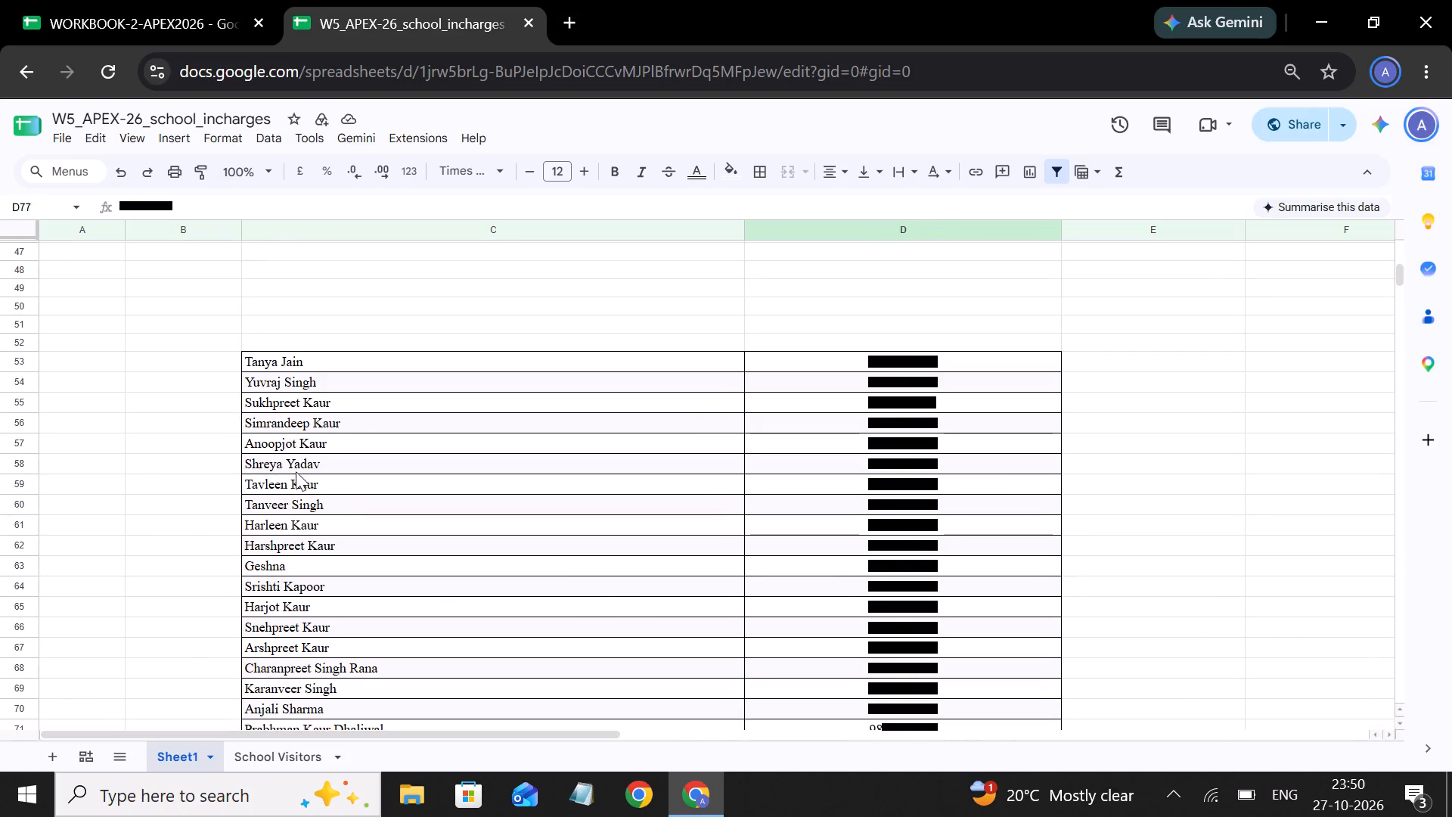
pyautogui.moveTo(282, 444); pyautogui.dragTo(821, 440)
pyautogui.hotkey('ctrl', 'c')
pyautogui.scroll(5, 821, 440)
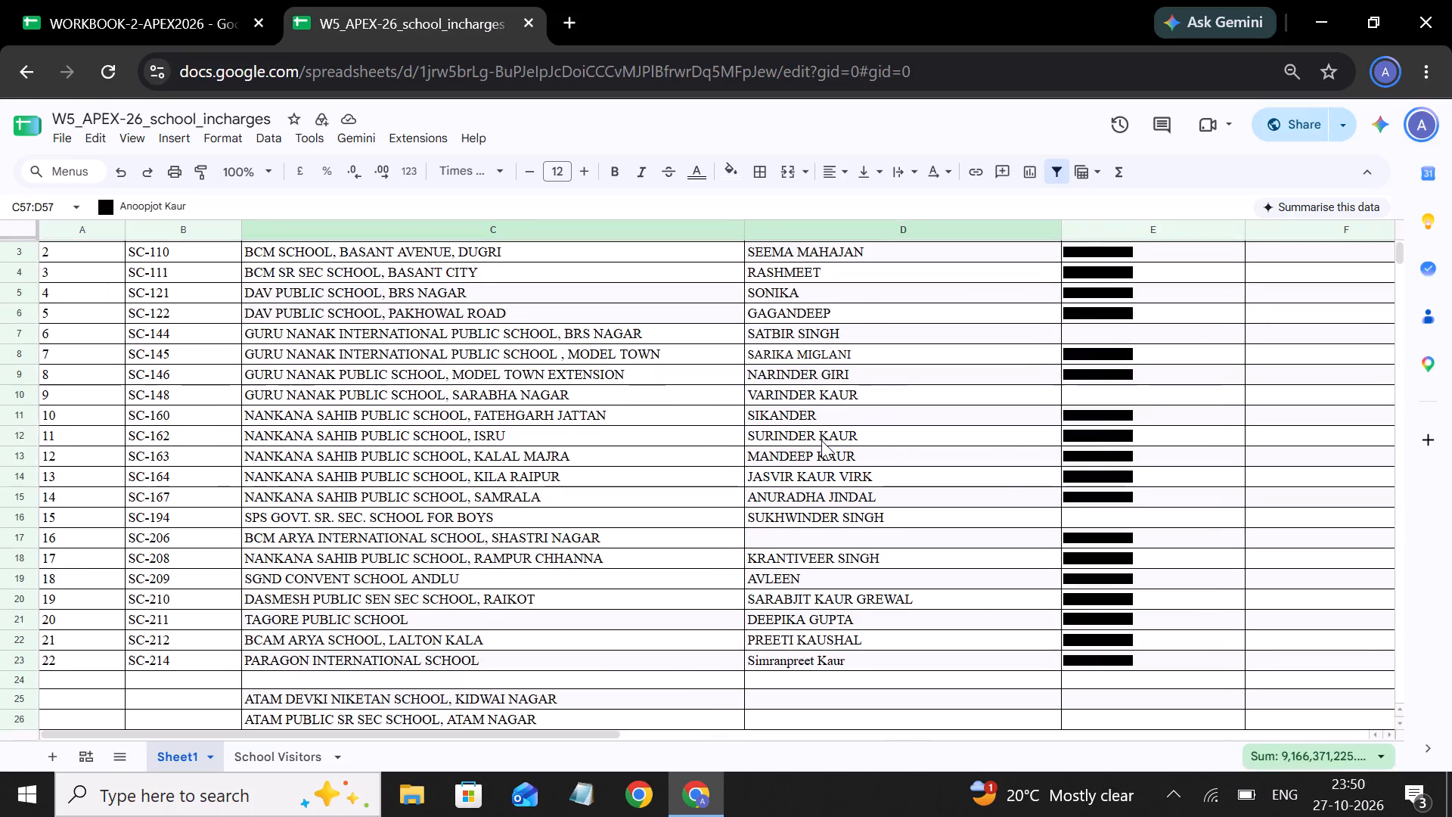
pyautogui.scroll(2, 821, 440)
pyautogui.hscroll(-2, 1162, 405)
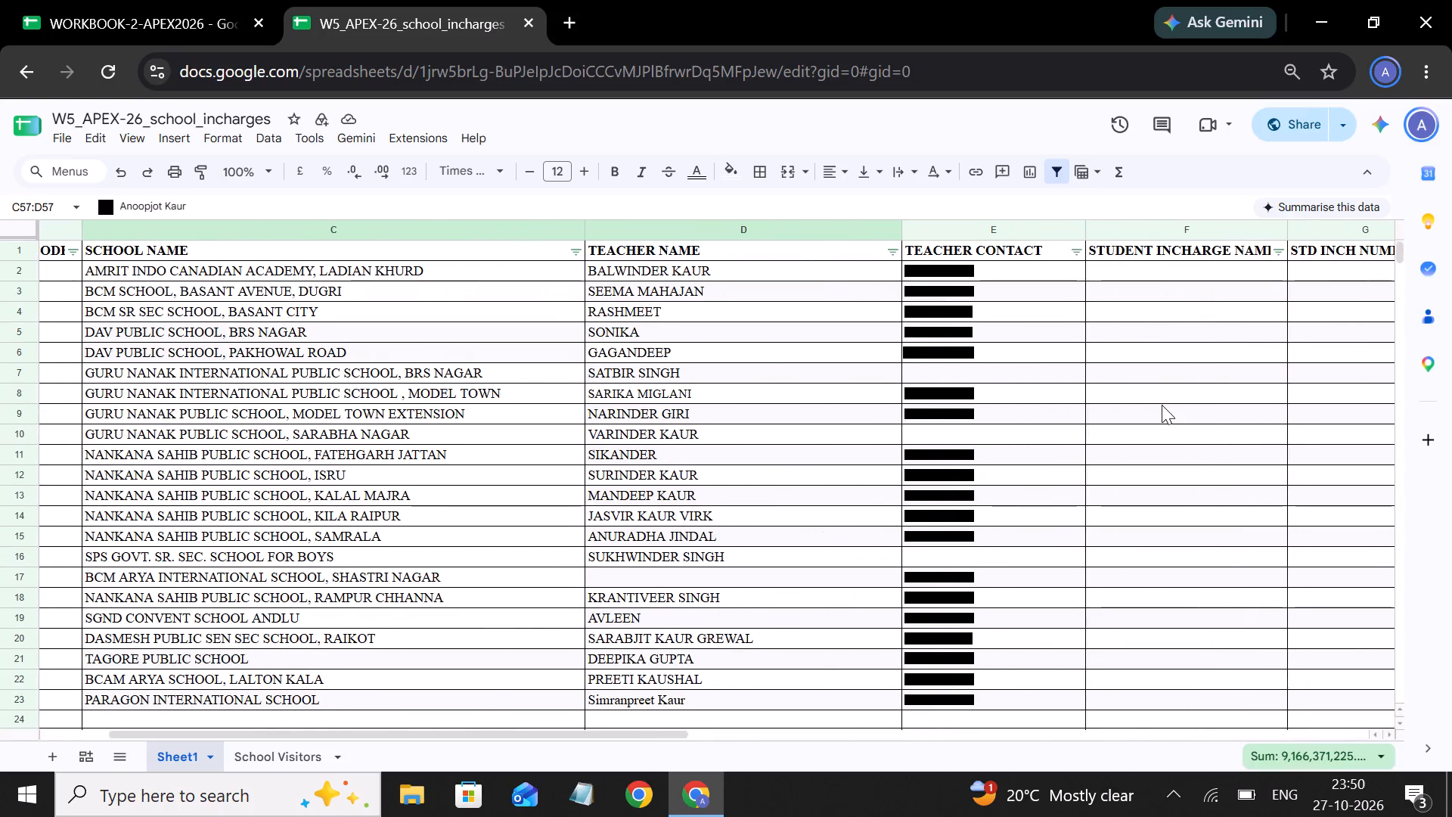
pyautogui.hscroll(-2, 1162, 405)
pyautogui.hscroll(3, 486, 613)
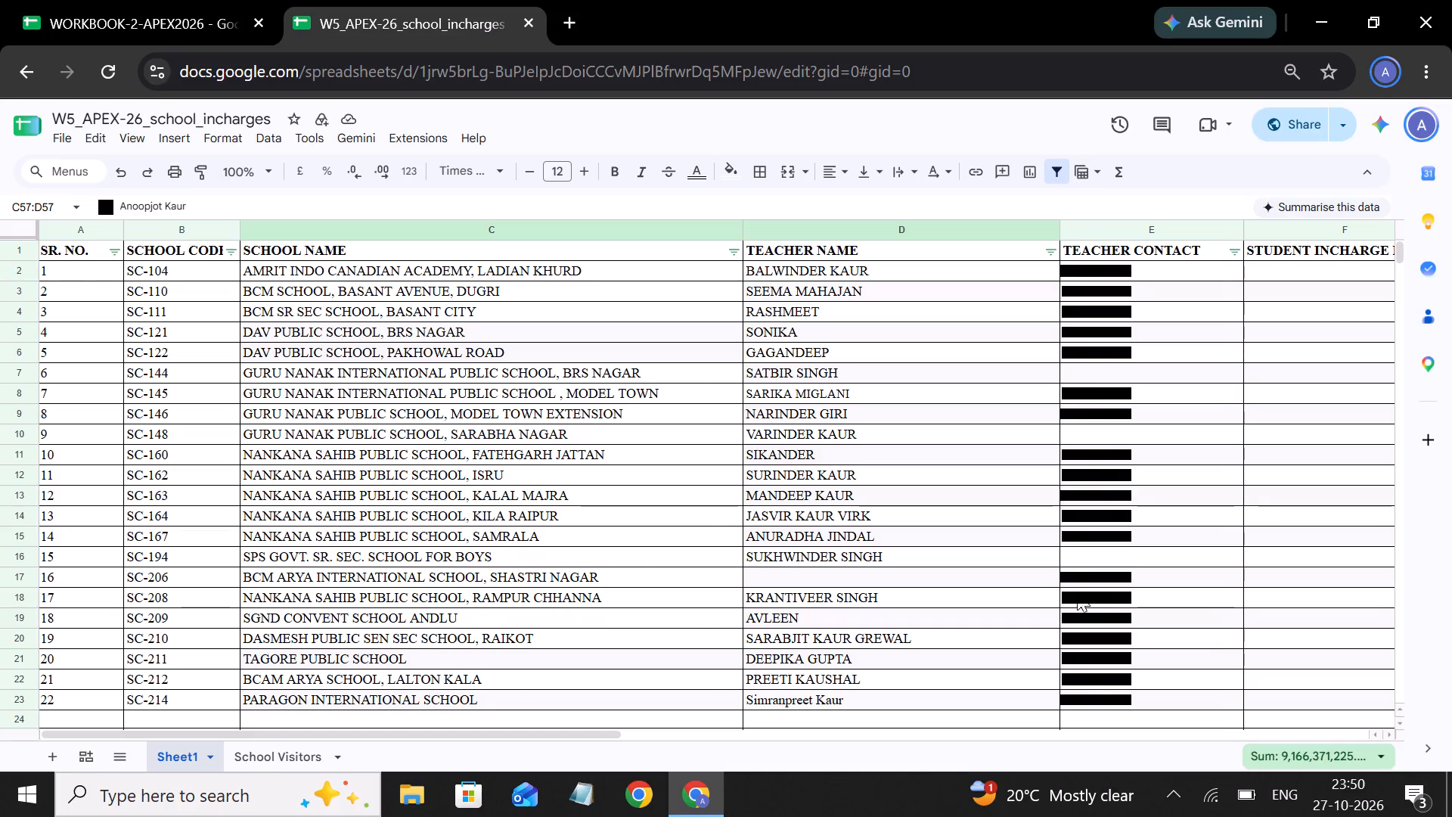
pyautogui.hscroll(-5, 1068, 592)
pyautogui.click(1048, 579)
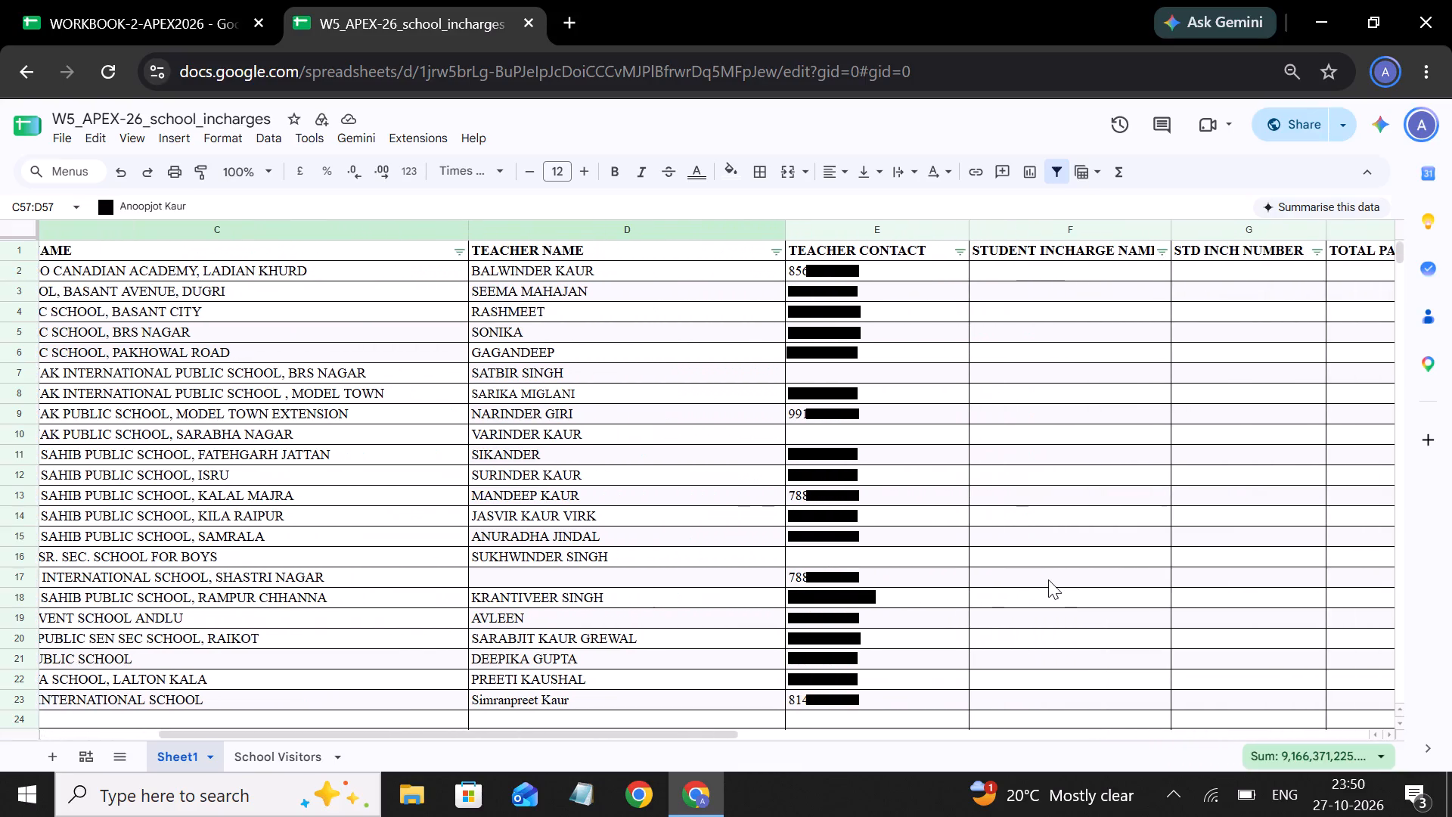
pyautogui.hotkey('ctrl', 'v')
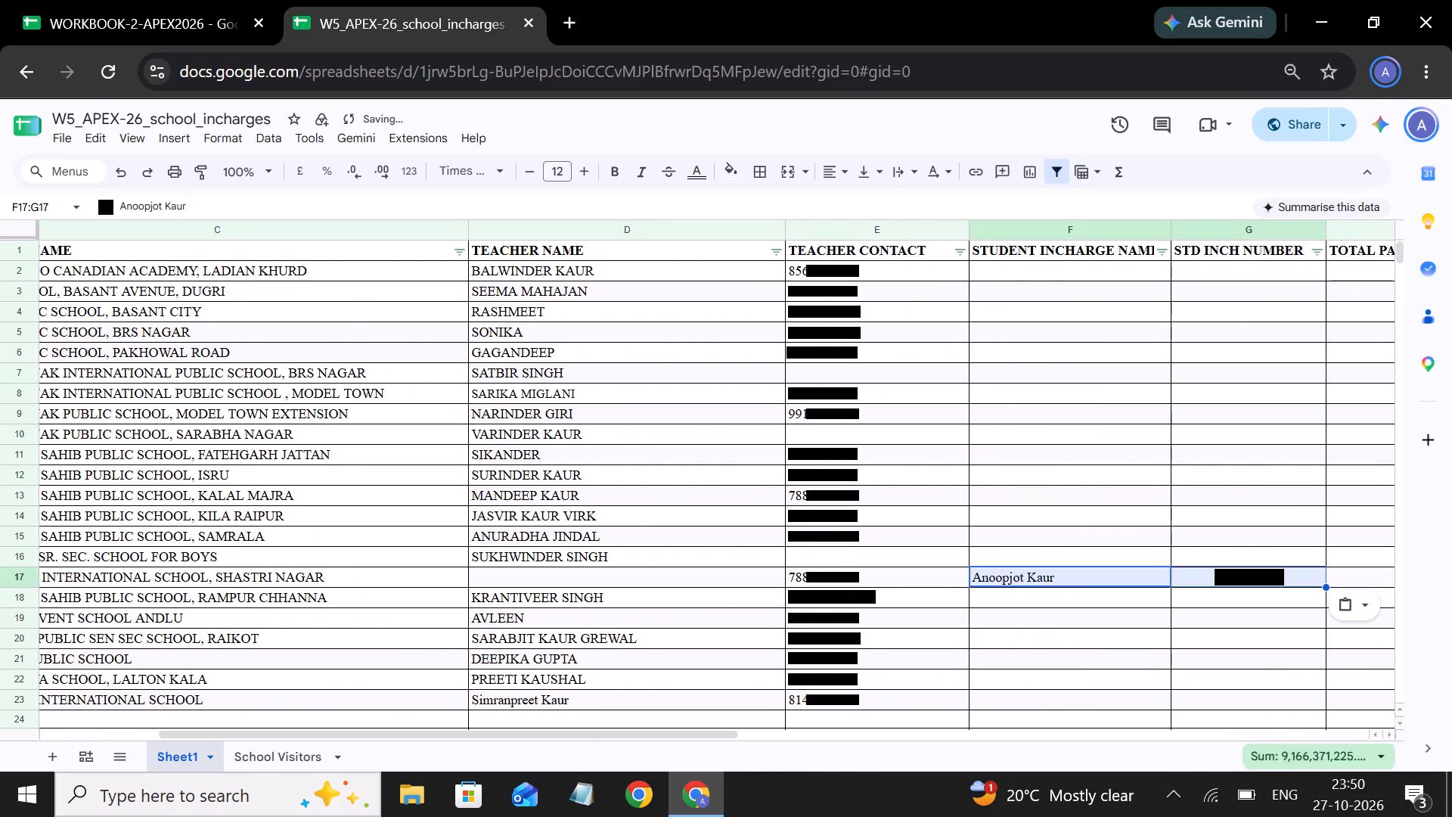
pyautogui.click(1130, 602)
pyautogui.click(1251, 570)
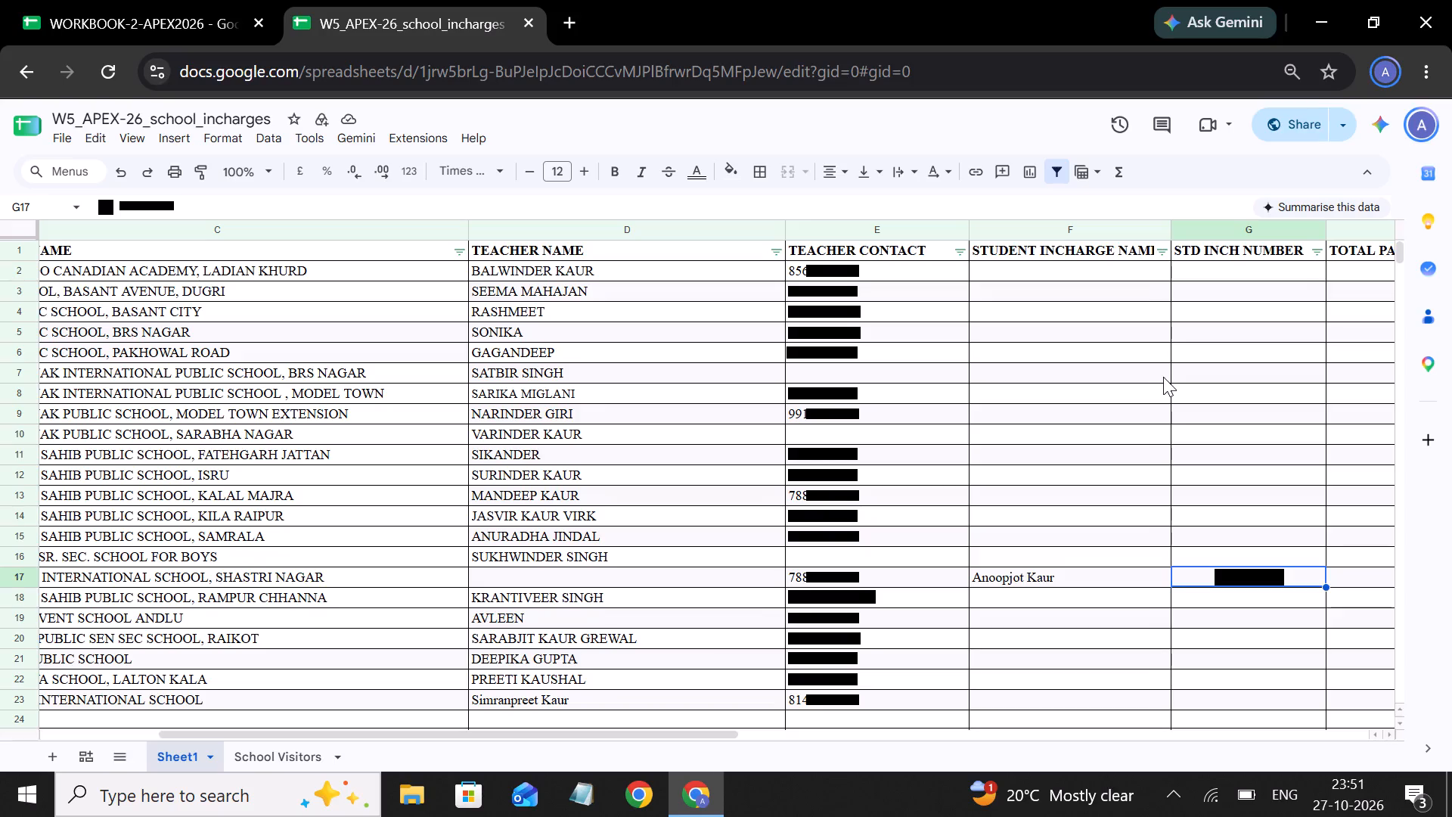
# Review the schools and their student incharge columns on Sheet1 against the incharge list starting at row 53.
pyautogui.scroll(-2, 1163, 377)
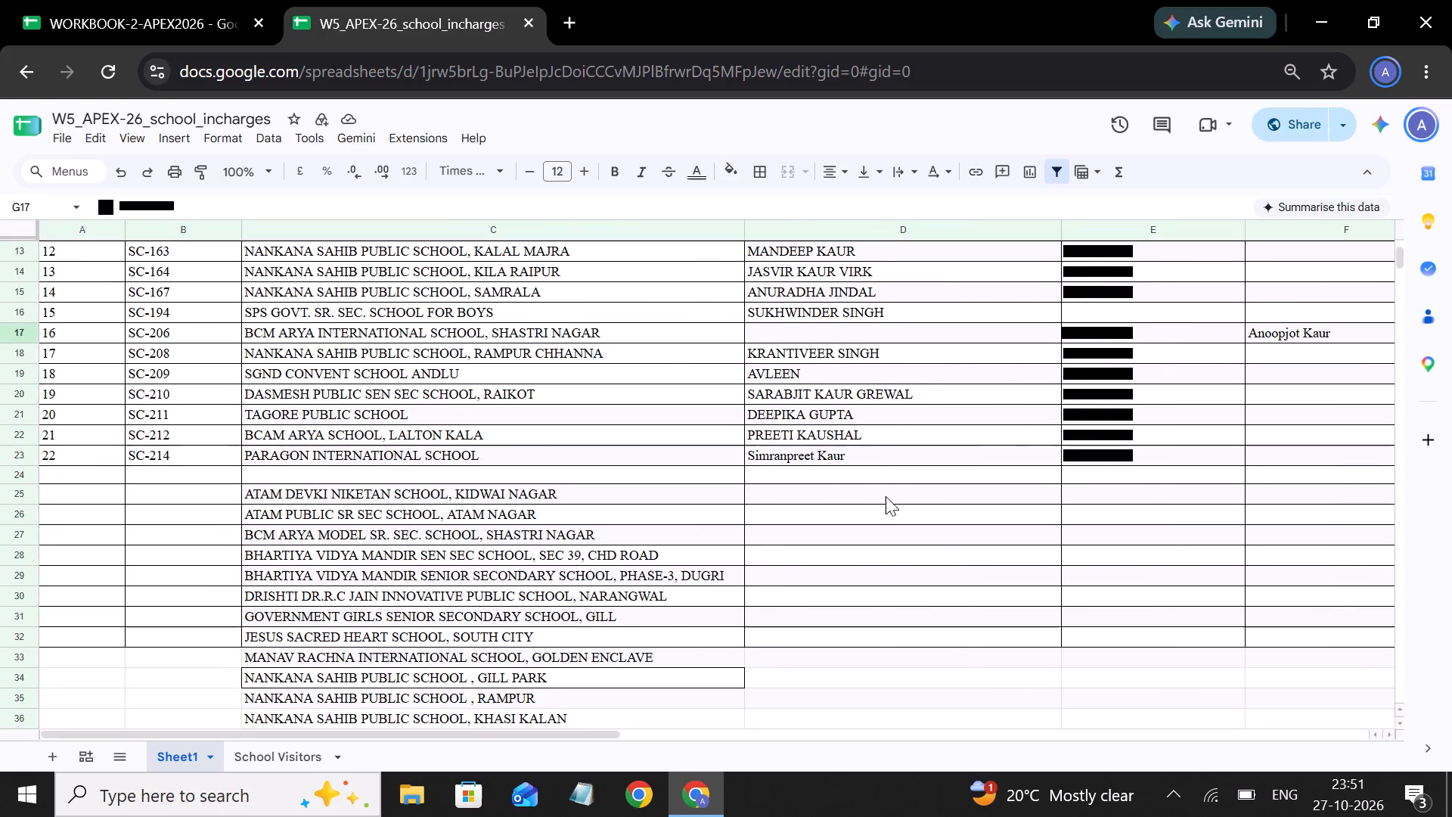
pyautogui.scroll(-4, 870, 516)
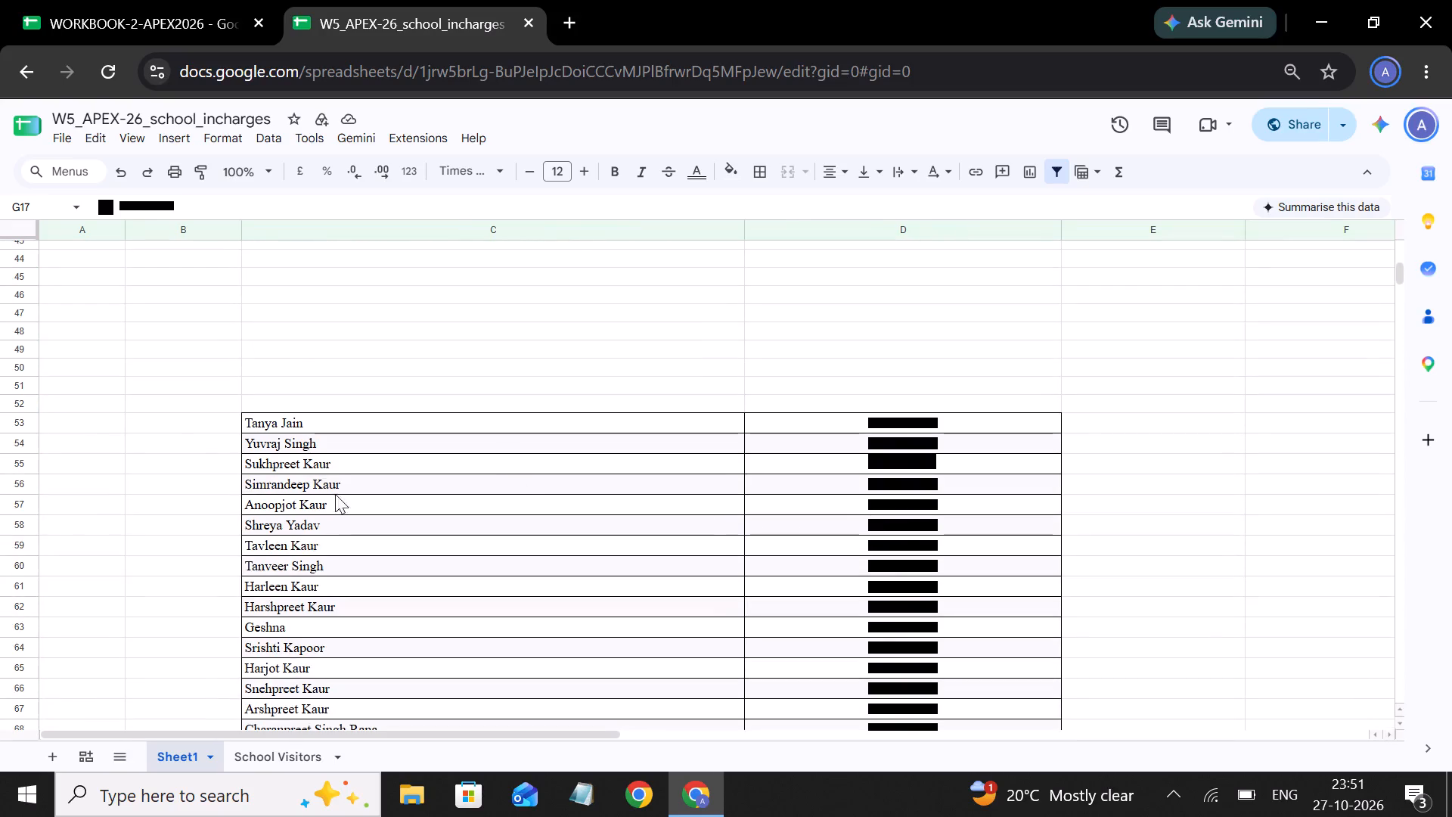
pyautogui.click(229, 504)
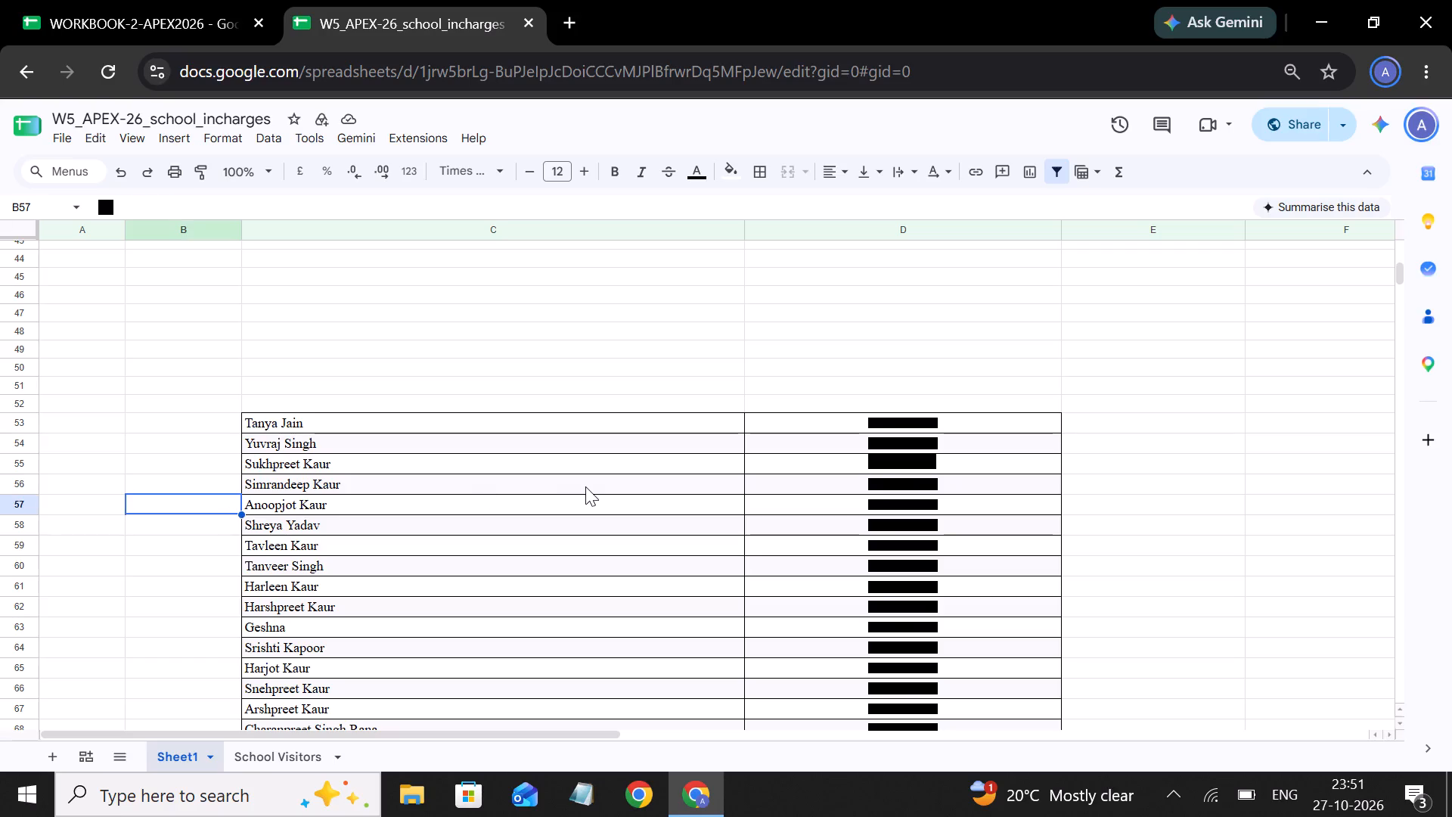
pyautogui.scroll(6, 479, 445)
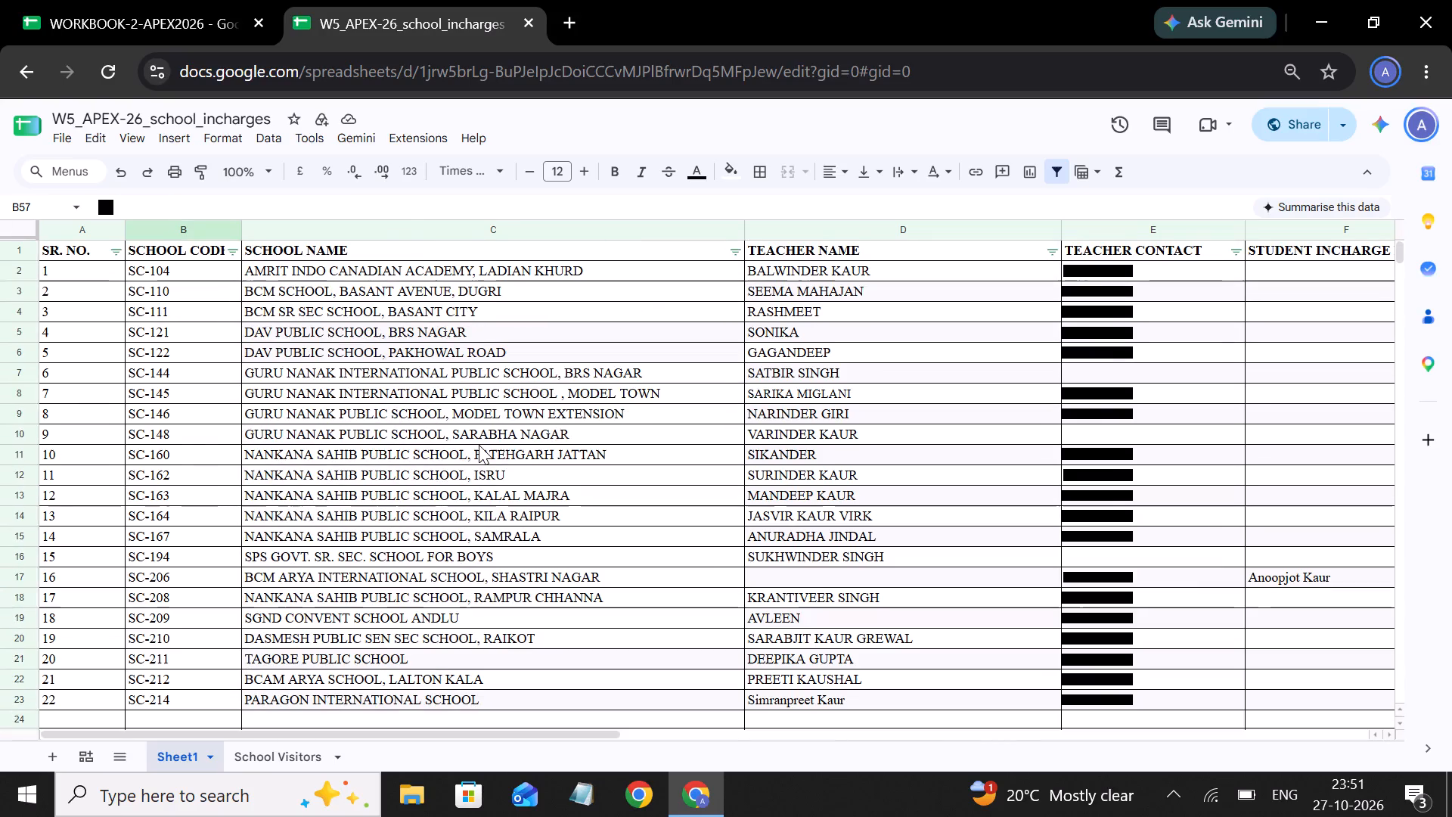
pyautogui.hscroll(-6, 862, 350)
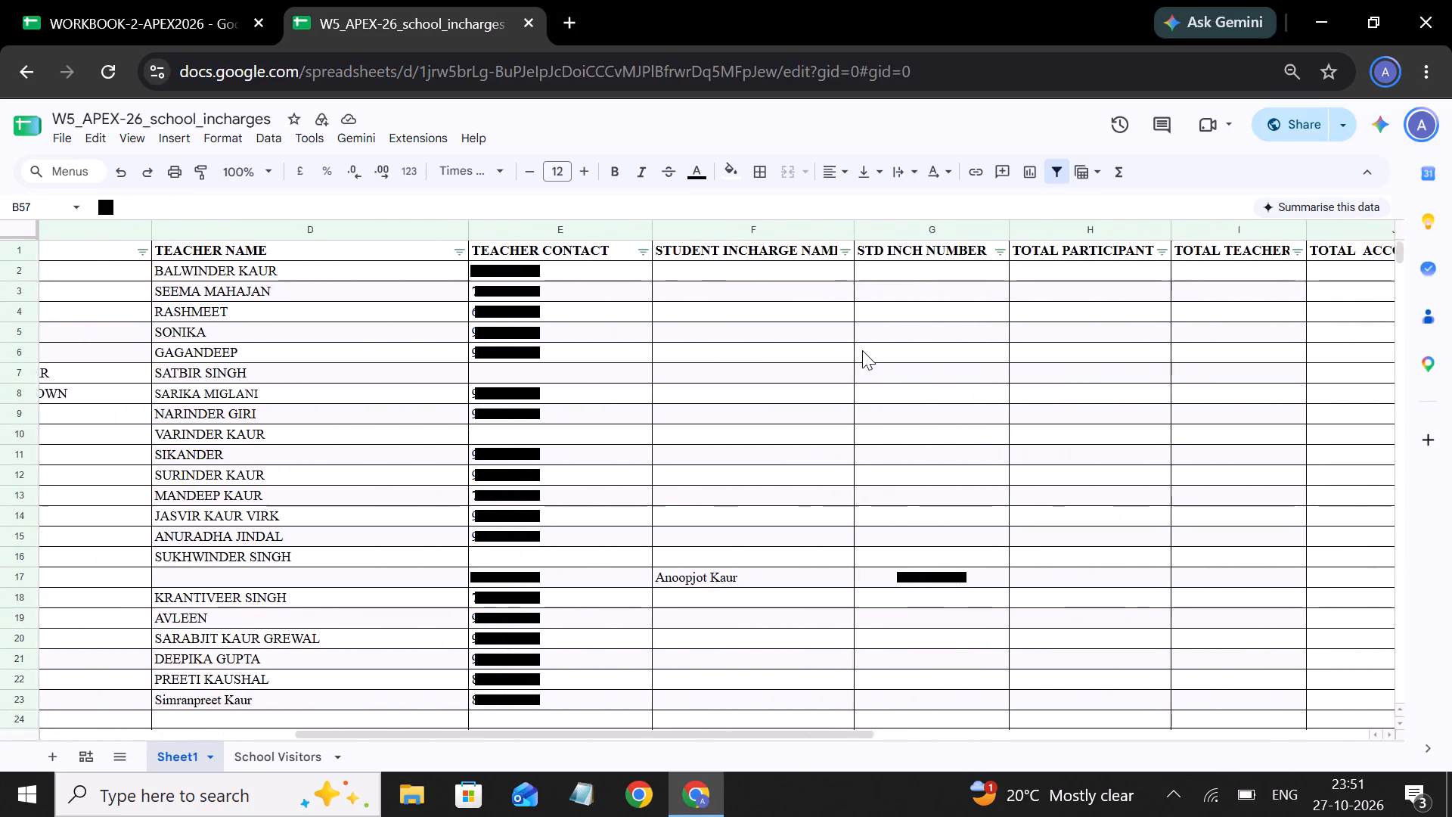
pyautogui.hscroll(-2, 862, 350)
pyautogui.hscroll(5, 862, 350)
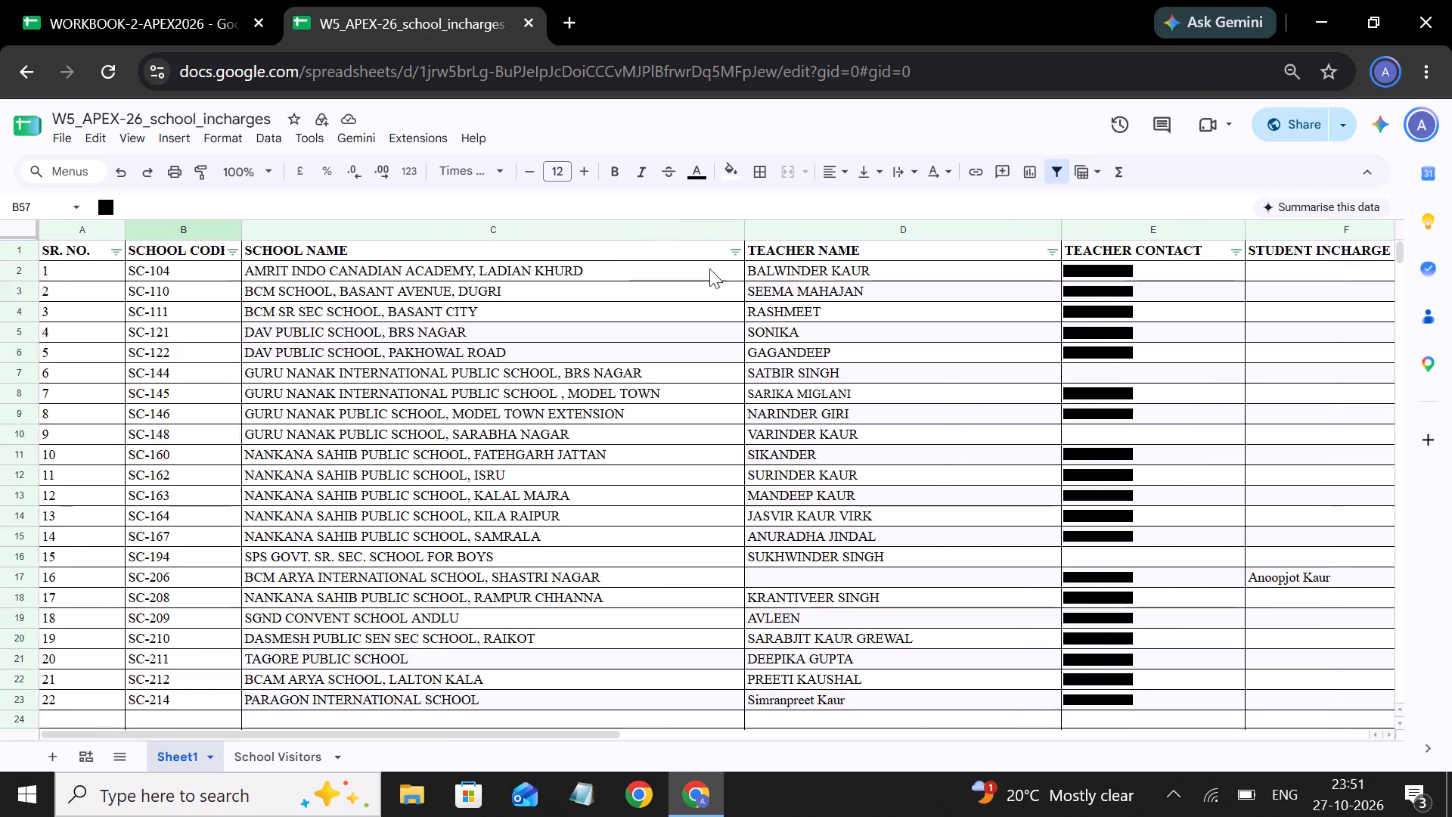
pyautogui.scroll(-3, 647, 511)
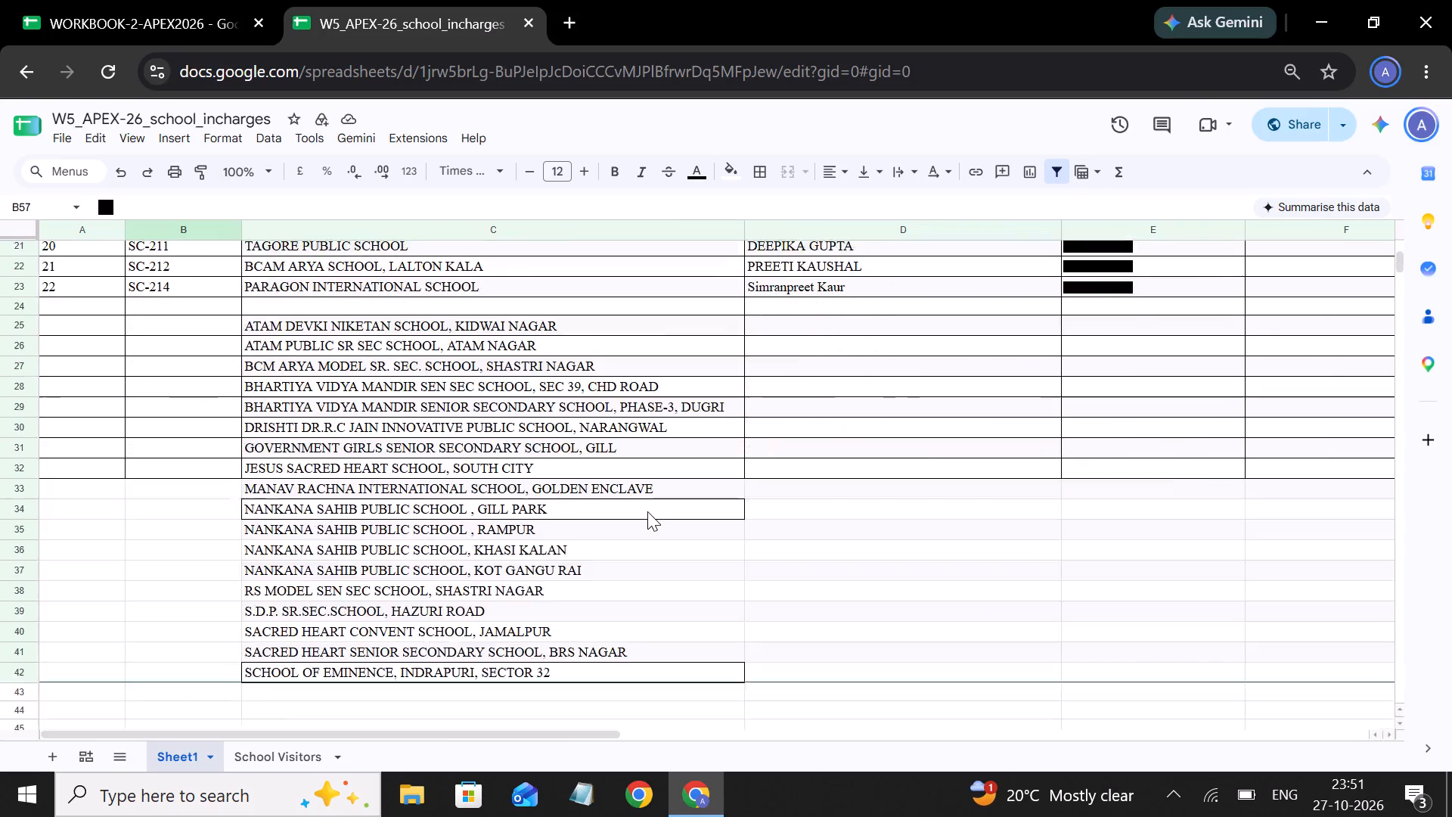
pyautogui.scroll(-3, 647, 511)
# Go through the incharge names in C53:C81 one by one, down and back up the list.
pyautogui.click(430, 313)
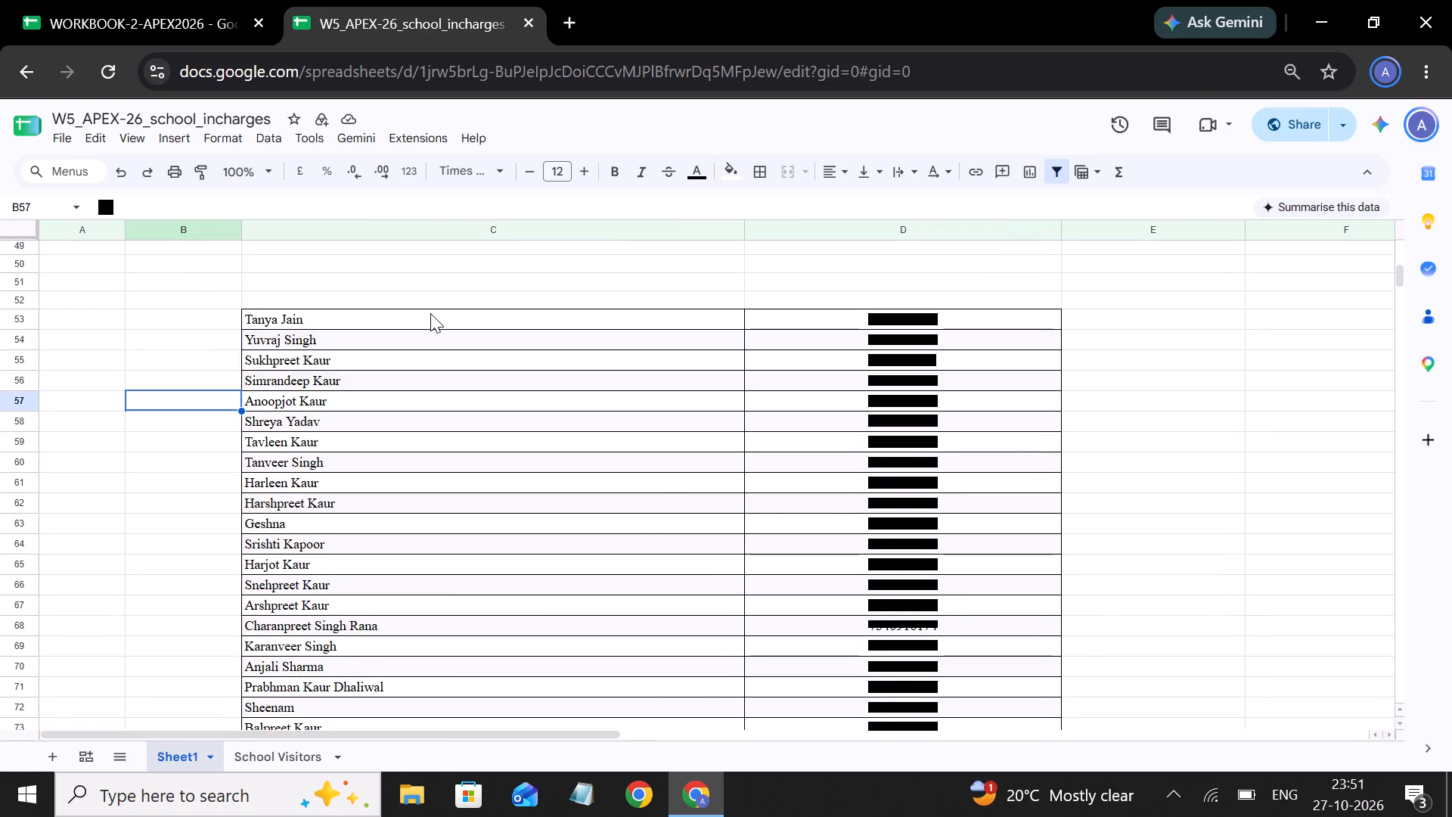
pyautogui.press('Down')
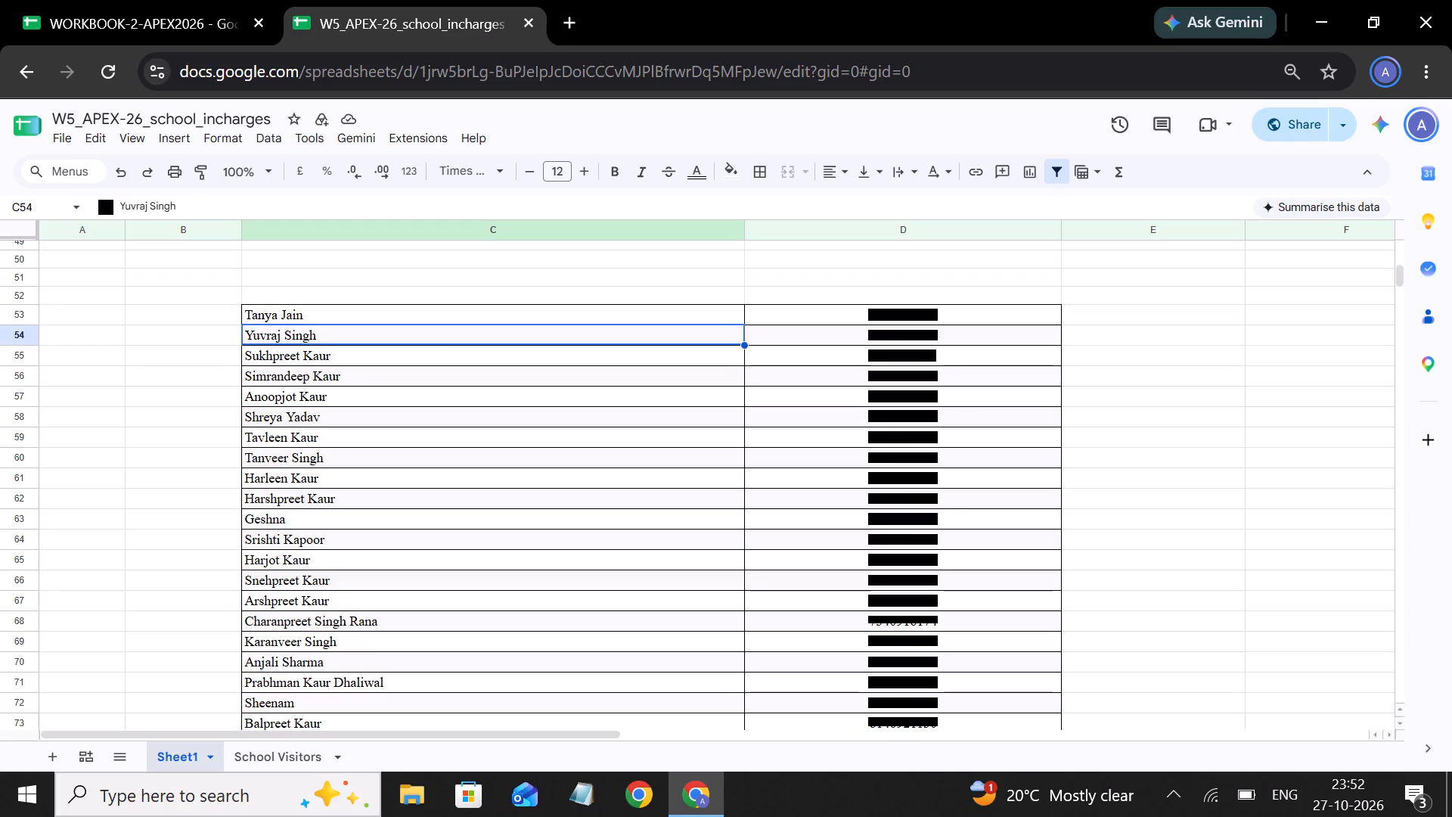
pyautogui.press('Down')
pyautogui.press('Down')
pyautogui.press('Up')
pyautogui.press('Up')
pyautogui.press('Up')
pyautogui.press('Down')
pyautogui.press('Down')
pyautogui.press('Up')
pyautogui.press('Up')
pyautogui.press('Down')
pyautogui.press('Down')
pyautogui.press('Down')
pyautogui.press('Down')
pyautogui.press('Down')
pyautogui.press('Down')
pyautogui.press('Down')
pyautogui.press('Down')
pyautogui.press('Down')
pyautogui.press('Down')
pyautogui.press('Down')
pyautogui.press('Down')
pyautogui.press('Down')
pyautogui.press('Down')
pyautogui.press('Down')
pyautogui.press('Down')
pyautogui.press('Down')
pyautogui.press('Down')
pyautogui.press('Down')
pyautogui.press('Down')
pyautogui.press('Down')
pyautogui.press('Down')
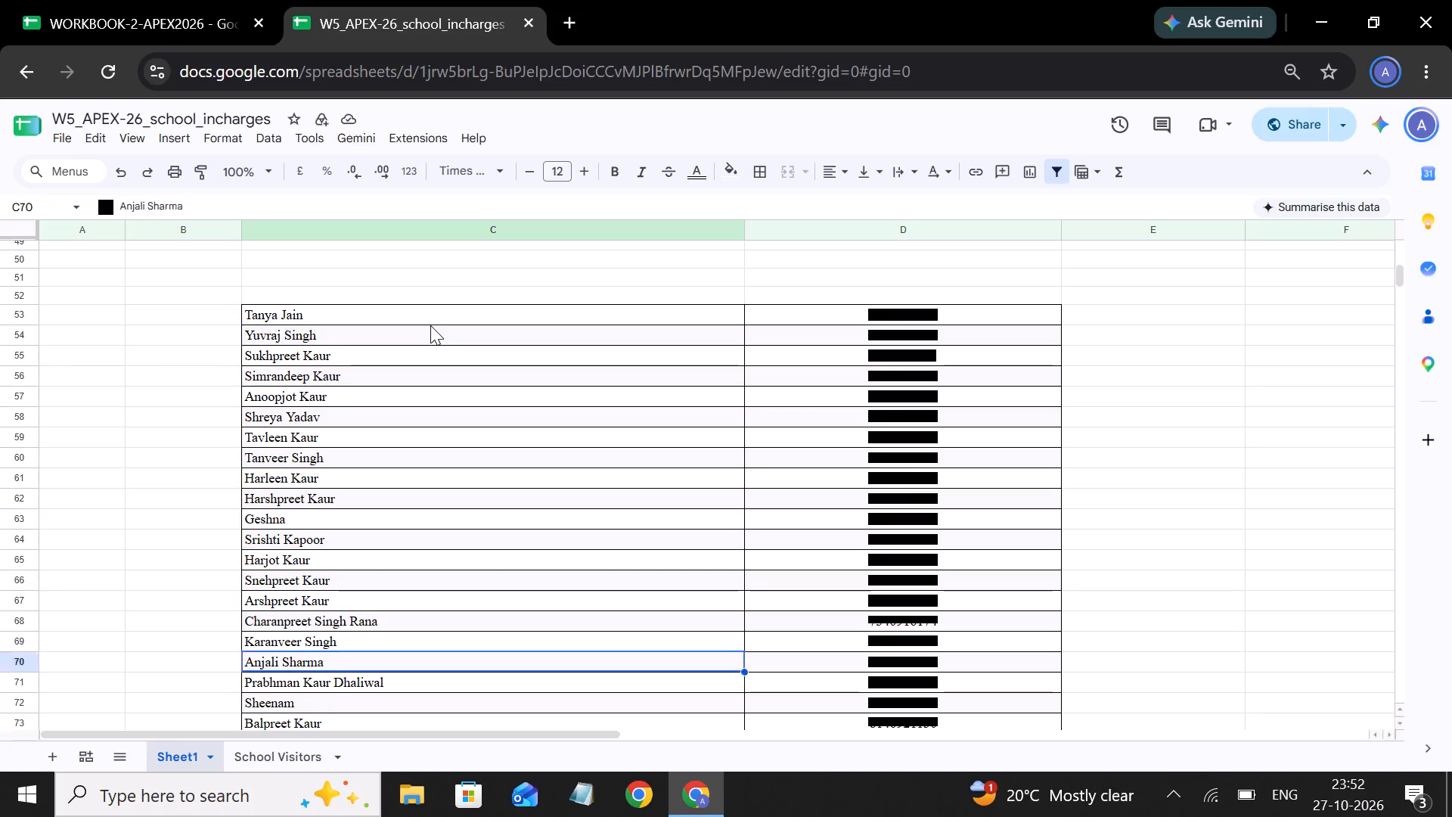
pyautogui.press('Down')
pyautogui.press('Down')
pyautogui.press('Down')
pyautogui.press('Down')
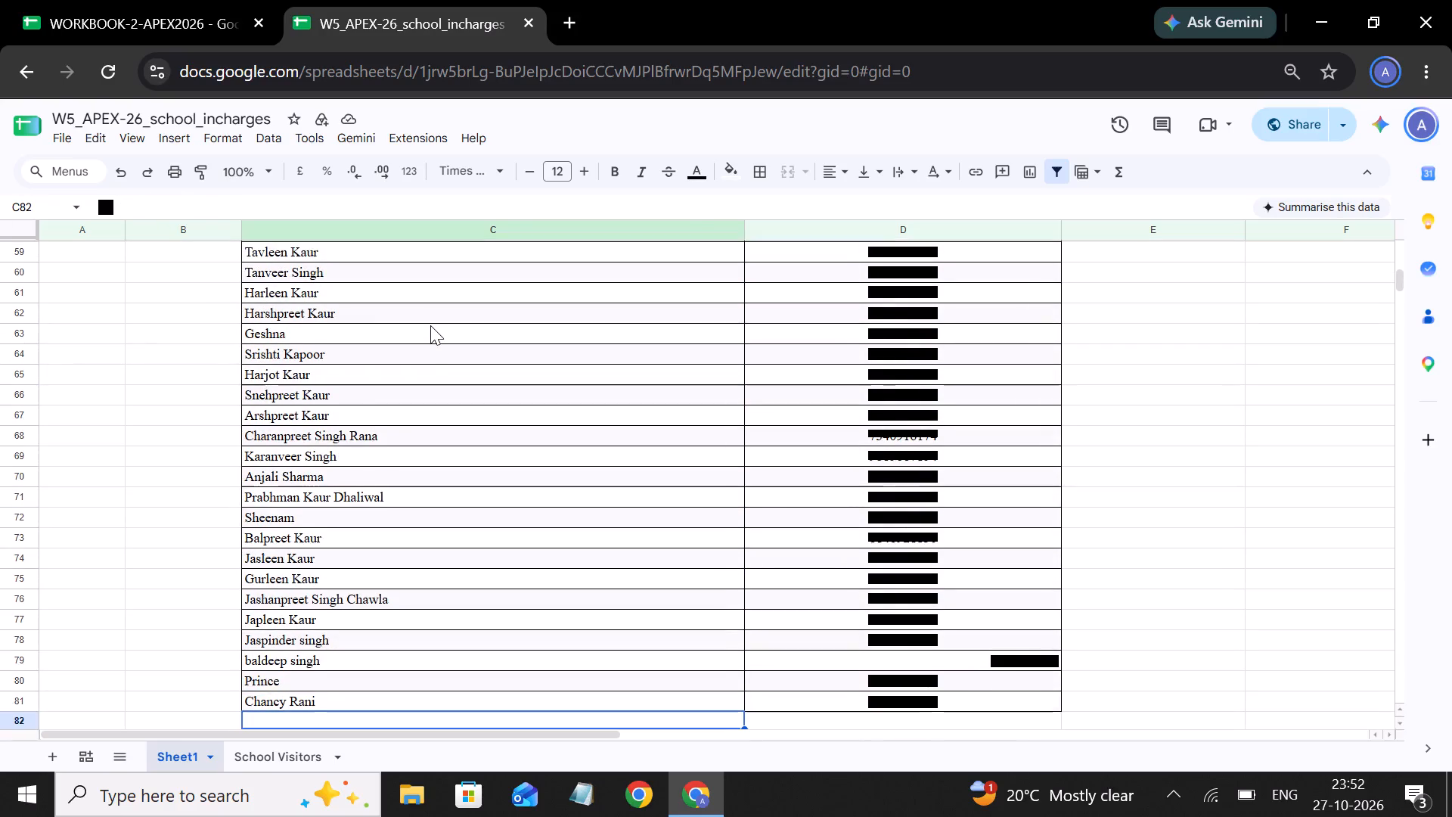
pyautogui.press('Down')
pyautogui.press('Up')
pyautogui.press('Up')
pyautogui.press('Up')
pyautogui.press('Up')
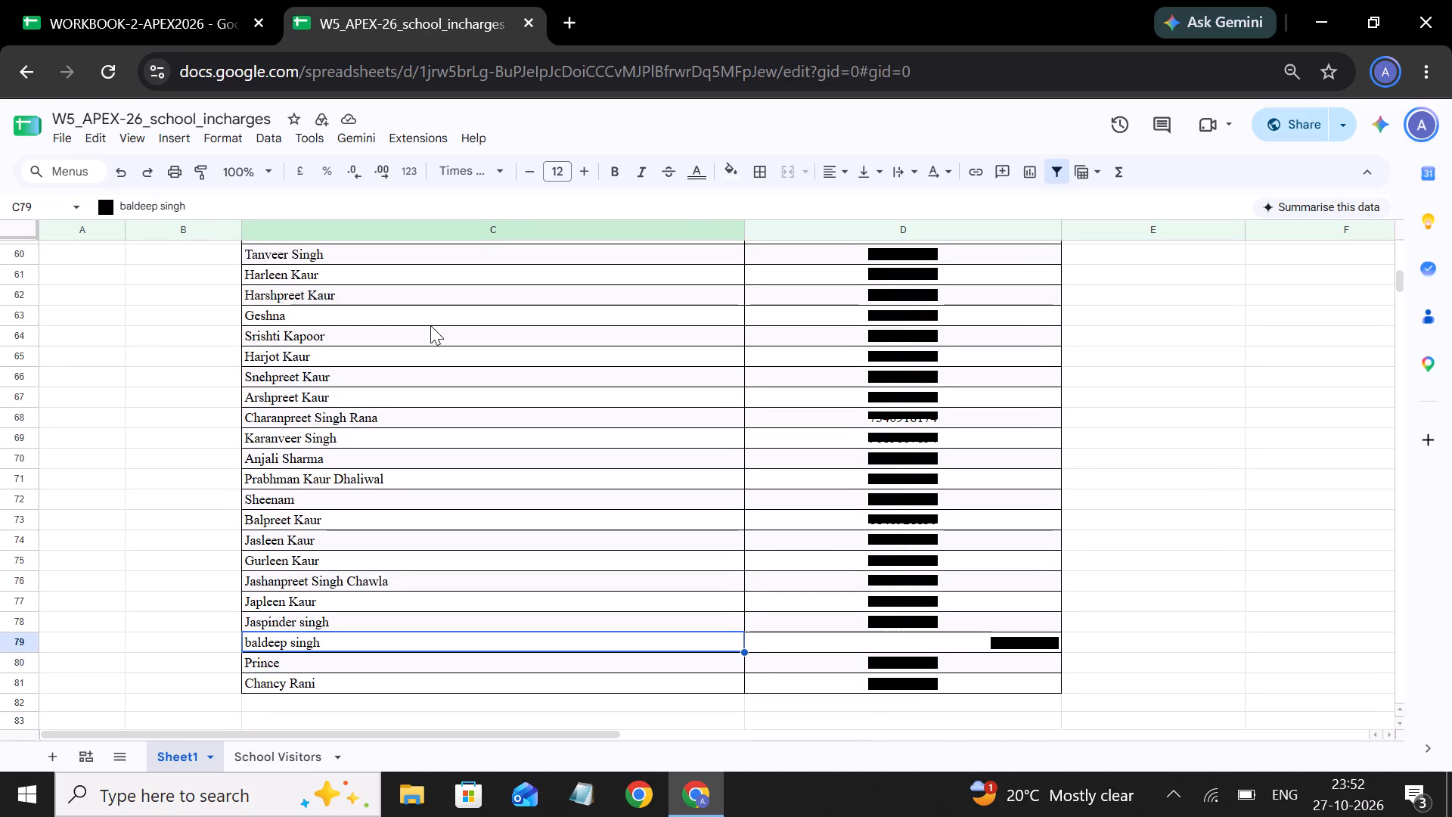
pyautogui.press('Up')
pyautogui.press('Up')
pyautogui.press('Up')
pyautogui.press('Up')
pyautogui.press('Up')
pyautogui.press('Up')
pyautogui.press('Up')
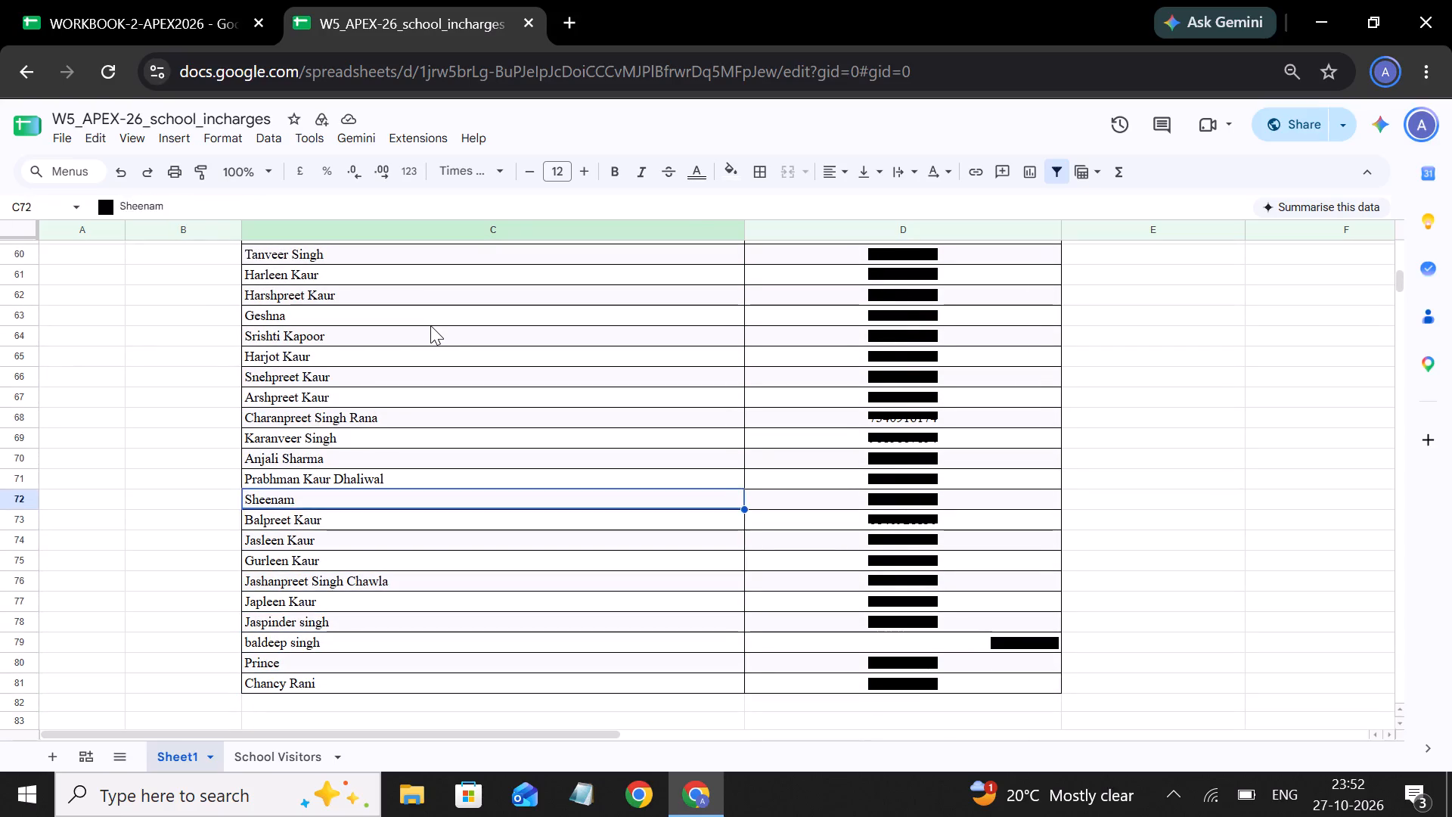
pyautogui.press('Up')
pyautogui.press('Up')
pyautogui.press('Up')
pyautogui.press('Up')
pyautogui.press('Up')
pyautogui.press('Up')
pyautogui.press('Up')
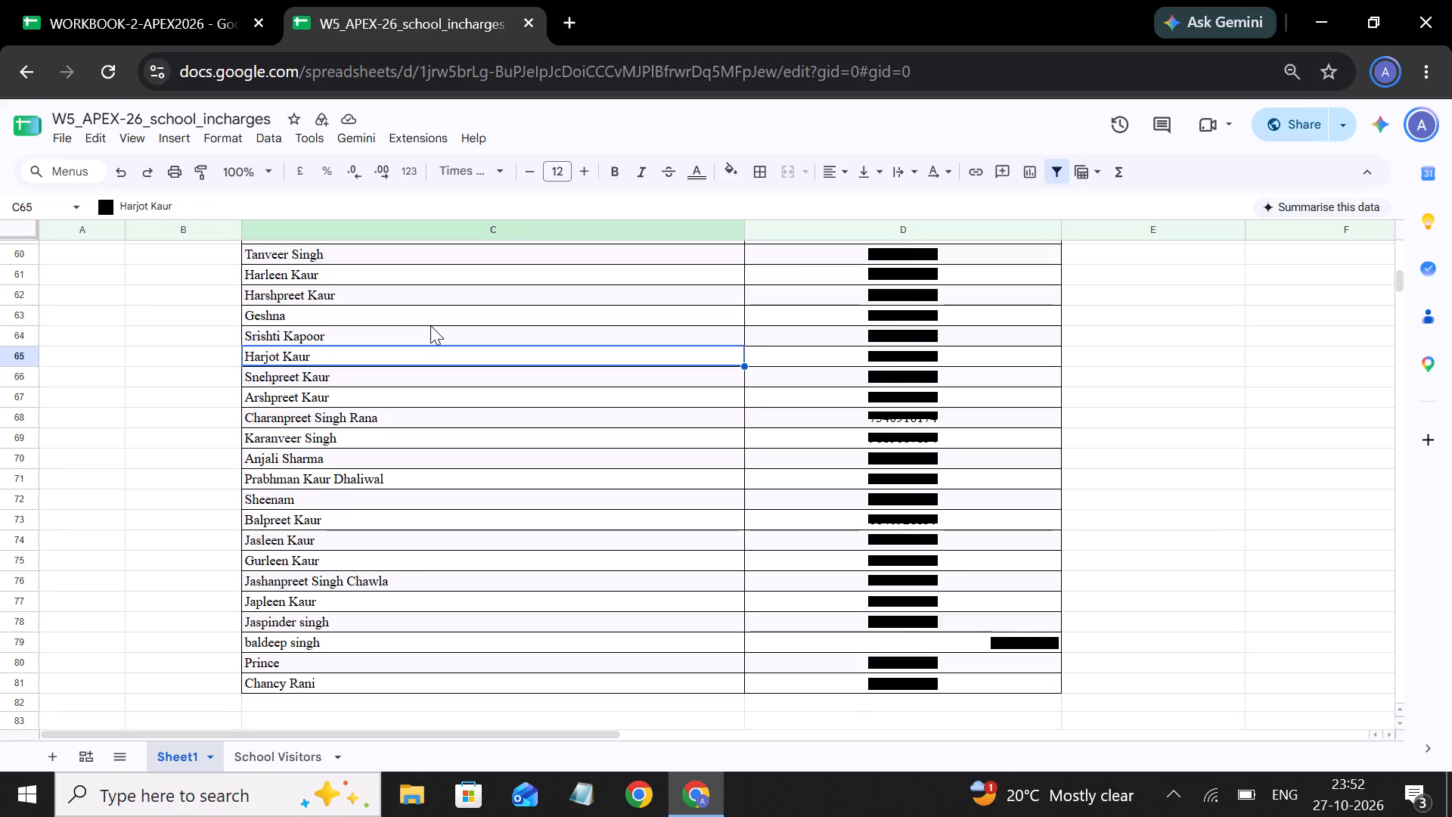
pyautogui.press('Up')
pyautogui.press('Up')
pyautogui.press('Up')
pyautogui.press('Up')
pyautogui.press('Up')
pyautogui.press('Up')
pyautogui.press('Down')
pyautogui.press('Down')
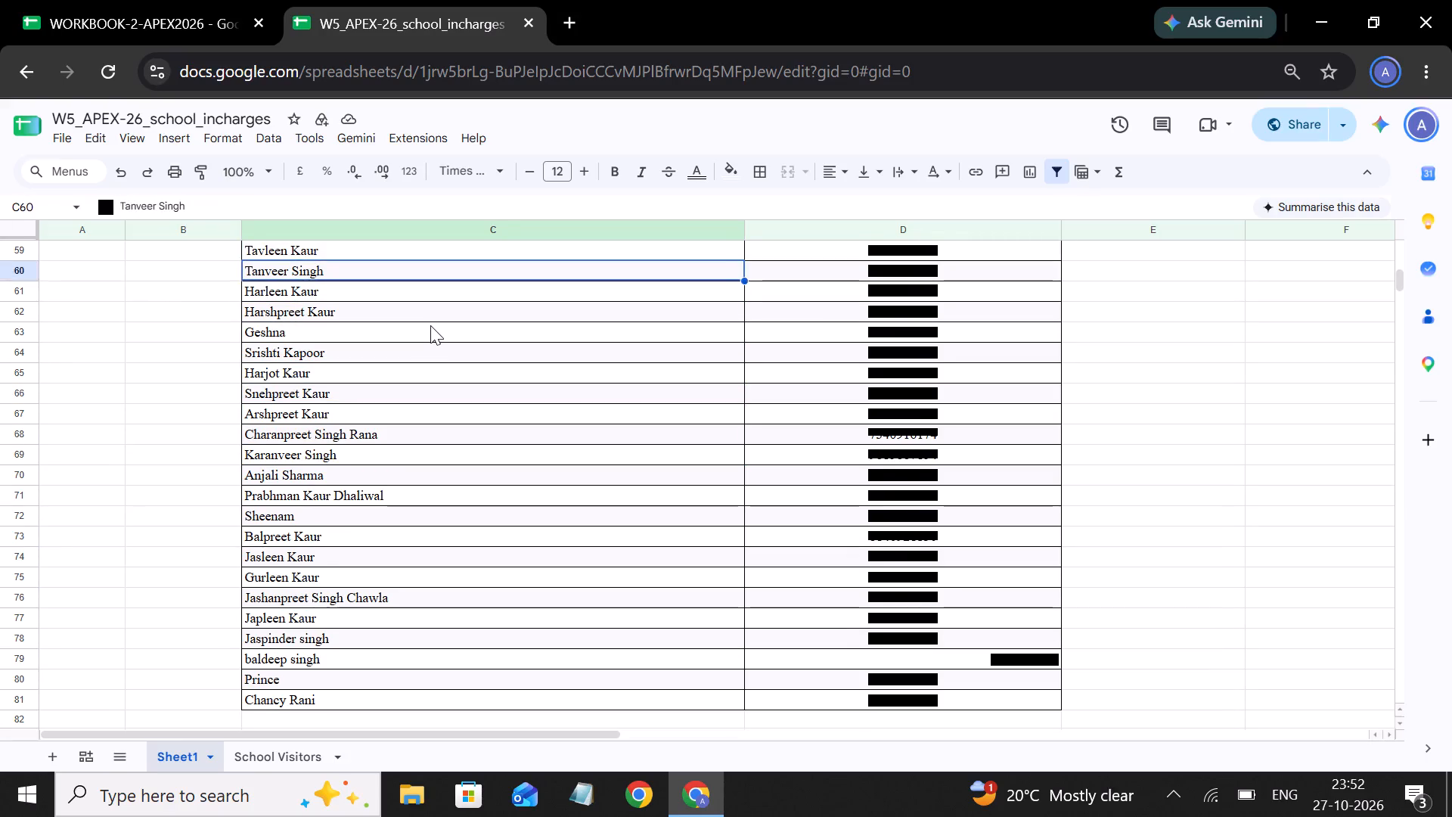
pyautogui.press('Down')
pyautogui.press('Down')
pyautogui.press('Down')
pyautogui.press('Down')
pyautogui.press('Down')
pyautogui.press('Down')
pyautogui.press('Down')
pyautogui.press('Down')
pyautogui.press('Down')
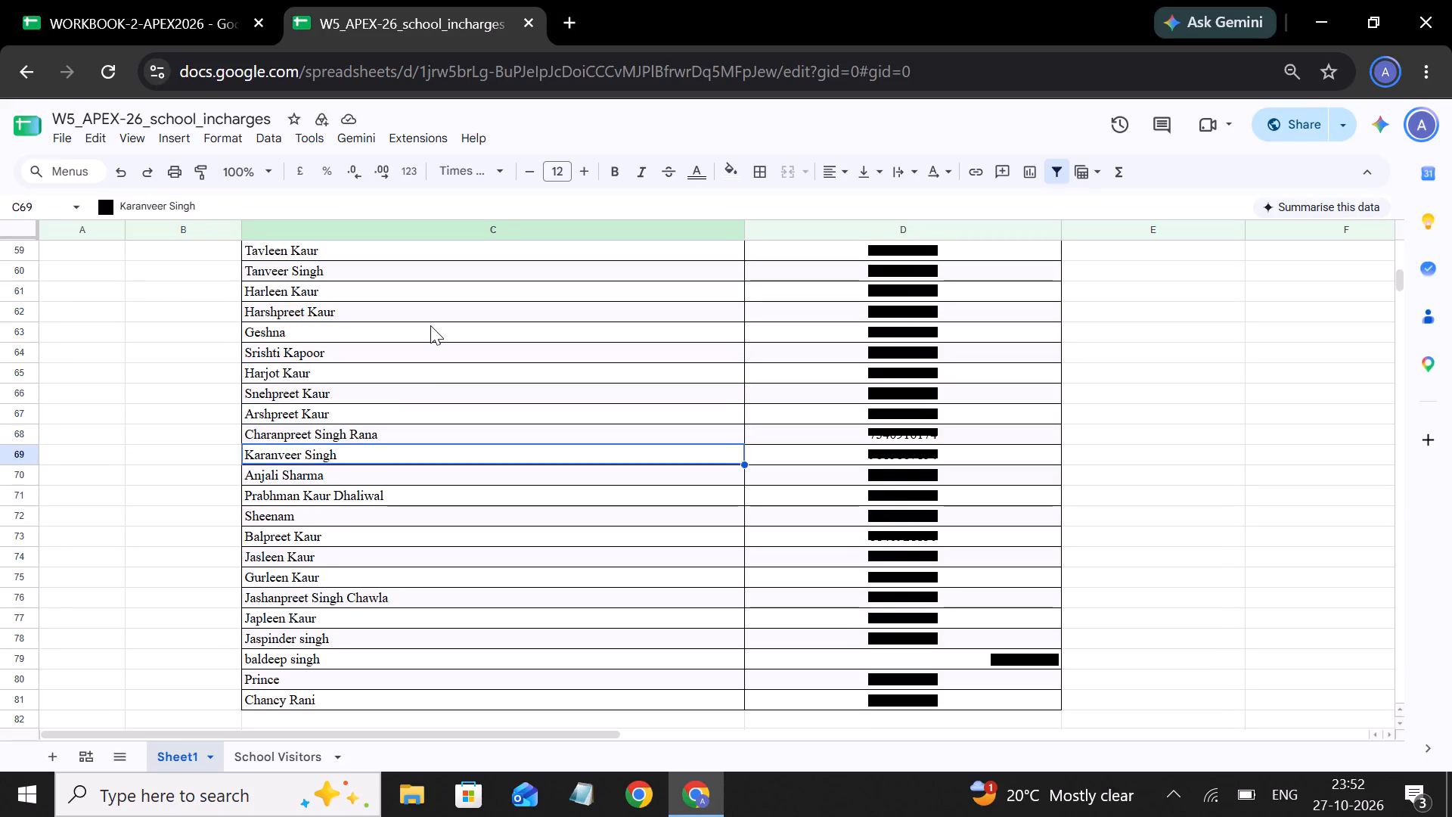
pyautogui.press('Down')
pyautogui.press('Down')
pyautogui.press('Down')
pyautogui.press('Down')
pyautogui.press('Down')
pyautogui.press('Down')
pyautogui.press('Down')
pyautogui.press('Down')
pyautogui.press('Down')
pyautogui.press('Down')
pyautogui.press('Down')
pyautogui.press('Down')
pyautogui.press('Down')
pyautogui.press('Up')
pyautogui.press('Up')
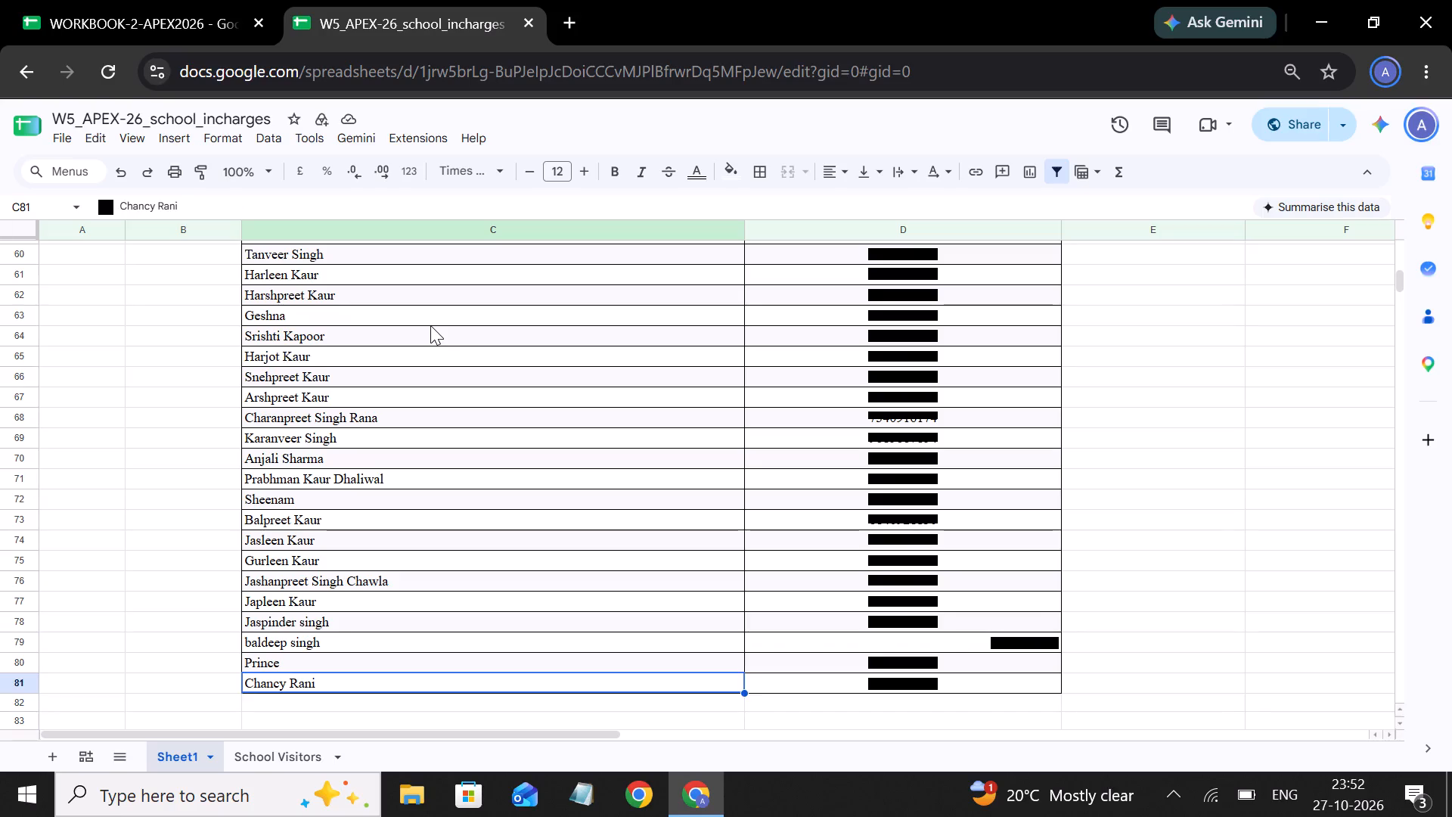
# Recheck individual incharge entries in column C, including rows 65, 72, 75 and 81.
pyautogui.click(400, 492)
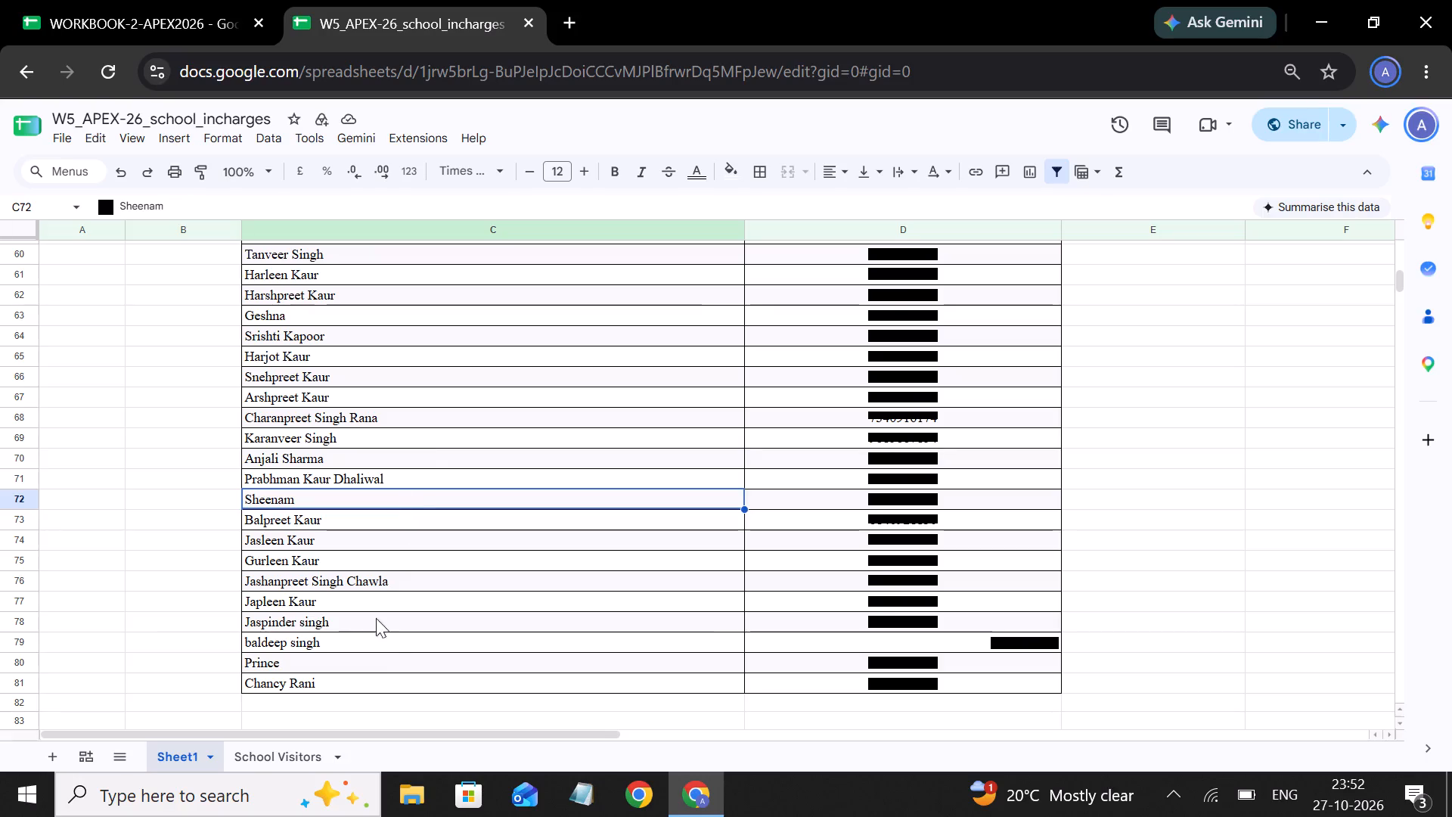
pyautogui.click(356, 688)
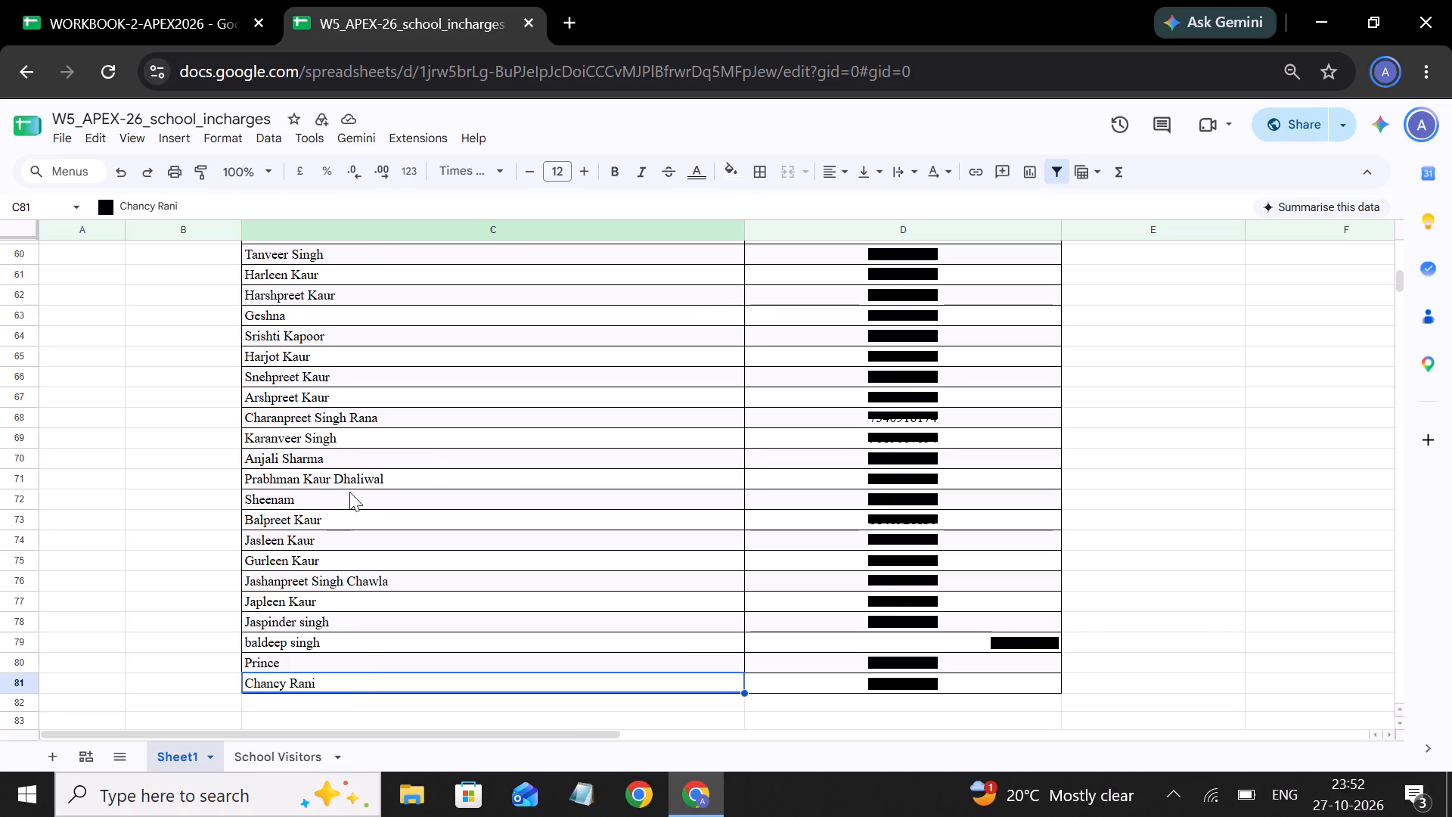
pyautogui.click(344, 494)
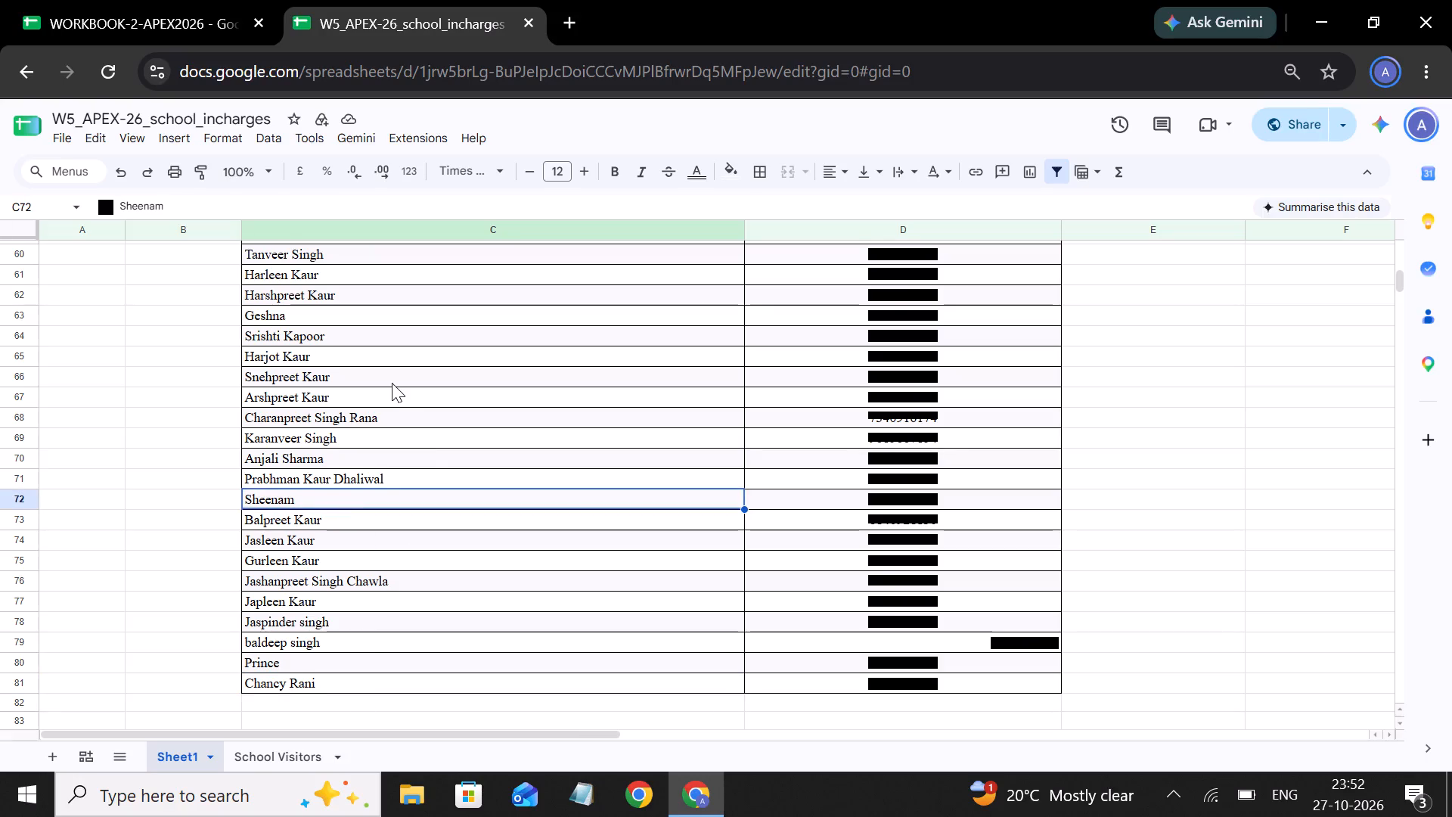
pyautogui.scroll(1, 392, 386)
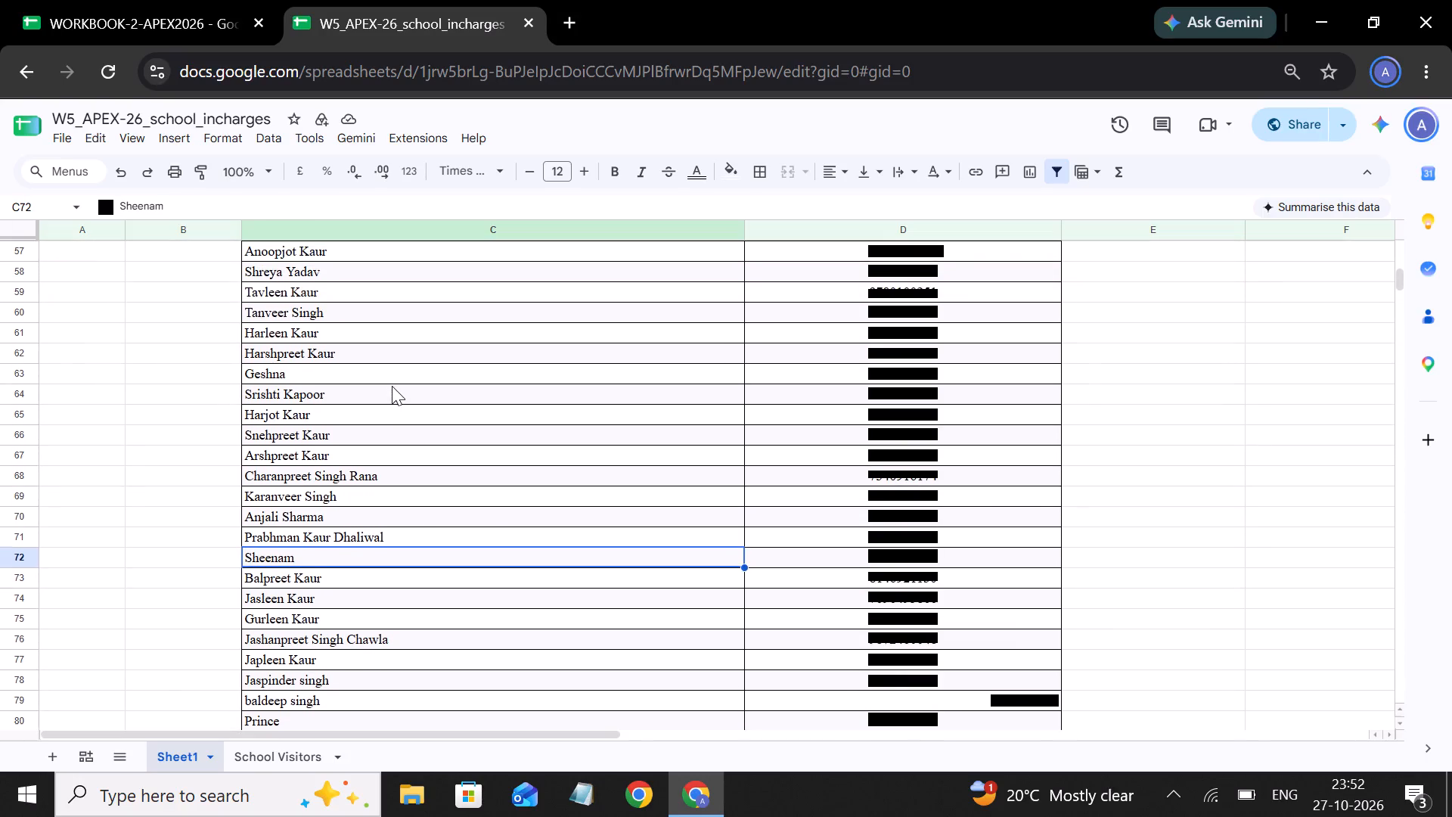
pyautogui.scroll(1, 392, 386)
pyautogui.click(390, 417)
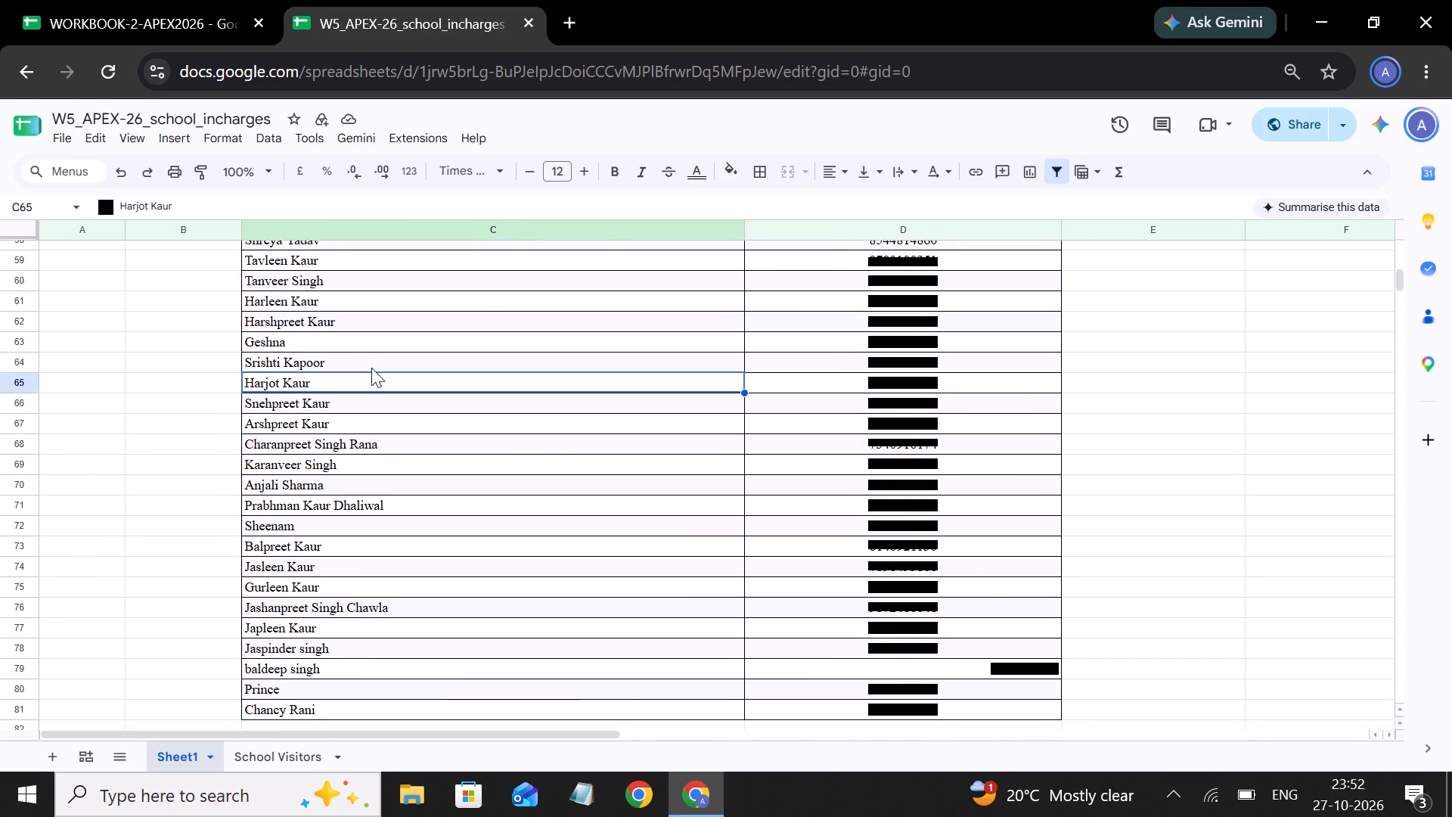
pyautogui.click(377, 381)
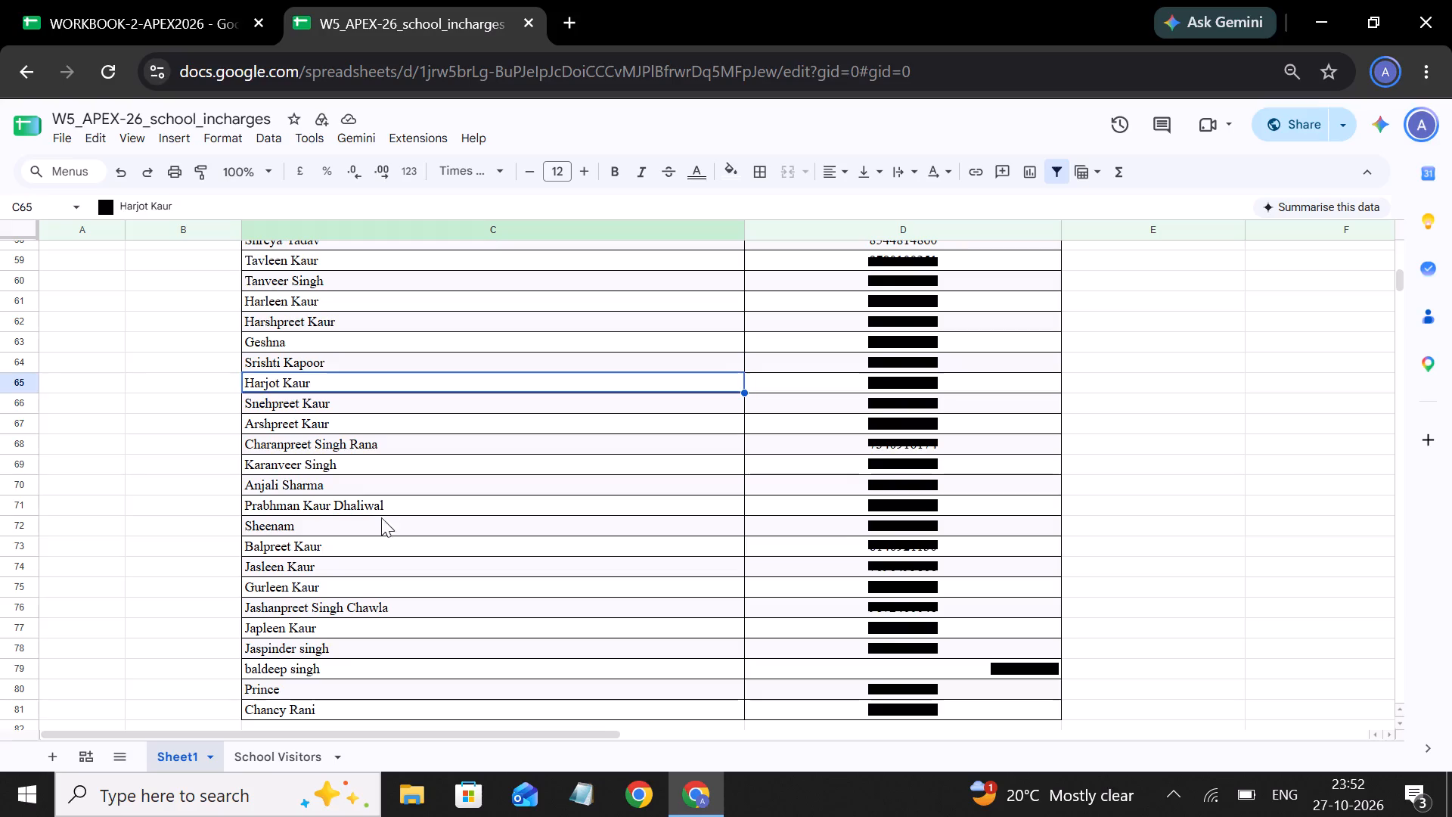
pyautogui.click(384, 526)
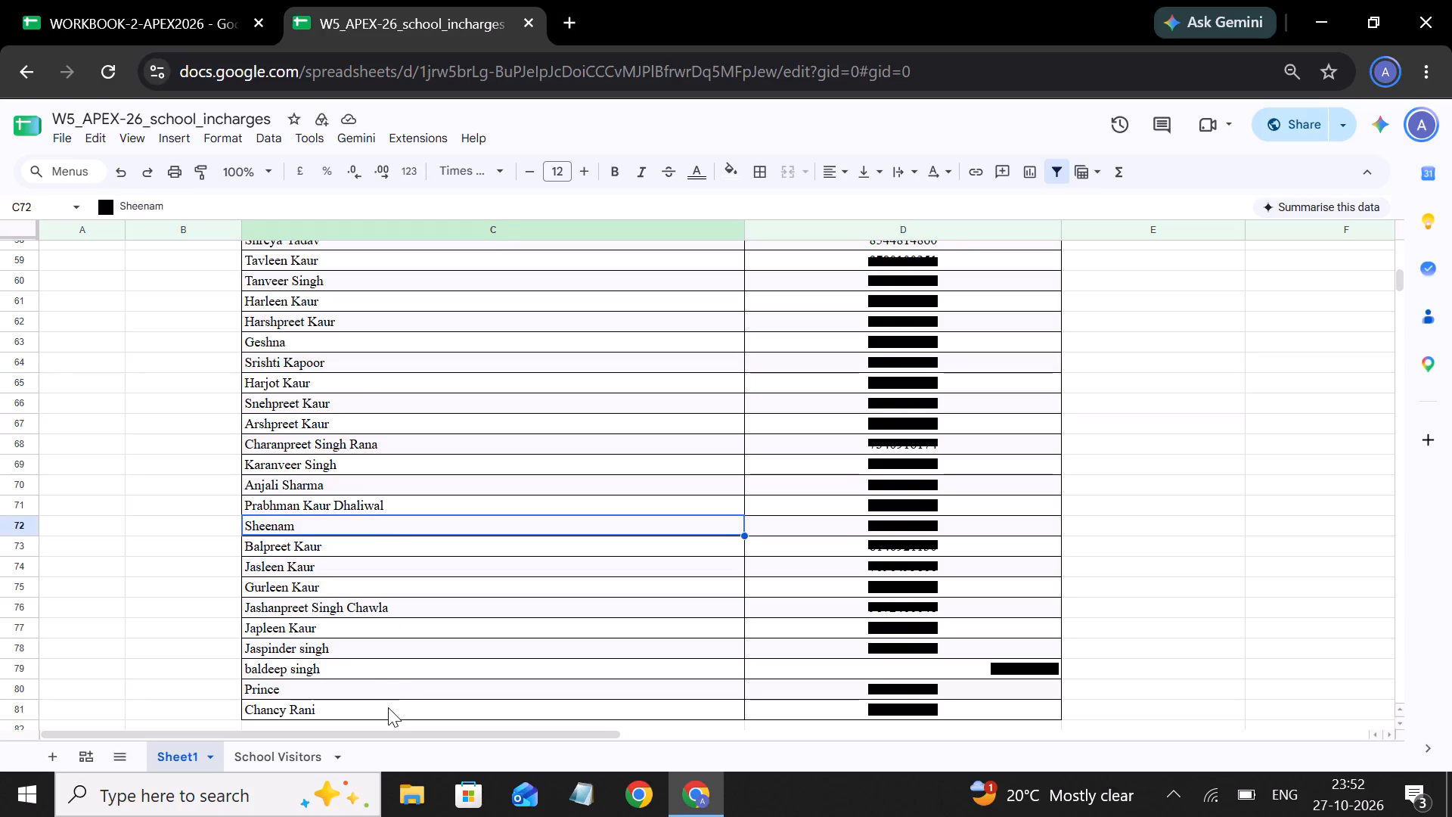
pyautogui.click(388, 707)
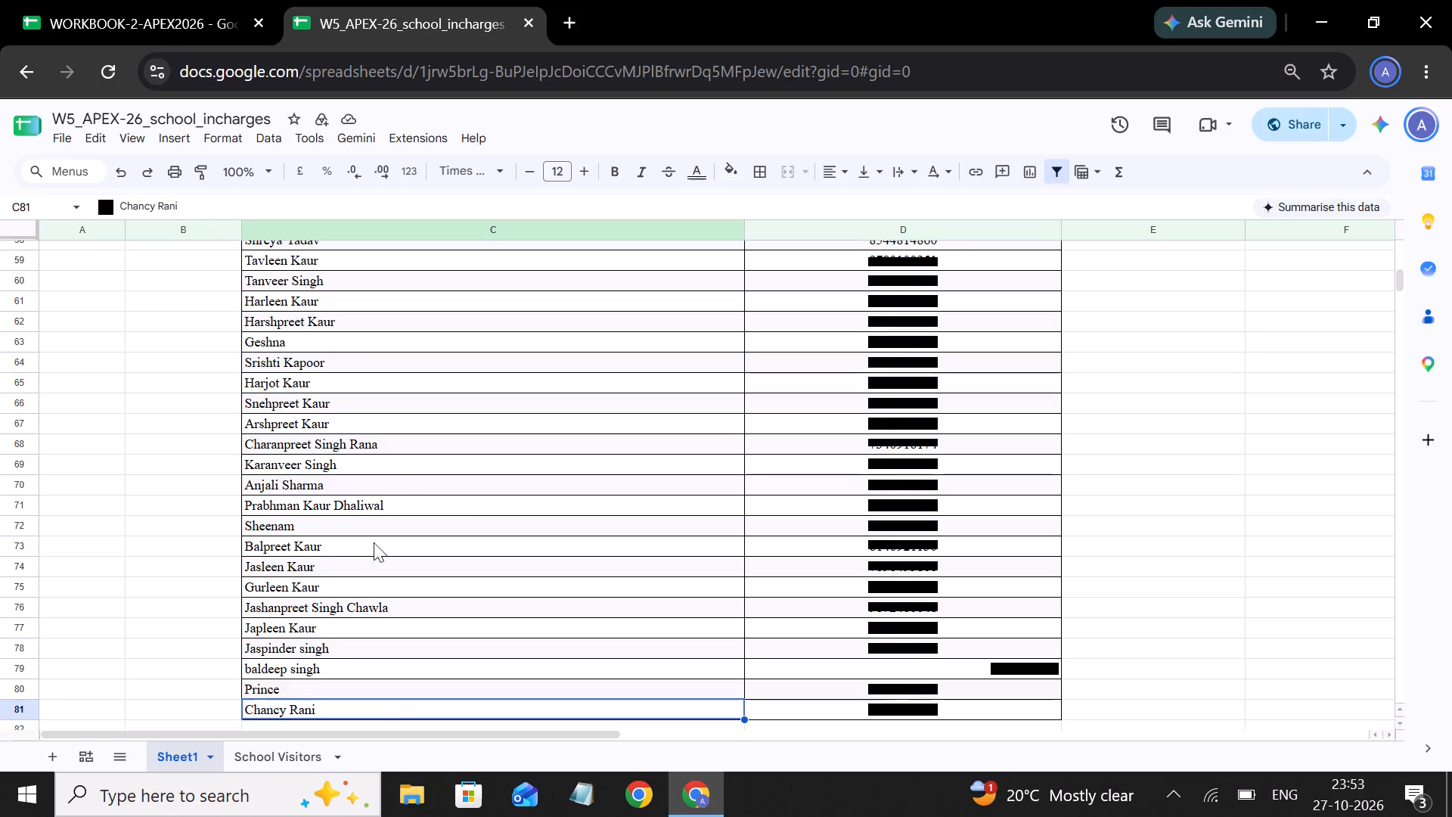
pyautogui.click(369, 587)
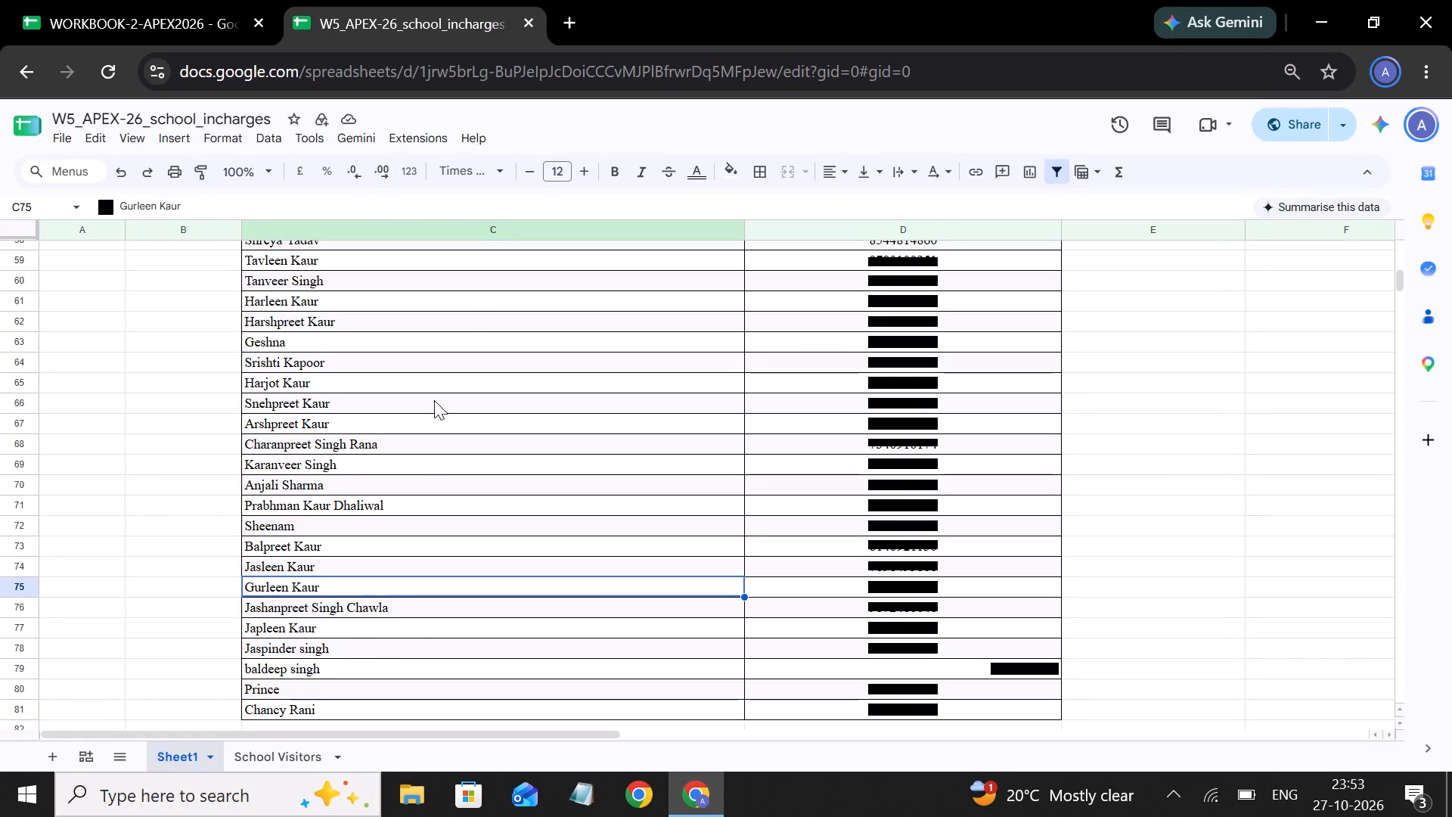
# Recheck the incharge names at the top of the list, going through C53:C59 one by one.
pyautogui.scroll(1, 434, 400)
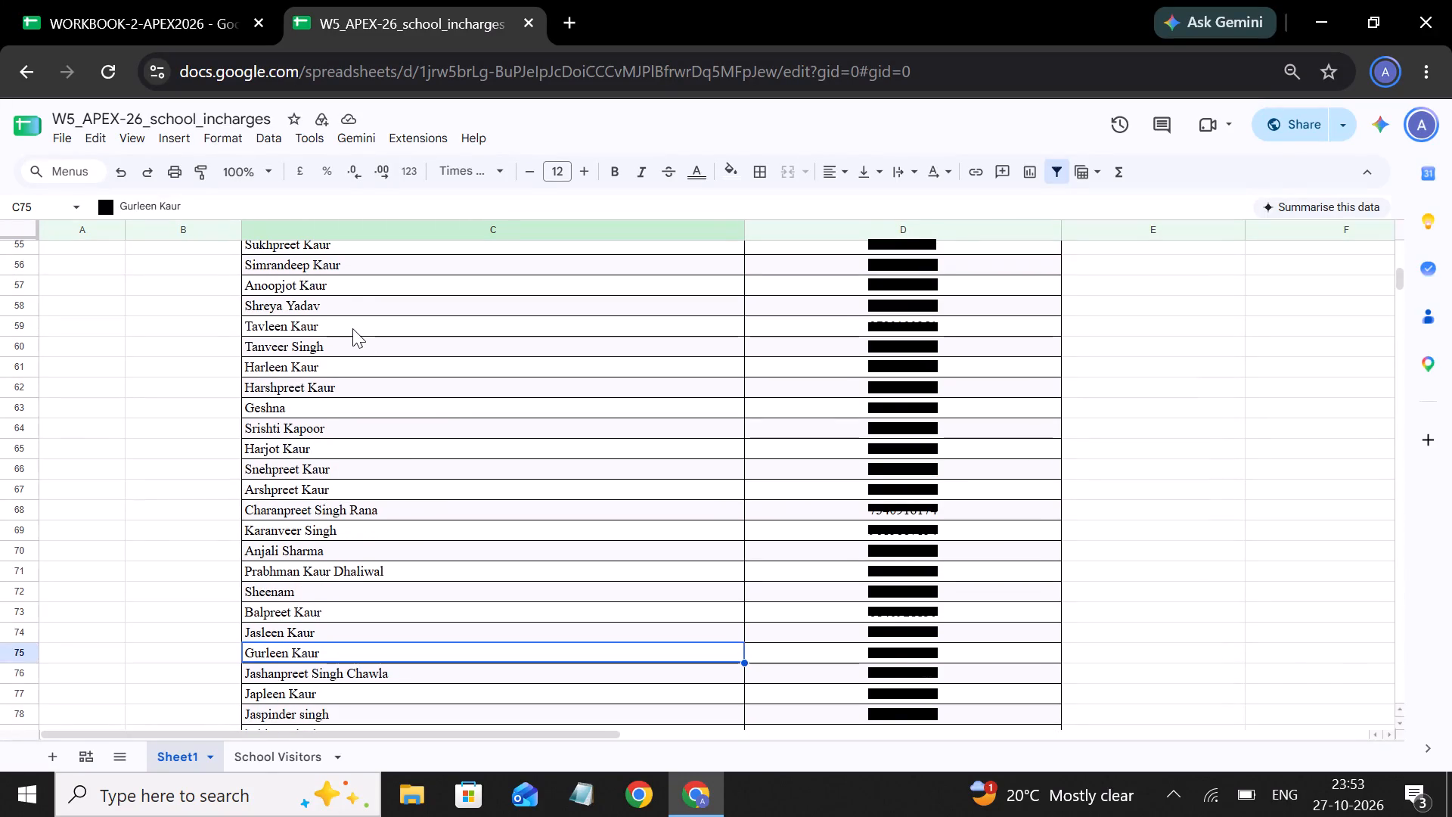
pyautogui.click(351, 328)
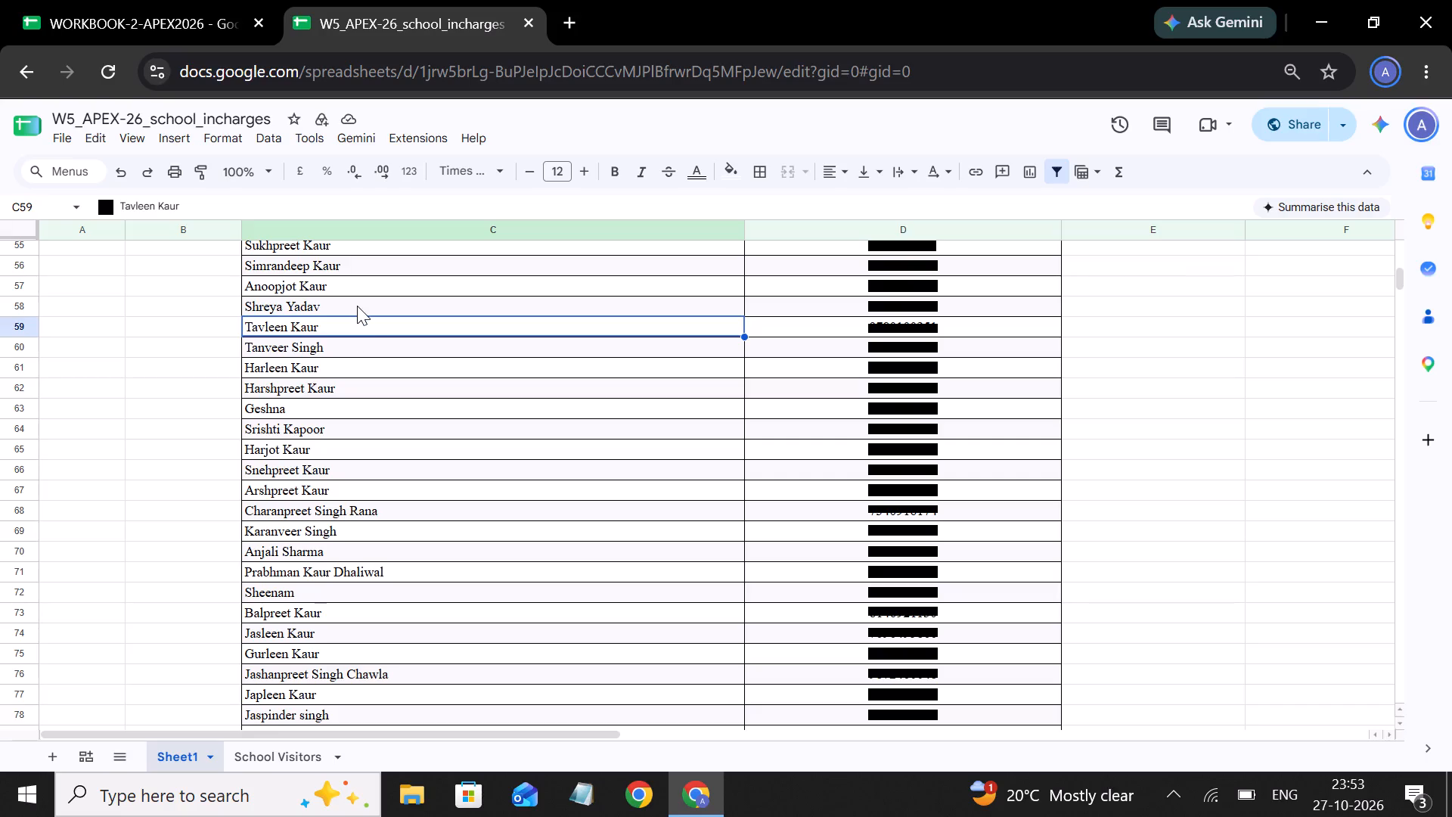
pyautogui.scroll(1, 365, 309)
pyautogui.scroll(1, 358, 199)
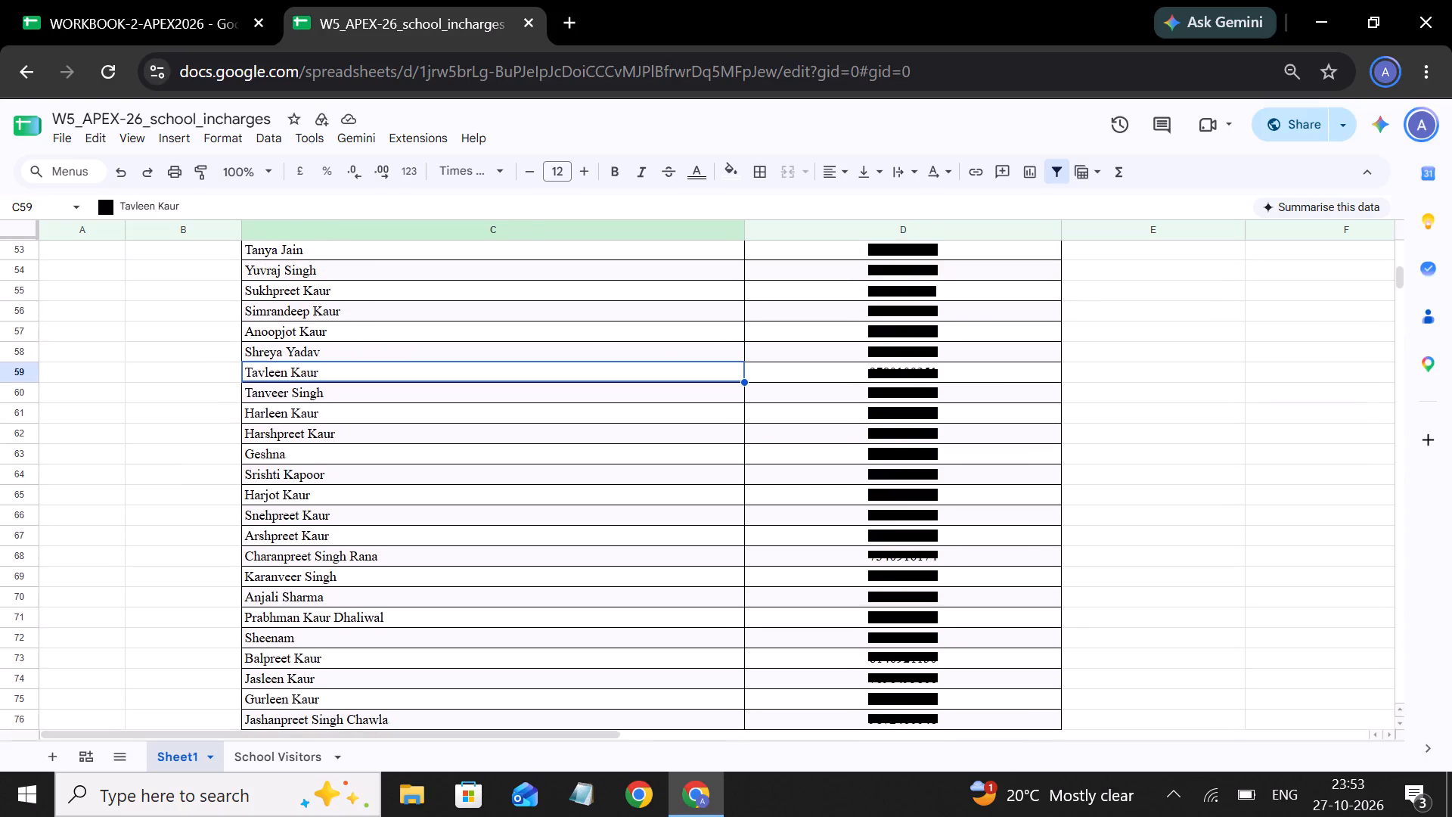
pyautogui.scroll(1, 378, 284)
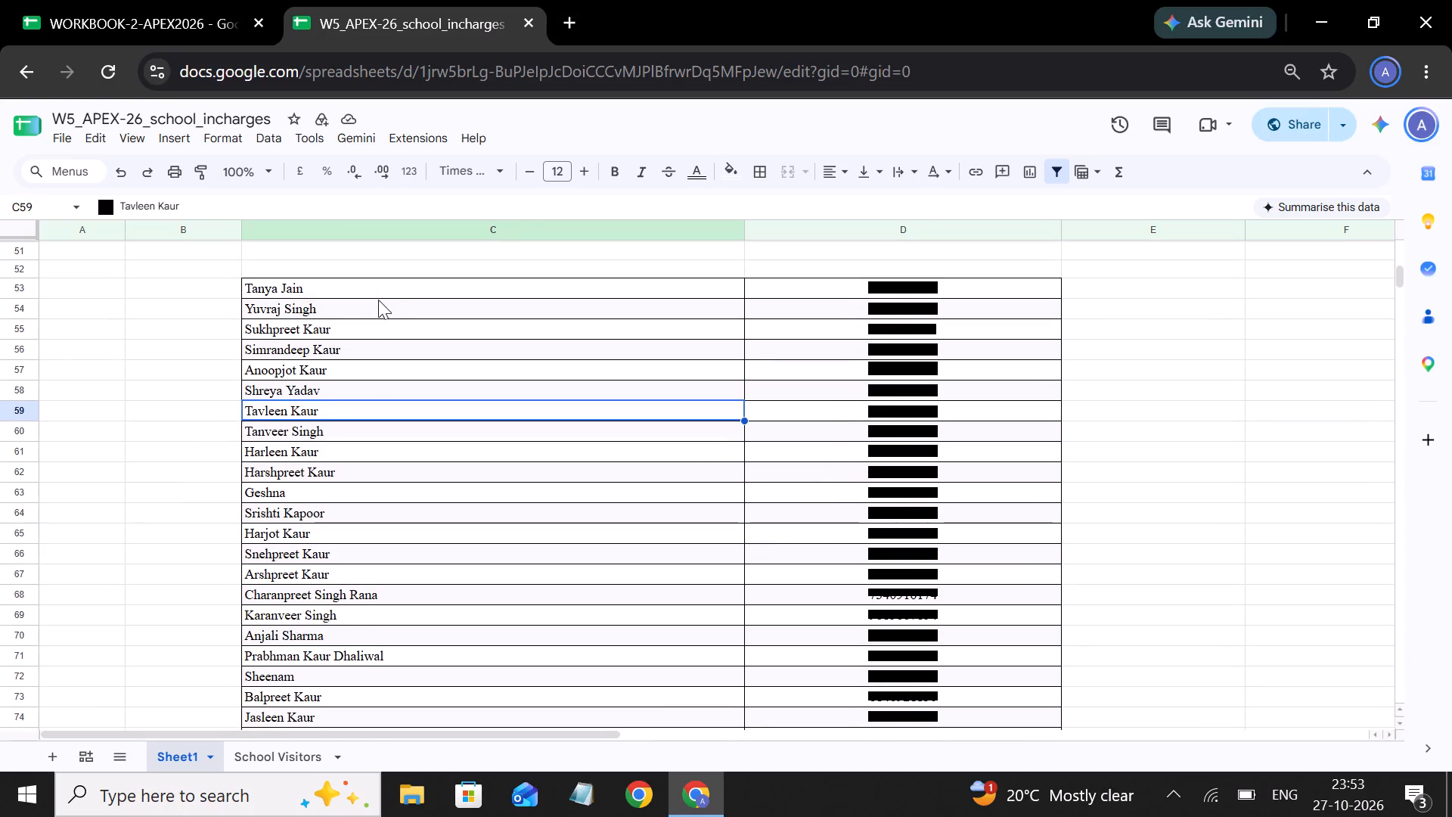
pyautogui.click(400, 293)
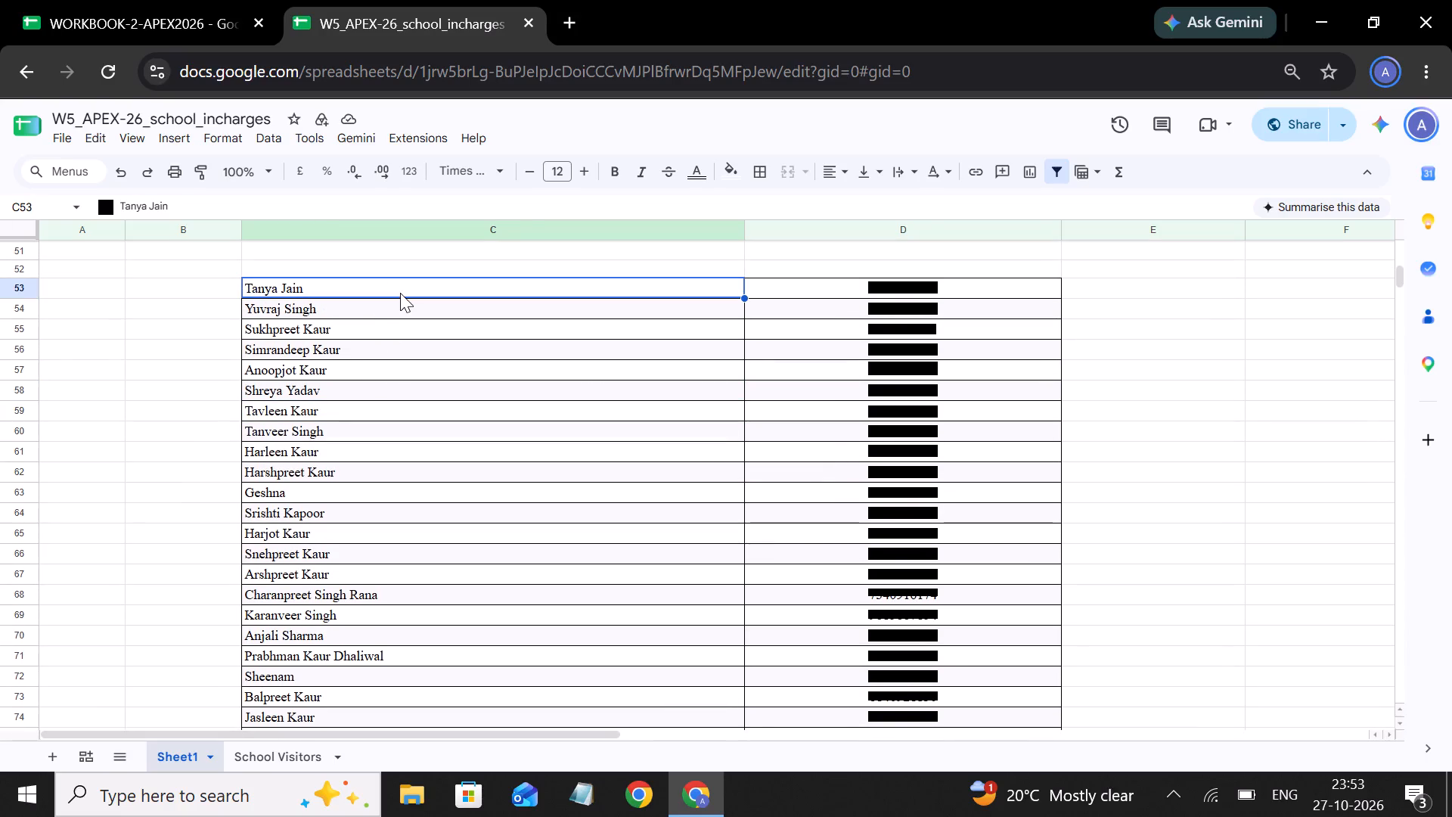
pyautogui.click(405, 309)
pyautogui.click(405, 327)
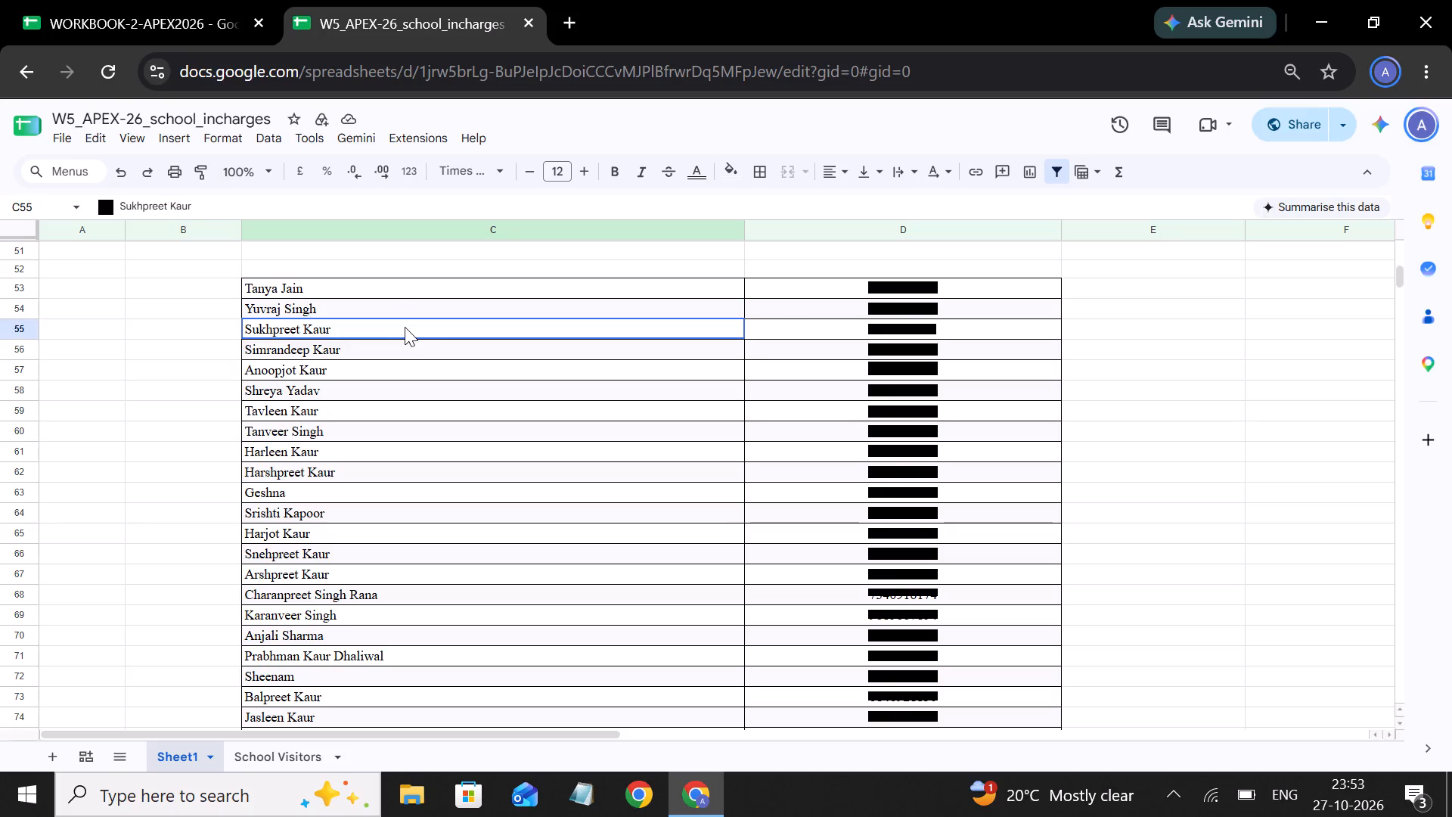
pyautogui.click(405, 346)
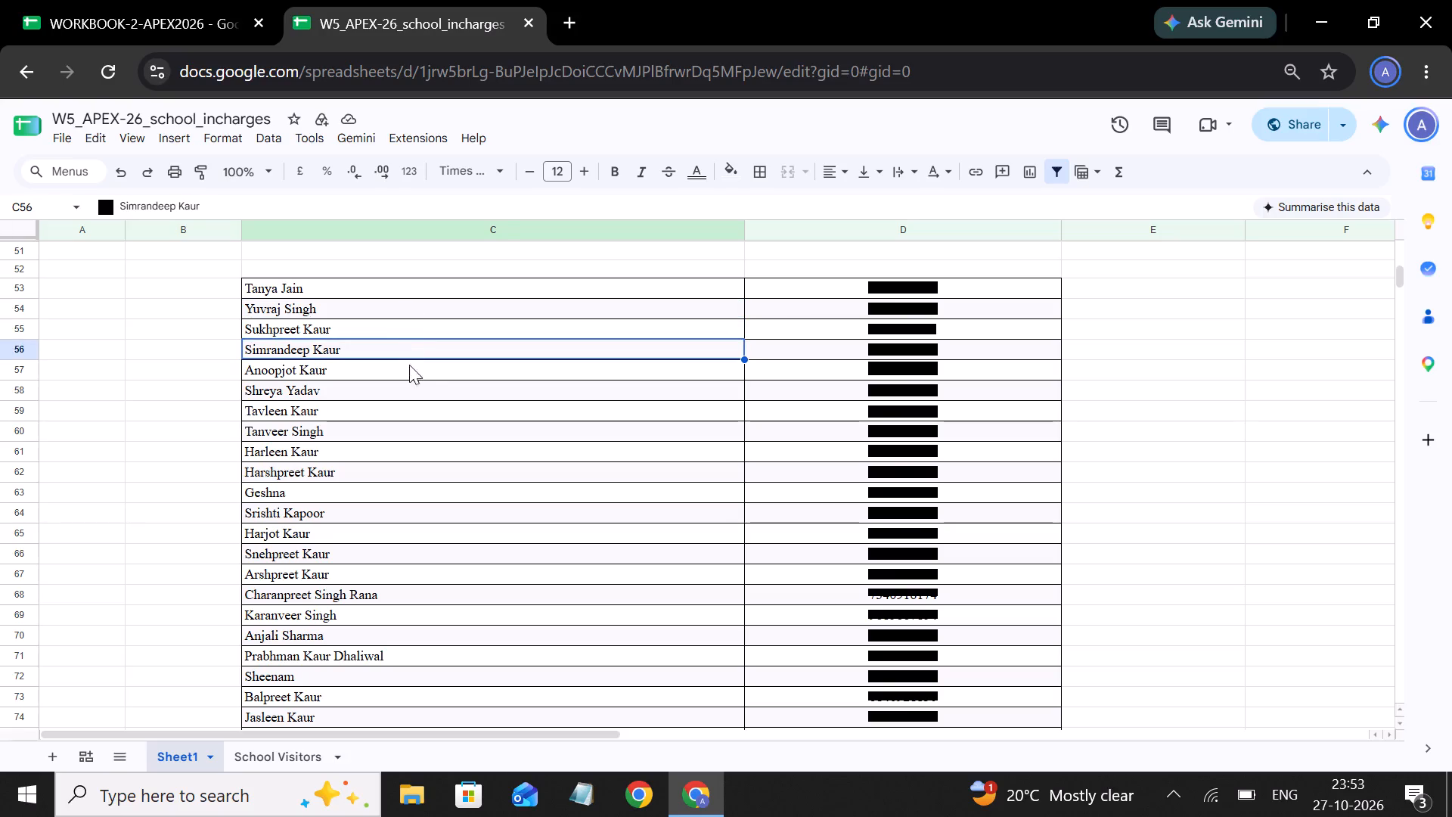
pyautogui.click(412, 379)
pyautogui.click(417, 393)
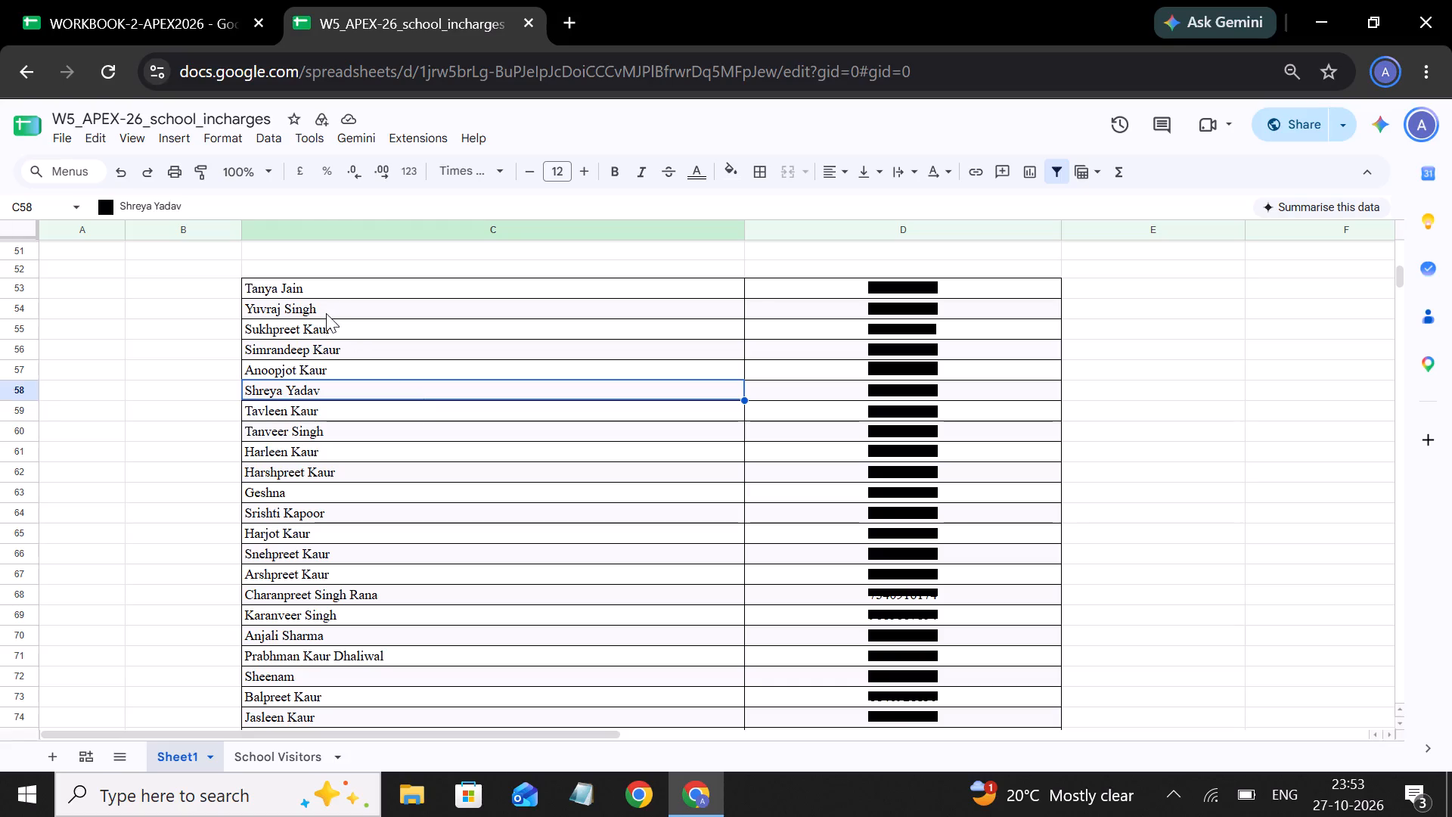
pyautogui.click(340, 343)
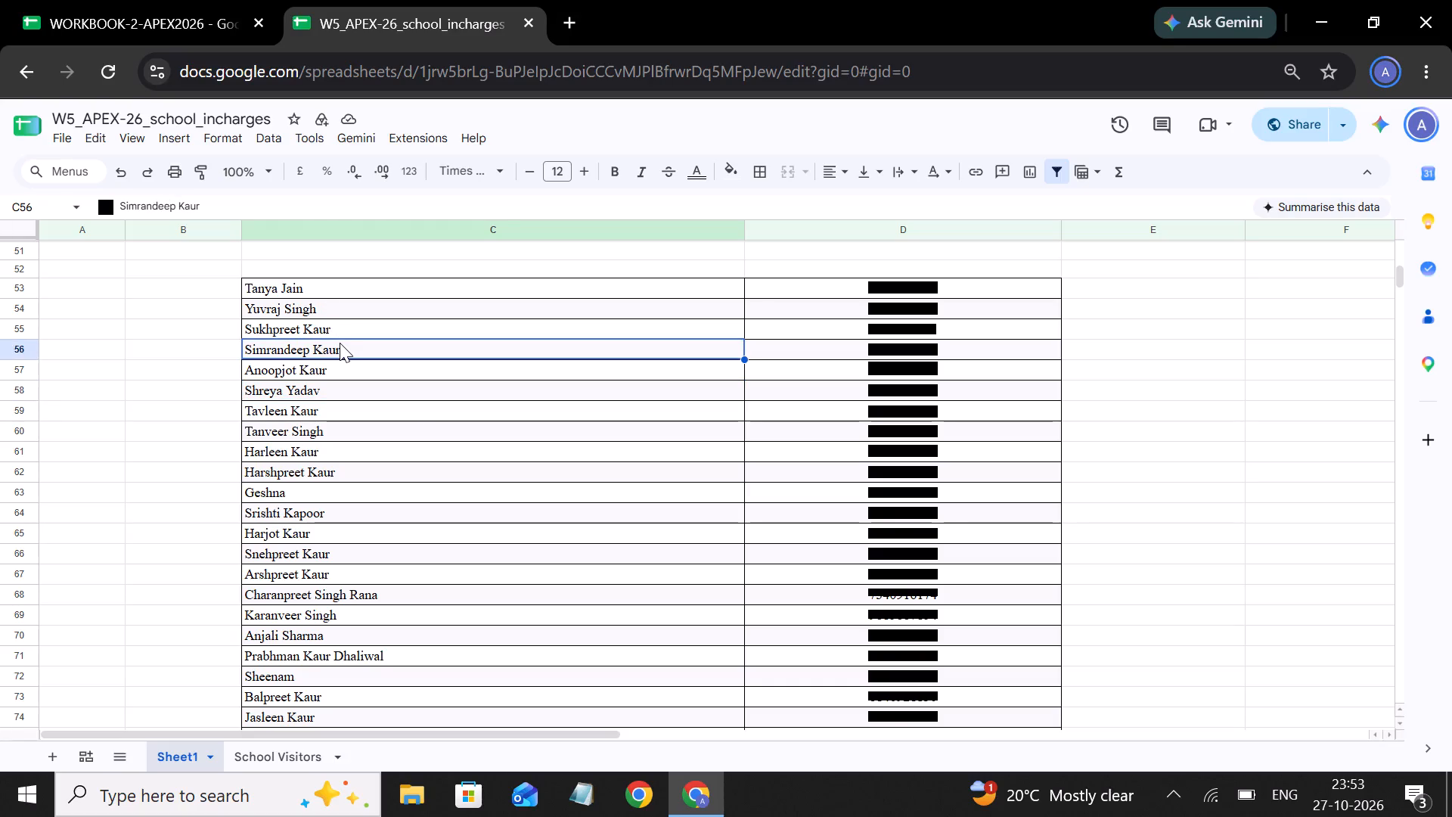
pyautogui.click(520, 332)
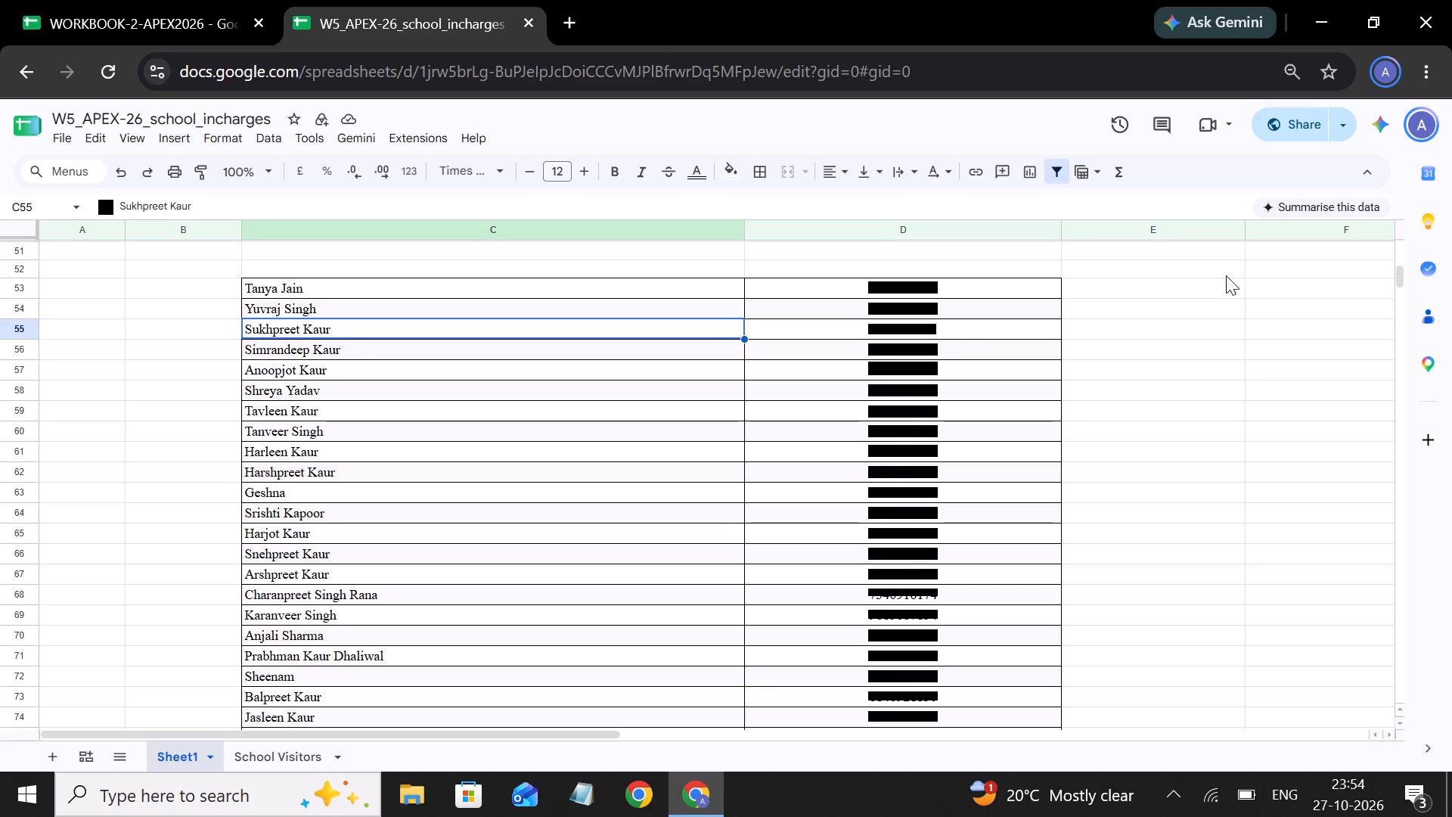
# Mark the incharge in row 55 by entering ".." in cell E55 beside the contact number.
pyautogui.click(1099, 332)
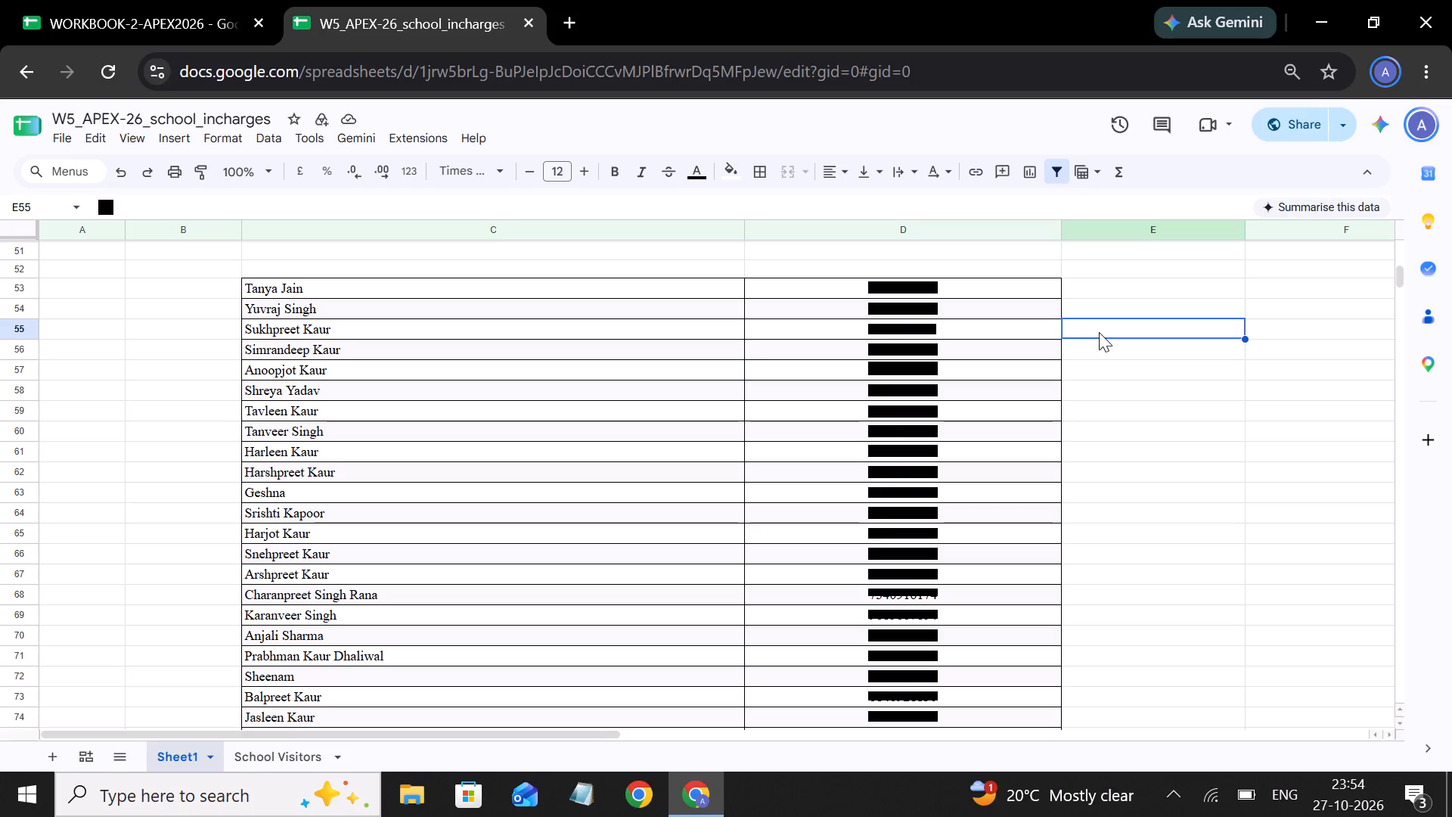
pyautogui.write('..')
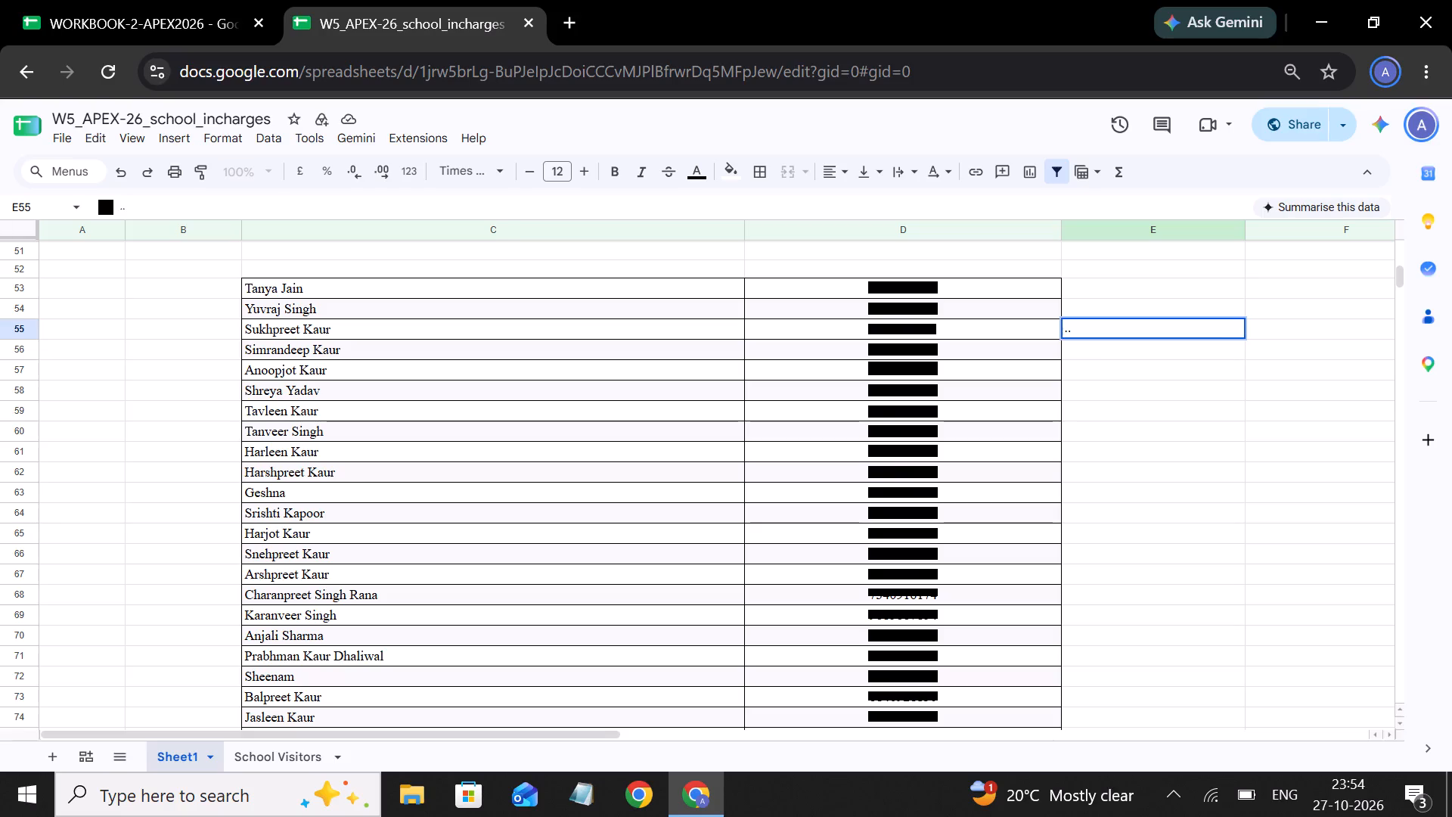
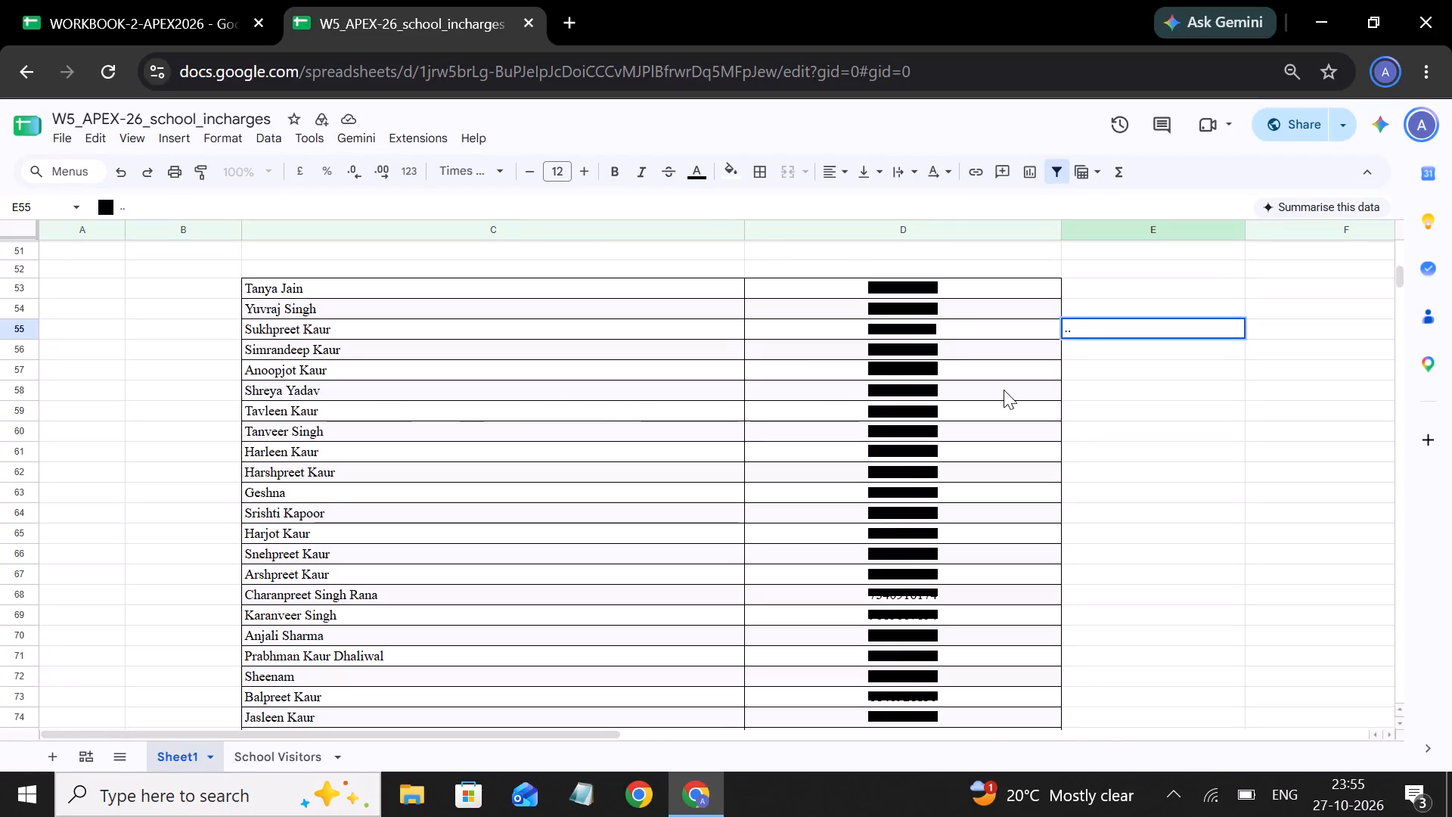
# Mark the incharge in row 58 by entering ".." in cell E58 beside the contact number.
pyautogui.click(1072, 392)
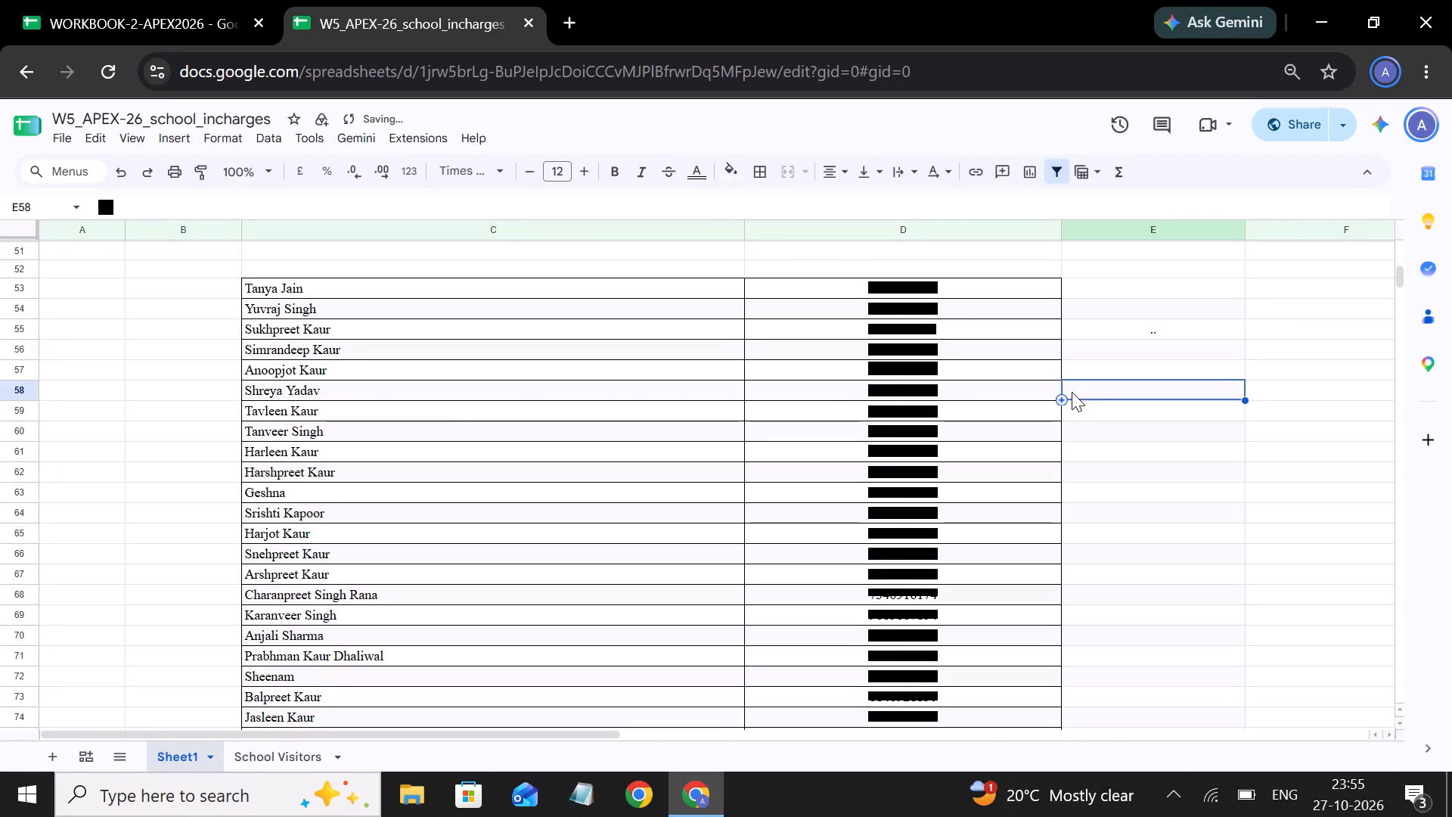
pyautogui.write('..')
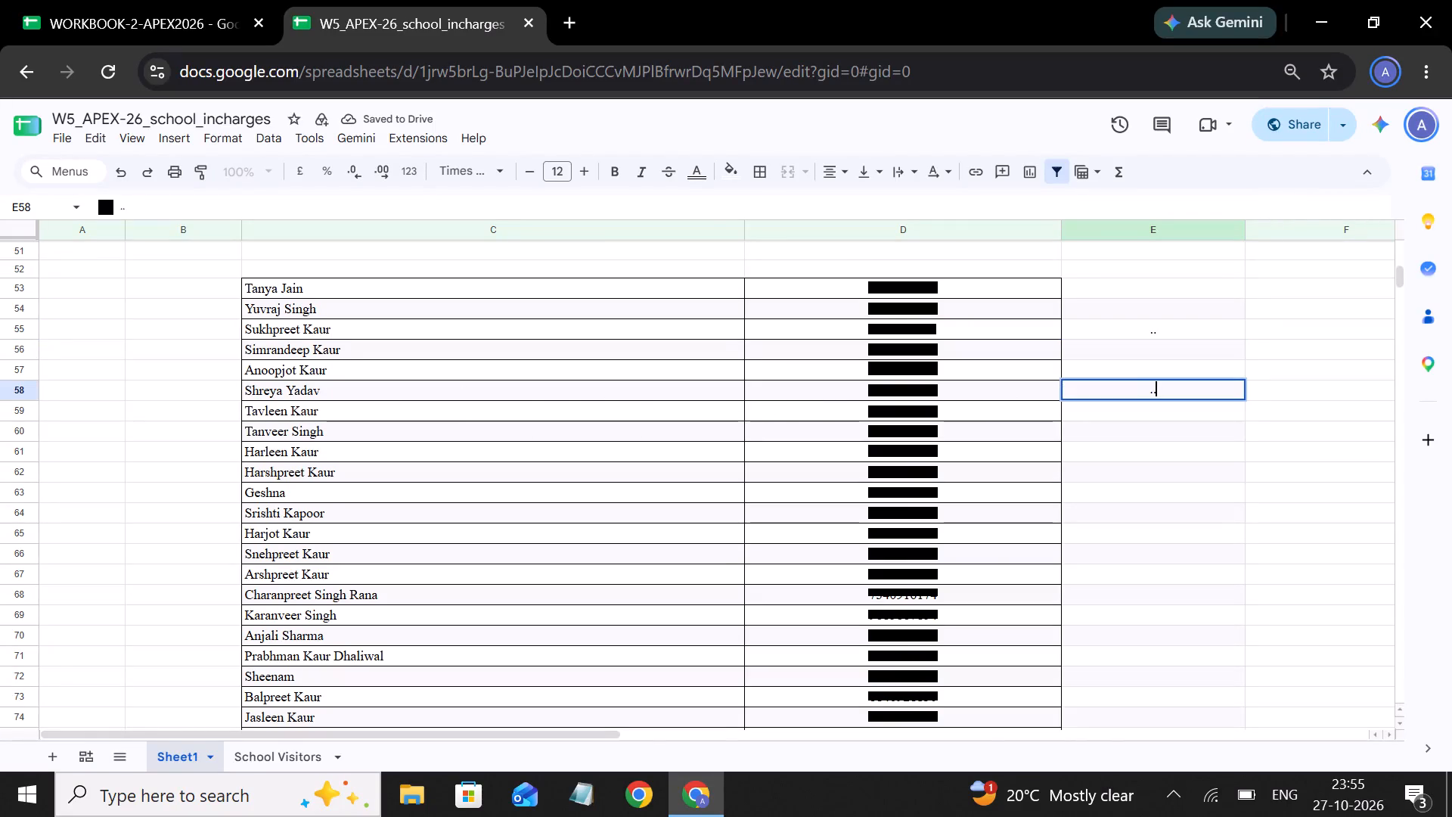
pyautogui.scroll(6, 1072, 392)
pyautogui.scroll(9, 1125, 254)
pyautogui.scroll(-3, 1125, 254)
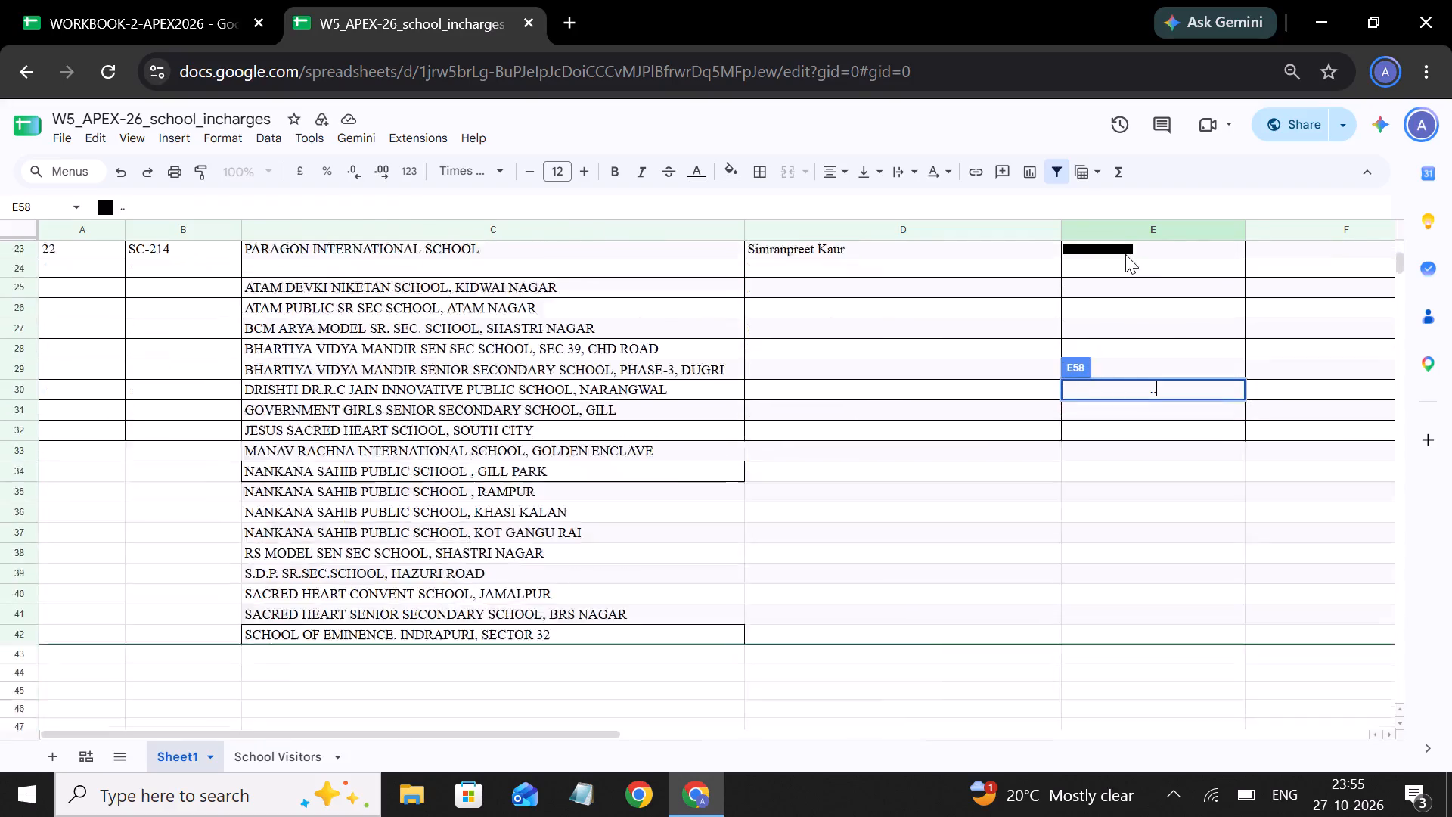
pyautogui.scroll(-3, 1125, 254)
pyautogui.click(1128, 430)
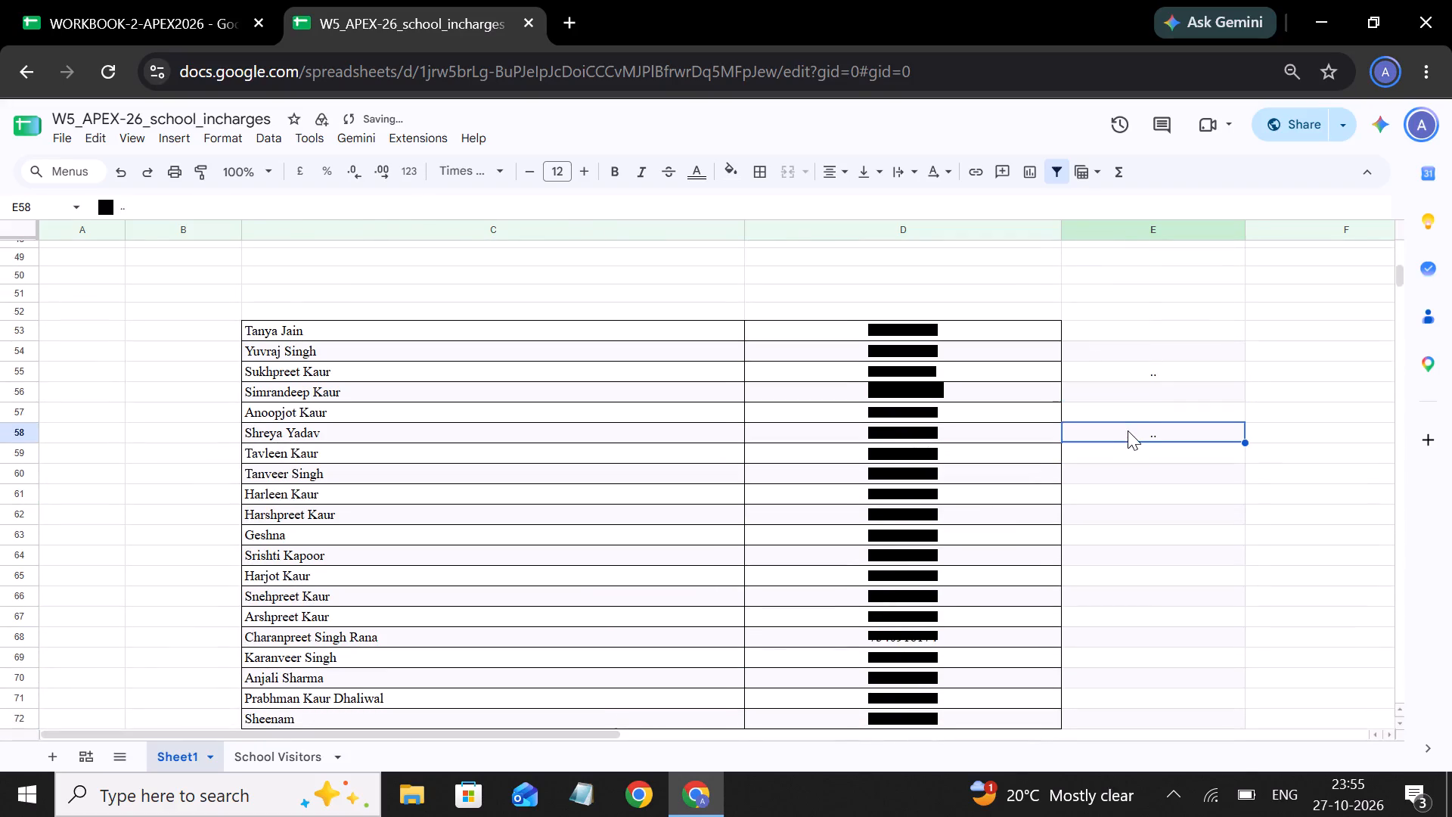
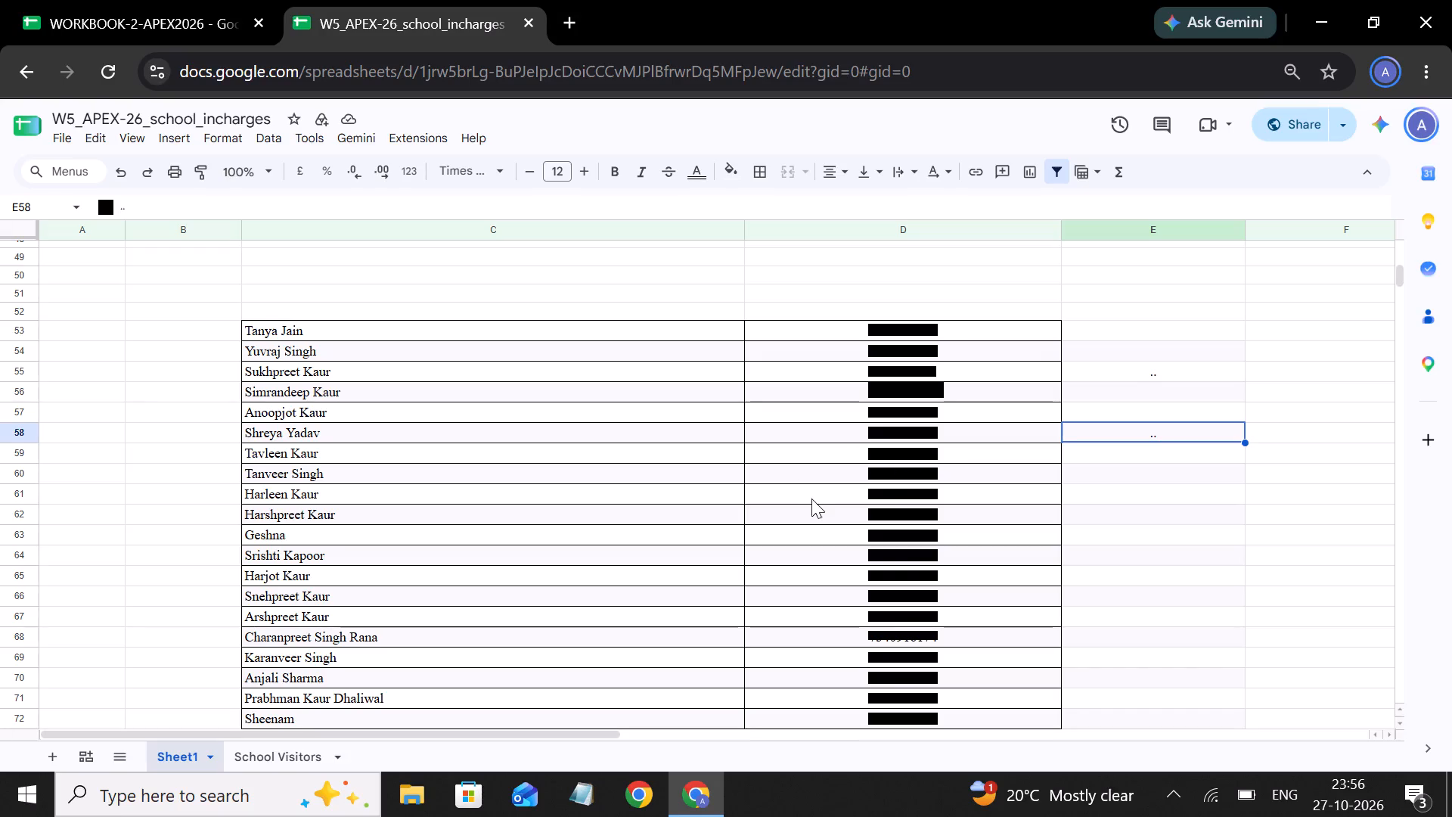
# Select the contact number in cell D62 of the incharge list.
pyautogui.click(873, 520)
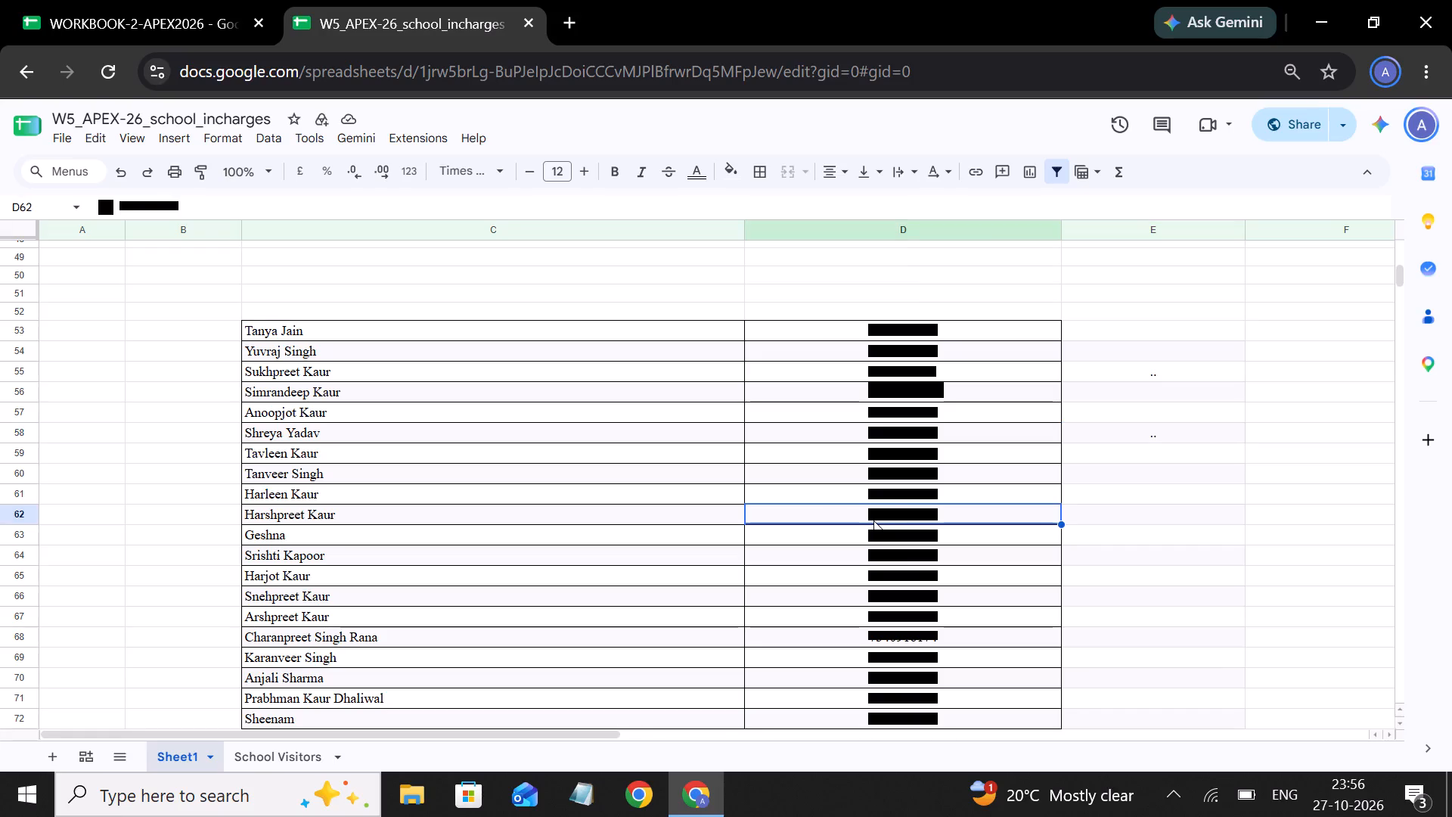
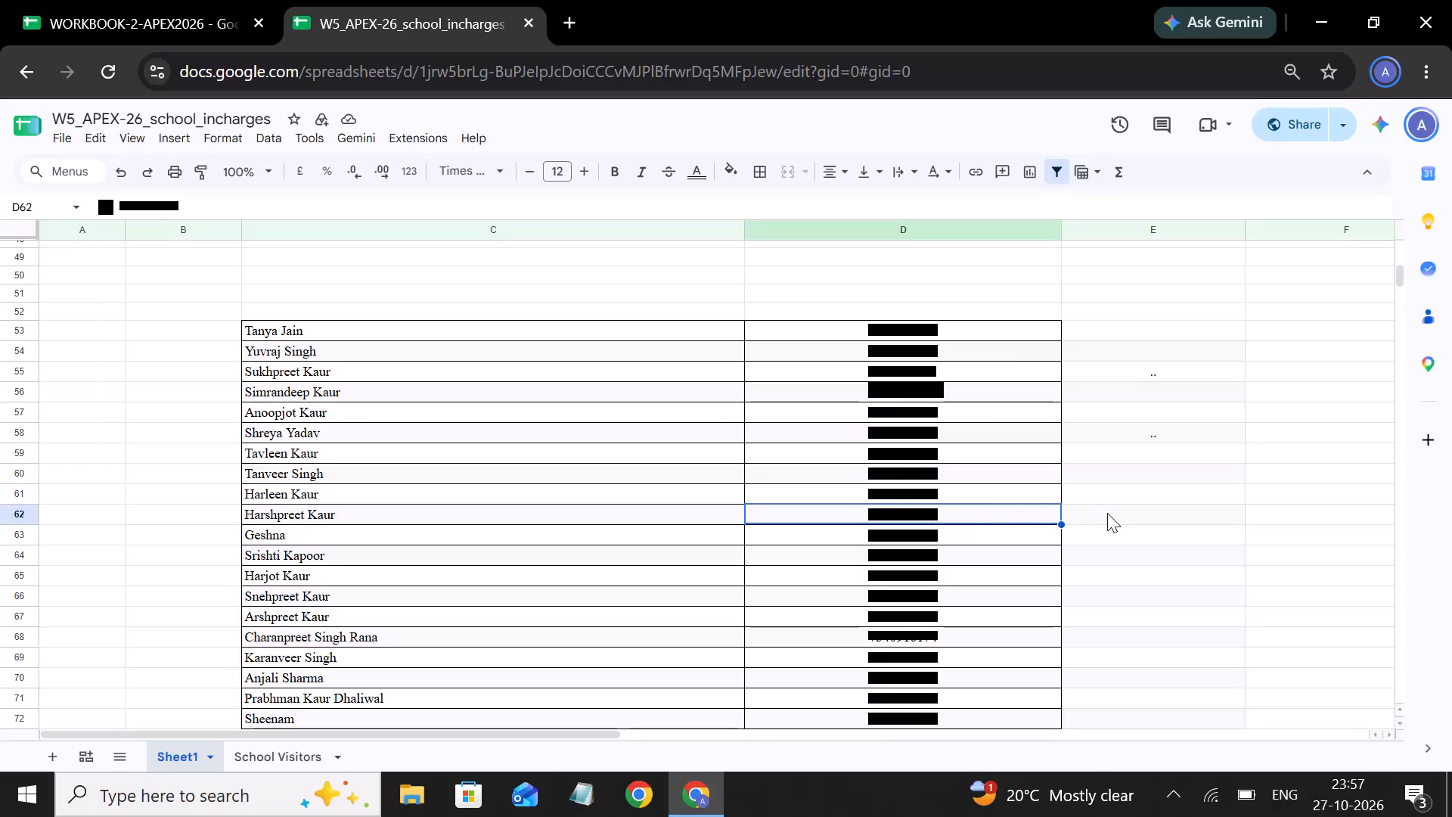
# Mark the incharge in row 62 of the list with ".." in cell E62.
pyautogui.click(1107, 513)
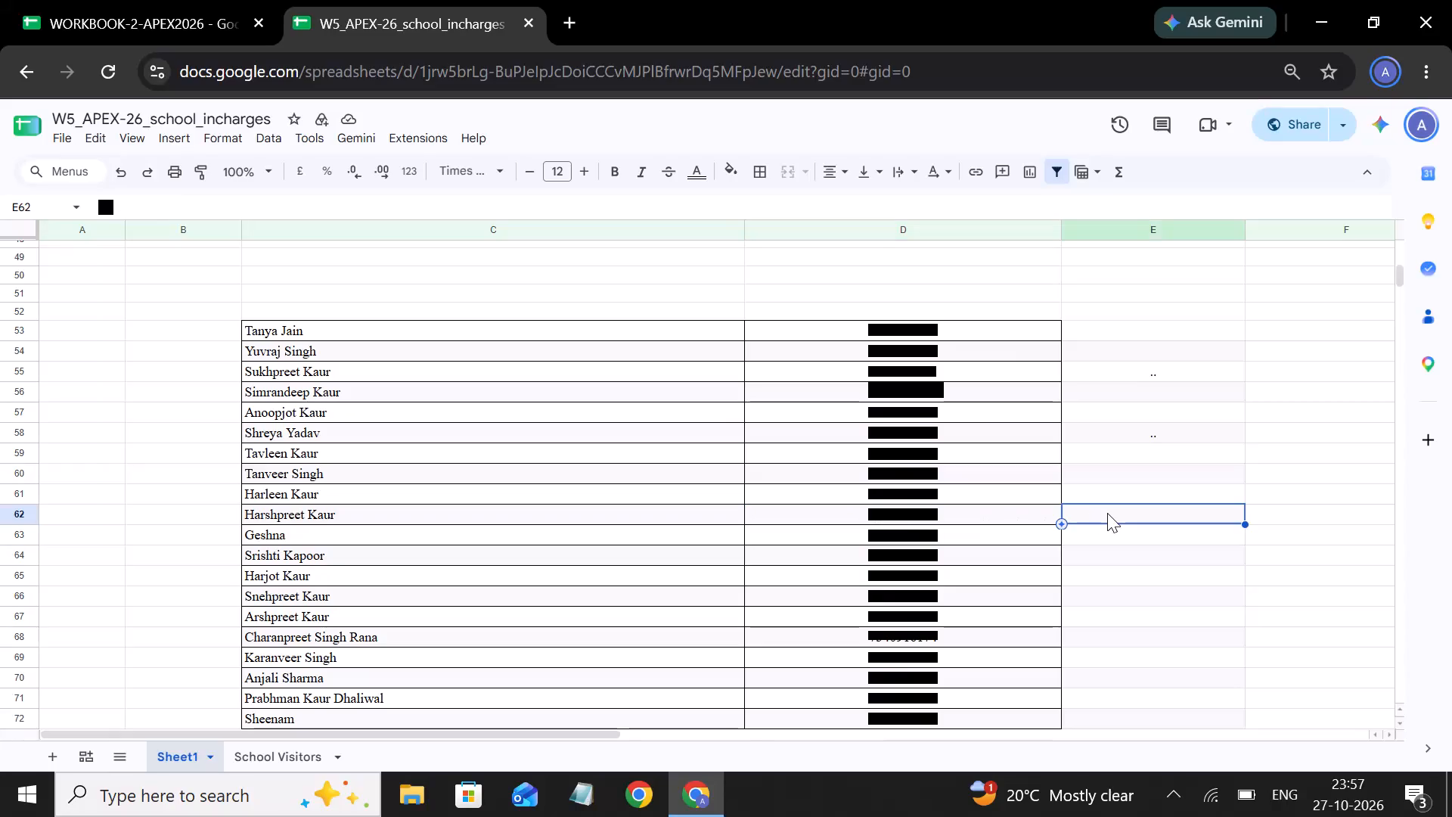
pyautogui.write('..')
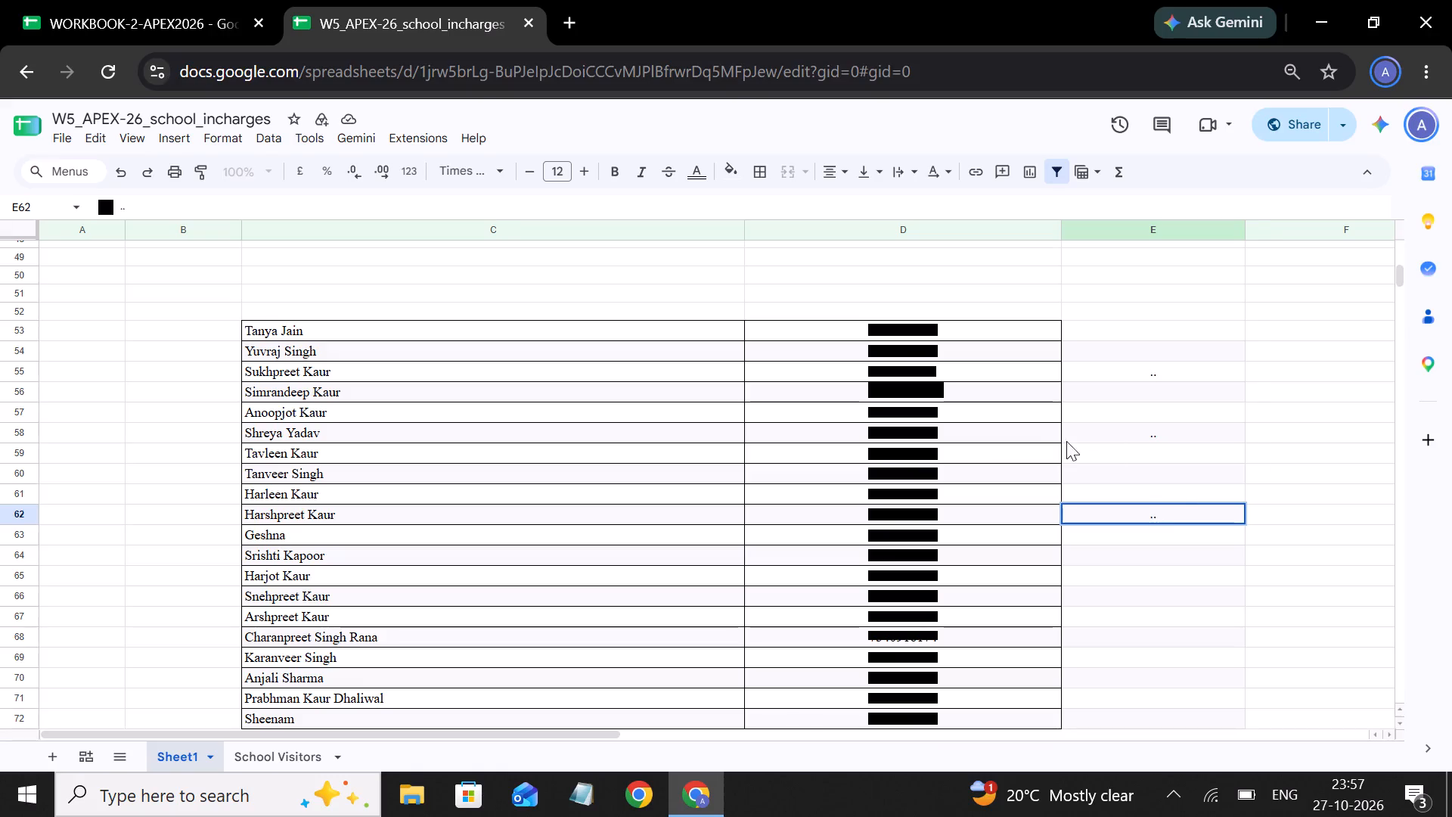
pyautogui.scroll(-1, 1024, 554)
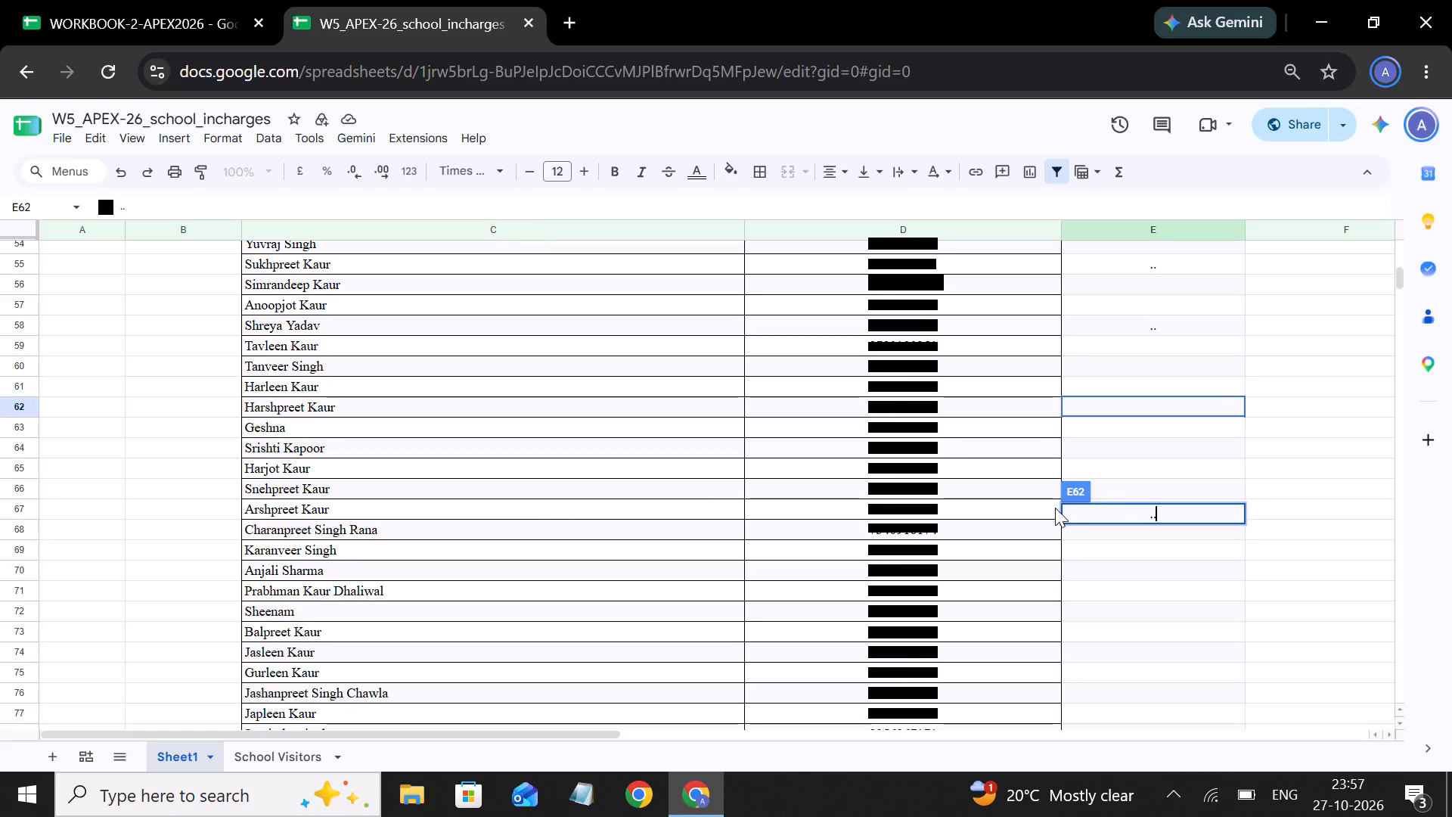
pyautogui.scroll(1, 1077, 390)
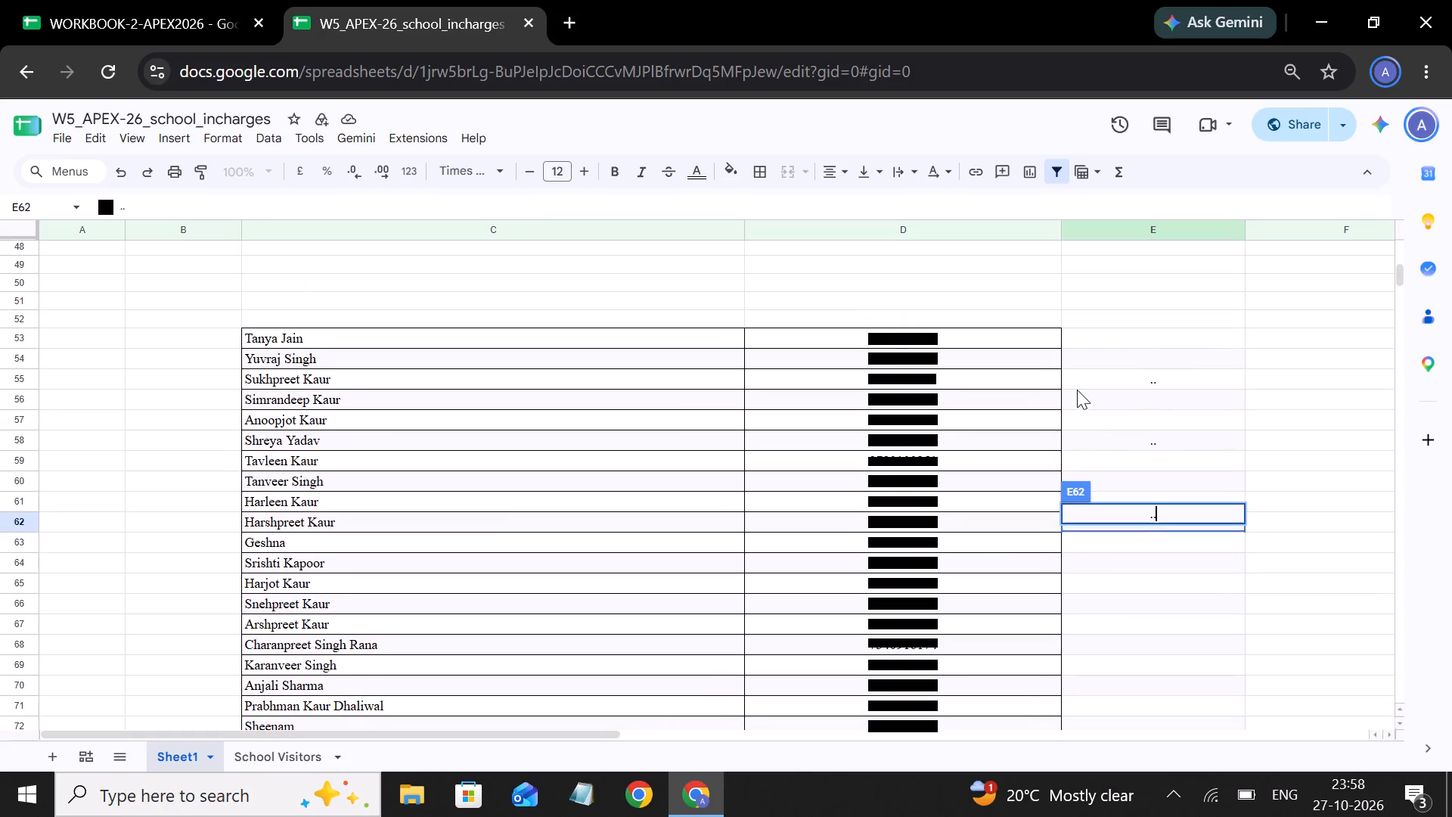
pyautogui.click(1145, 377)
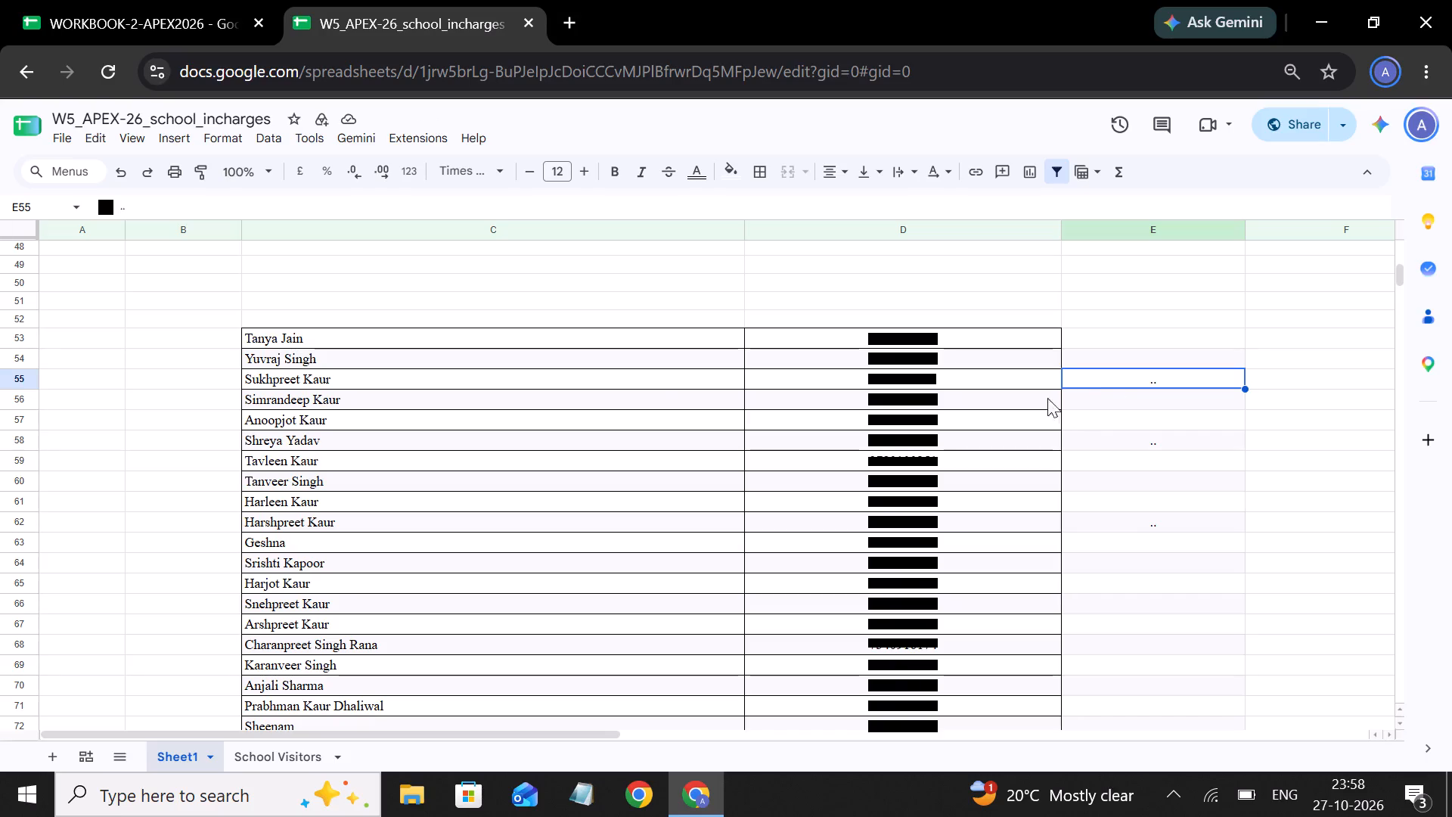
# Copy the incharge name and contact number from C53:D53 into F2:G2 for Amrit Indo Canadian Academy, Ladian Khurd.
pyautogui.scroll(1, 532, 349)
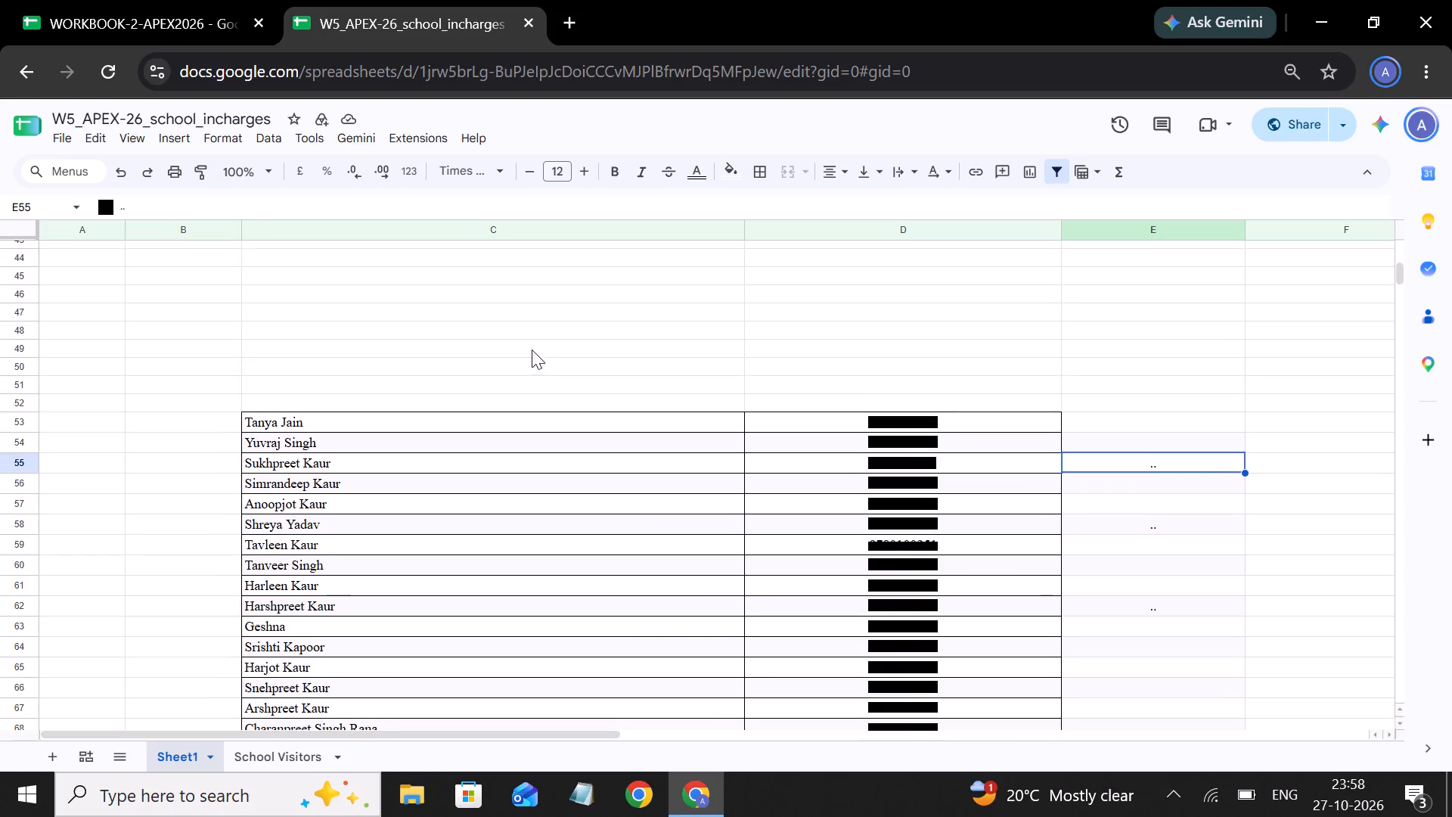
pyautogui.scroll(1, 532, 349)
pyautogui.moveTo(431, 419); pyautogui.dragTo(821, 429)
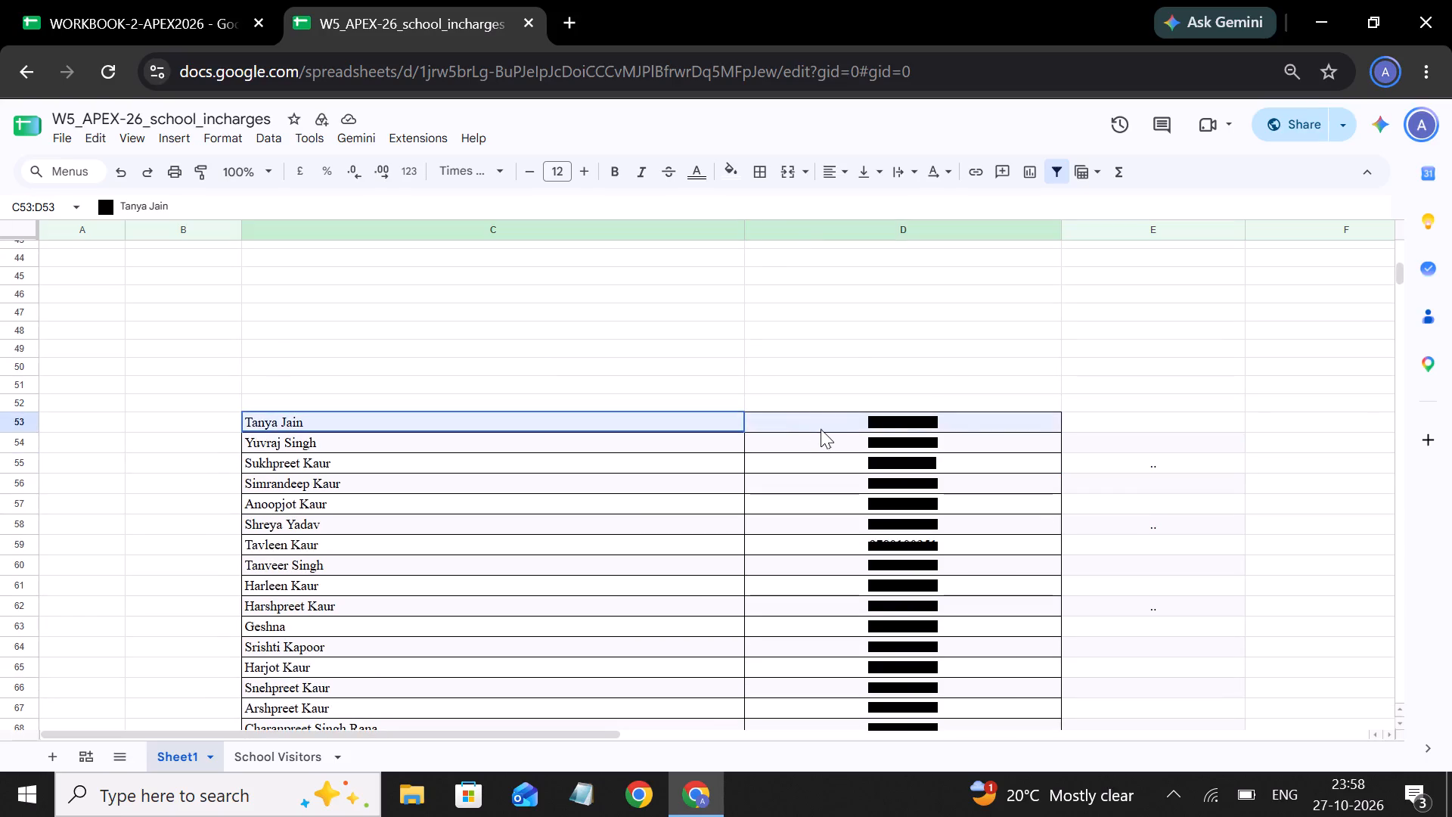
pyautogui.moveTo(821, 429); pyautogui.dragTo(822, 430)
pyautogui.hotkey('ctrl', 'c')
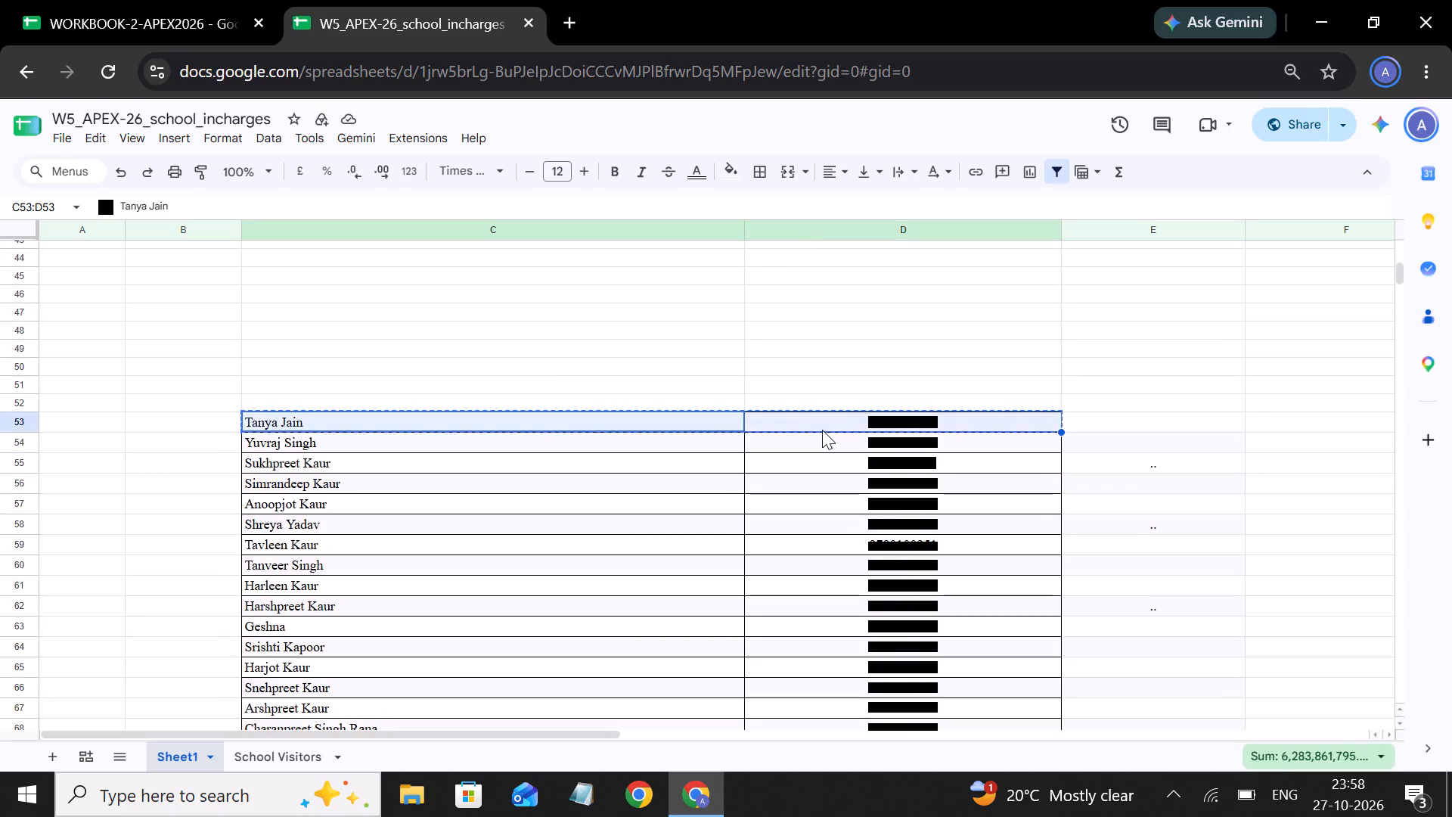
pyautogui.scroll(5, 822, 430)
pyautogui.hscroll(-3, 1209, 326)
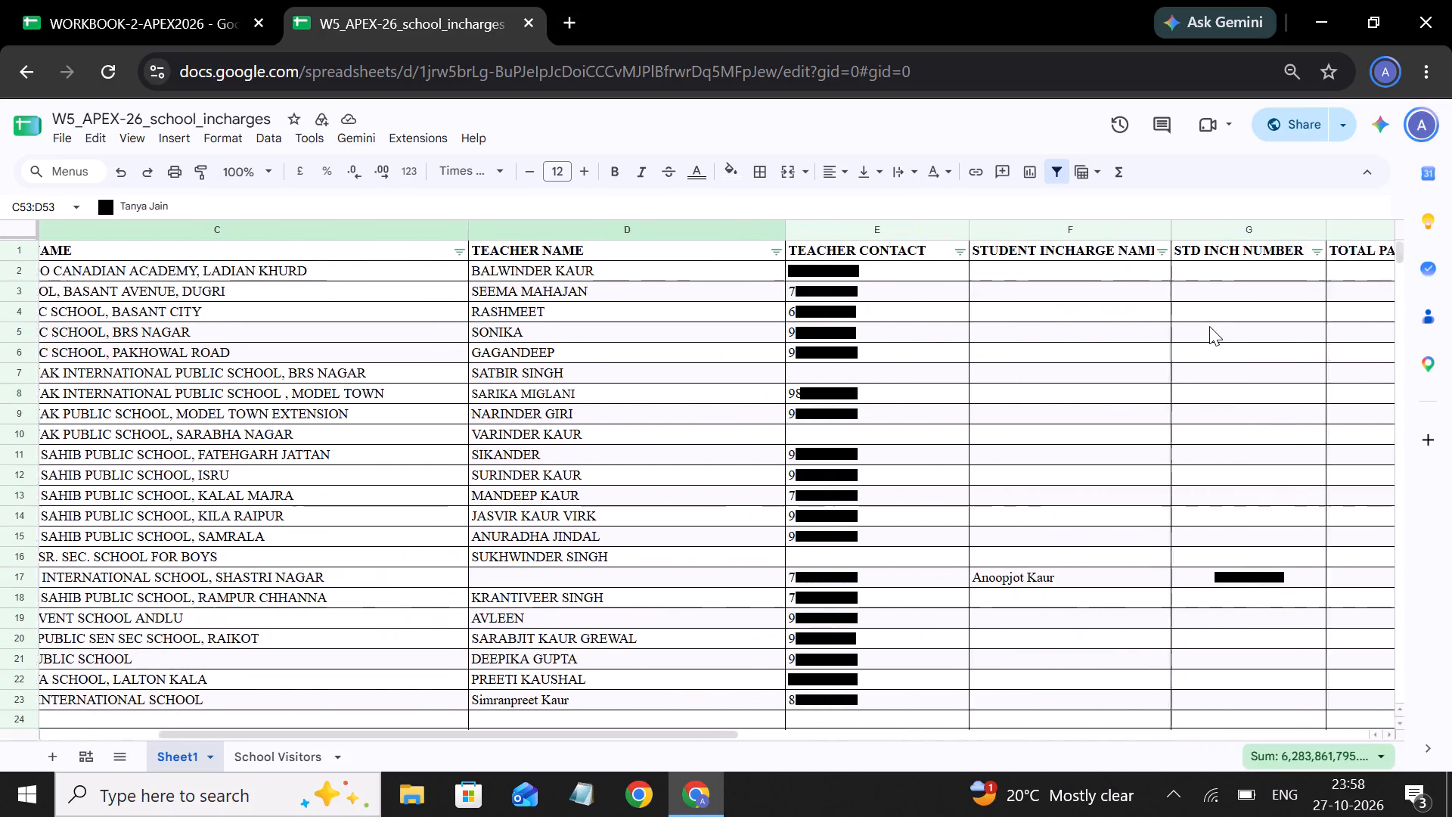
pyautogui.click(1027, 278)
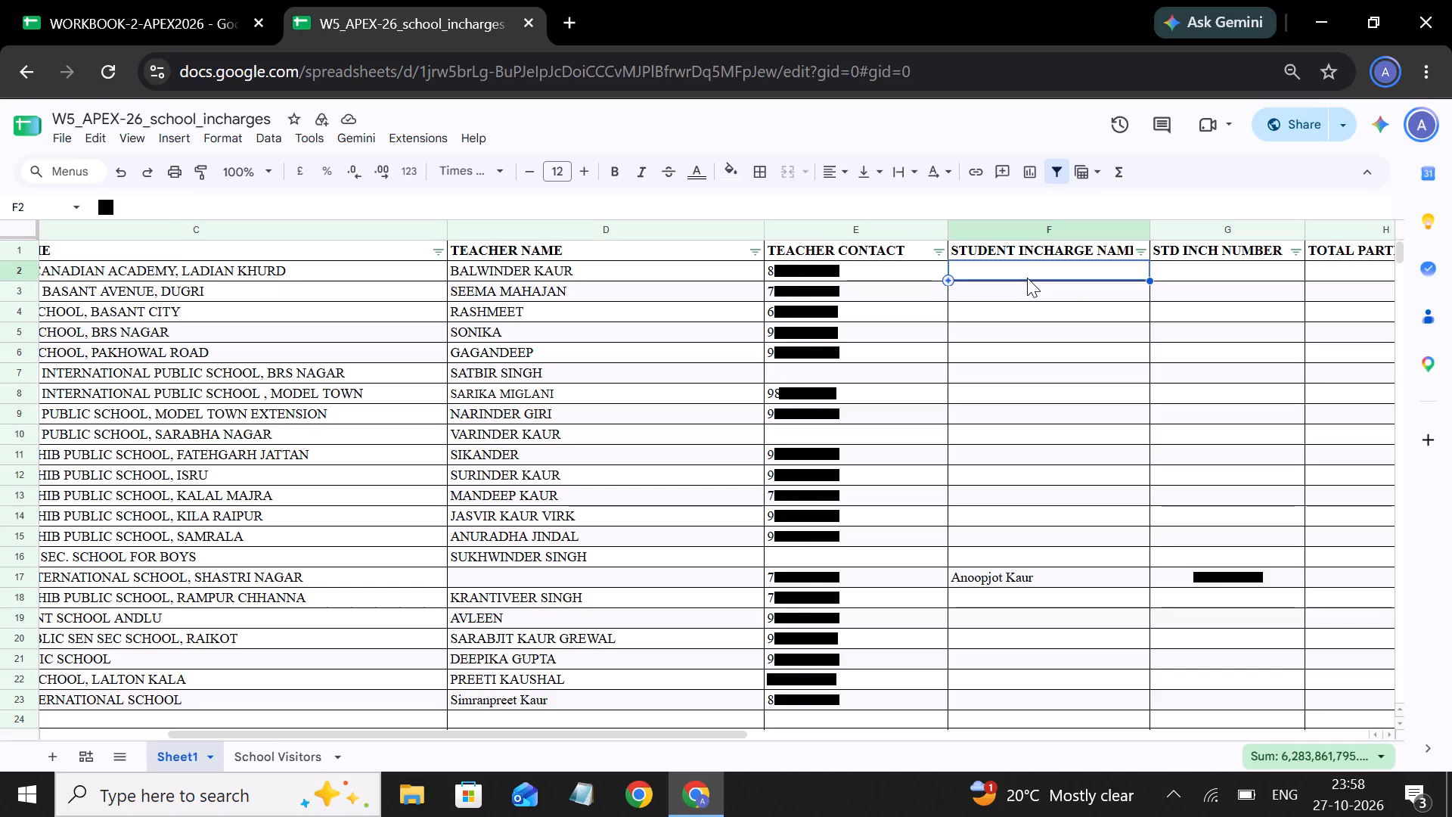
pyautogui.hotkey('ctrl', 'v')
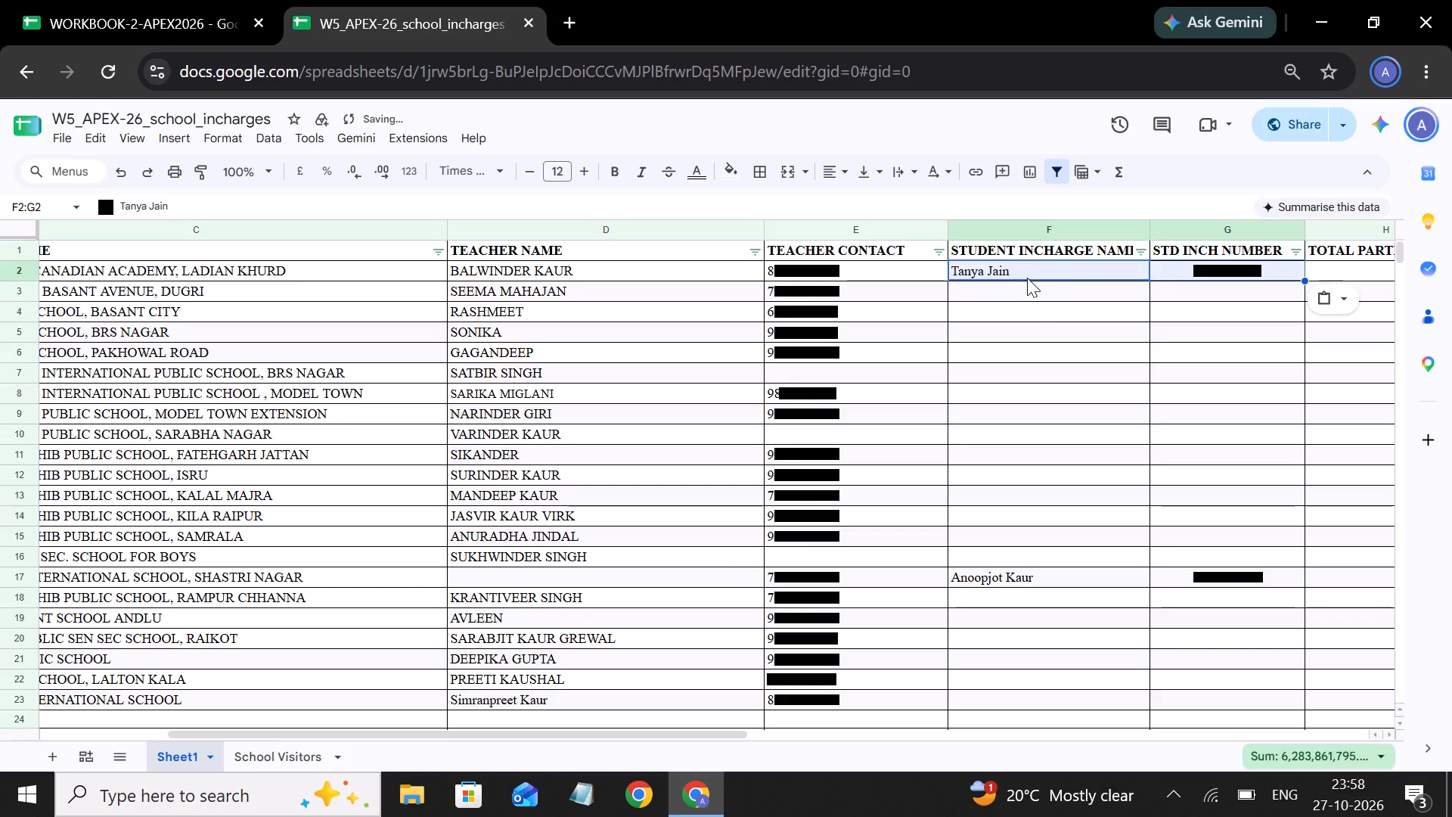
# Copy the incharge name and contact number from C54:D54 into F3:G3 for BCM School, Basant Avenue, Dugri.
pyautogui.hscroll(3, 798, 427)
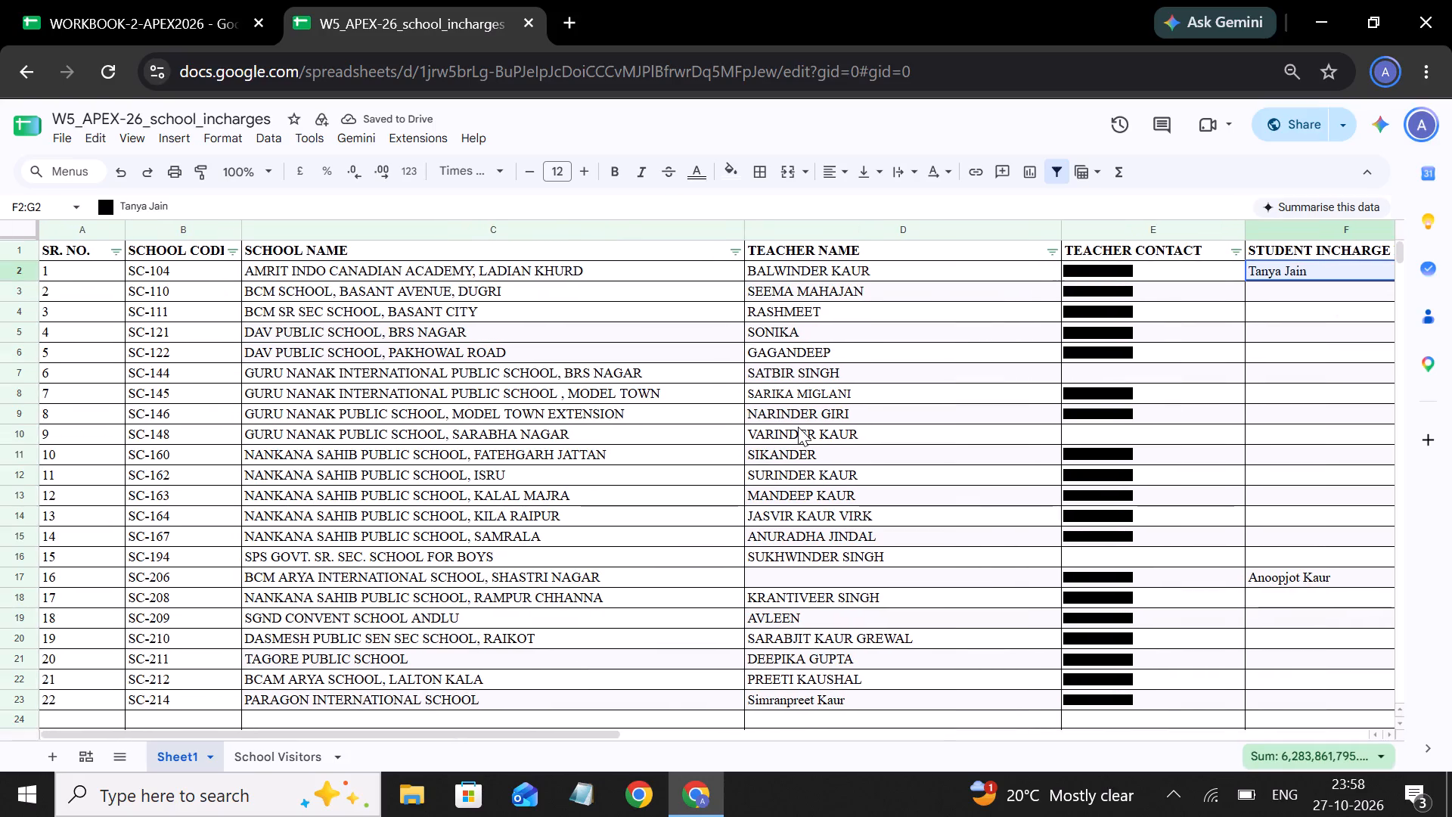
pyautogui.scroll(-7, 669, 470)
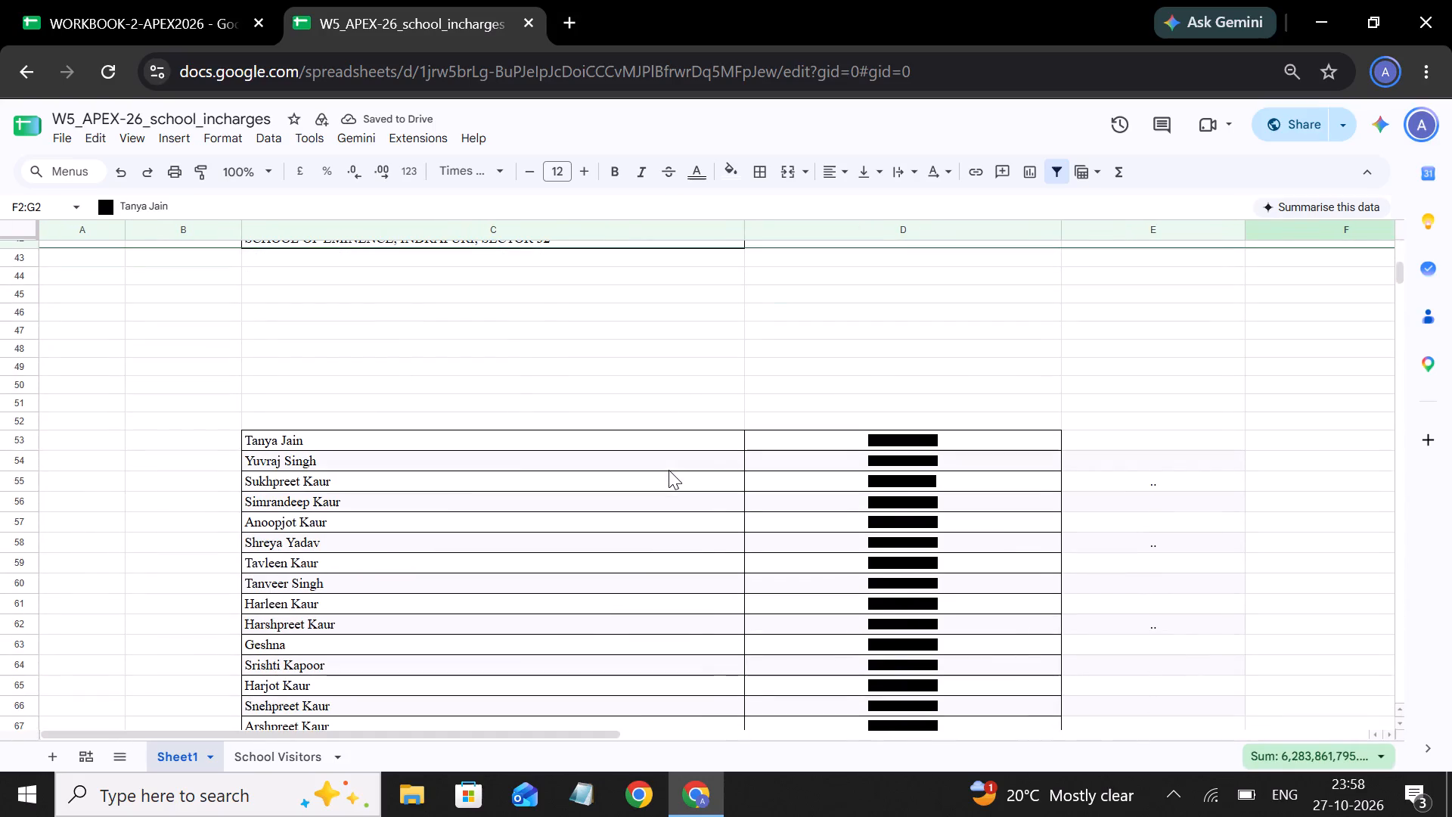
pyautogui.click(504, 468)
pyautogui.moveTo(504, 468); pyautogui.dragTo(842, 463)
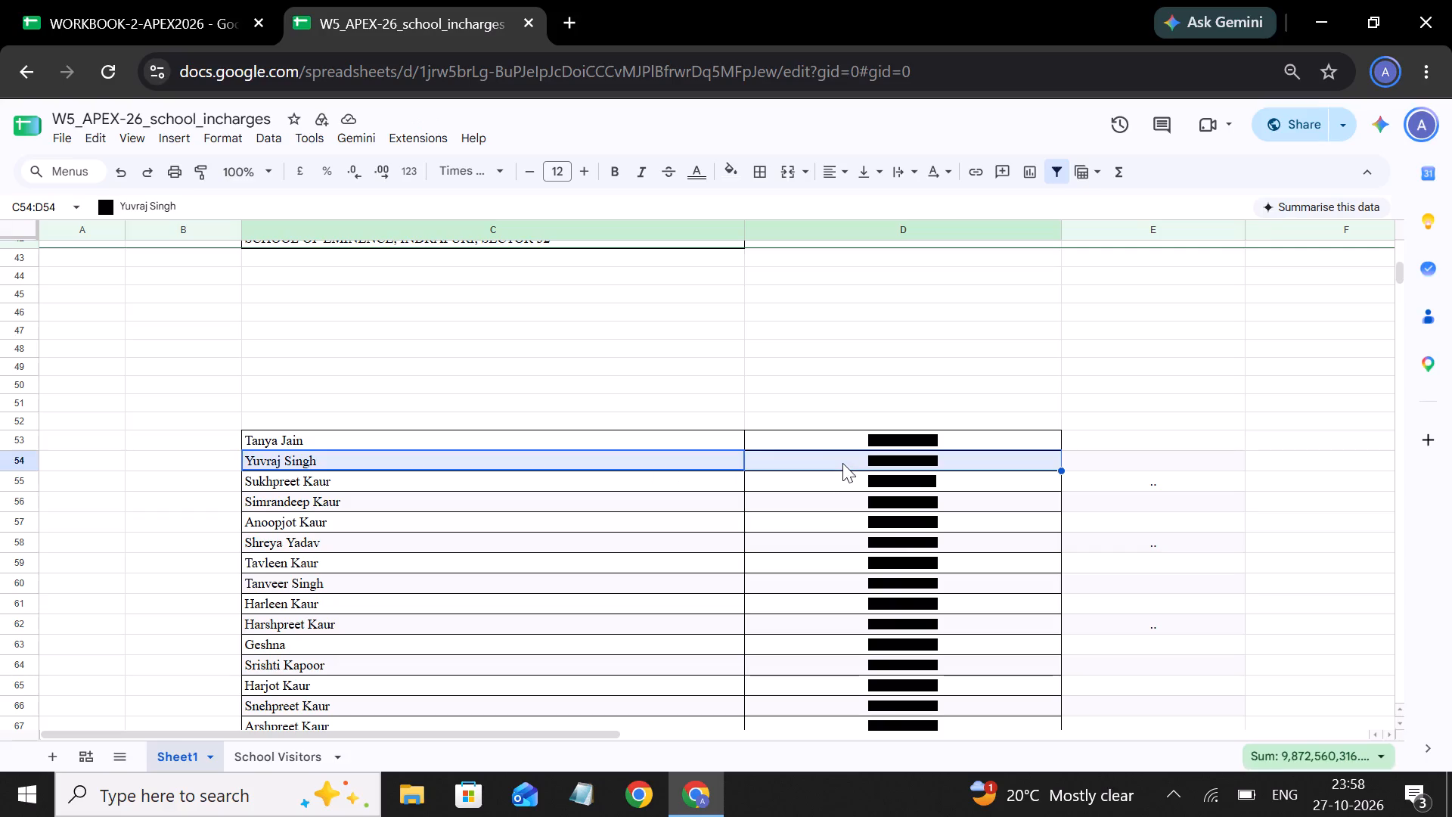
pyautogui.hotkey('ctrl', 'c')
pyautogui.scroll(6, 842, 463)
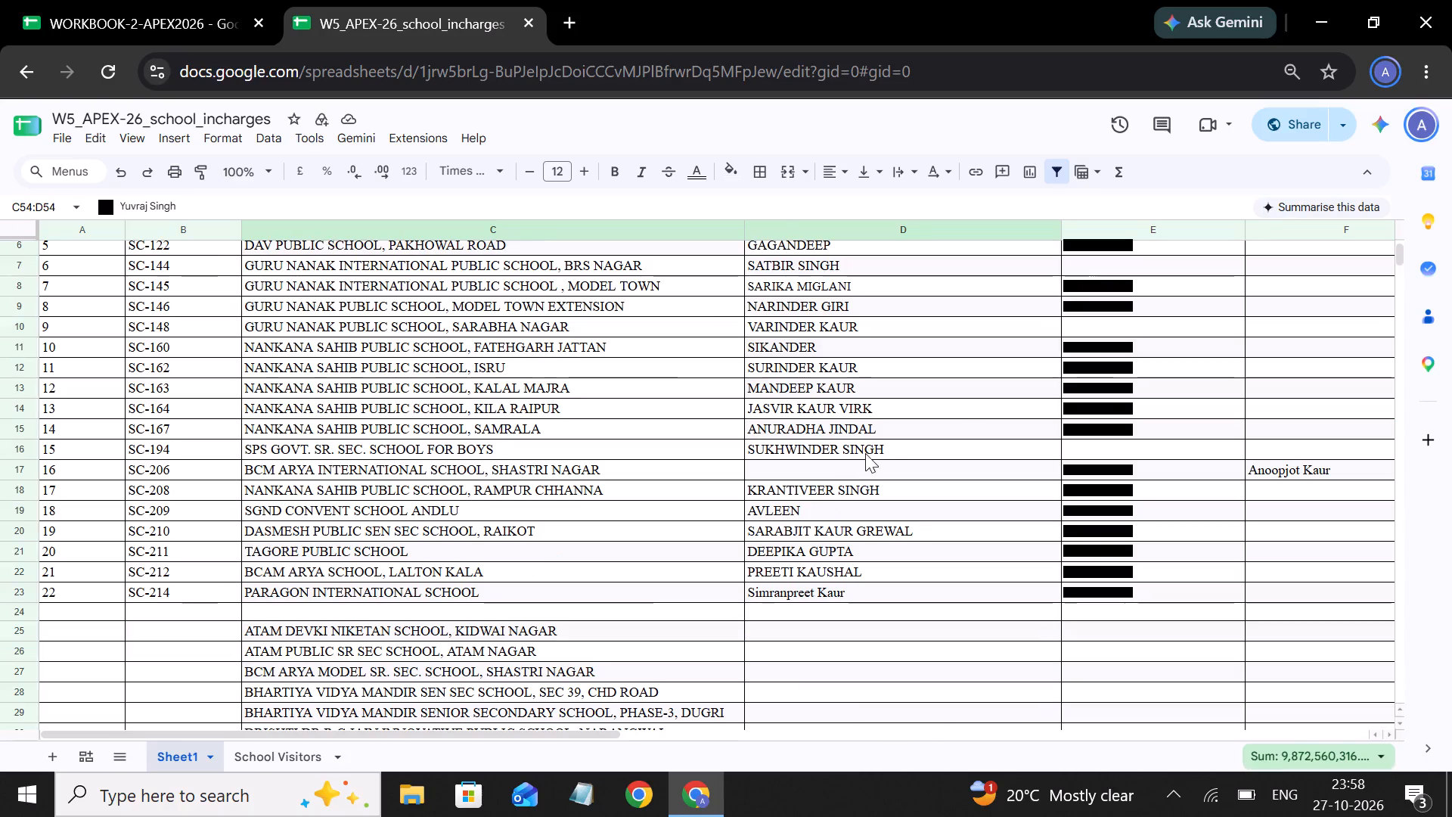
pyautogui.click(1284, 292)
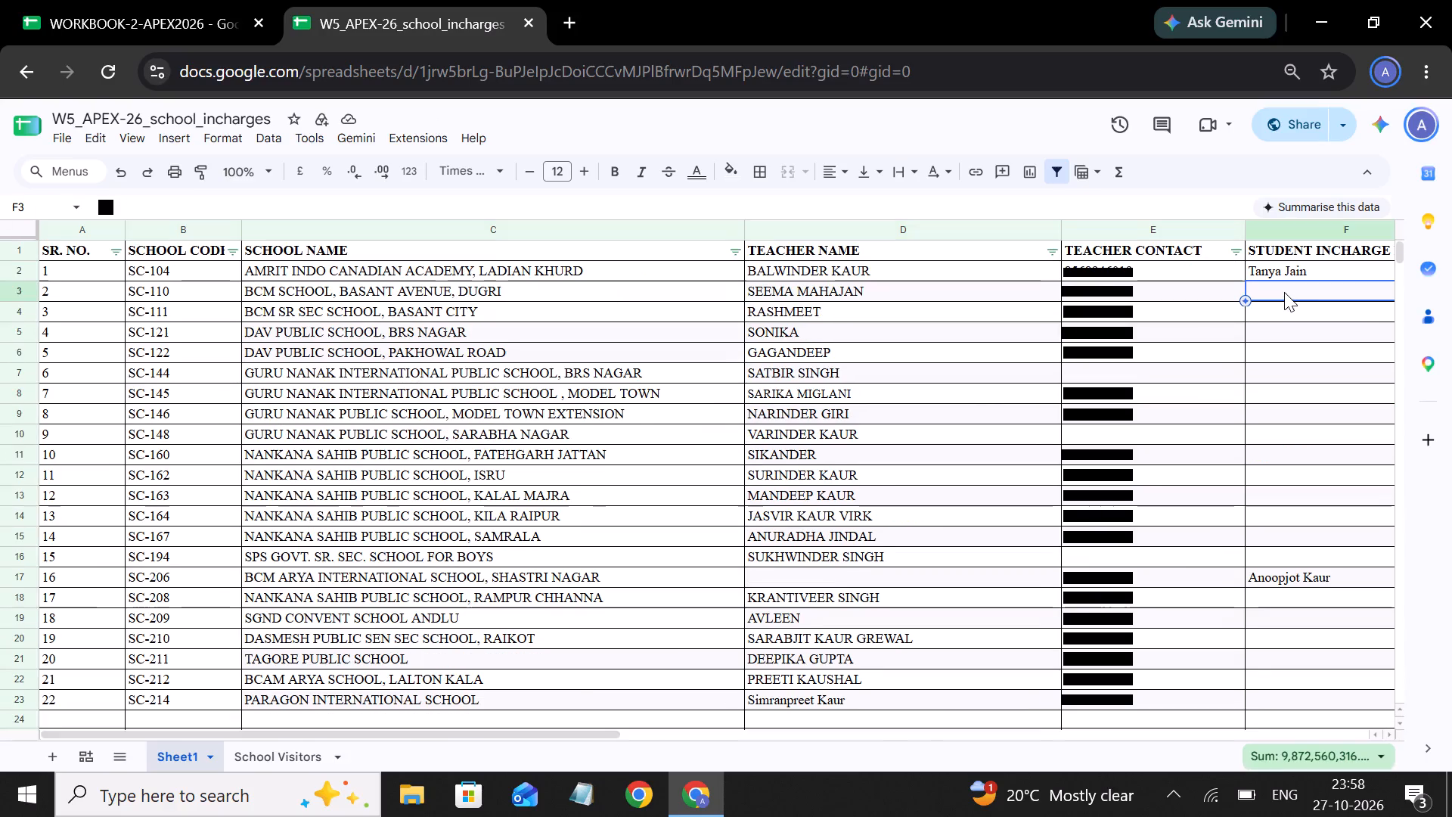
pyautogui.hotkey('ctrl', 'v')
# Copy the incharge name and contact number from C56:D56, skipping marked row 55, into F4:G4 for BCM Sr Sec School, Basant City.
pyautogui.hscroll(-4, 1284, 292)
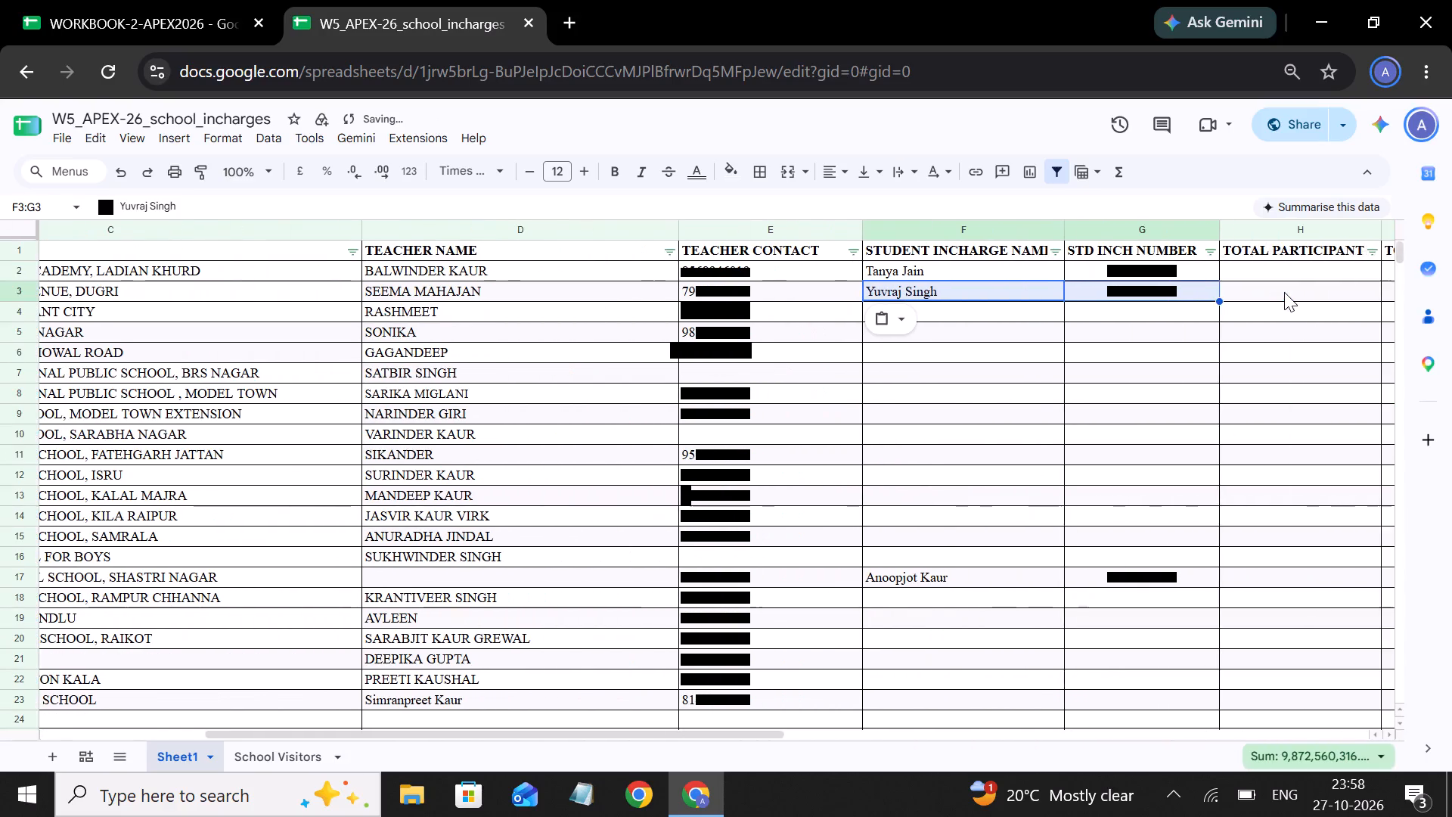
pyautogui.hscroll(4, 1284, 292)
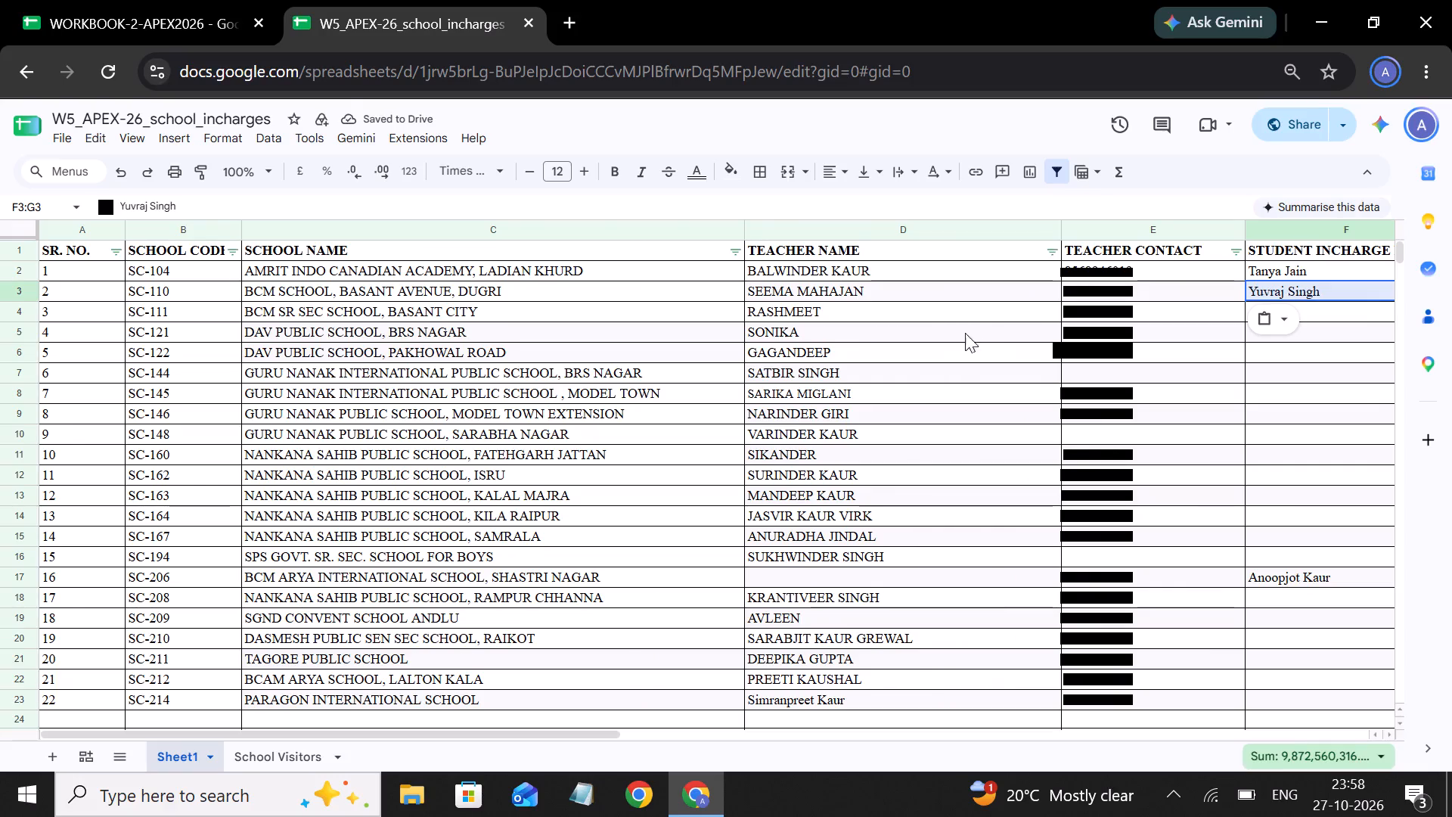
pyautogui.hscroll(-1, 992, 333)
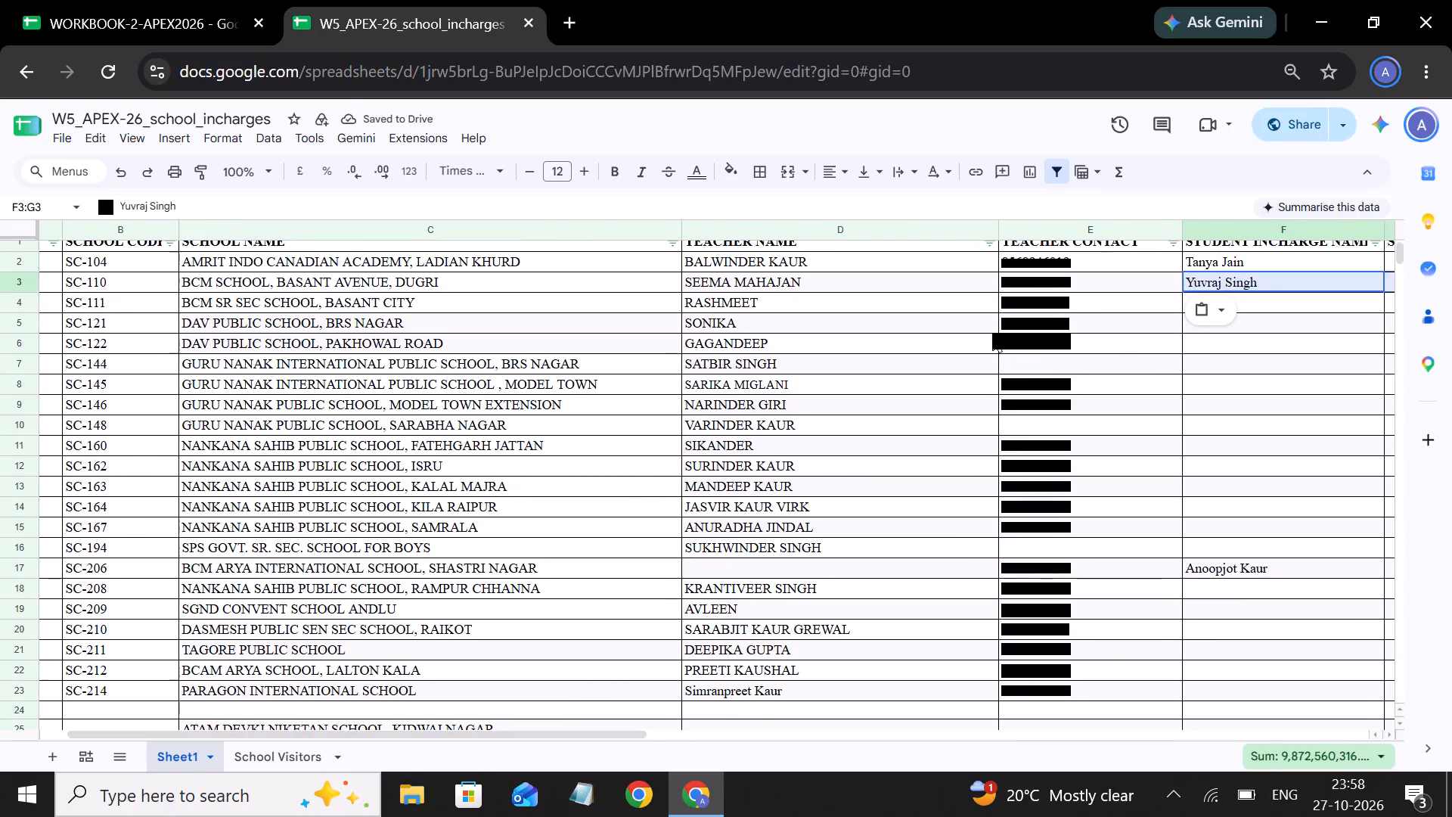
pyautogui.scroll(-6, 992, 333)
pyautogui.scroll(1, 992, 333)
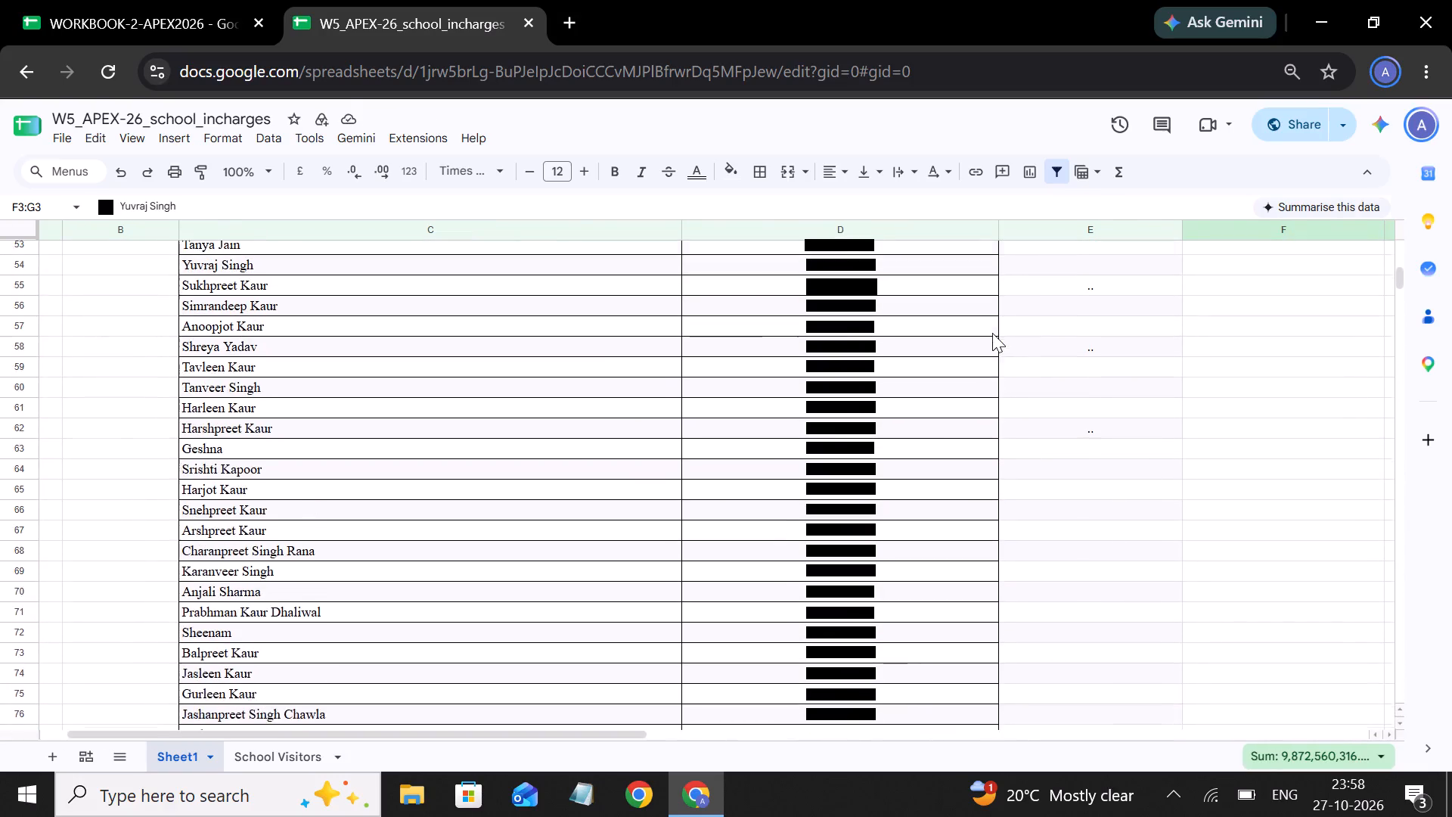
pyautogui.scroll(2, 992, 333)
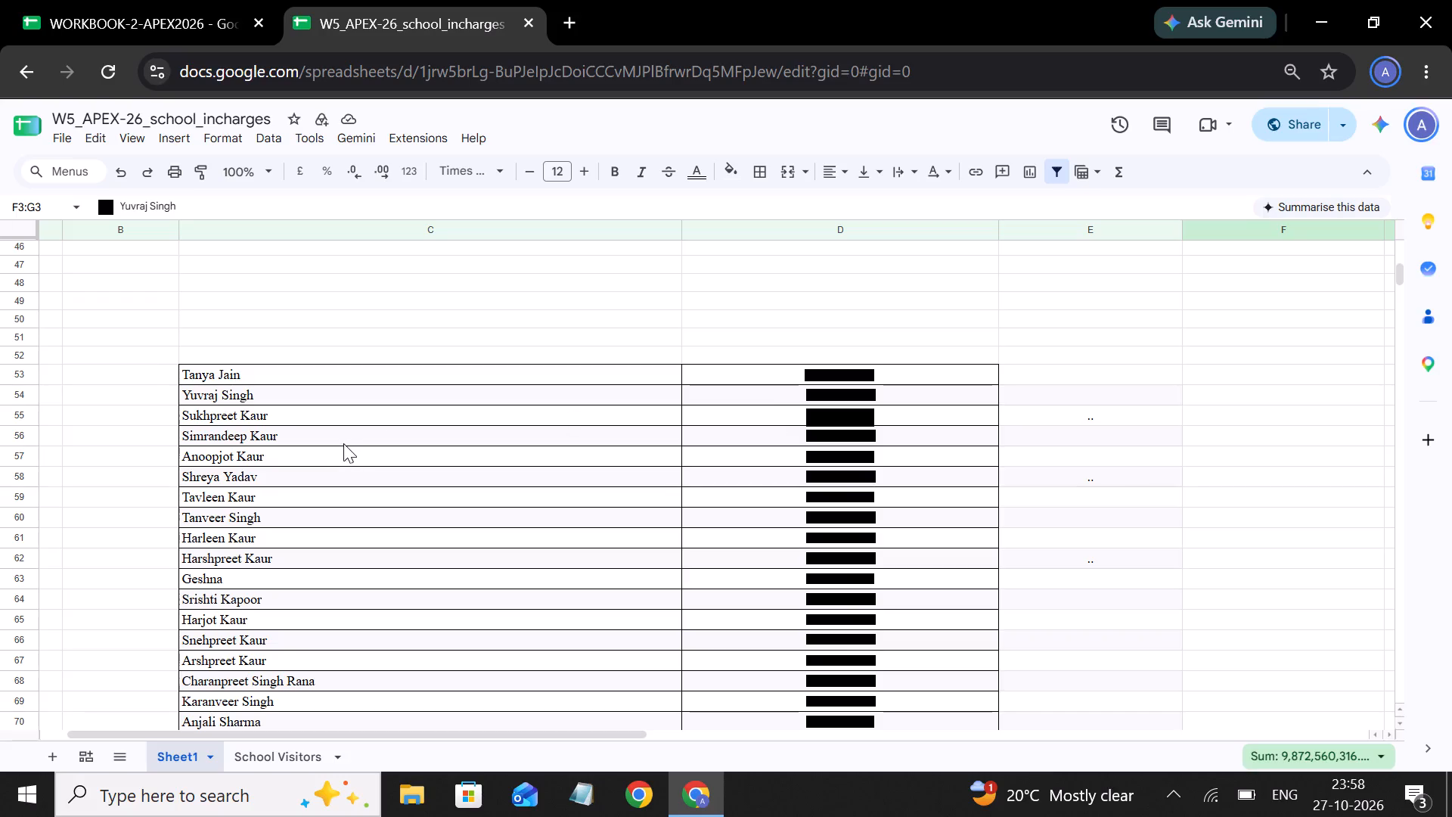
pyautogui.moveTo(343, 440); pyautogui.dragTo(818, 444)
pyautogui.hotkey('ctrl', 'c')
pyautogui.scroll(3, 818, 444)
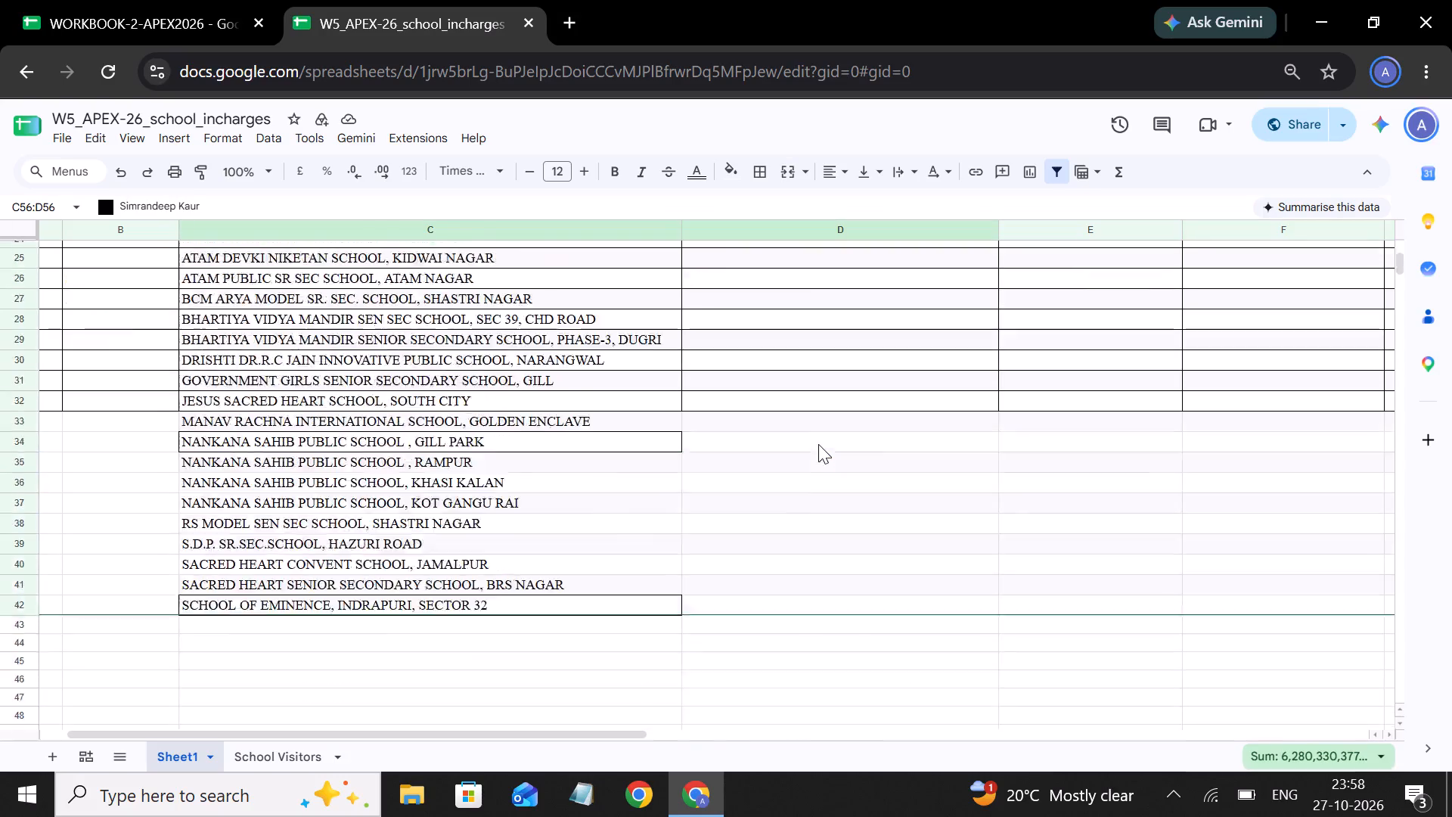
pyautogui.scroll(4, 818, 444)
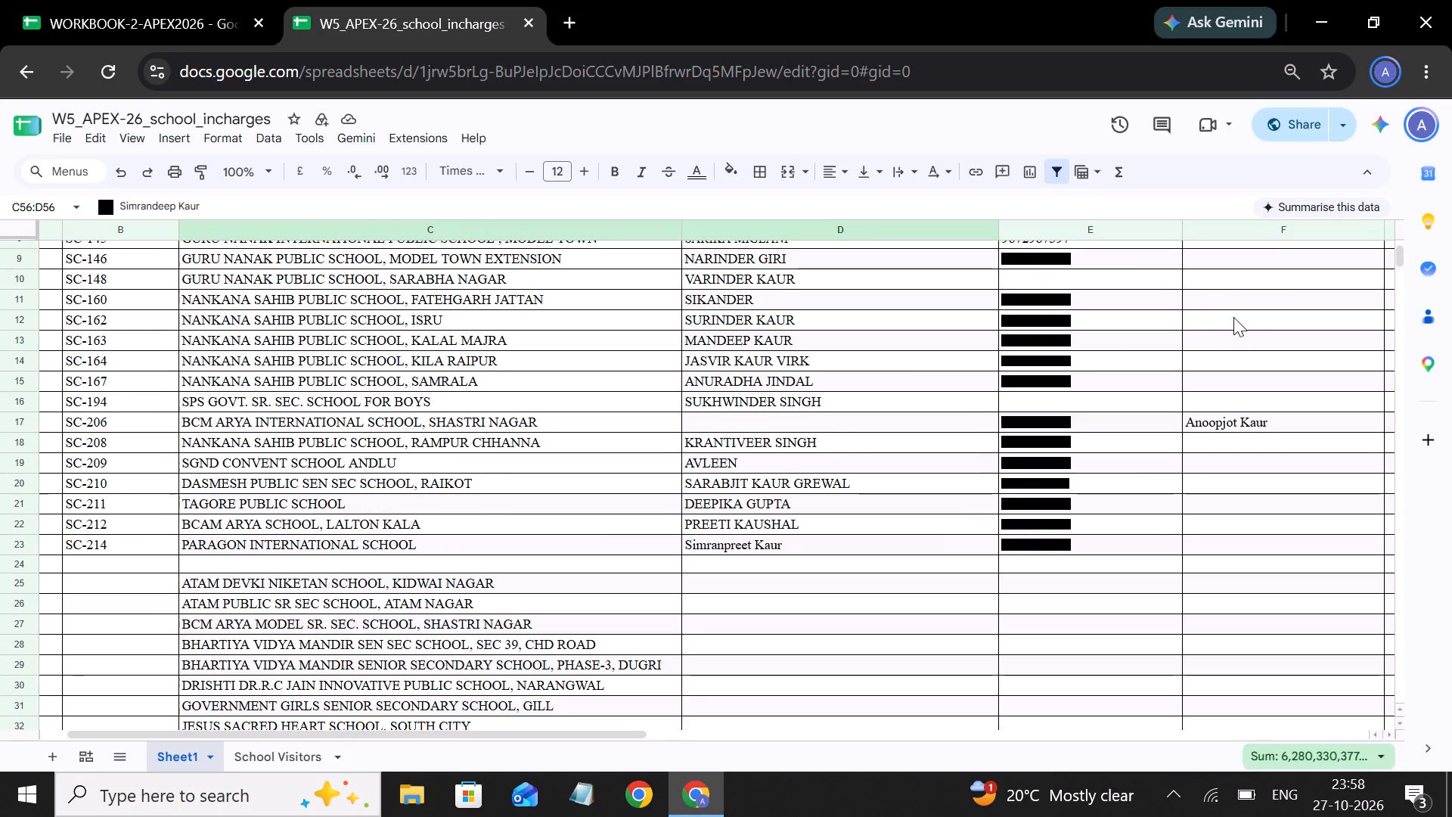
pyautogui.click(1232, 317)
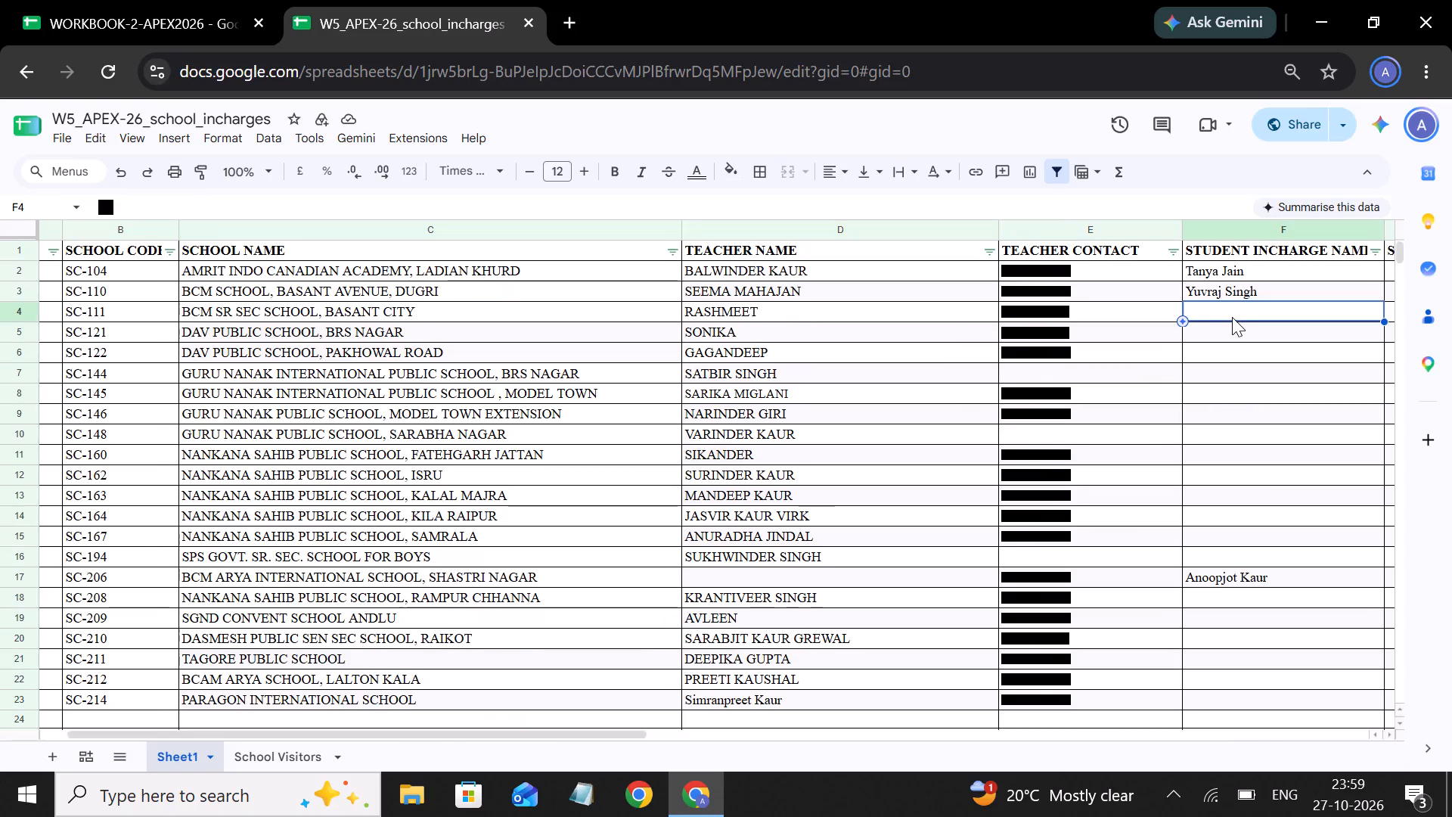
pyautogui.hotkey('ctrl', 'v')
pyautogui.scroll(-7, 1232, 317)
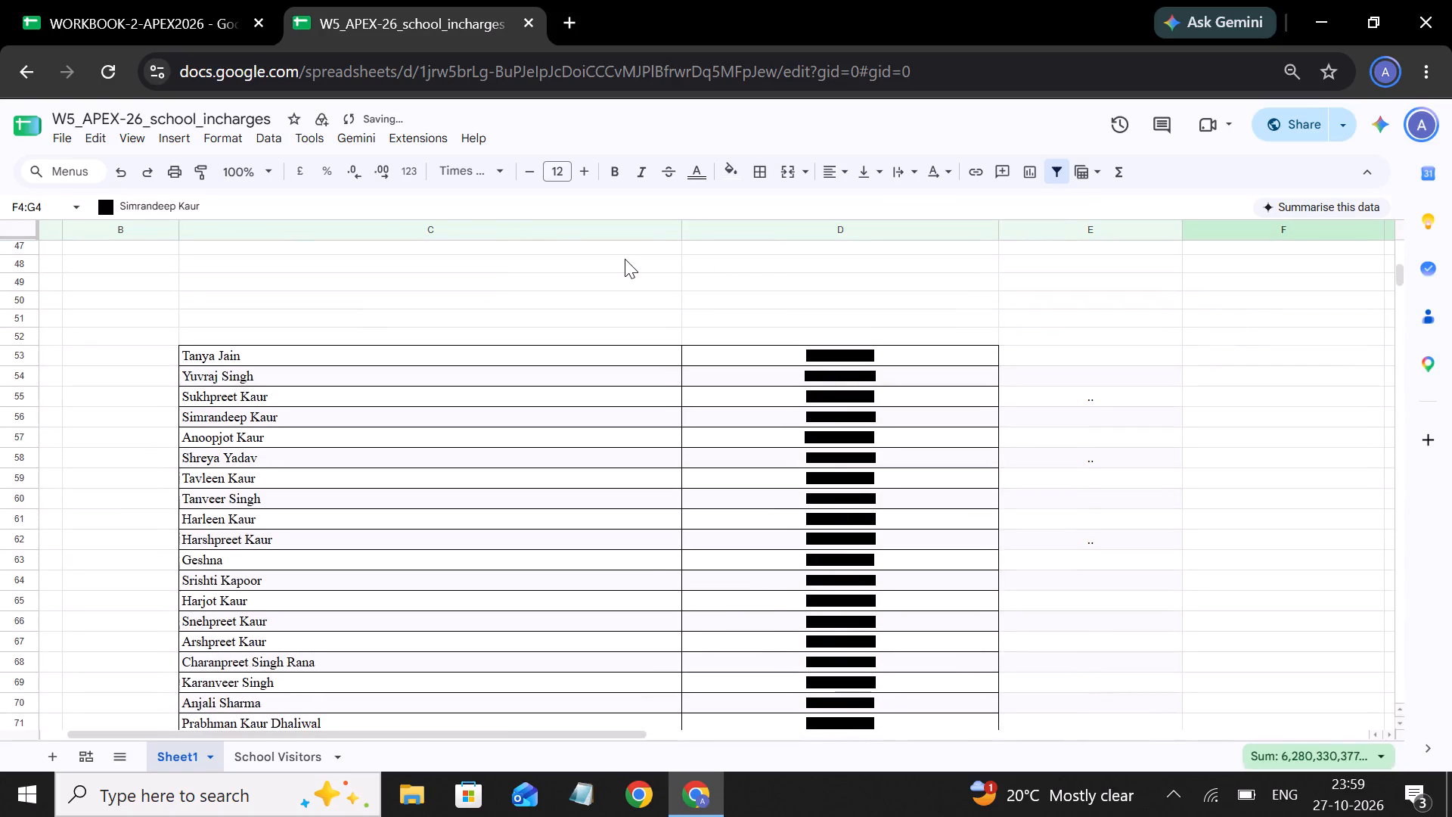
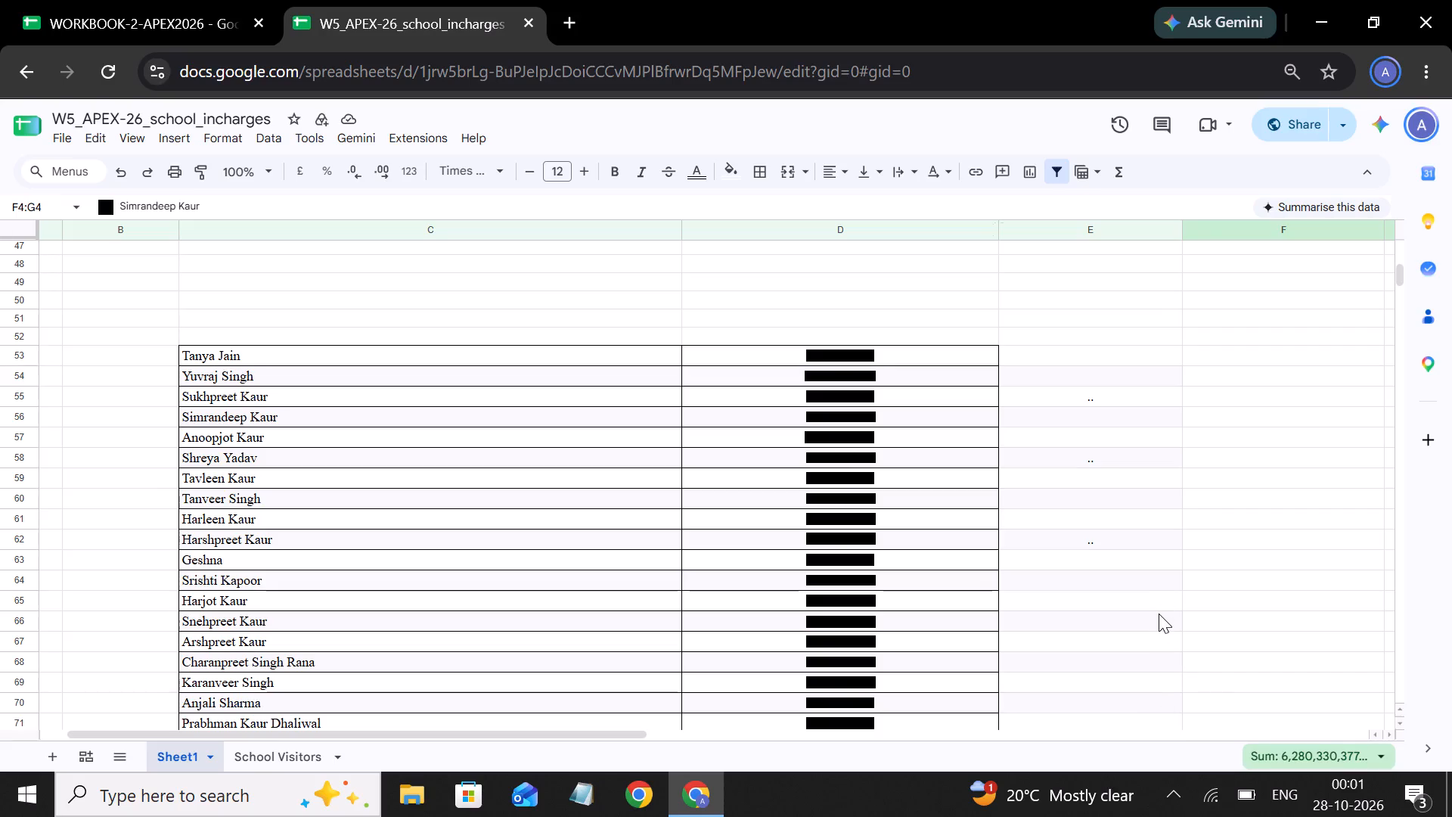
# Copy the incharge name and contact number from C59:D59, skipping assigned row 57 and marked row 58, into F5:G5 for DAV Public School, BRS Nagar.
pyautogui.scroll(1, 985, 331)
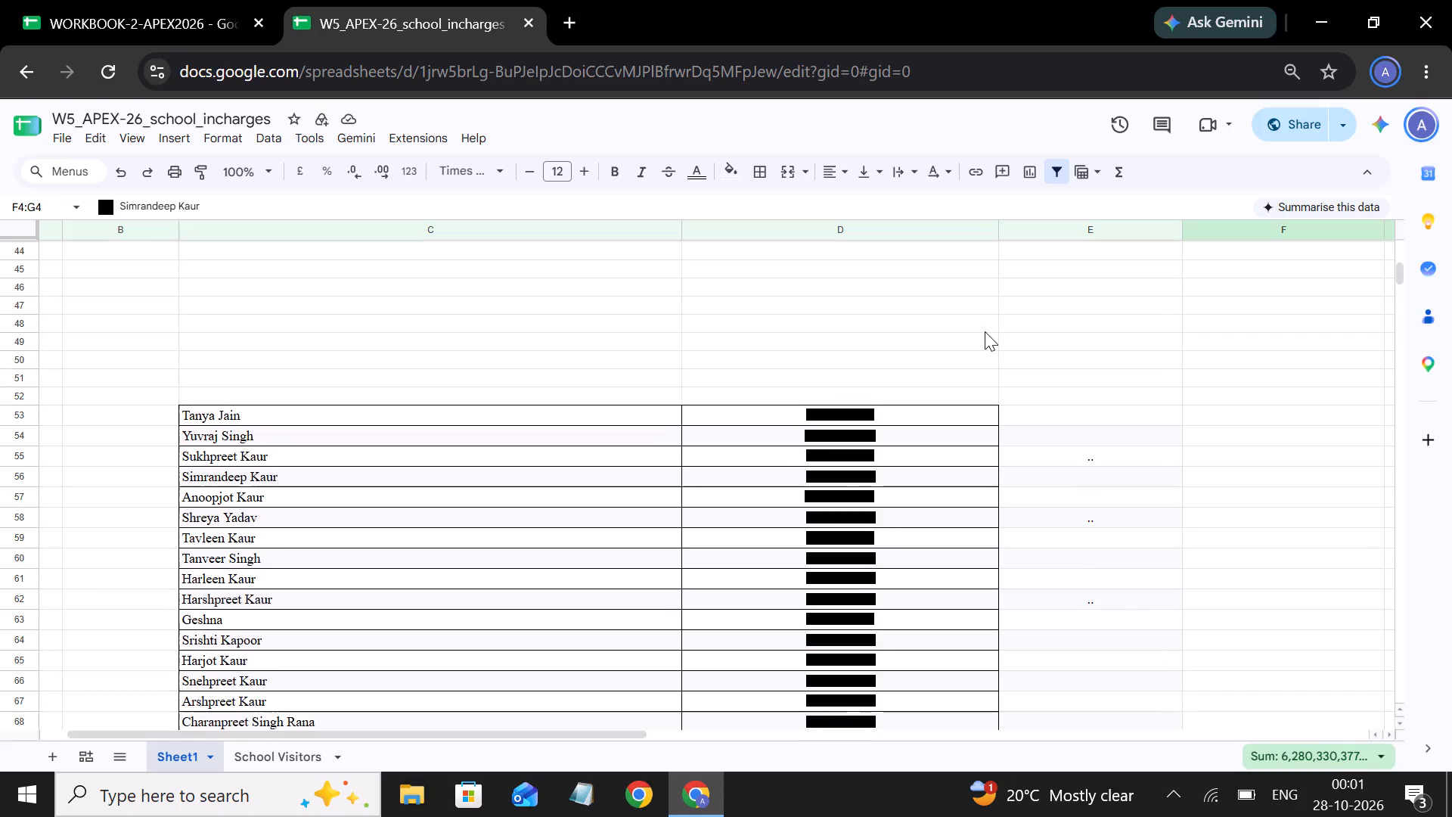
pyautogui.scroll(1, 985, 331)
pyautogui.scroll(2, 799, 428)
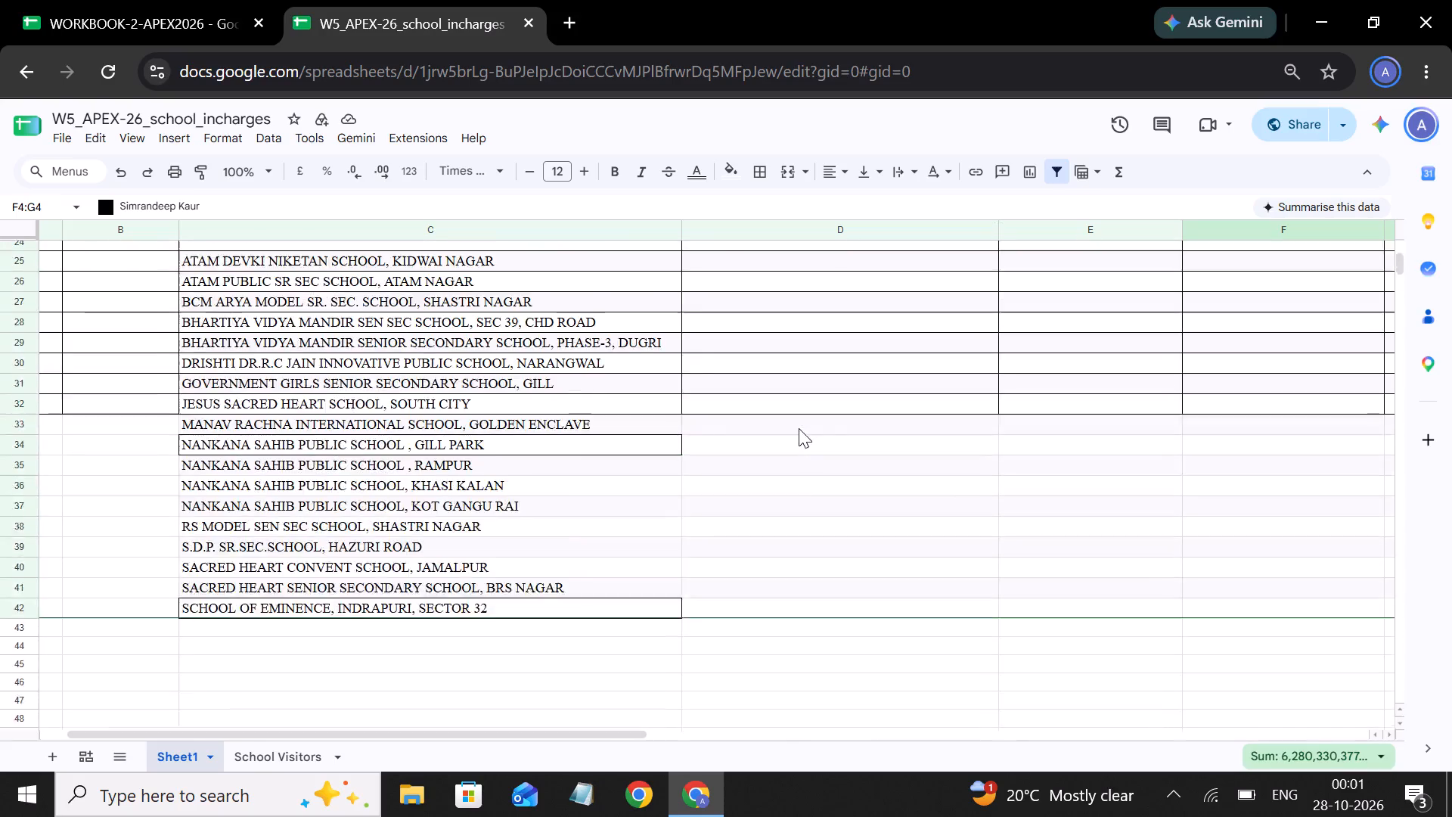
pyautogui.scroll(2, 799, 428)
pyautogui.scroll(2, 1188, 406)
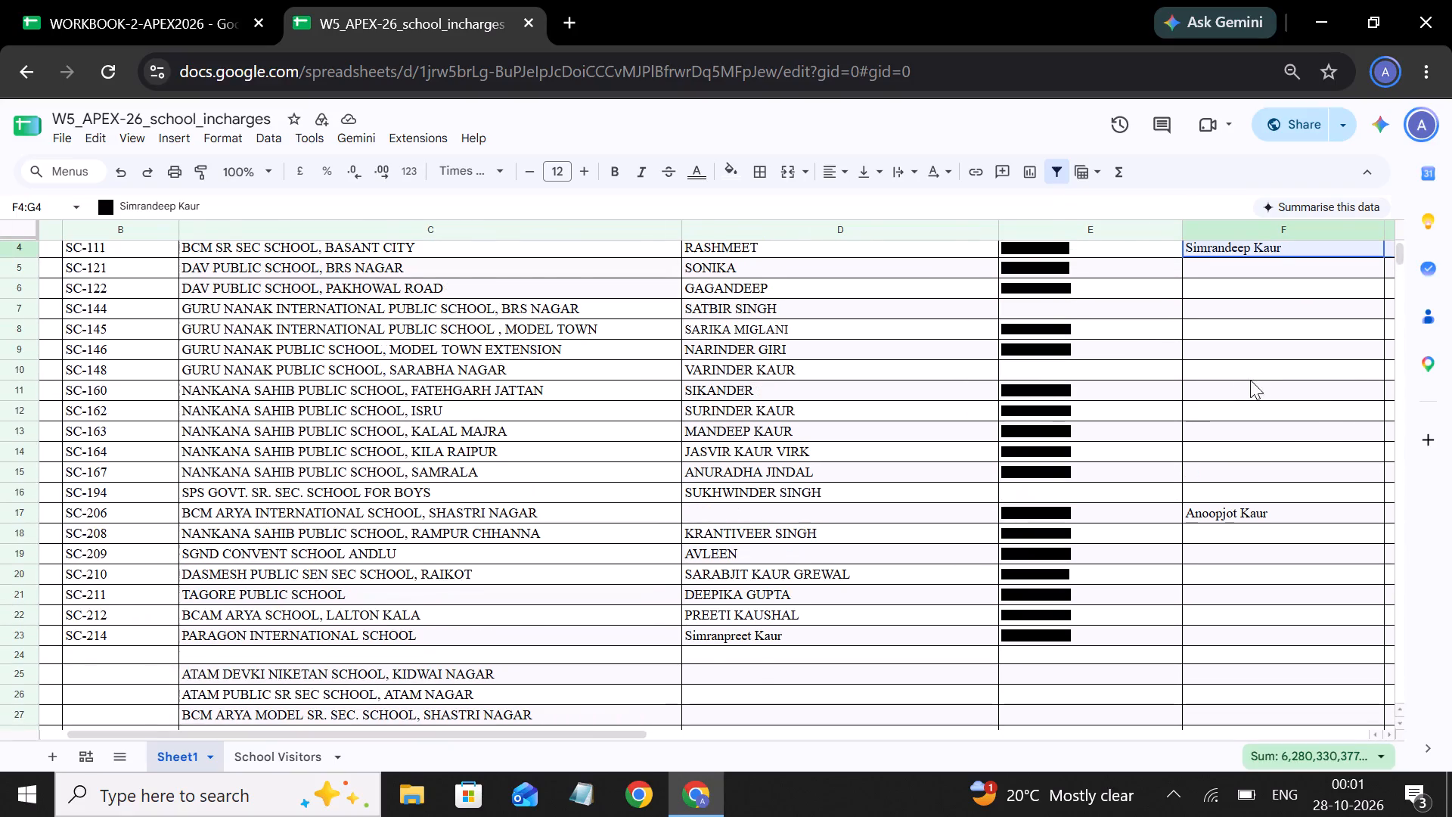
pyautogui.hscroll(-2, 1237, 382)
pyautogui.hscroll(1, 1237, 382)
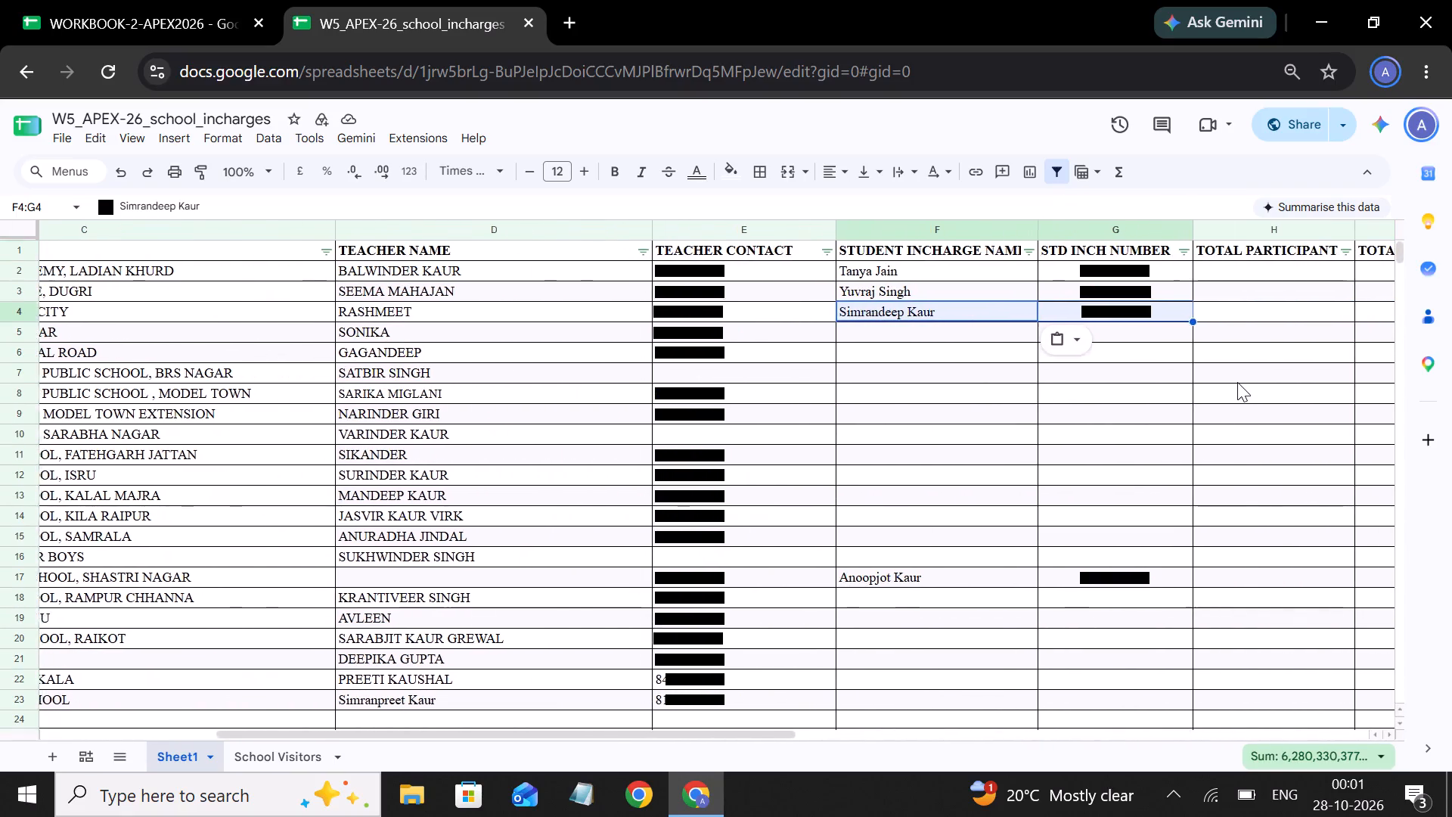
pyautogui.hscroll(1, 1237, 382)
pyautogui.scroll(-4, 1237, 382)
pyautogui.scroll(-2, 900, 532)
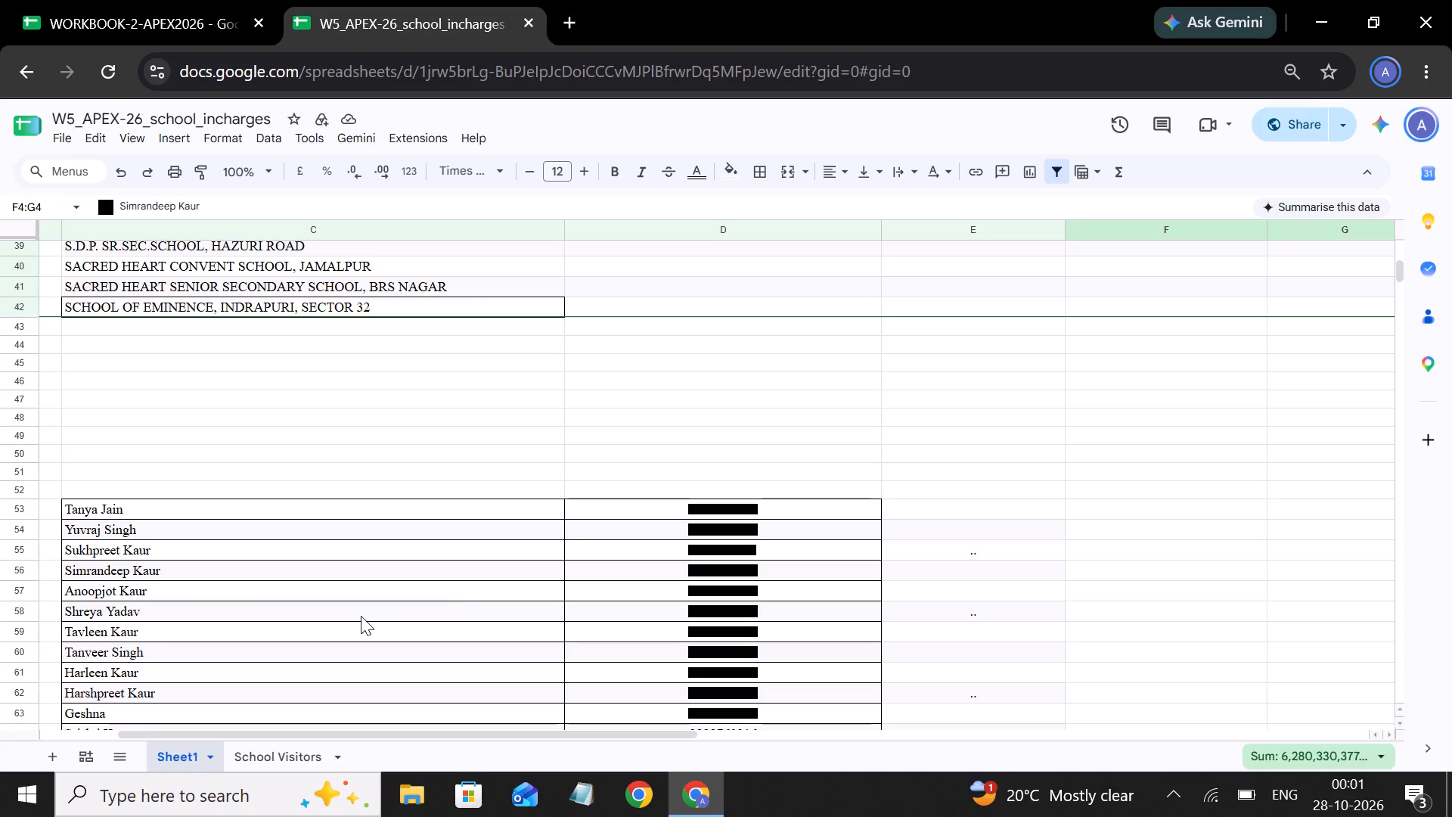
pyautogui.moveTo(361, 615); pyautogui.dragTo(638, 612)
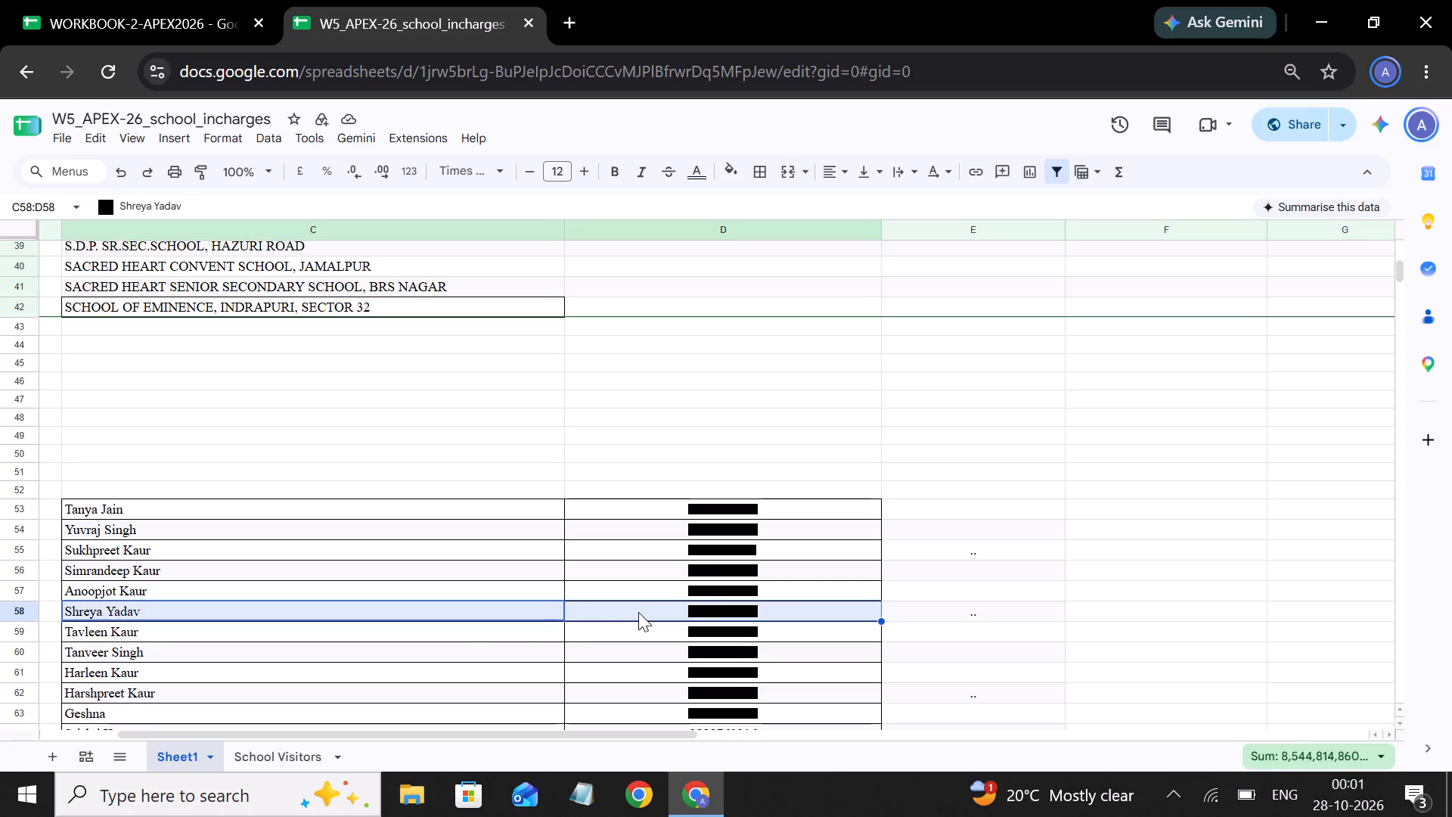
pyautogui.click(638, 612)
pyautogui.click(420, 632)
pyautogui.moveTo(420, 632); pyautogui.dragTo(513, 634)
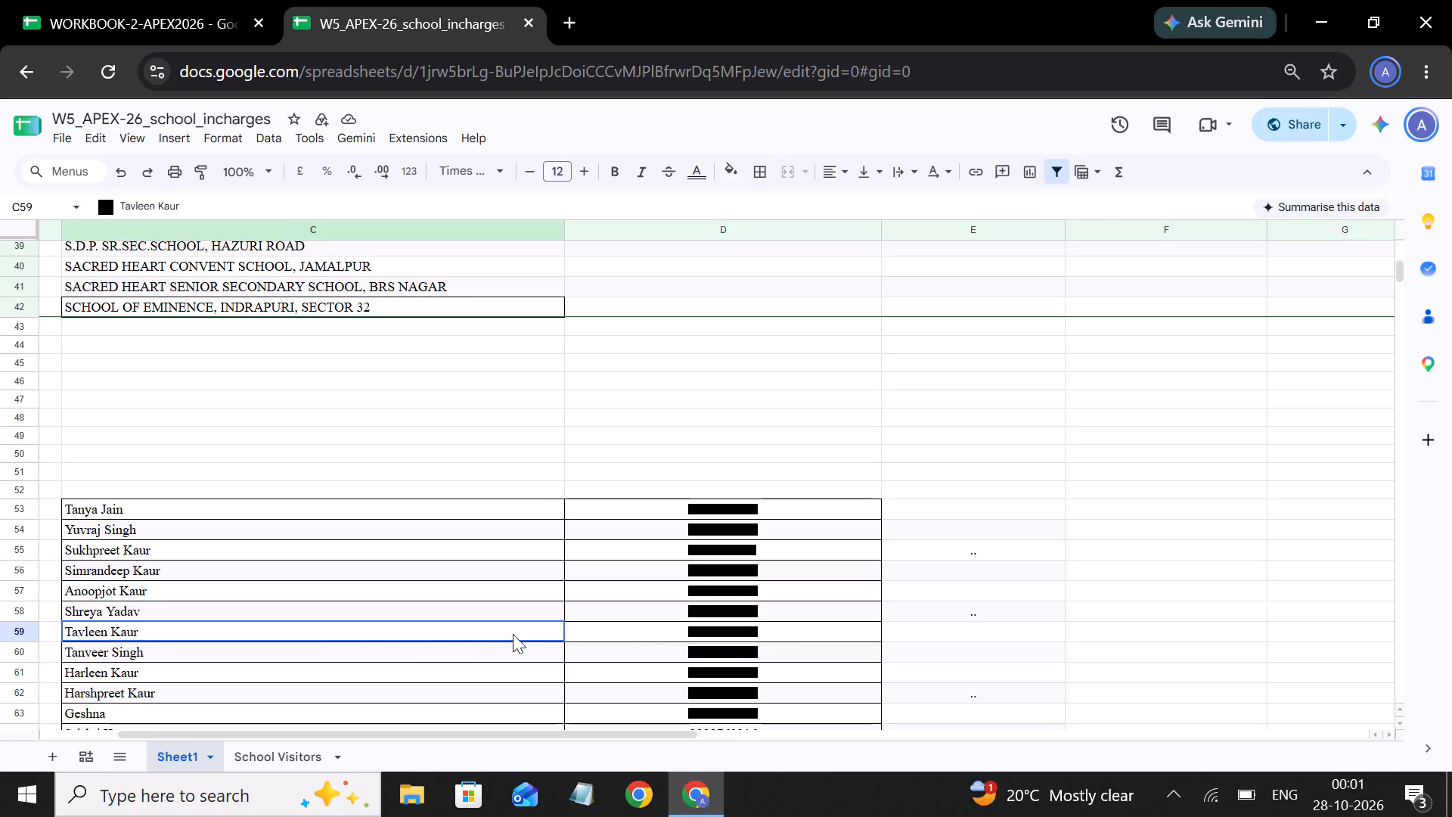
pyautogui.moveTo(513, 634); pyautogui.dragTo(634, 632)
pyautogui.hotkey('ctrl', 'c')
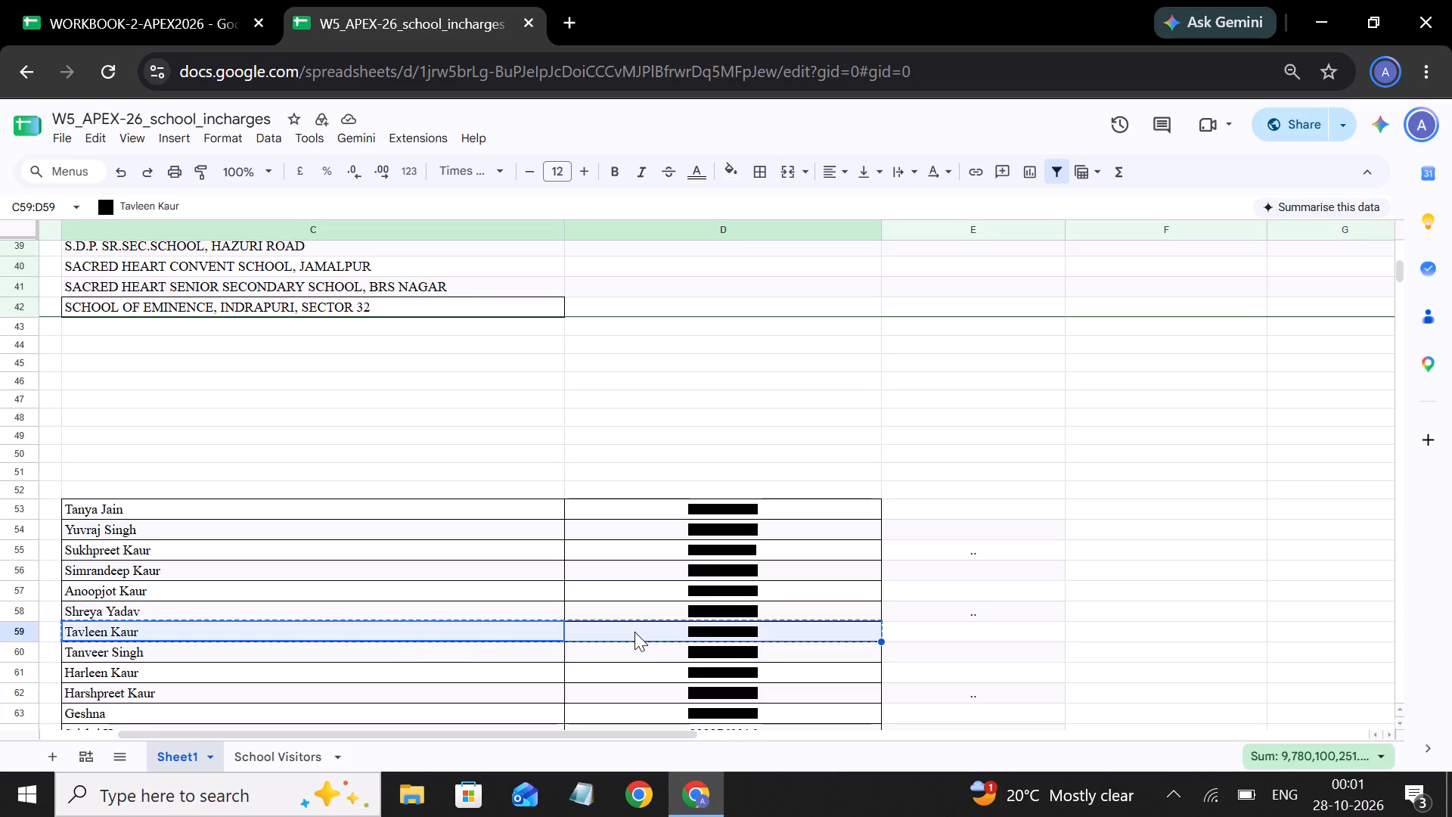
pyautogui.scroll(5, 940, 416)
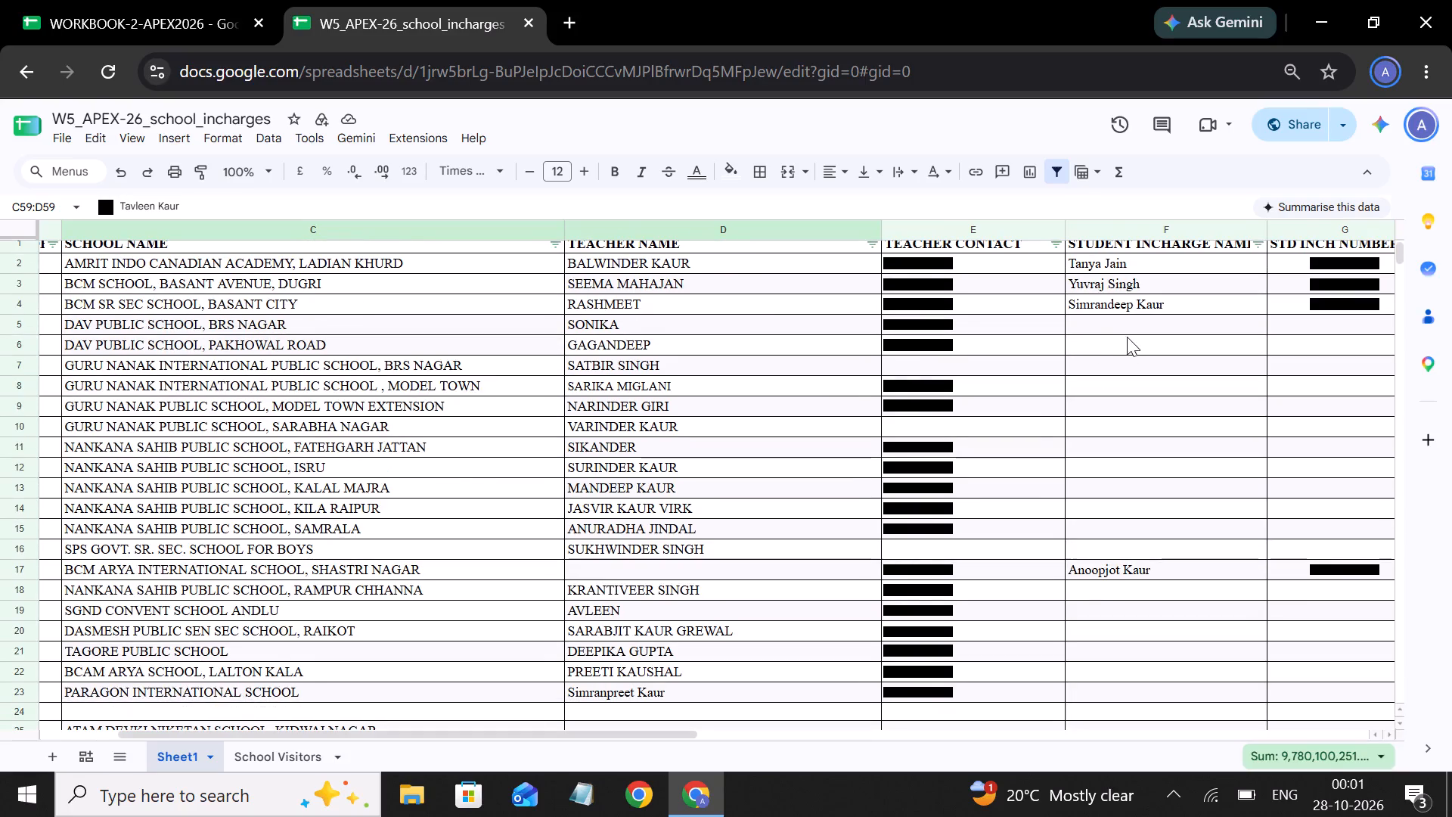
pyautogui.click(1118, 329)
pyautogui.hotkey('ctrl', 'v')
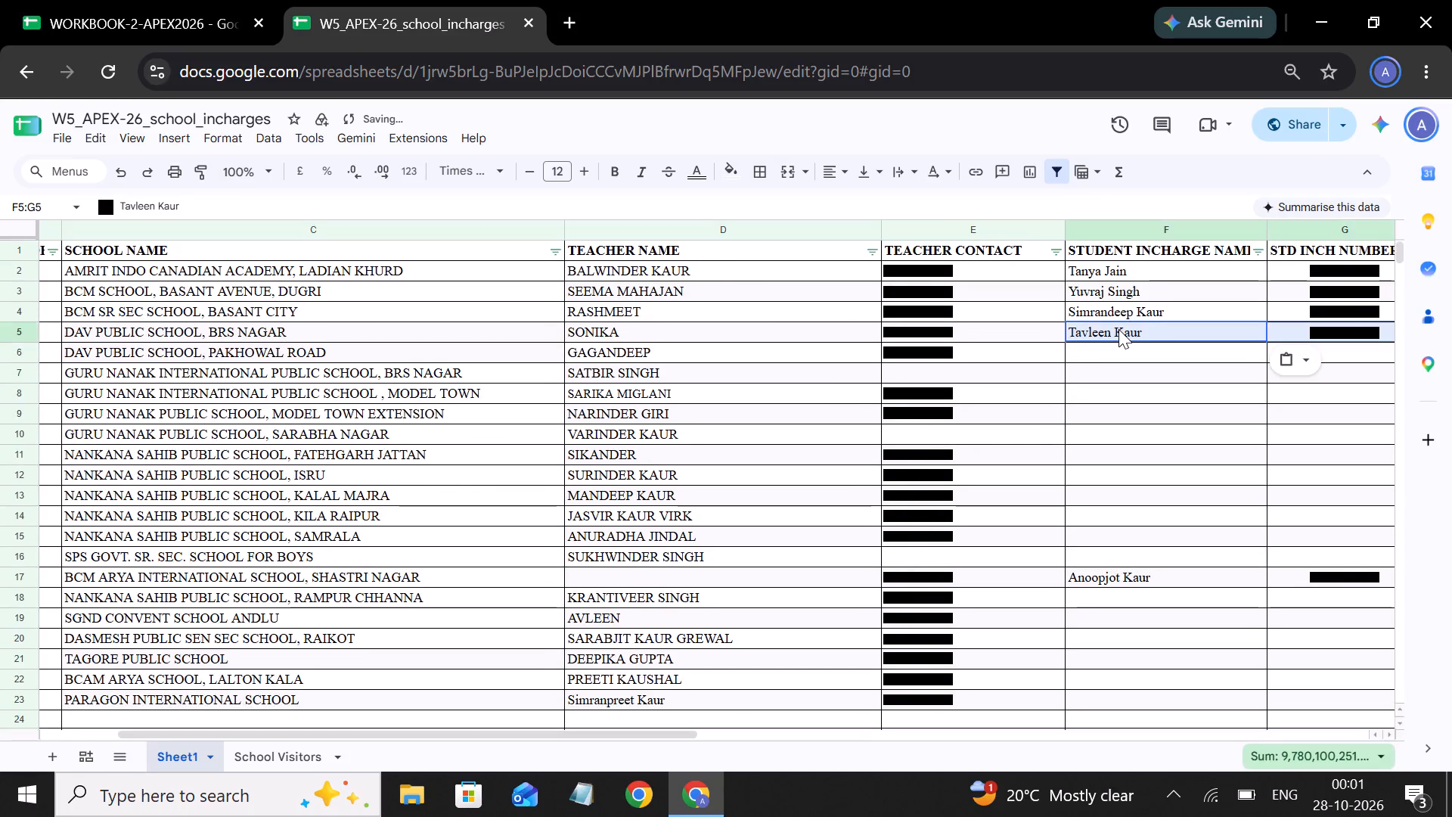
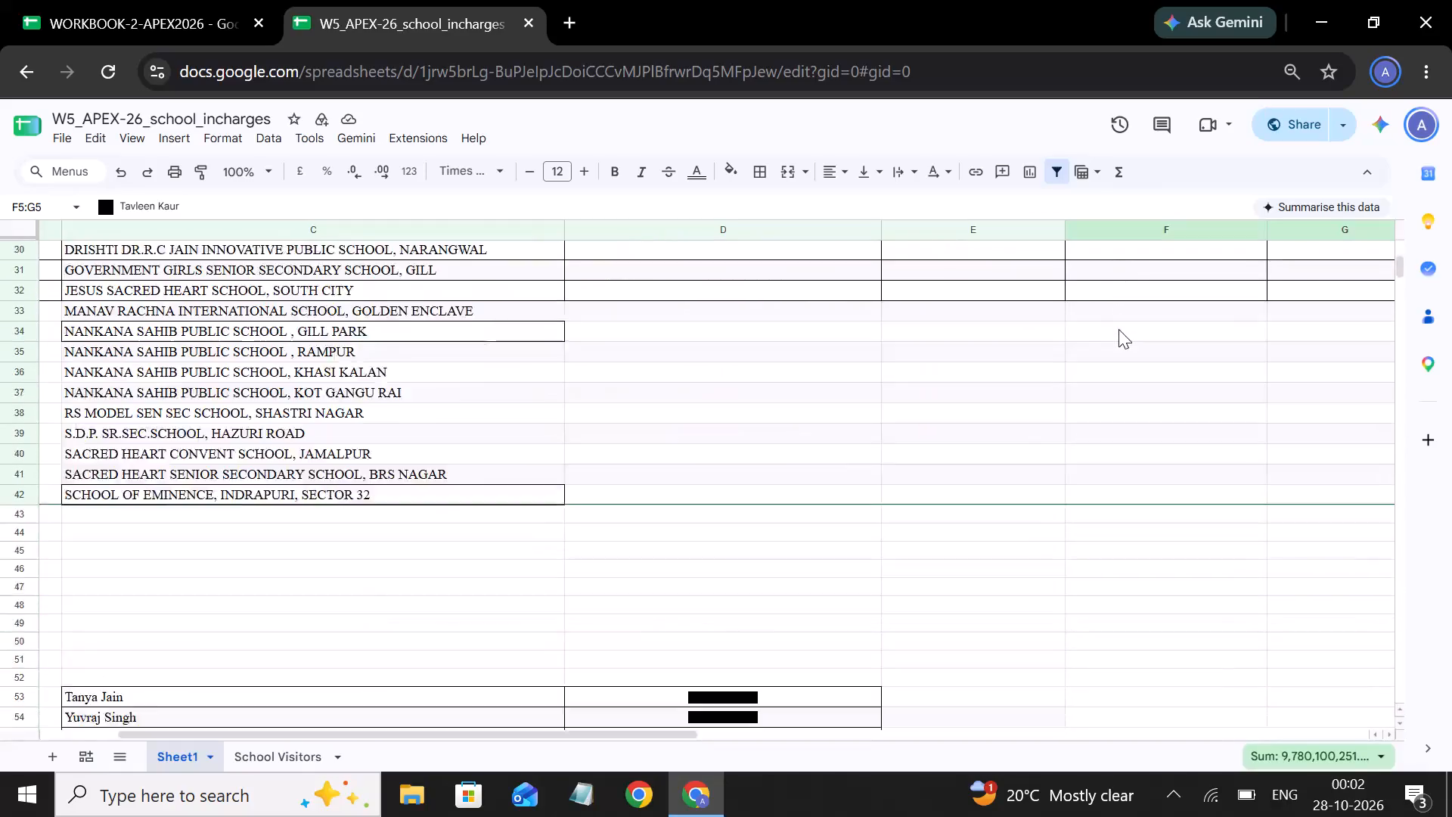
# Copy the incharge name and contact number from C60:D60 into F6:G6 for DAV Public School, Pakhowal Road.
pyautogui.scroll(-1, 779, 469)
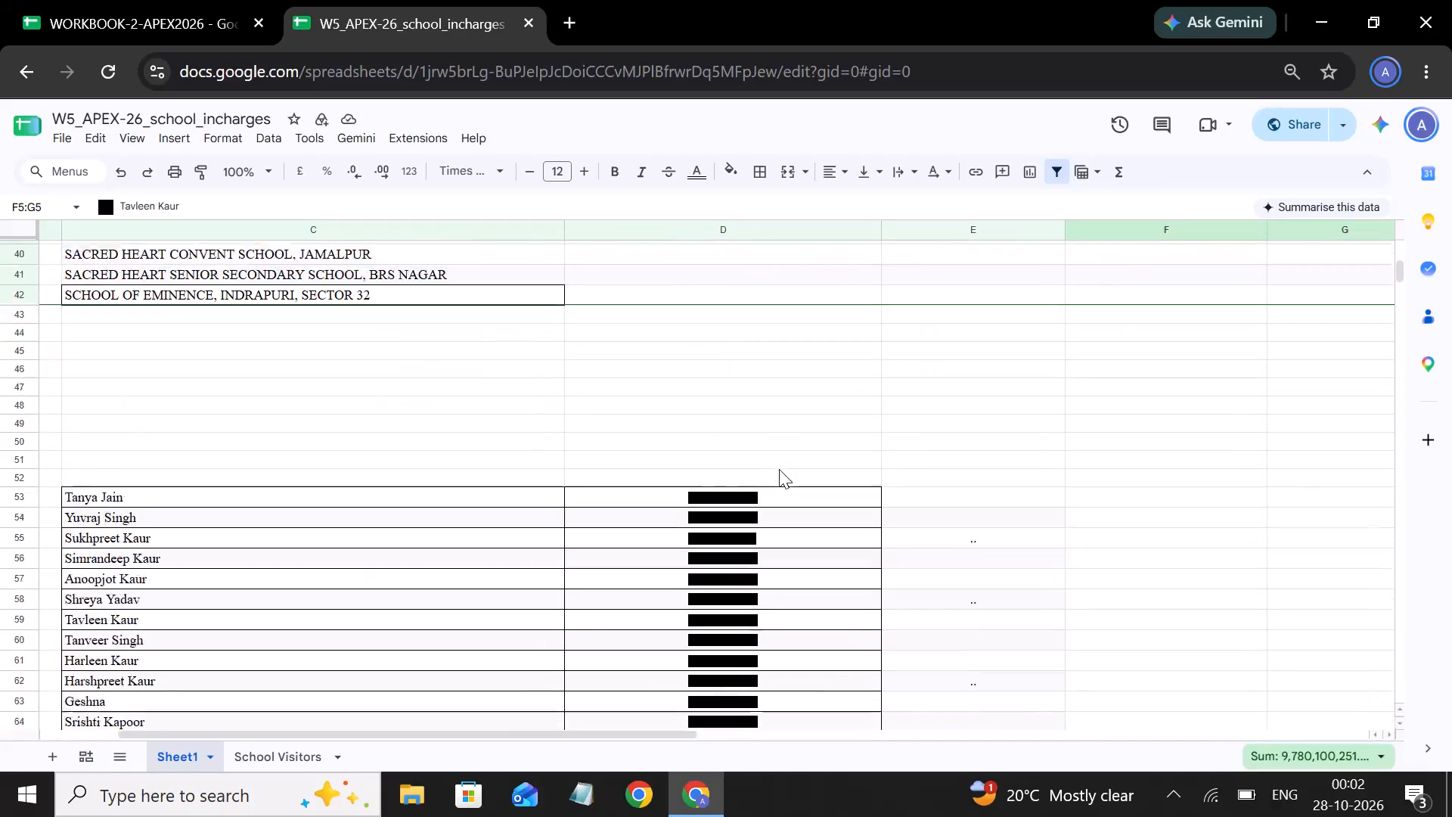
pyautogui.scroll(-1, 779, 469)
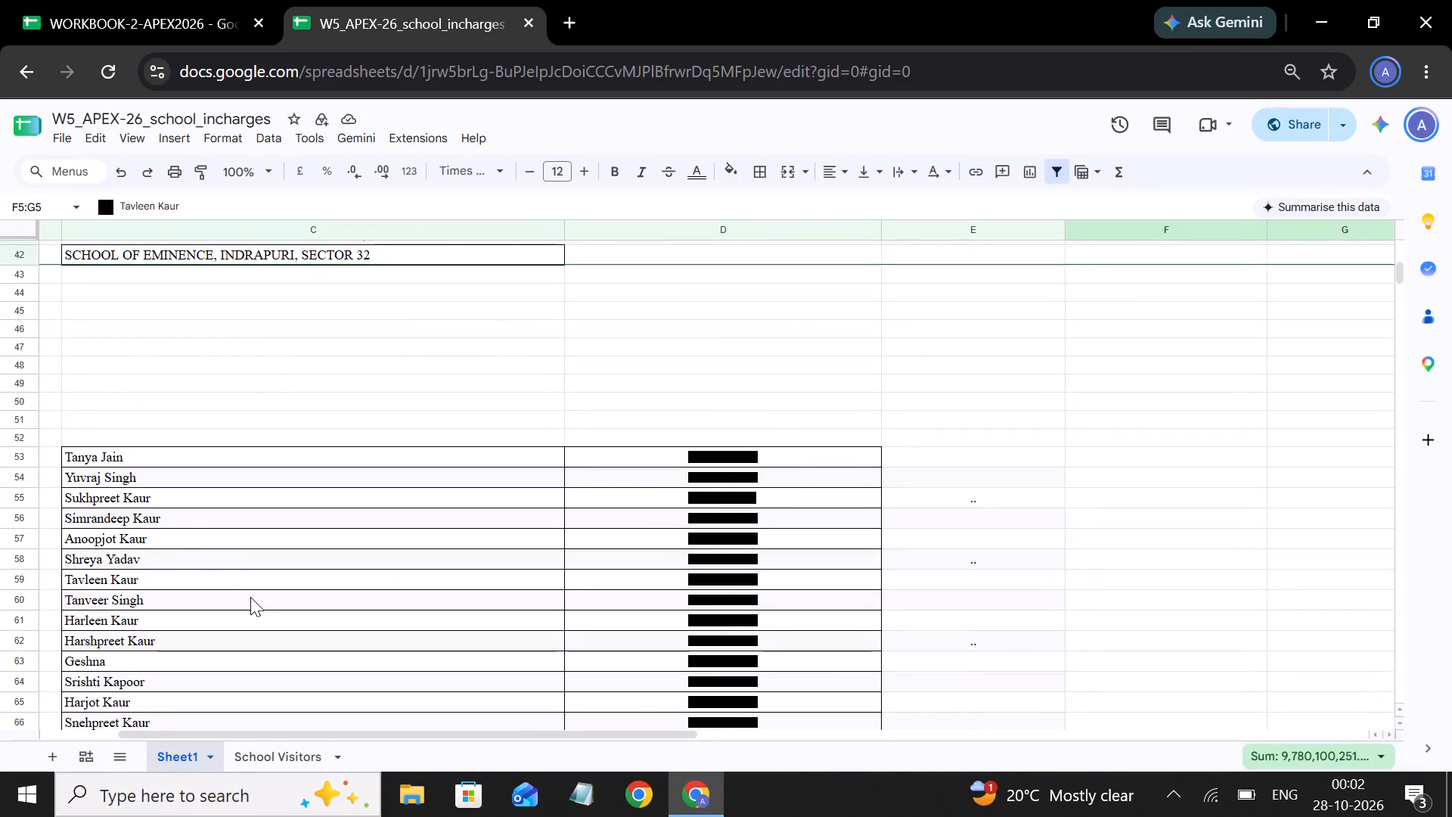
pyautogui.click(256, 598)
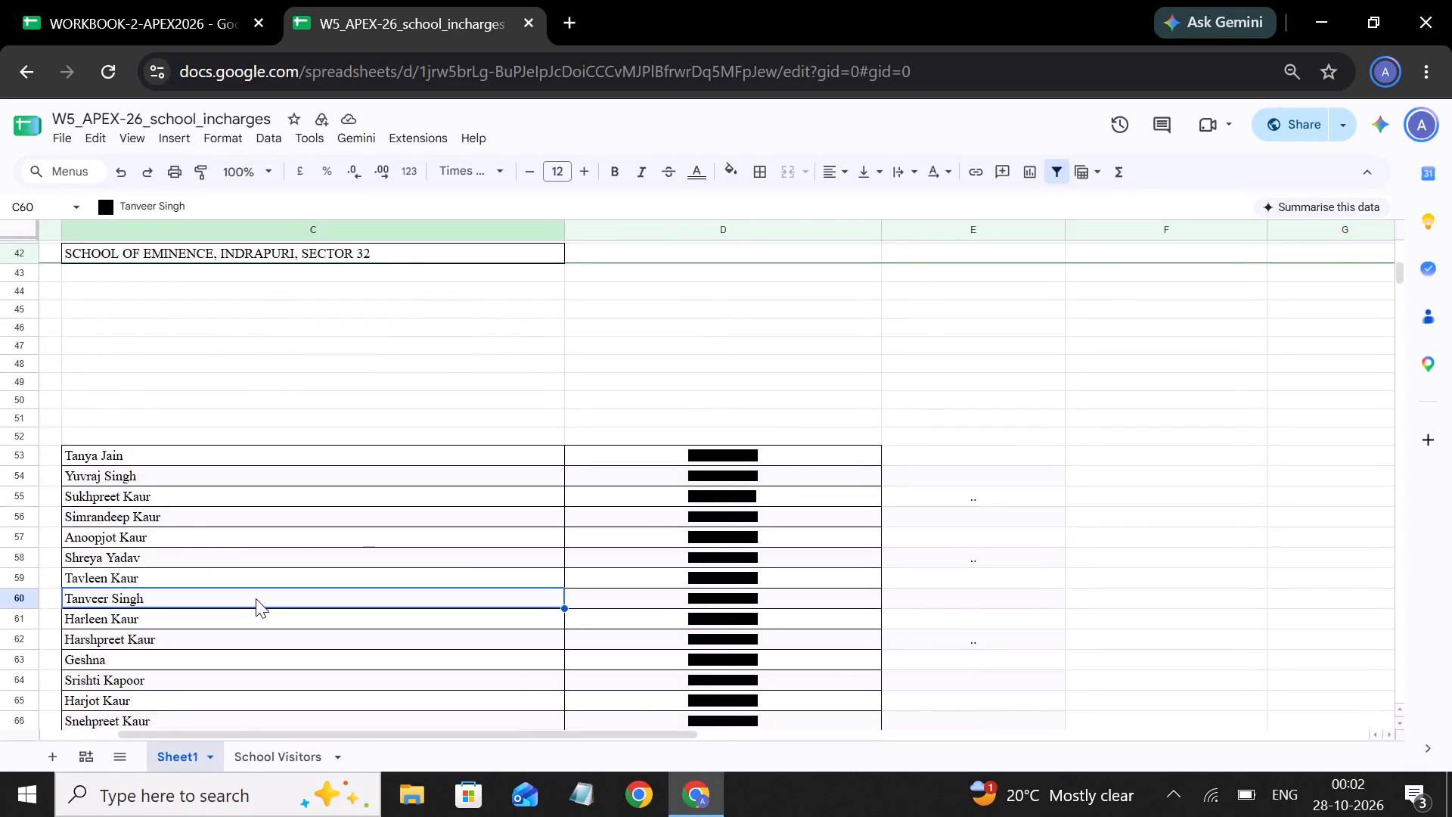
pyautogui.moveTo(256, 598); pyautogui.dragTo(615, 598)
pyautogui.hotkey('ctrl', 'c')
pyautogui.scroll(4, 920, 340)
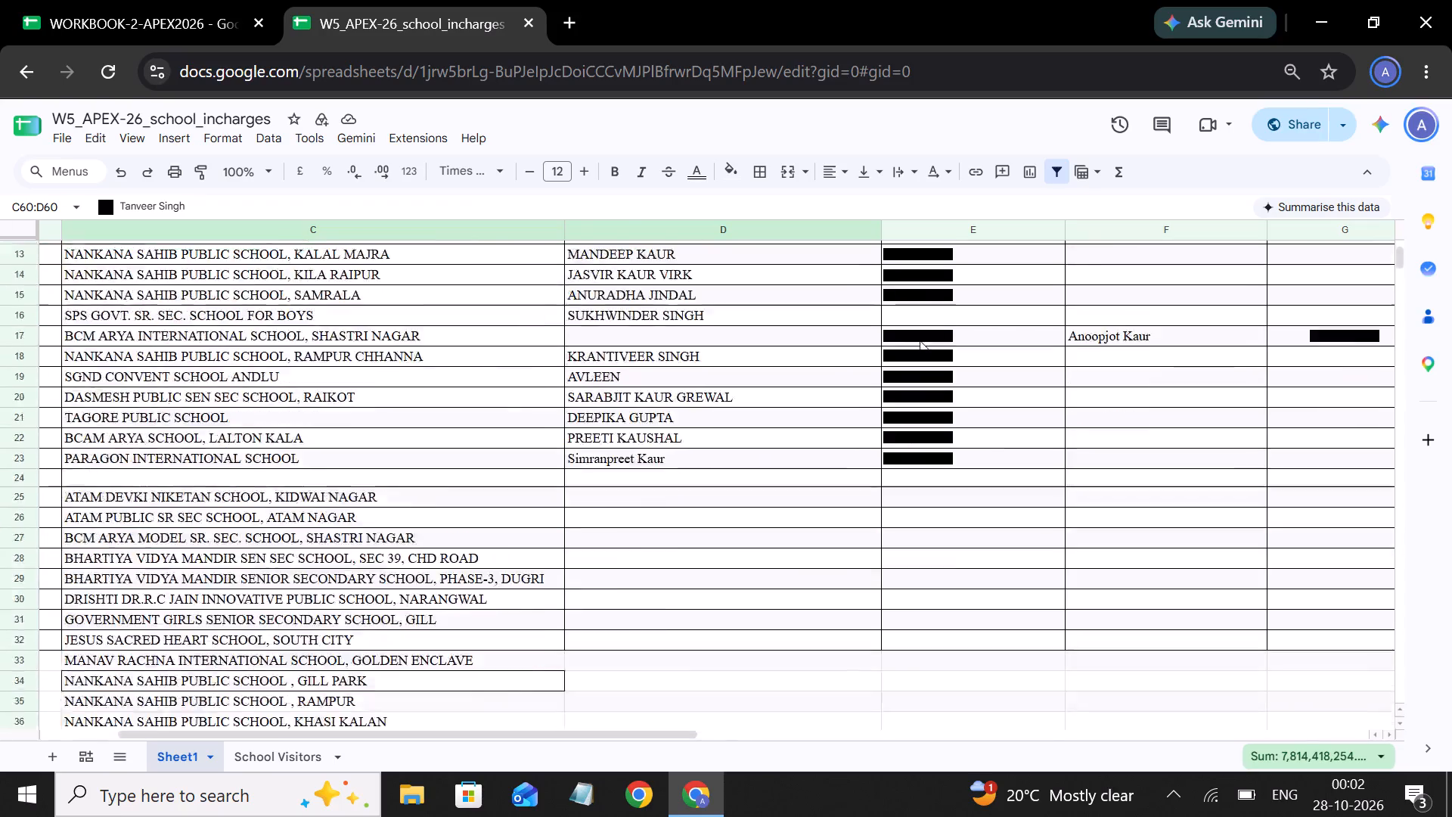
pyautogui.click(1124, 359)
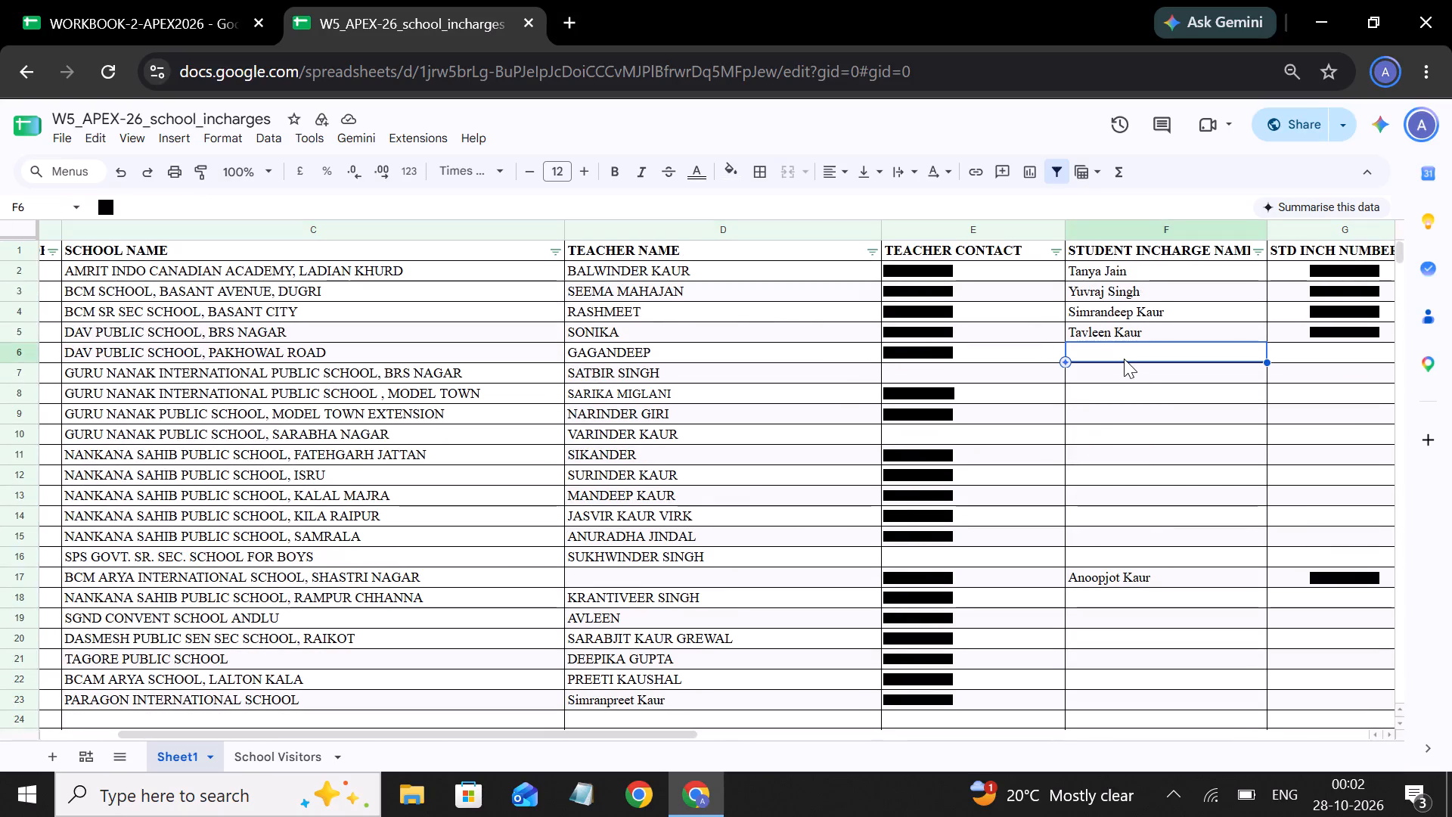
pyautogui.hotkey('ctrl', 'v')
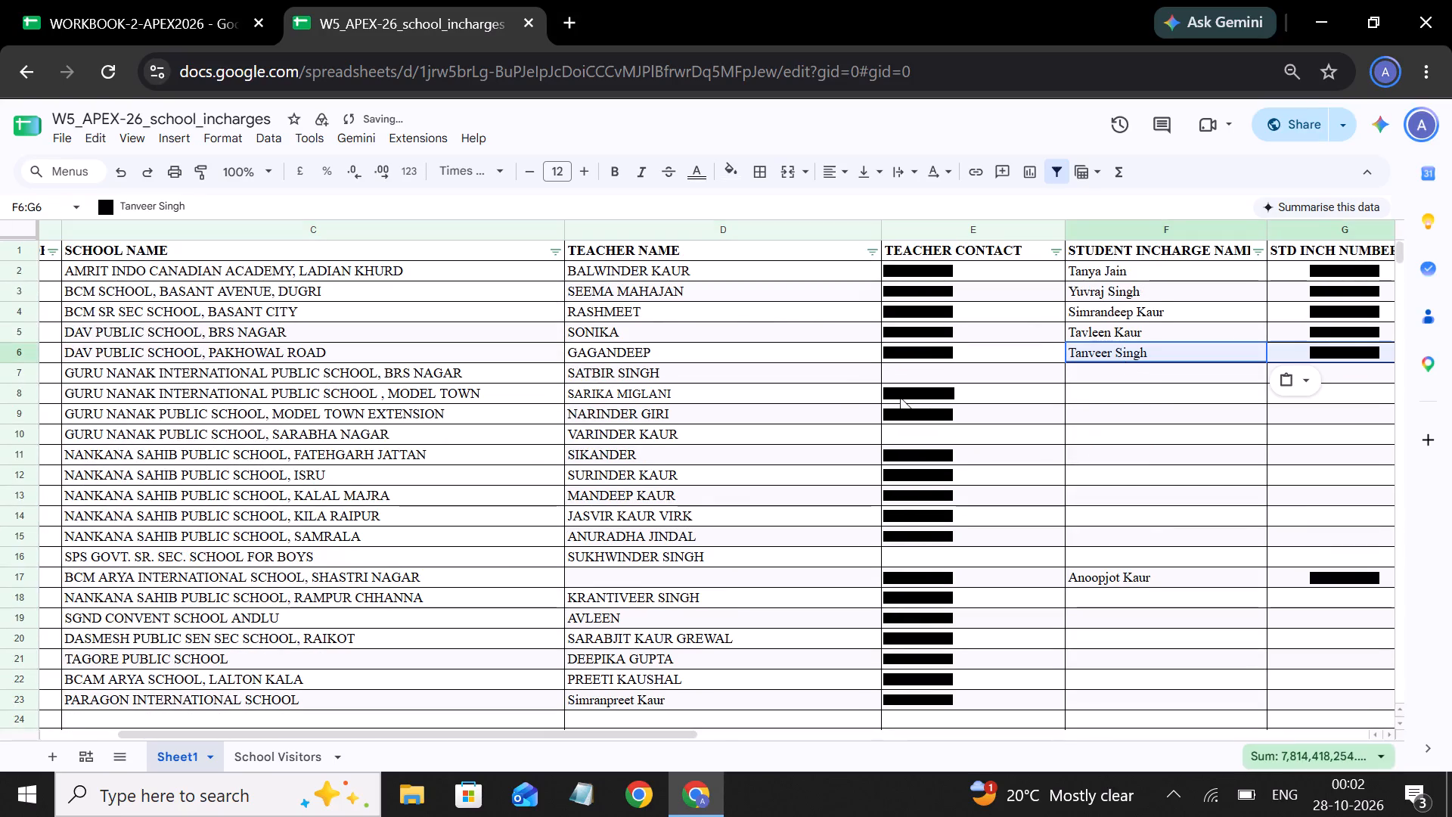
# Copy the incharge name and contact number from C61:D61 into F7:G7 for Guru Nanak International Public School, BRS Nagar.
pyautogui.scroll(-5, 976, 439)
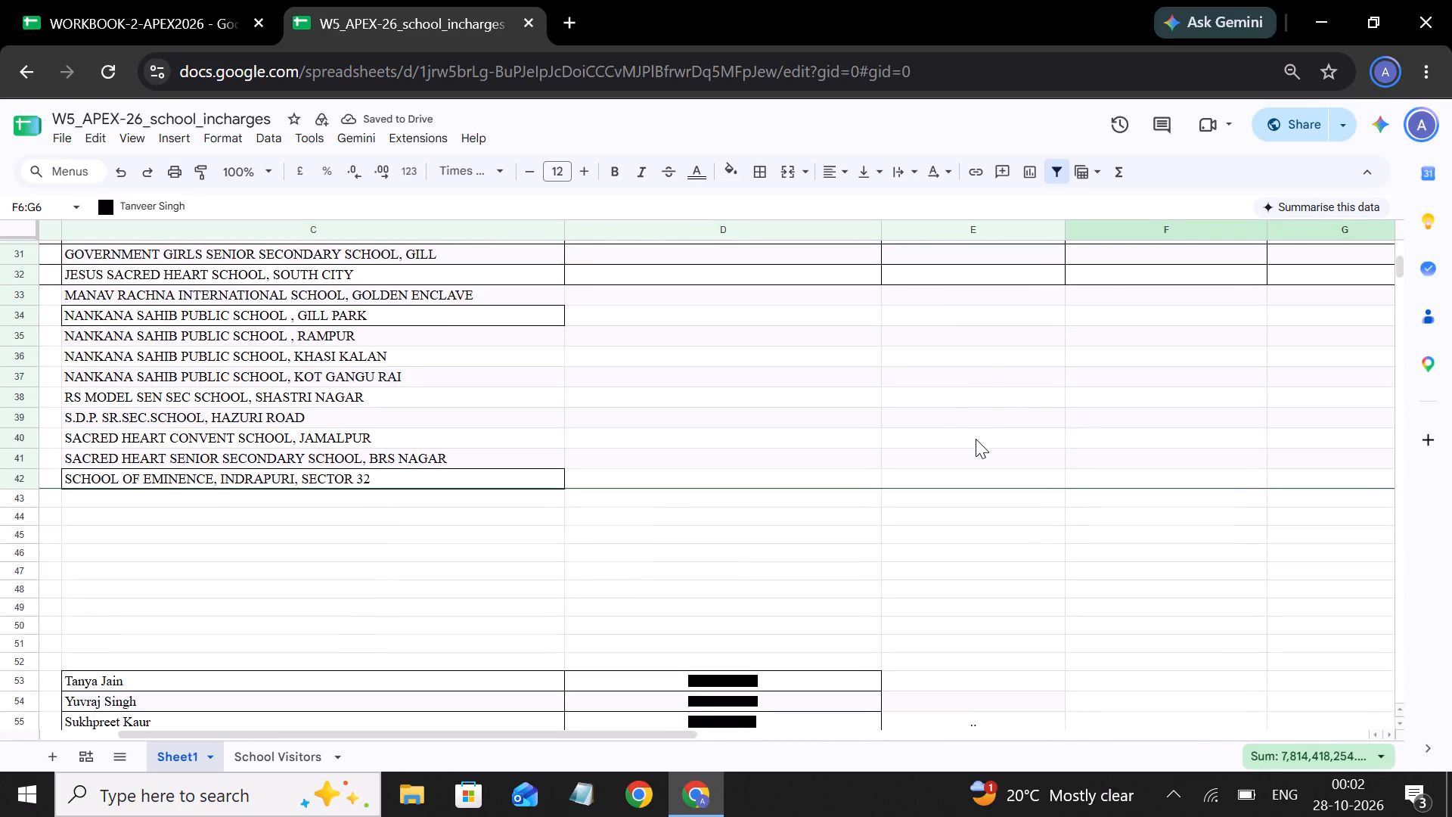
pyautogui.scroll(-3, 976, 439)
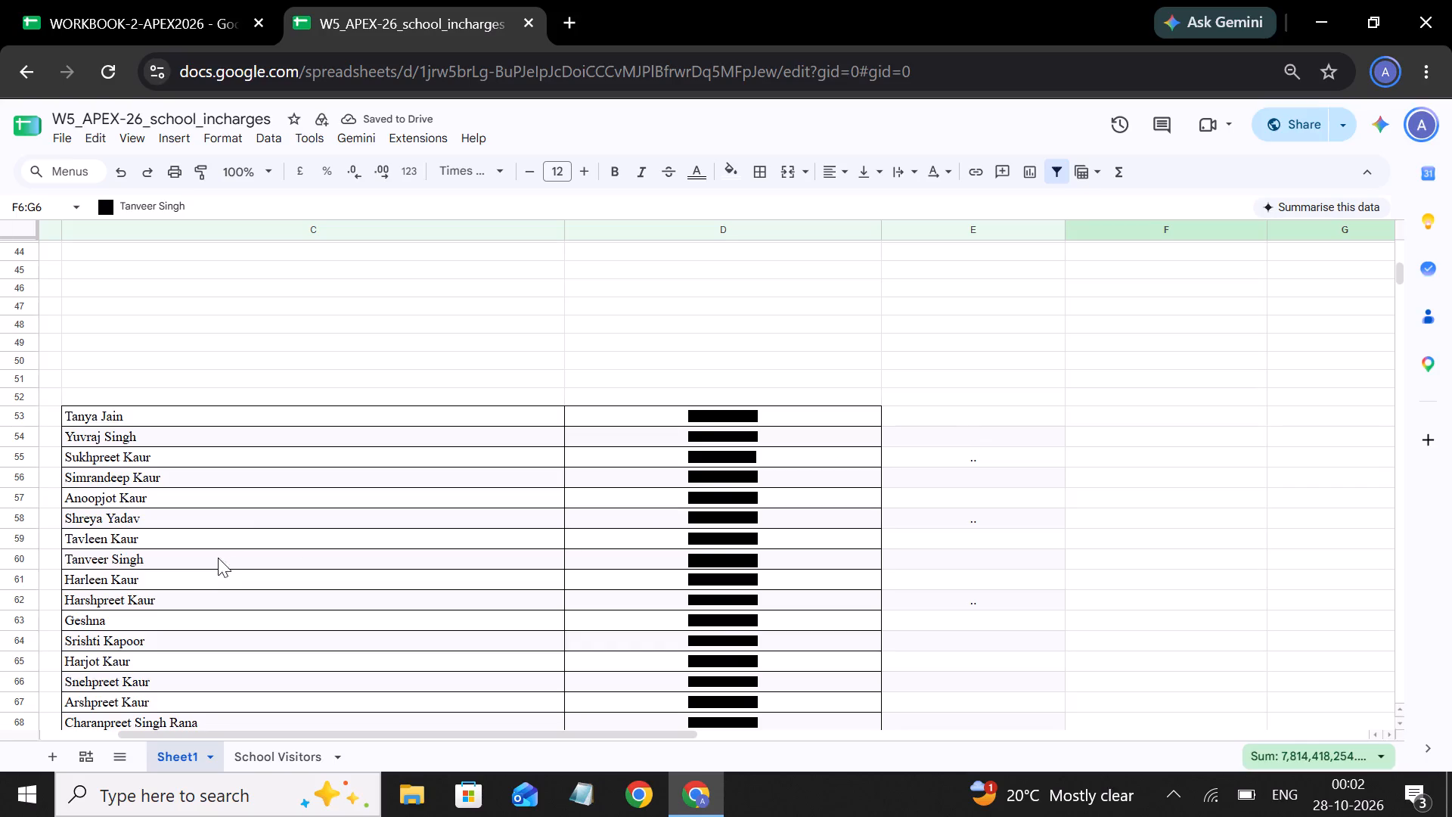
pyautogui.moveTo(190, 579); pyautogui.dragTo(673, 586)
pyautogui.hotkey('ctrl', 'v')
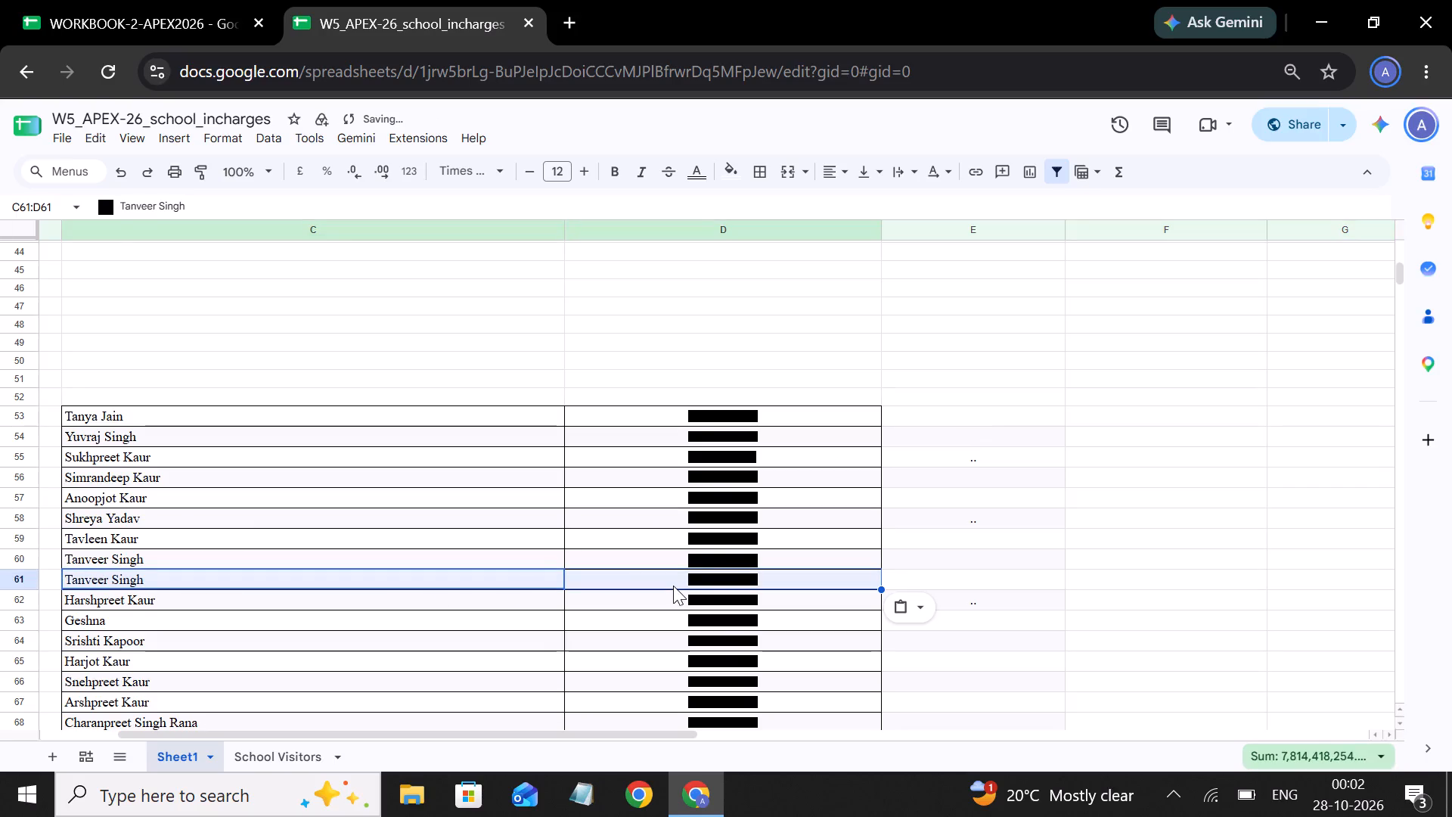
pyautogui.hotkey('ctrl', 'z')
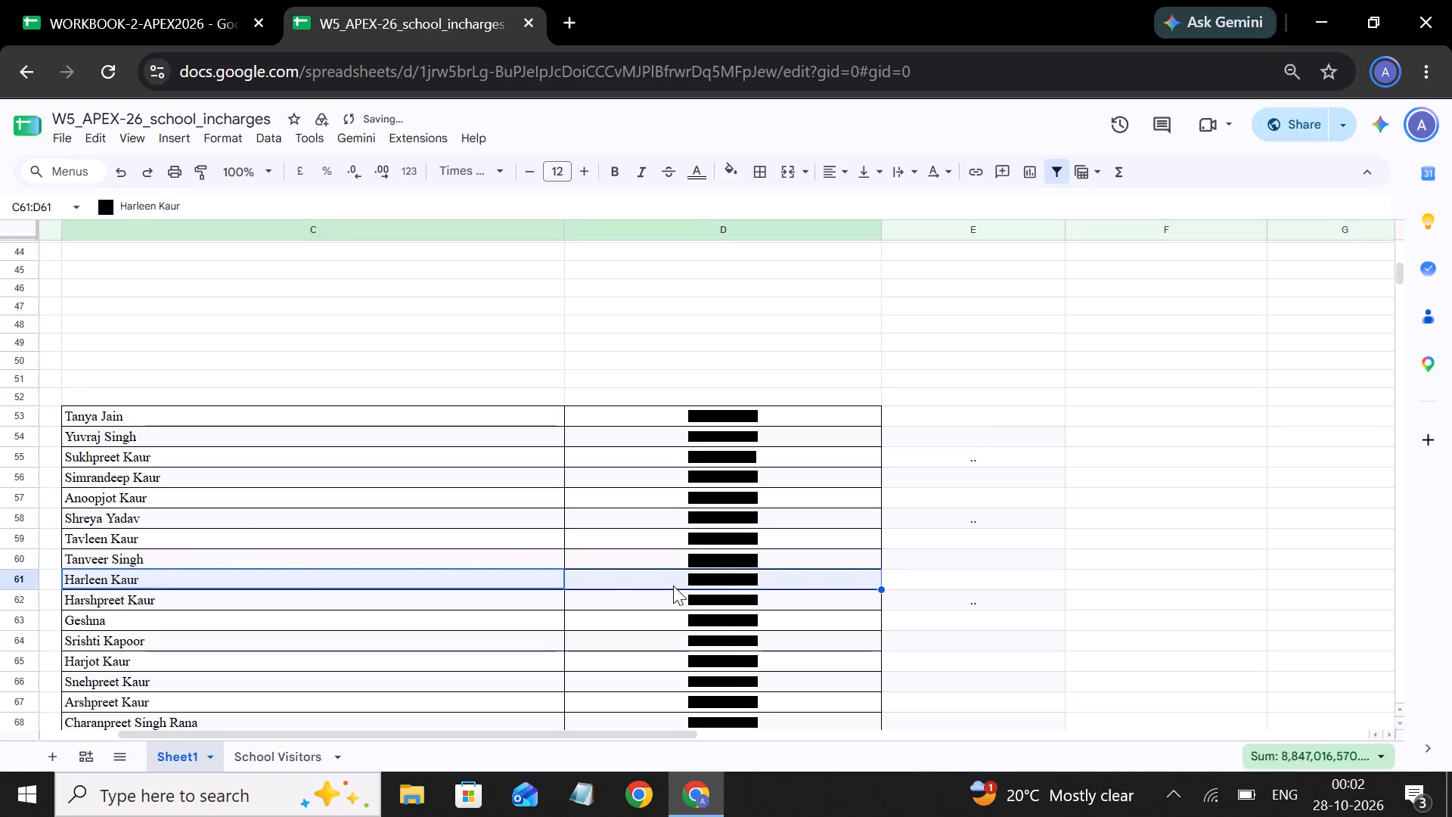
pyautogui.hotkey('ctrl', 'c')
pyautogui.scroll(5, 879, 424)
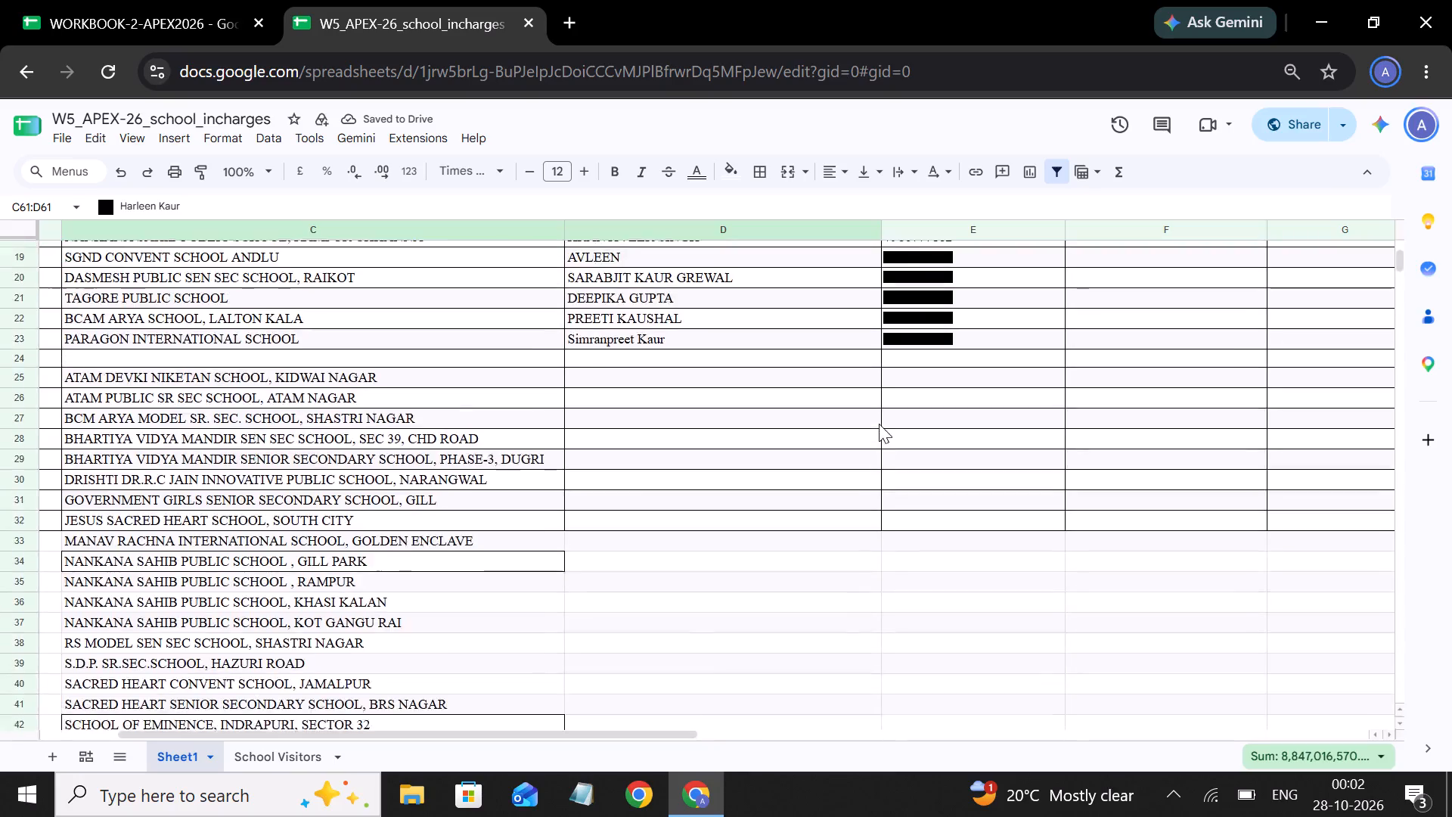
pyautogui.scroll(2, 879, 424)
pyautogui.click(1146, 348)
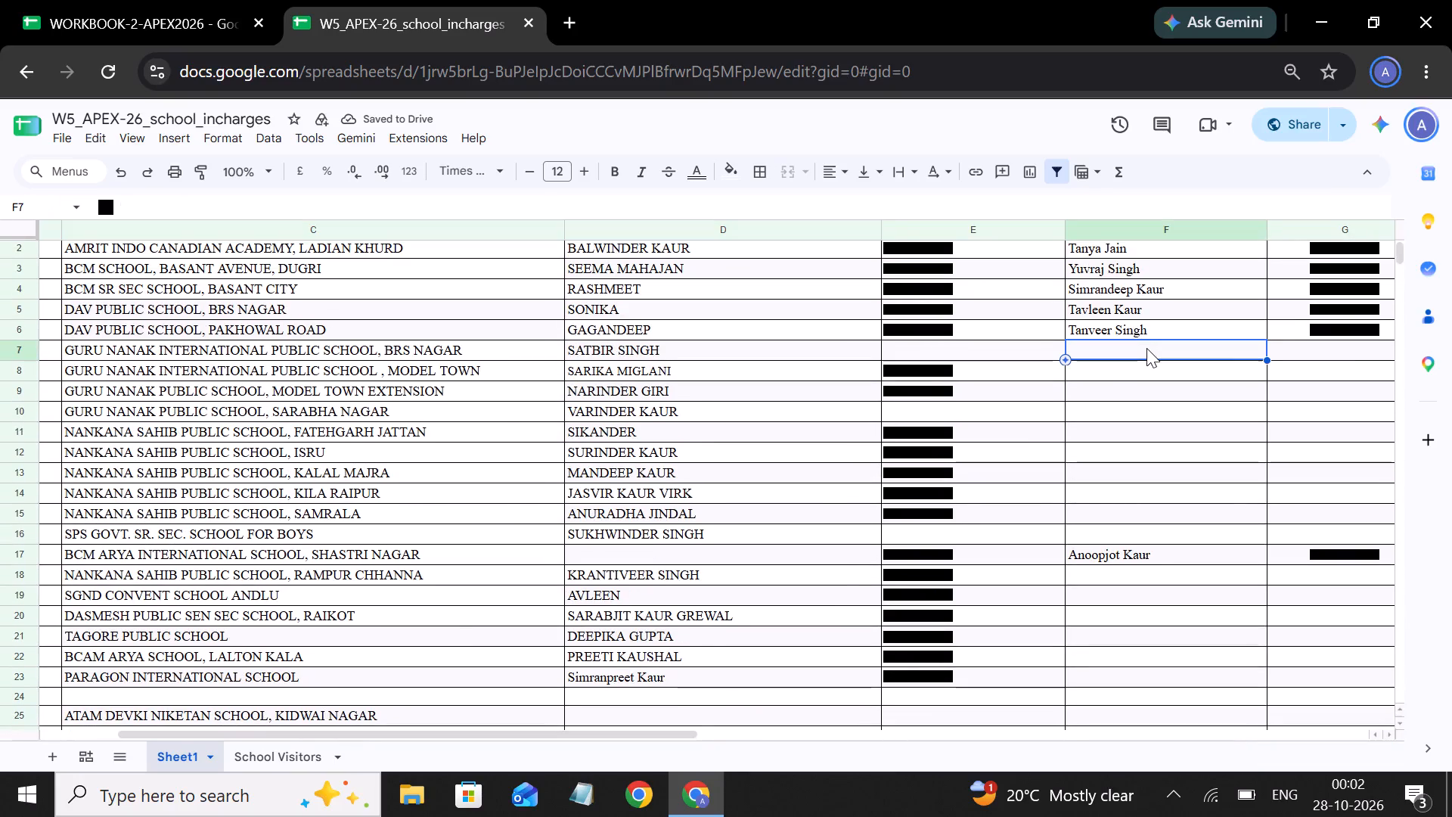
pyautogui.hotkey('ctrl', 'v')
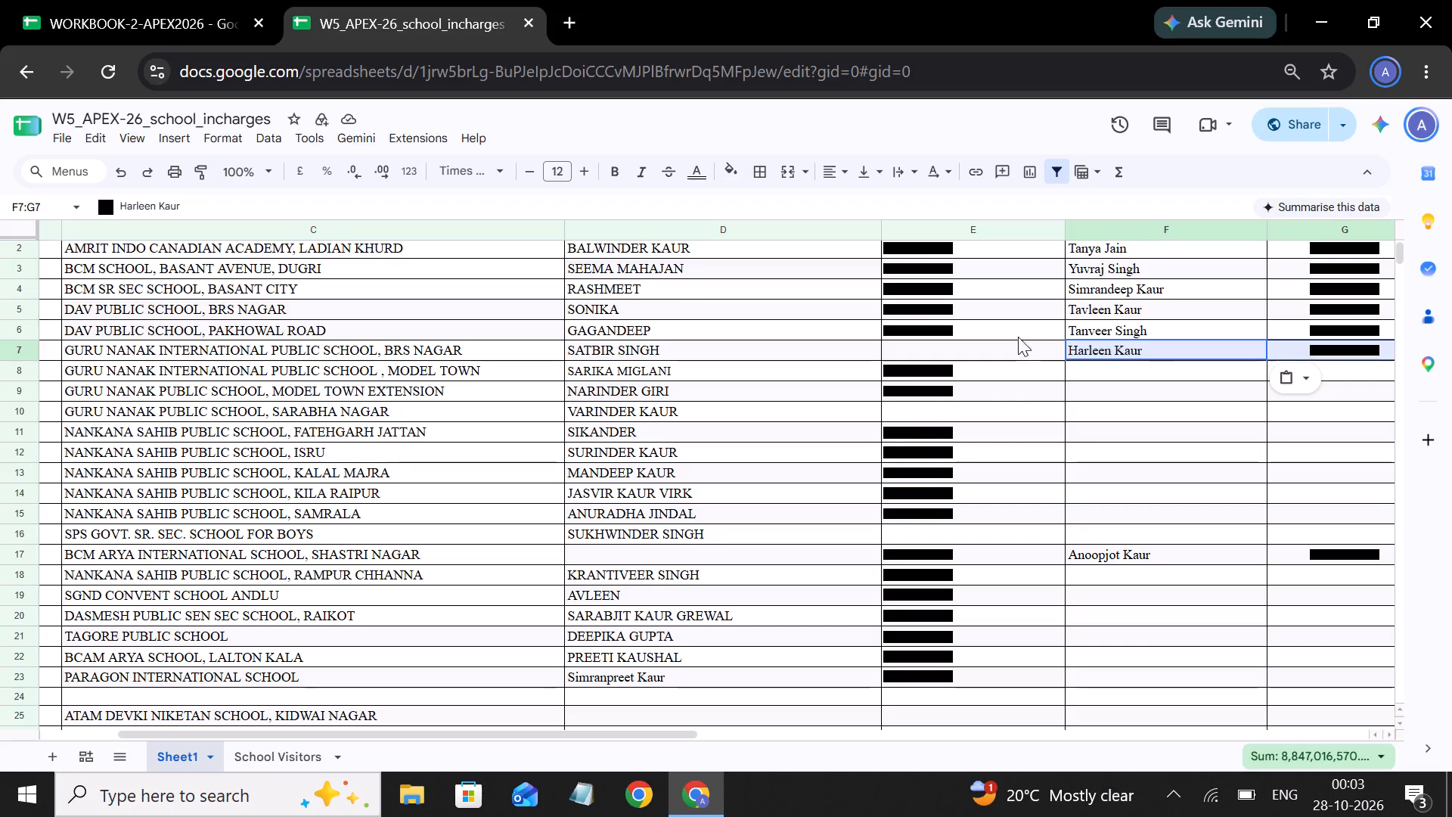
# Copy the incharge name and contact number from C63:D63, skipping marked row 62, into F8:G8 for Guru Nanak International Public School, Model Town.
pyautogui.scroll(-5, 979, 399)
pyautogui.scroll(-1, 978, 318)
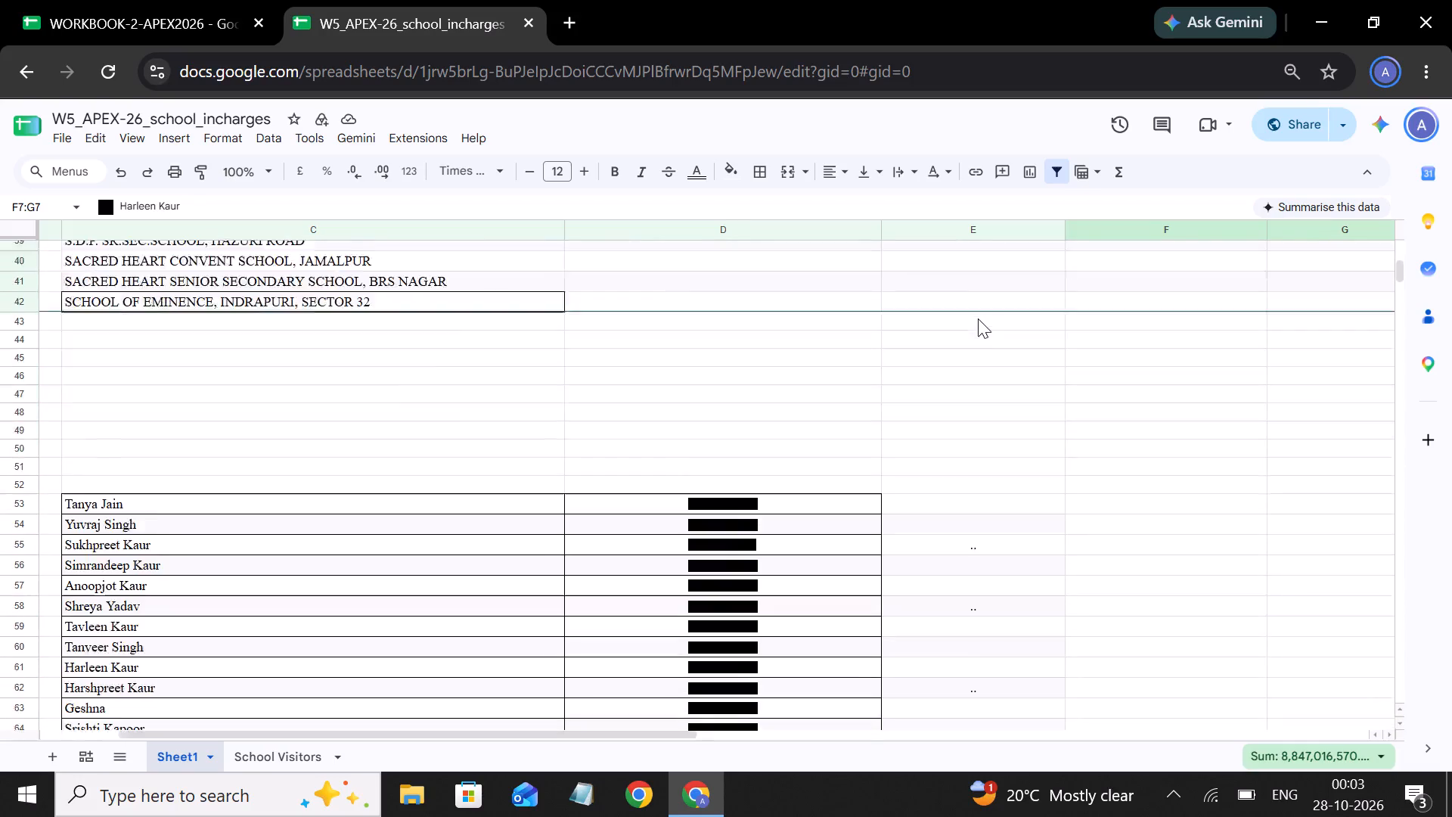
pyautogui.scroll(-1, 978, 318)
pyautogui.scroll(-1, 370, 580)
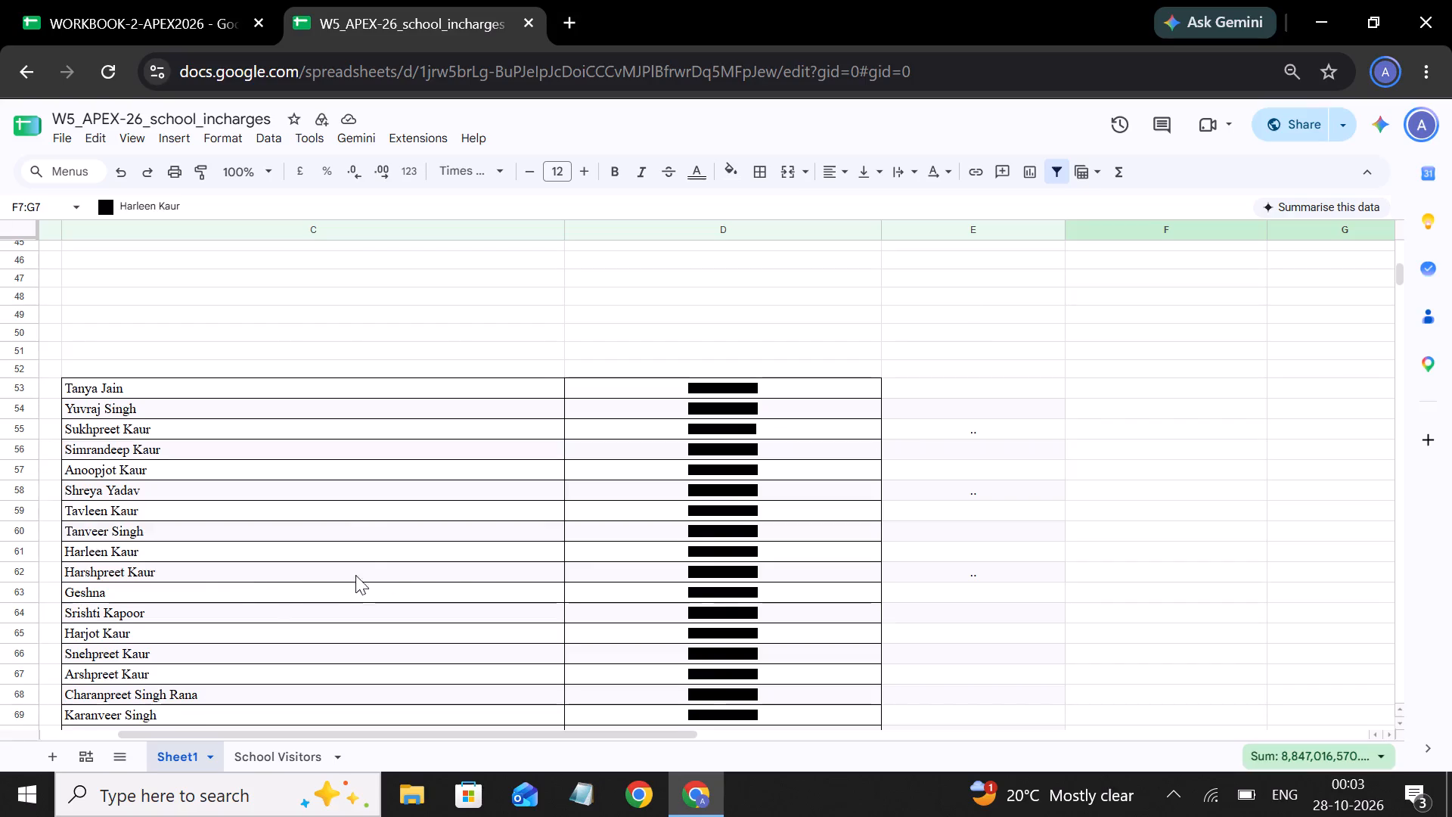
pyautogui.moveTo(234, 584); pyautogui.dragTo(571, 586)
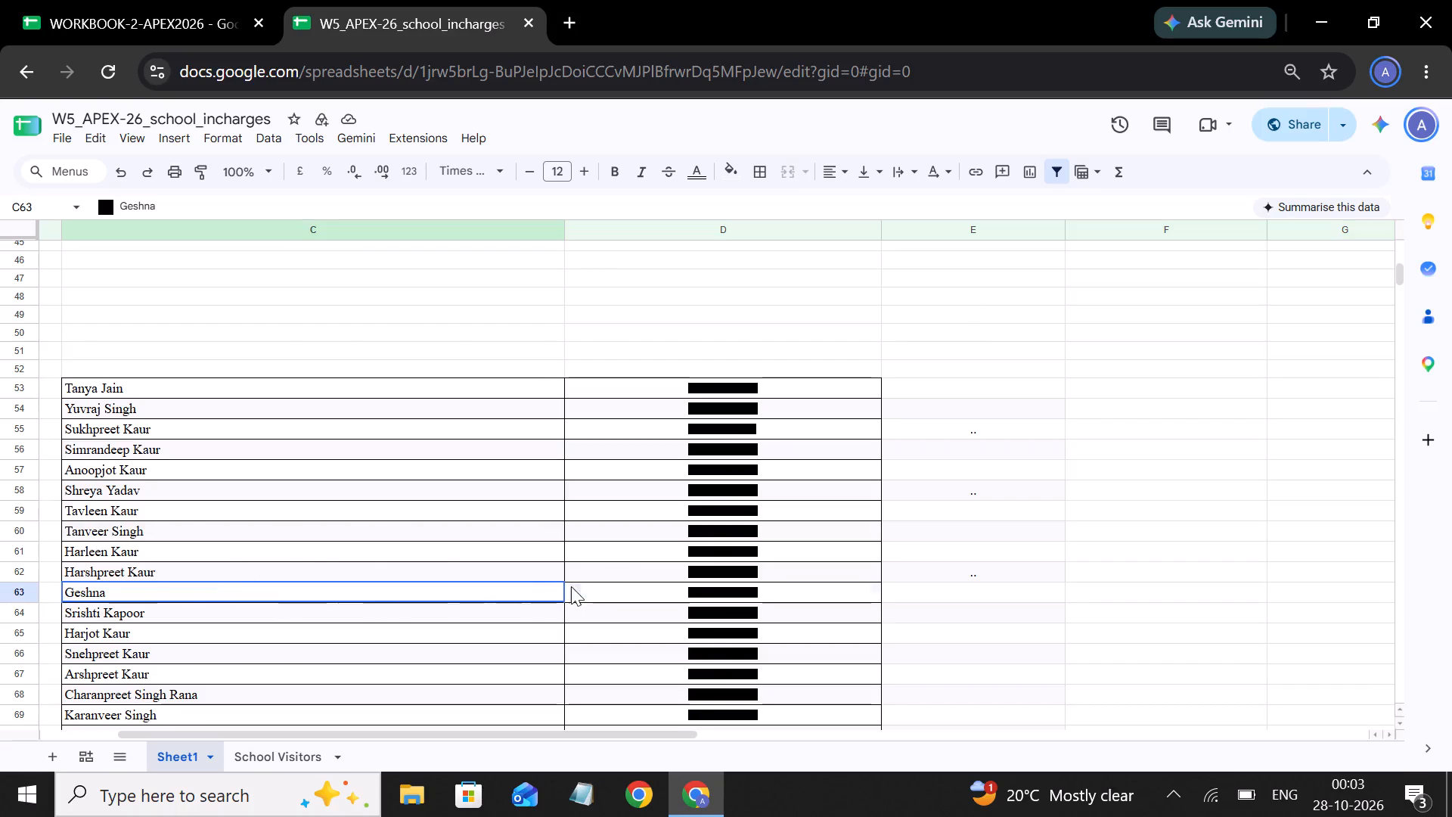
pyautogui.moveTo(571, 586); pyautogui.dragTo(600, 586)
pyautogui.hotkey('ctrl', 'c')
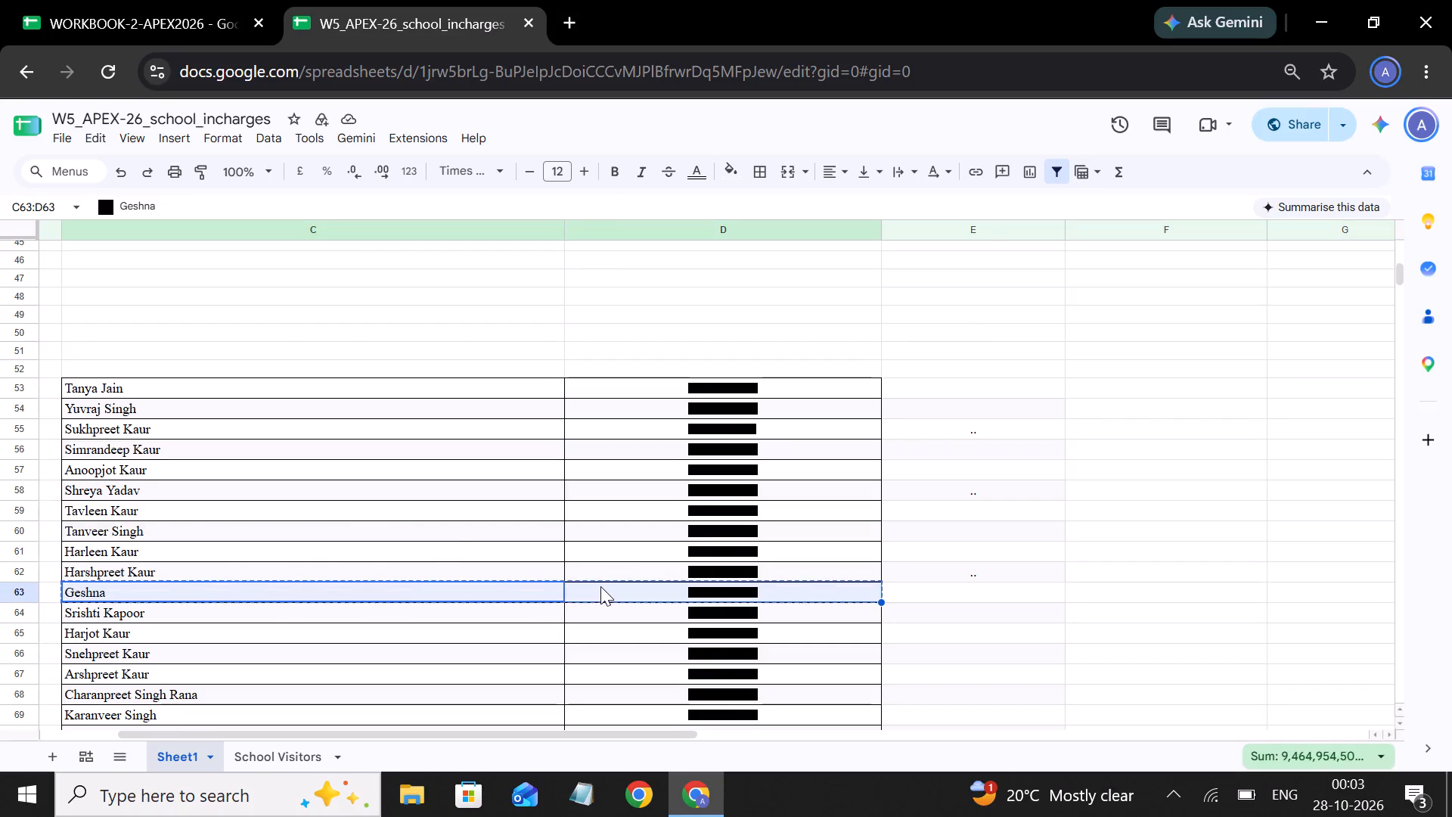
pyautogui.scroll(4, 1021, 371)
pyautogui.click(1104, 388)
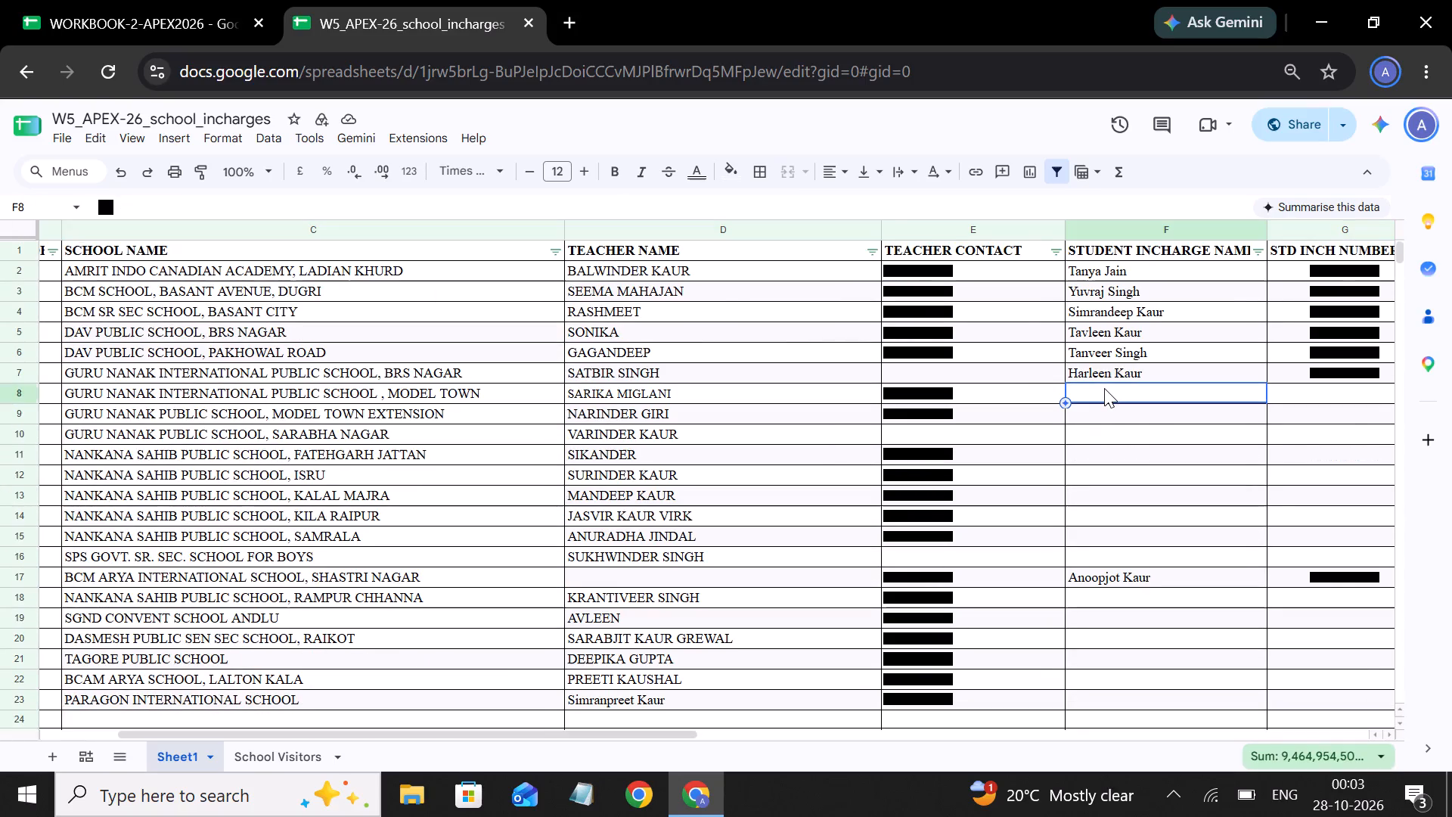
pyautogui.hotkey('ctrl', 'v')
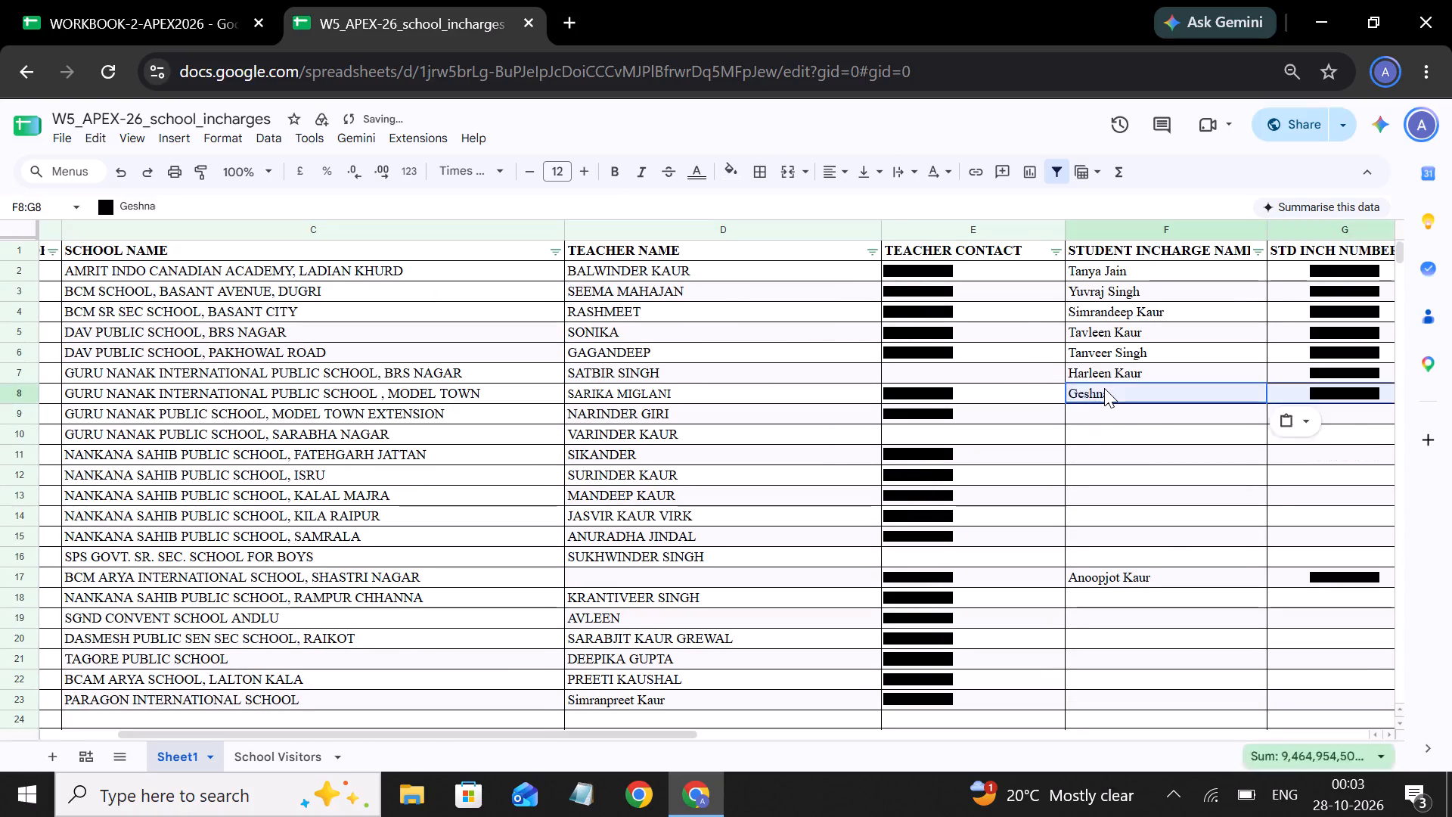
# Copy the incharge name and contact number from C64:D64 into F9:G9 for Guru Nanak Public School, Model Town Extension.
pyautogui.scroll(-9, 1104, 388)
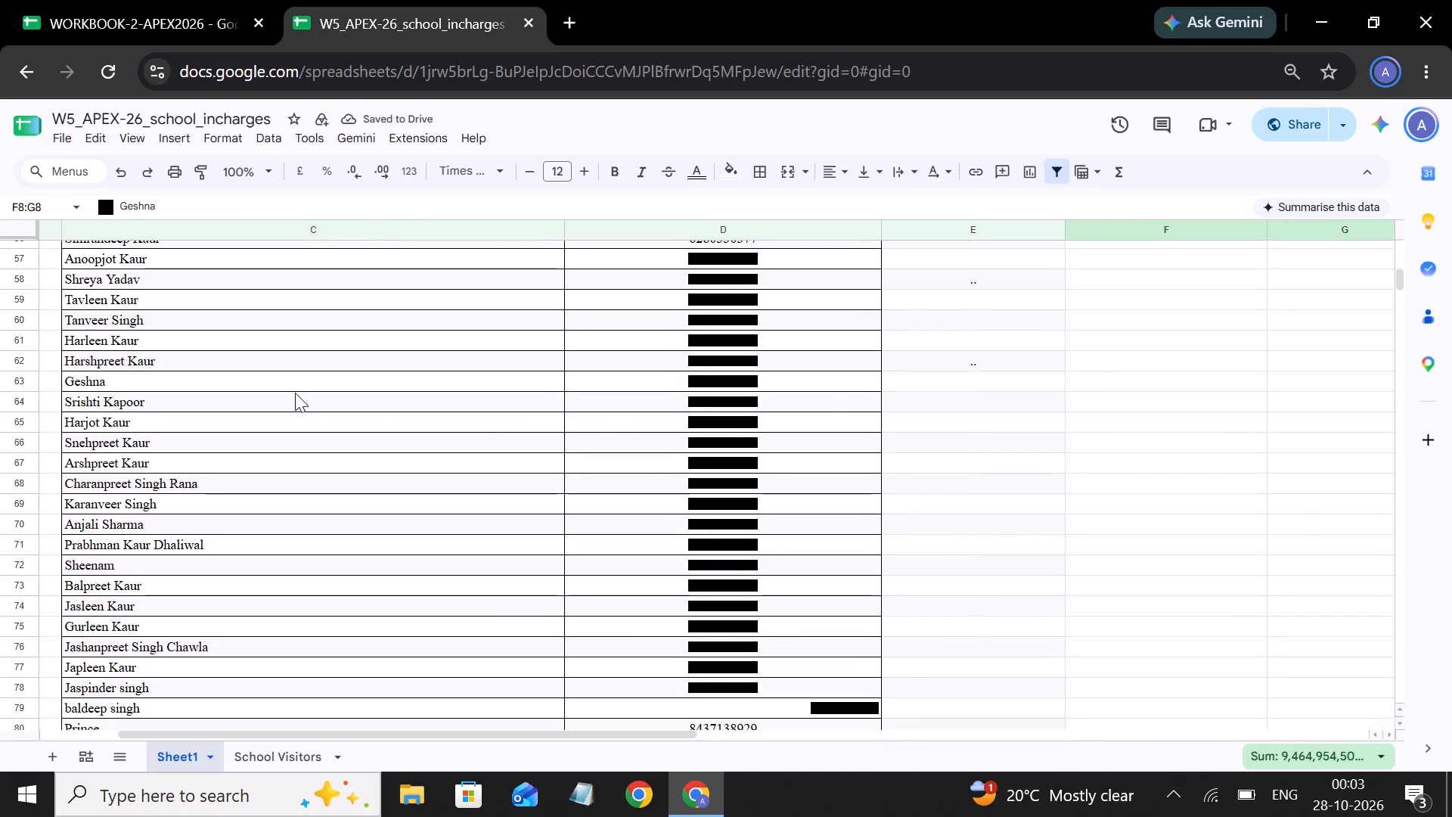
pyautogui.moveTo(295, 393); pyautogui.dragTo(615, 406)
pyautogui.hotkey('ctrl', 'c')
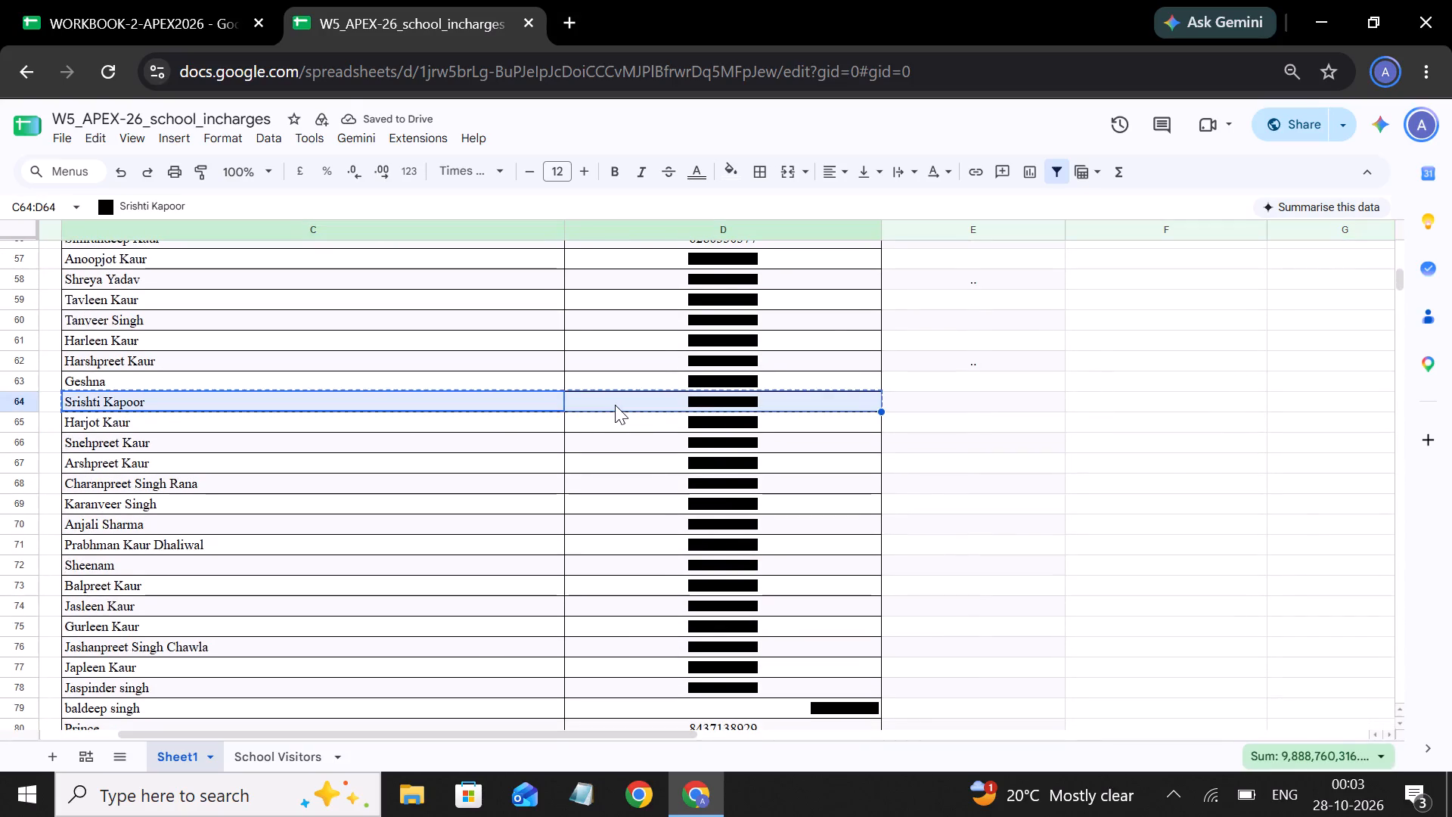
pyautogui.scroll(7, 1329, 250)
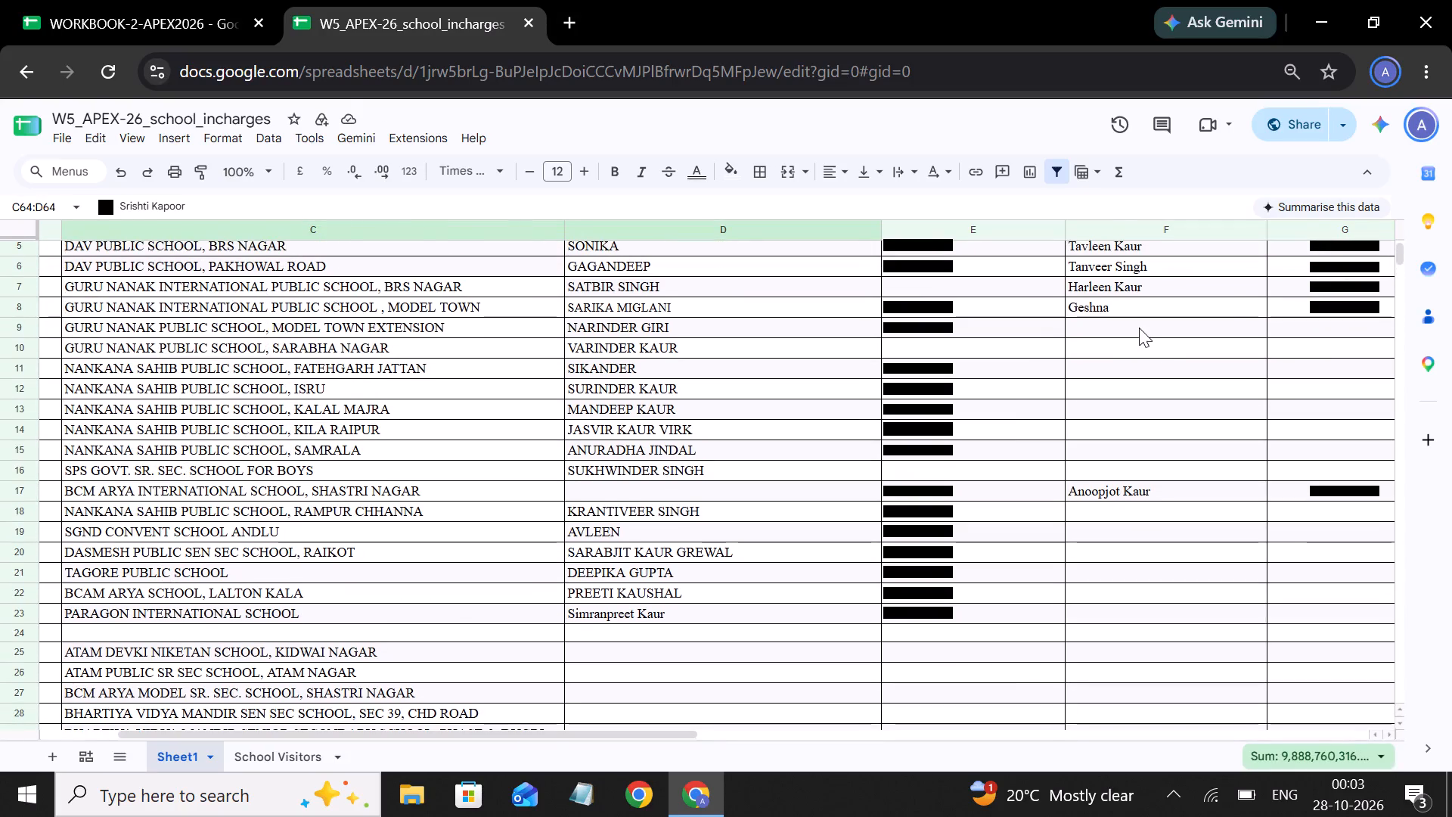
pyautogui.click(1141, 325)
pyautogui.hotkey('ctrl', 'v')
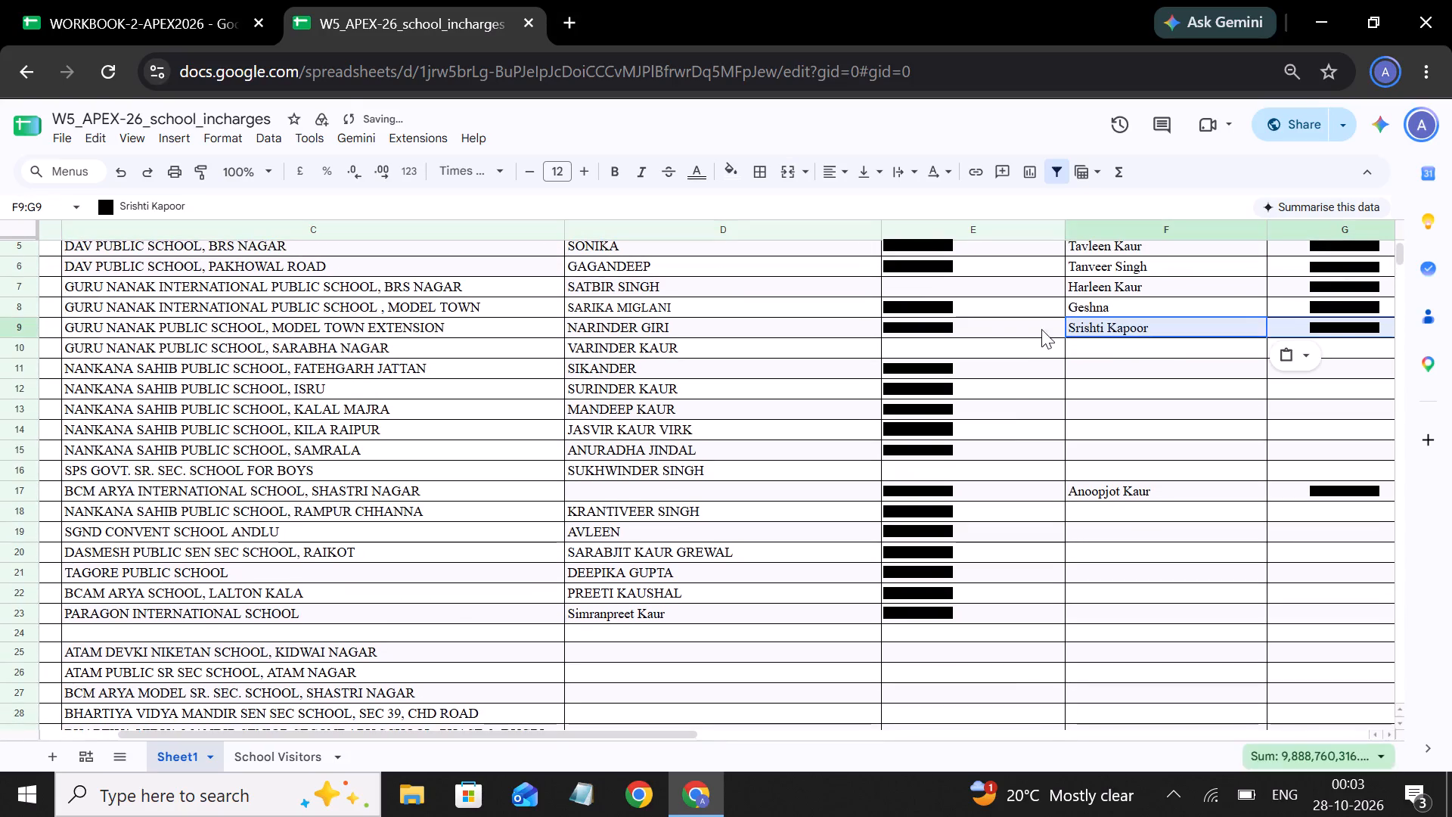
# Copy the incharge name and contact number from C65:D65 into F10:G10 for Guru Nanak Public School, Sarabha Nagar.
pyautogui.scroll(-3, 920, 334)
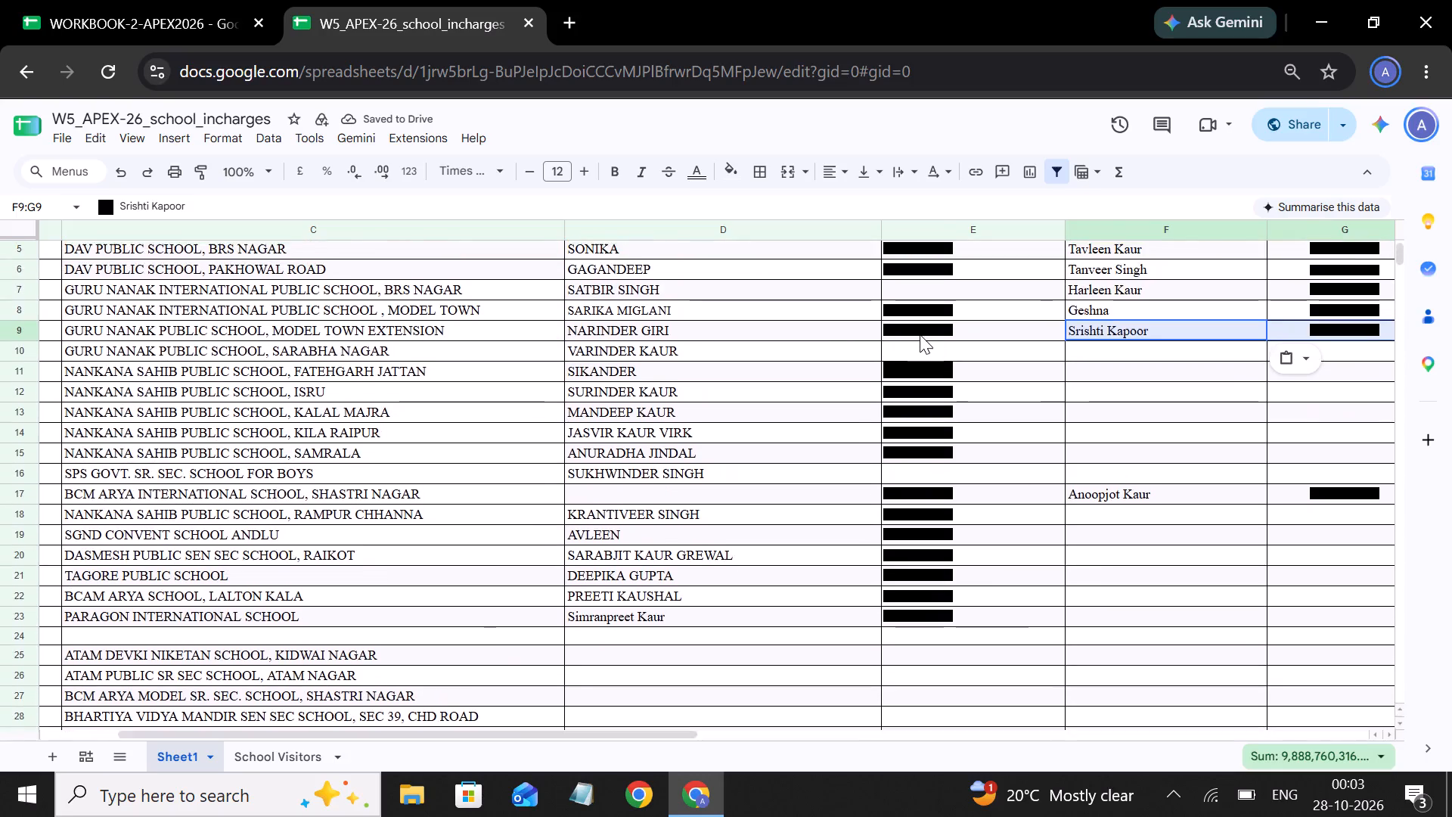
pyautogui.scroll(-2, 920, 334)
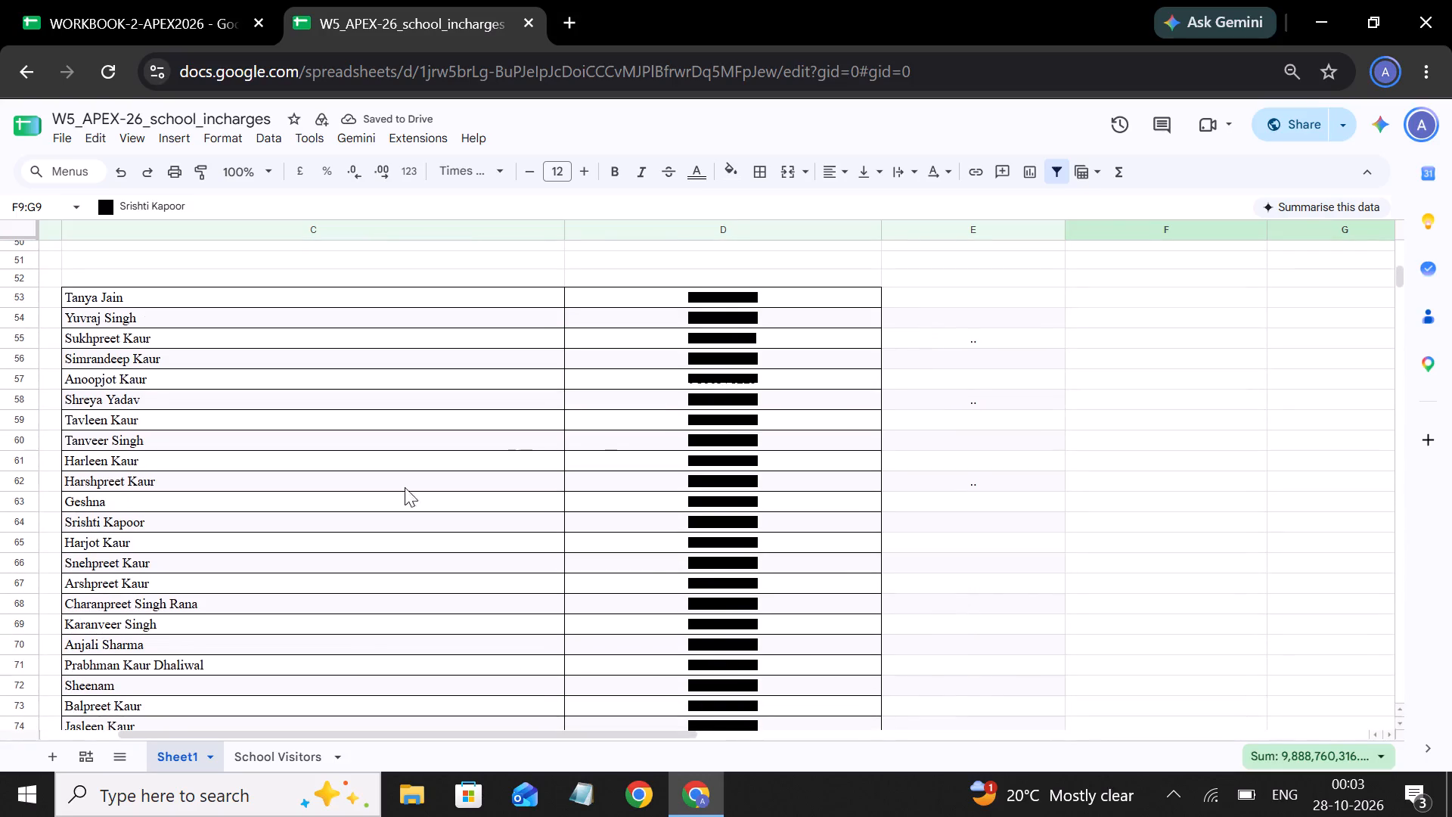
pyautogui.moveTo(141, 567); pyautogui.dragTo(420, 570)
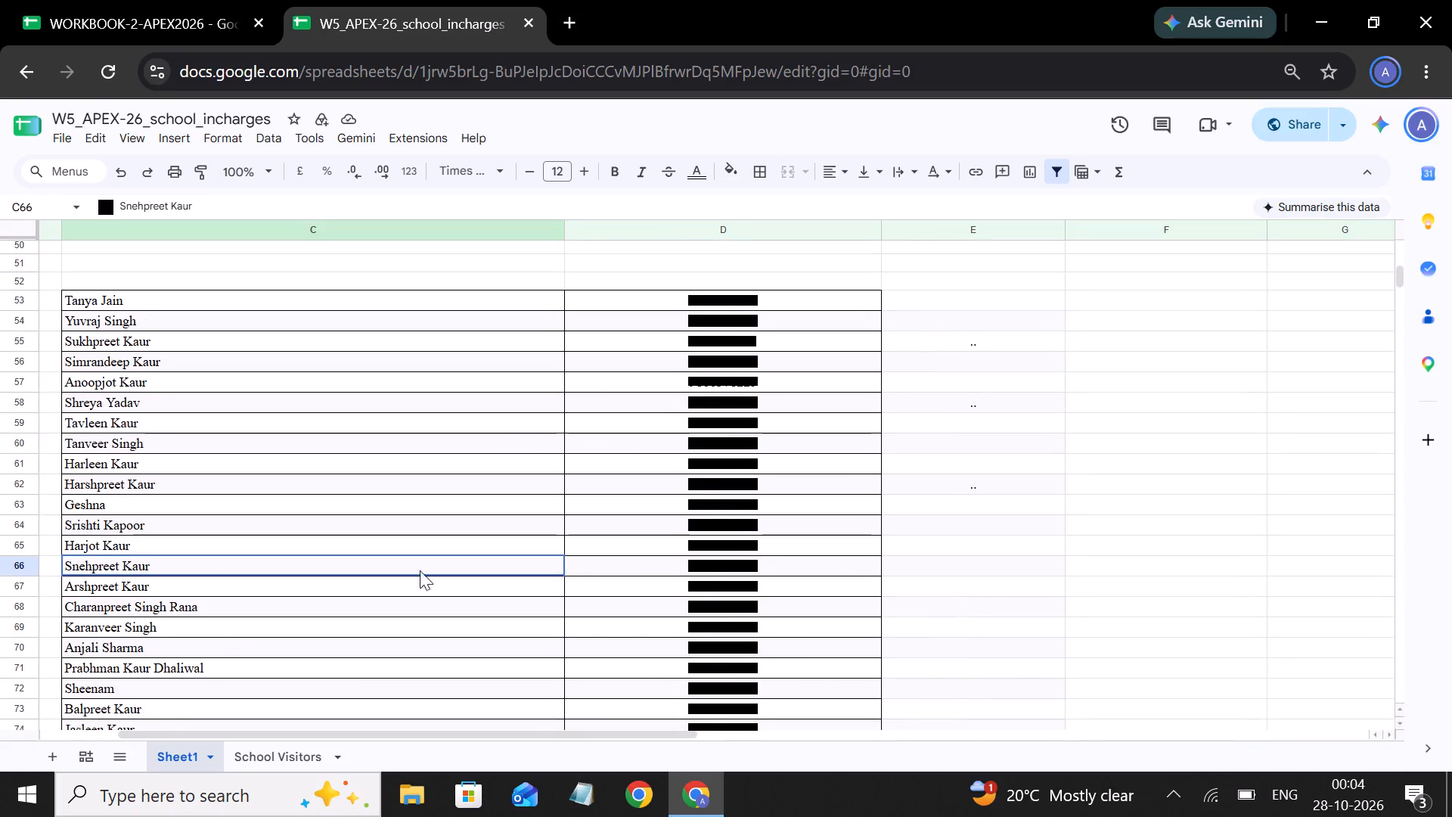
pyautogui.moveTo(420, 570); pyautogui.dragTo(445, 561)
pyautogui.moveTo(284, 541); pyautogui.dragTo(613, 550)
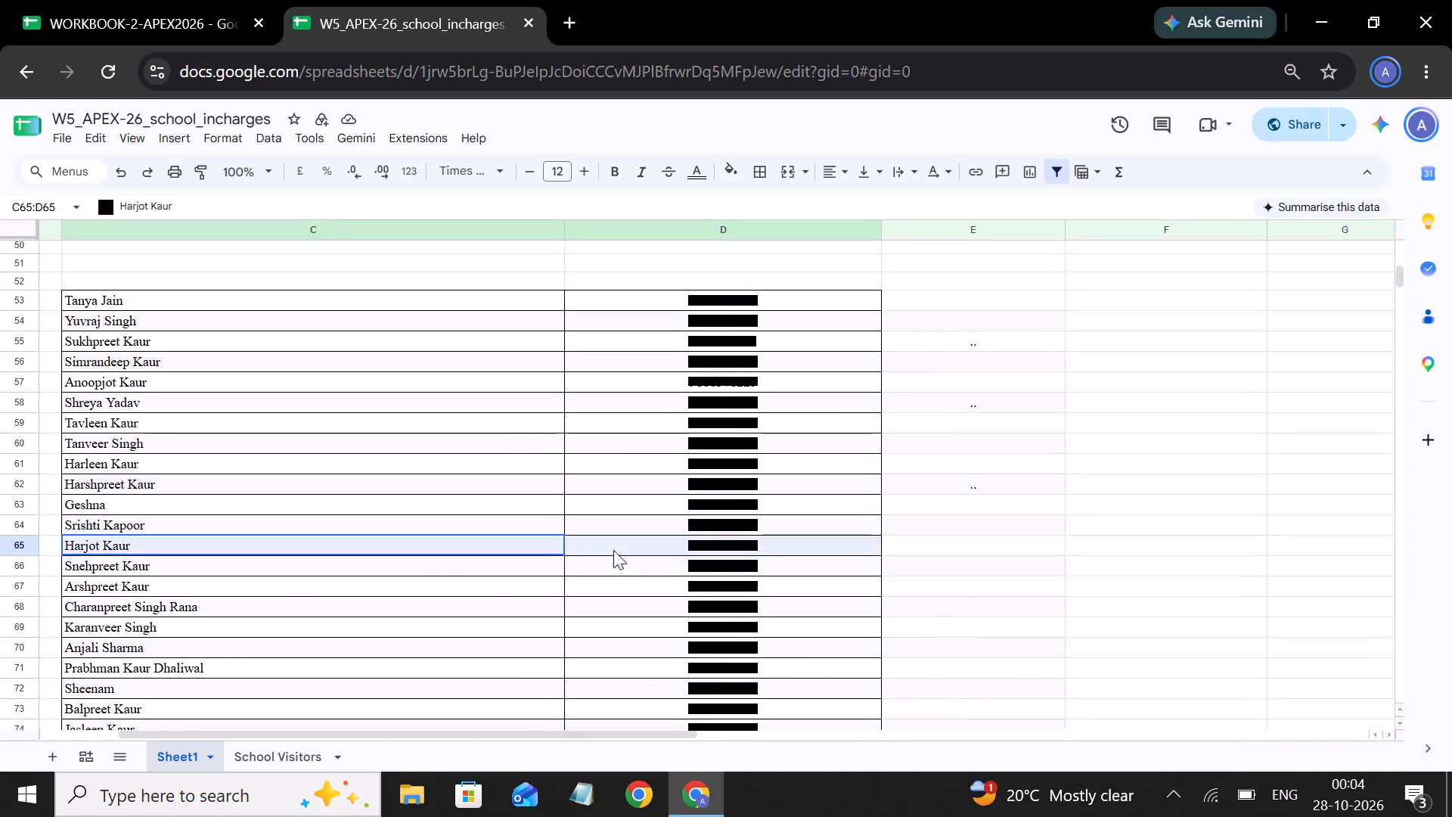
pyautogui.moveTo(613, 550); pyautogui.dragTo(626, 547)
pyautogui.hotkey('ctrl', 'c')
pyautogui.scroll(6, 992, 412)
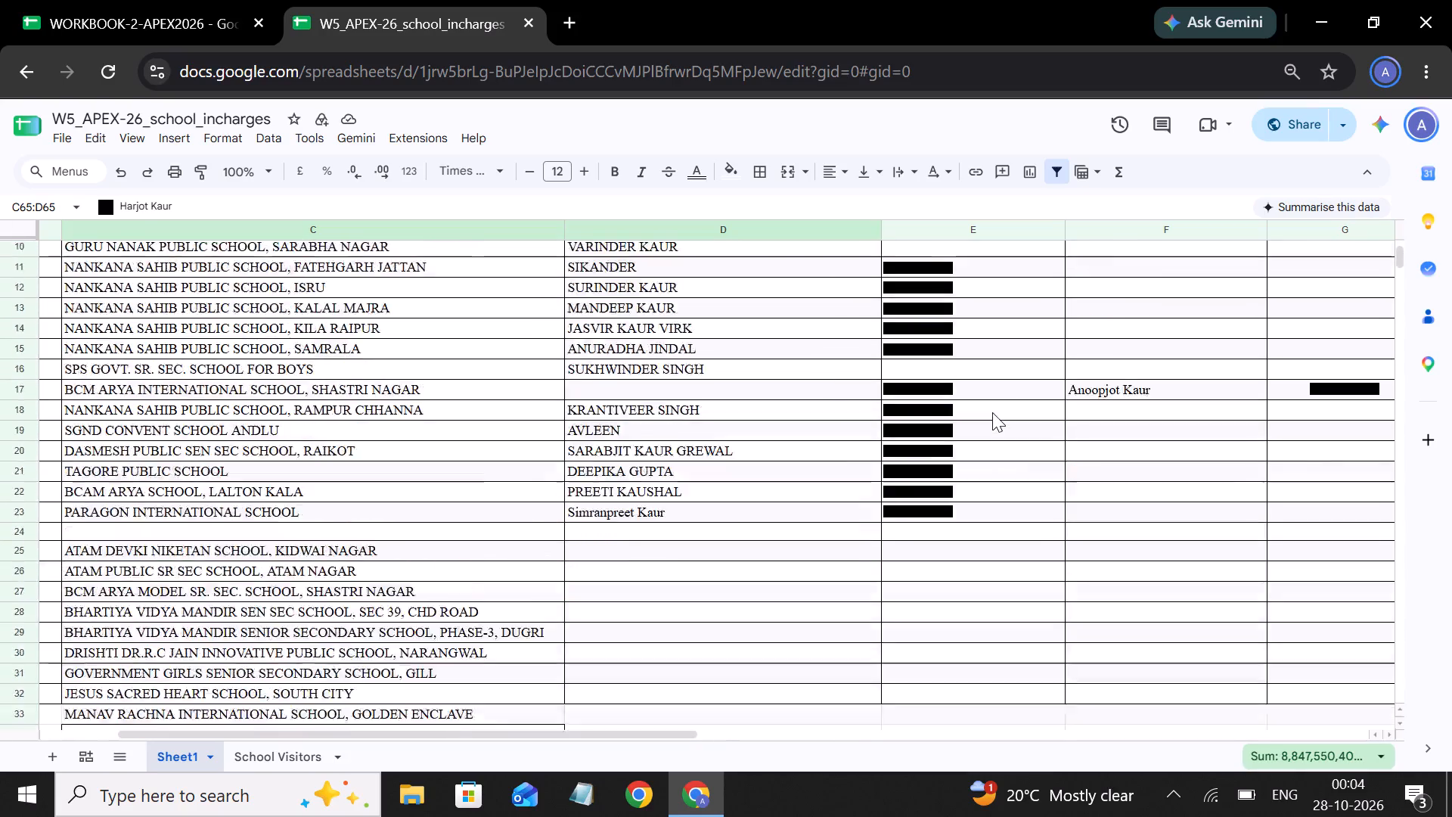
pyautogui.scroll(1, 992, 412)
pyautogui.click(1138, 359)
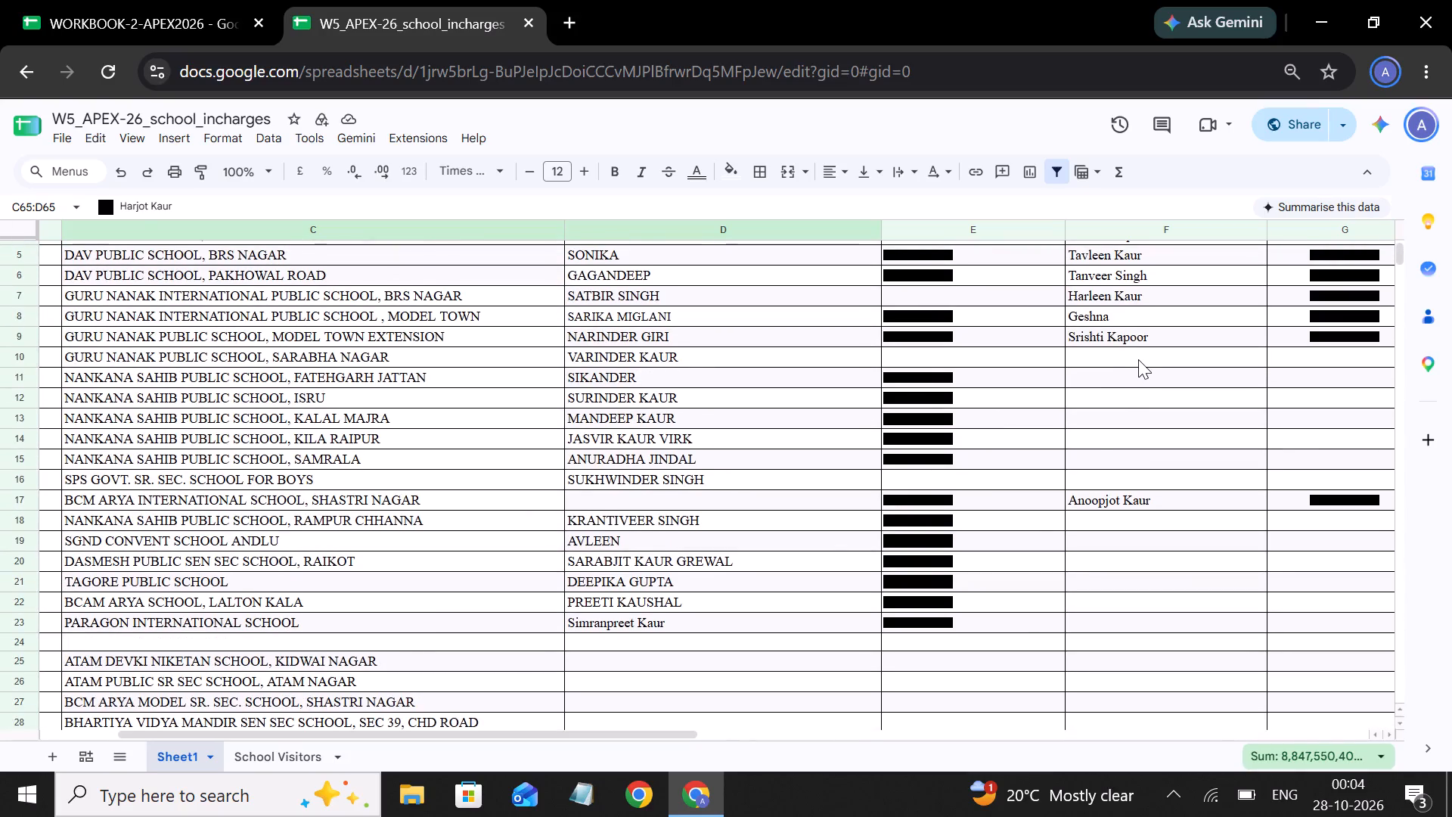
pyautogui.hotkey('ctrl', 'v')
# Copy the incharge name and contact number from C66:D66 into F11:G11 for Nankana Sahib Public School, Fatehgarh Jattan.
pyautogui.scroll(-2, 1138, 359)
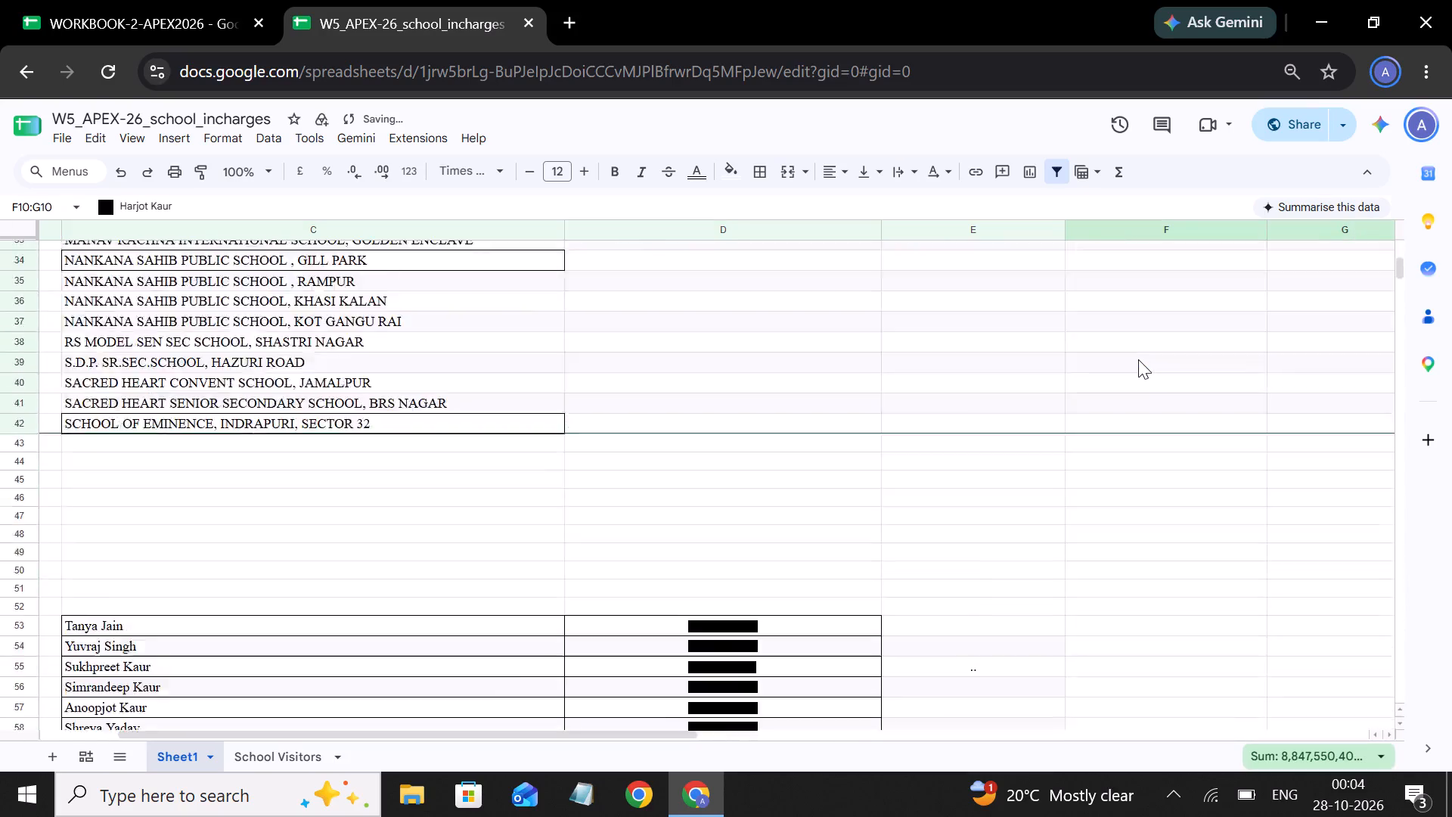
pyautogui.scroll(-5, 1138, 359)
pyautogui.click(246, 544)
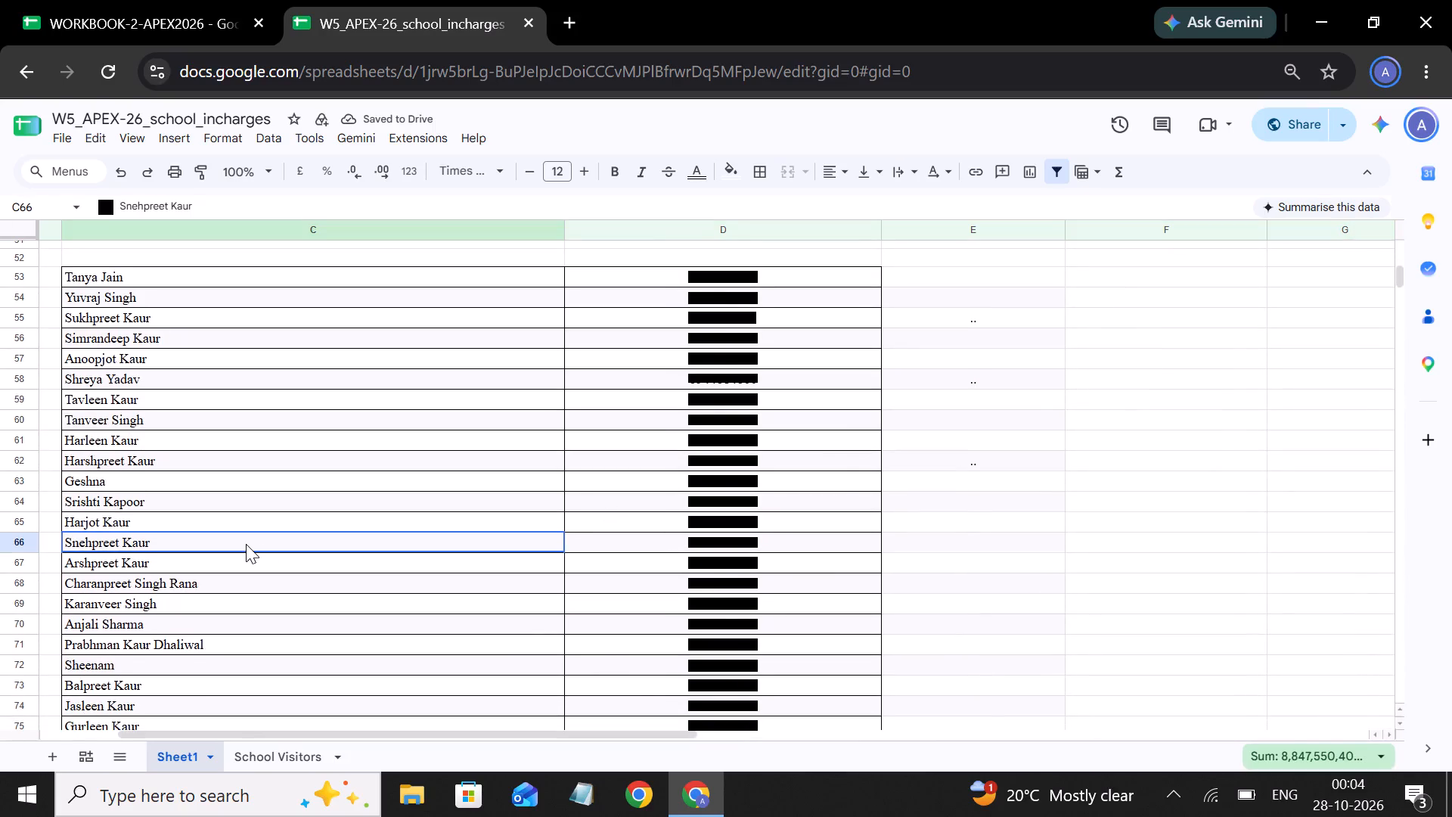
pyautogui.moveTo(246, 544); pyautogui.dragTo(612, 542)
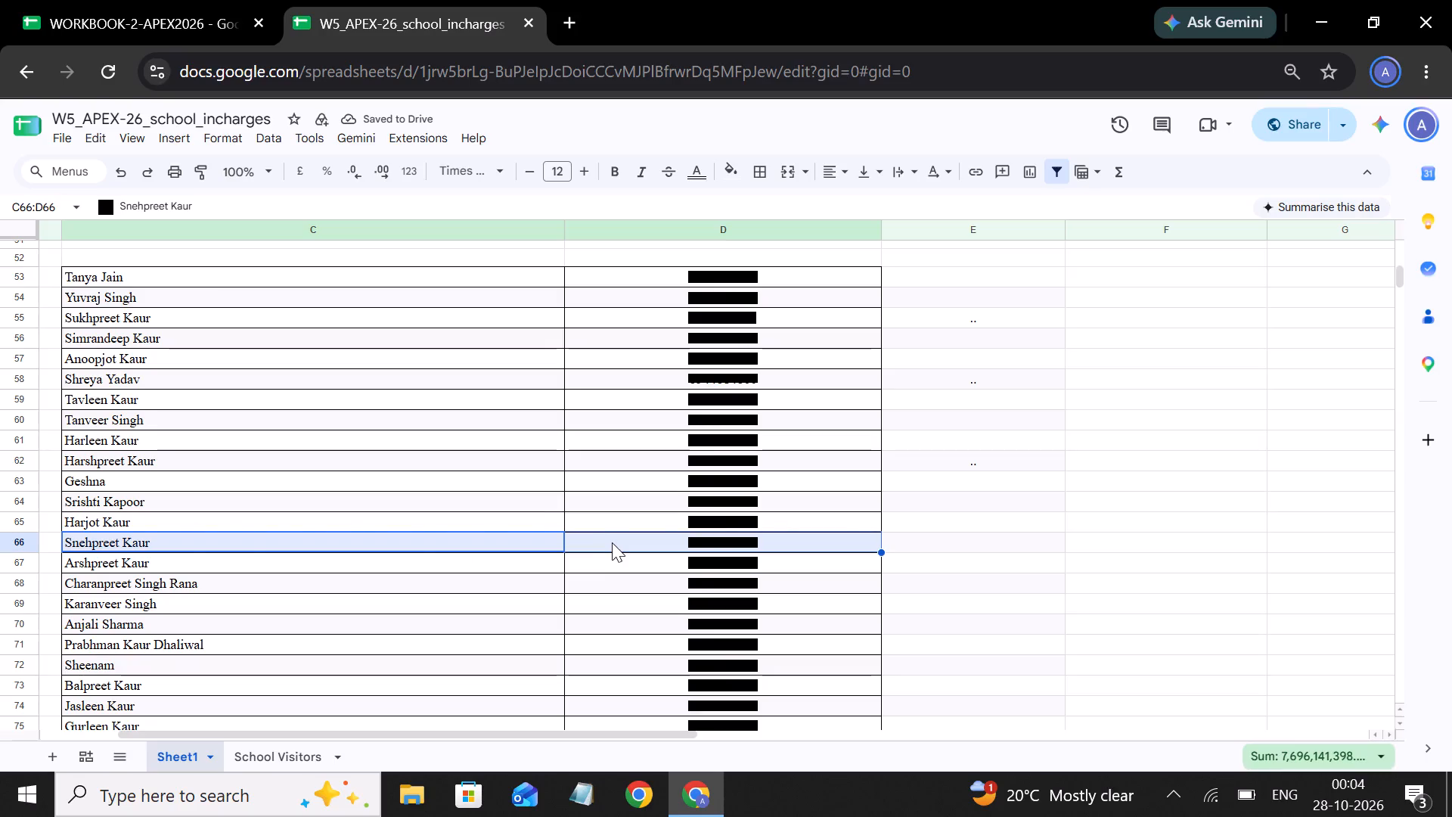
pyautogui.hotkey('ctrl', 'c')
pyautogui.scroll(5, 1010, 392)
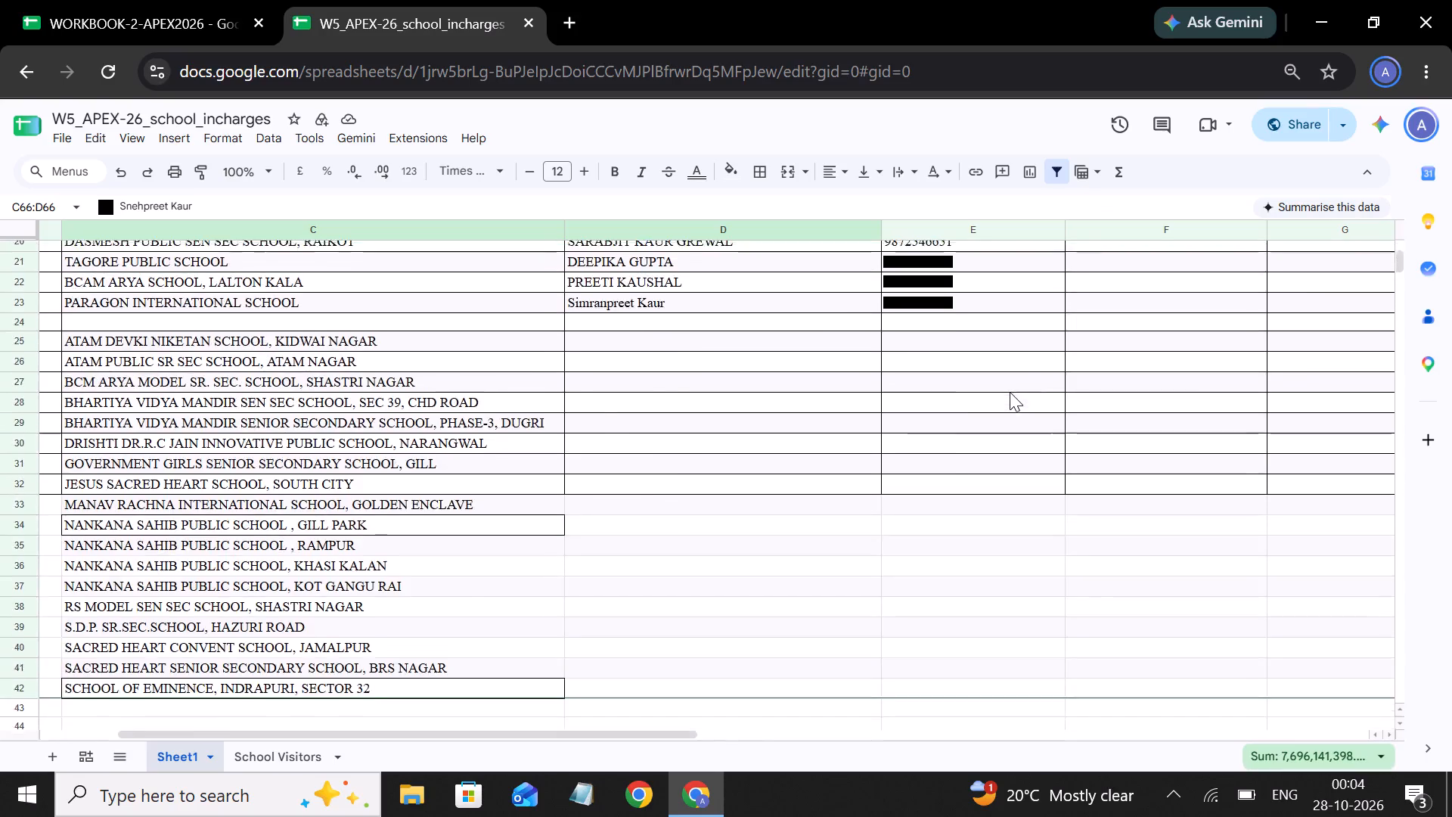
pyautogui.scroll(3, 1010, 392)
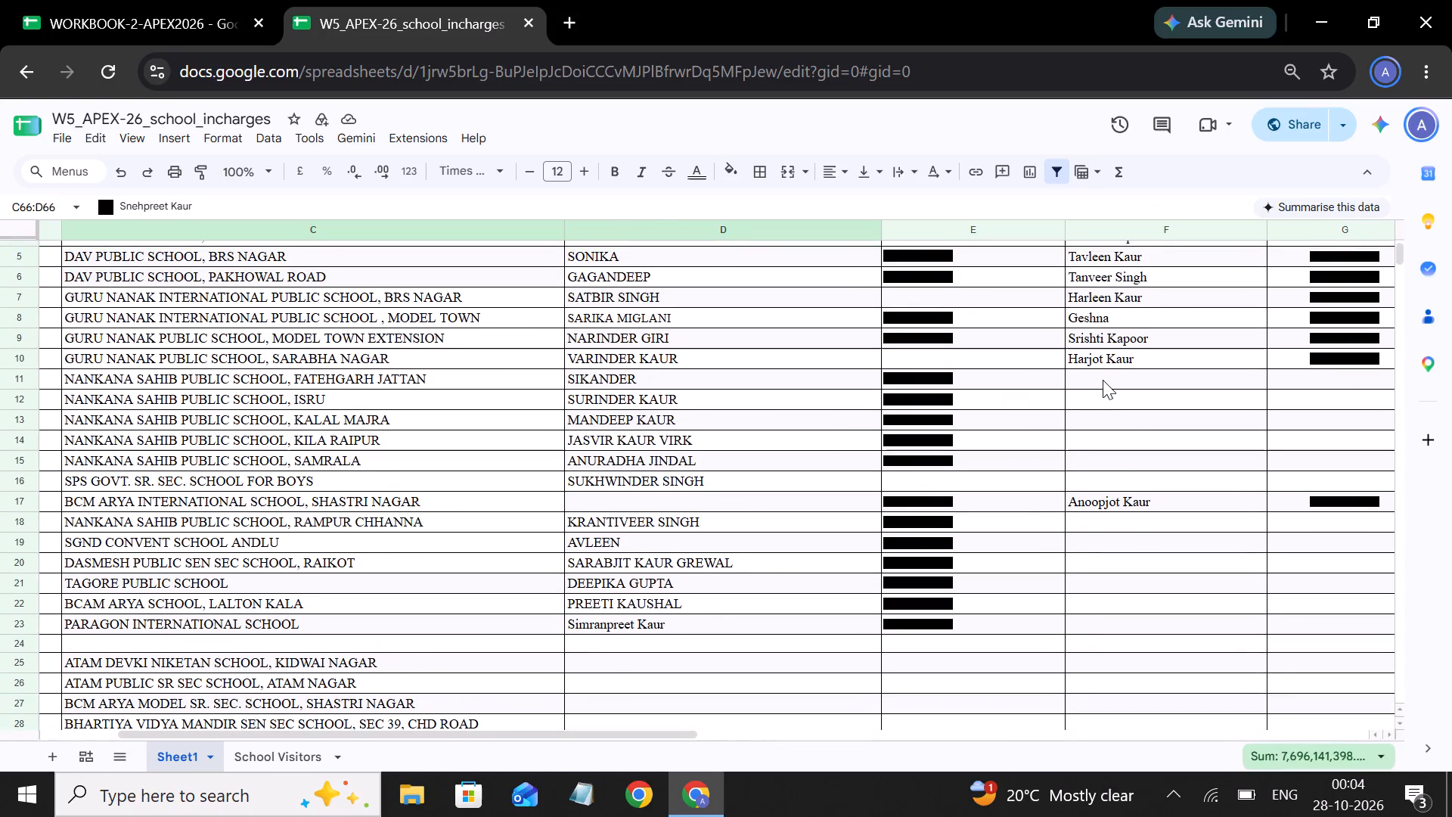
pyautogui.click(1103, 380)
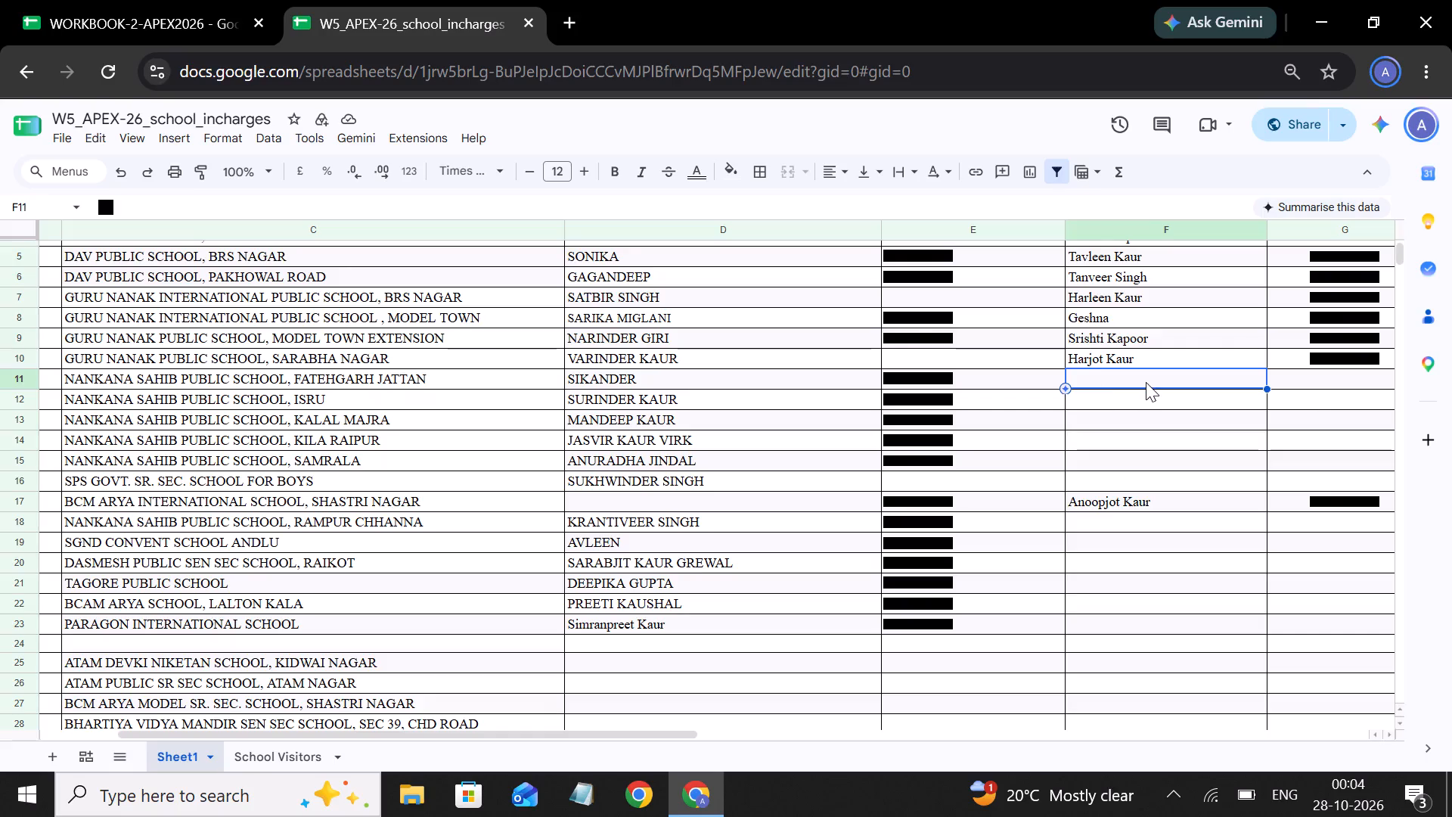
pyautogui.hotkey('ctrl', 'v')
# Copy the incharge name and contact number from C67:D67 into F21:G21 for Tagore Public School.
pyautogui.scroll(-8, 1146, 382)
pyautogui.scroll(1, 572, 386)
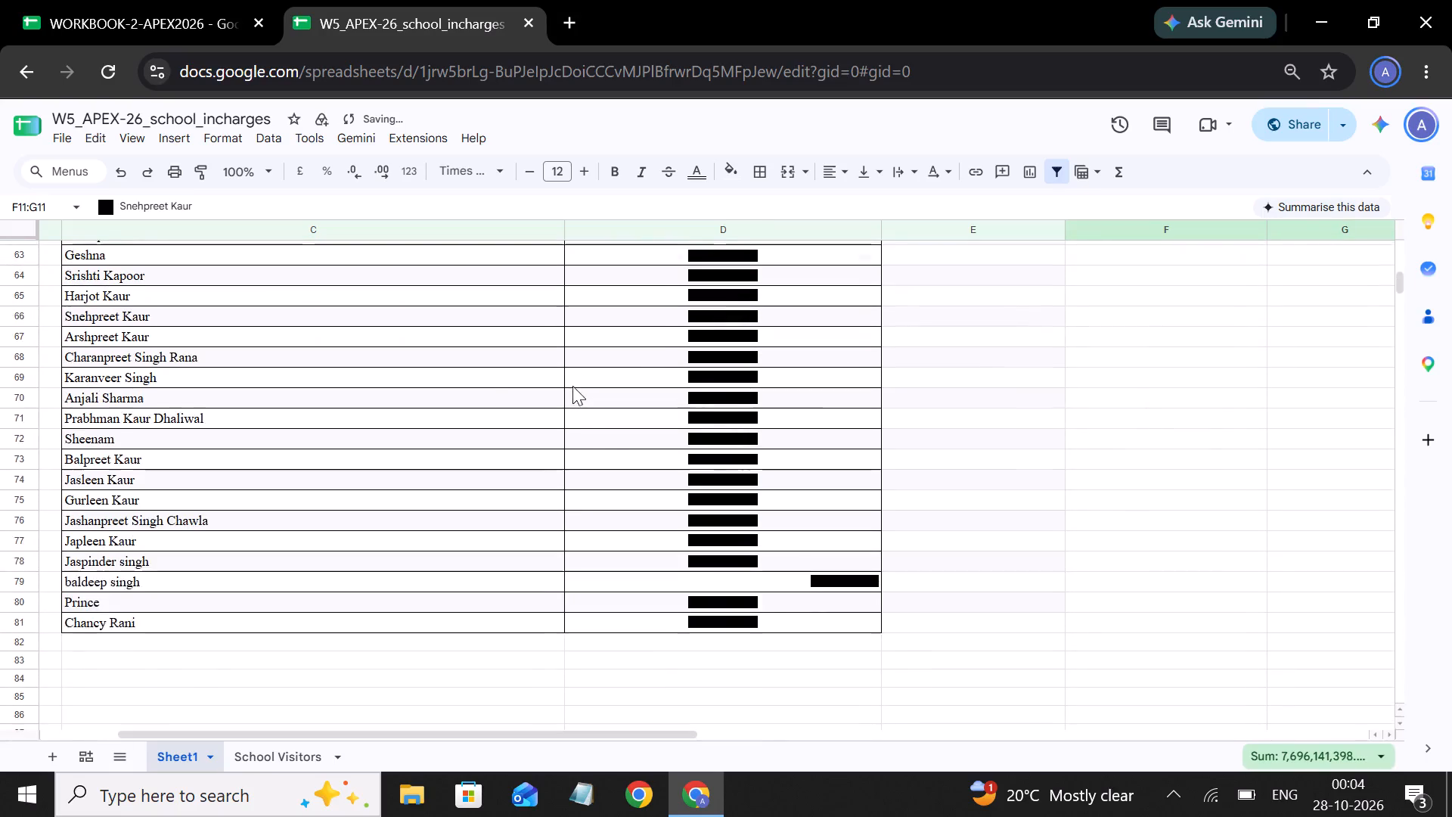
pyautogui.scroll(1, 572, 386)
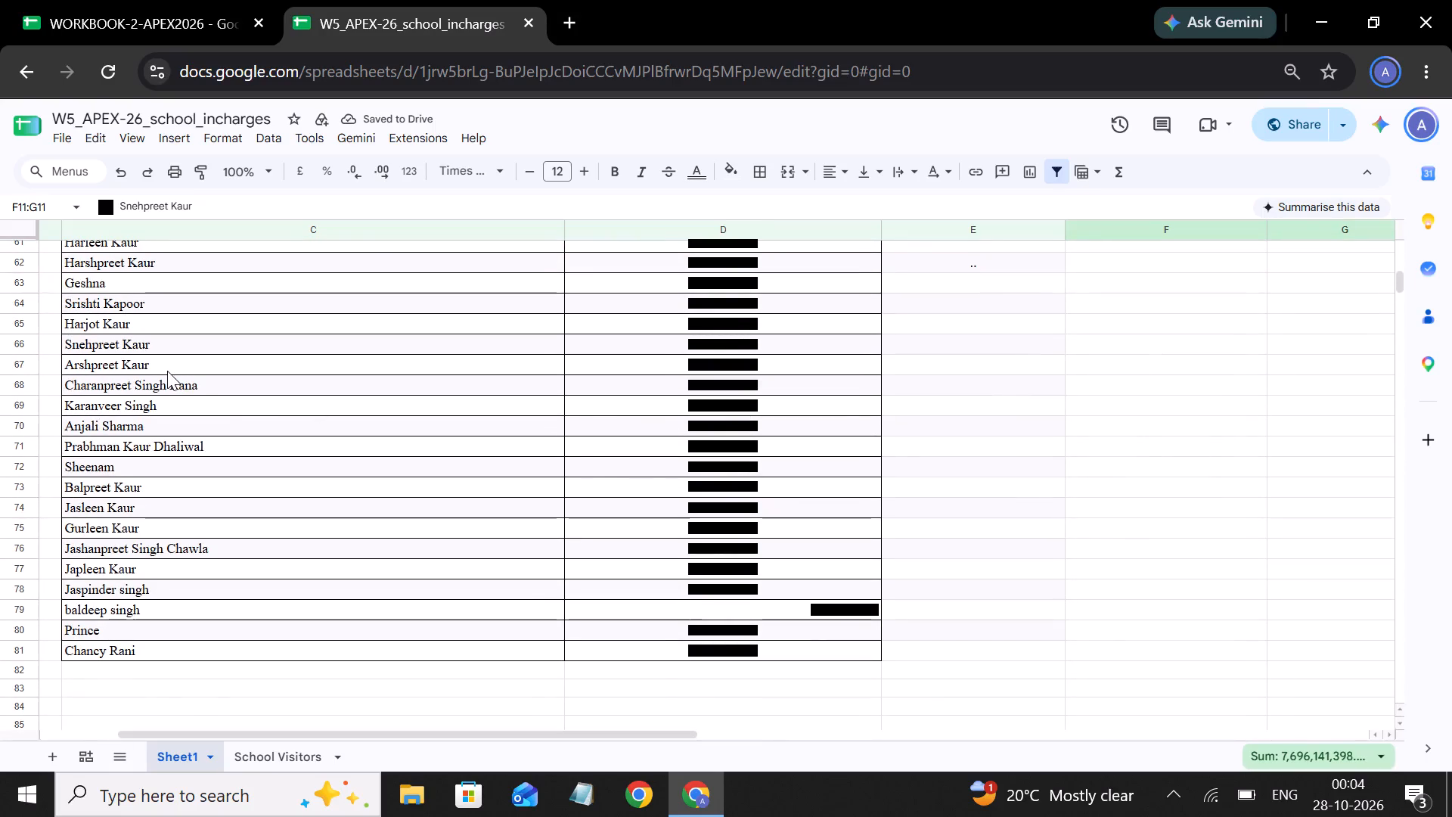
pyautogui.moveTo(166, 368); pyautogui.dragTo(612, 360)
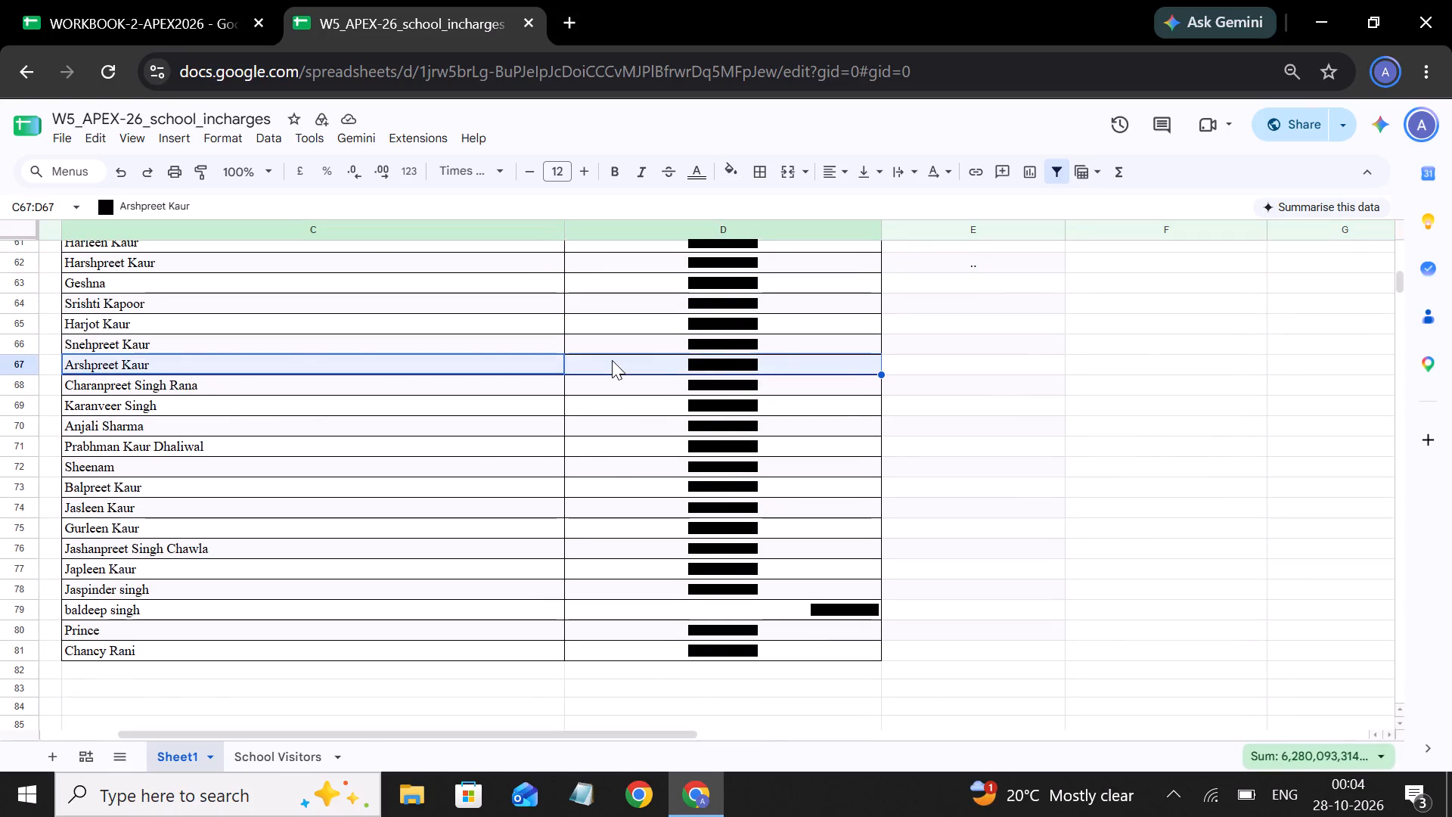
pyautogui.hotkey('ctrl', 'c')
pyautogui.scroll(5, 1174, 339)
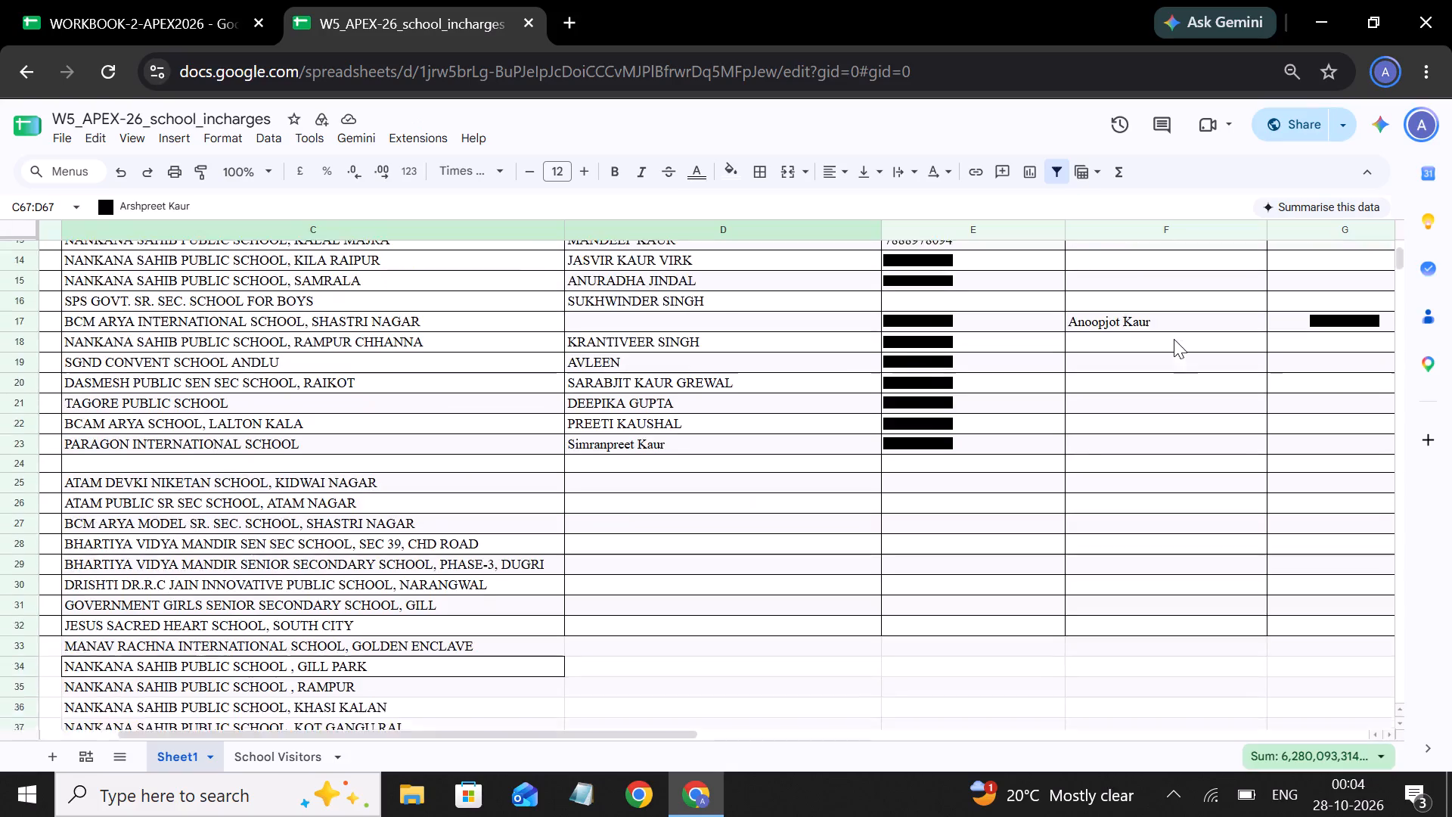
pyautogui.scroll(3, 1174, 339)
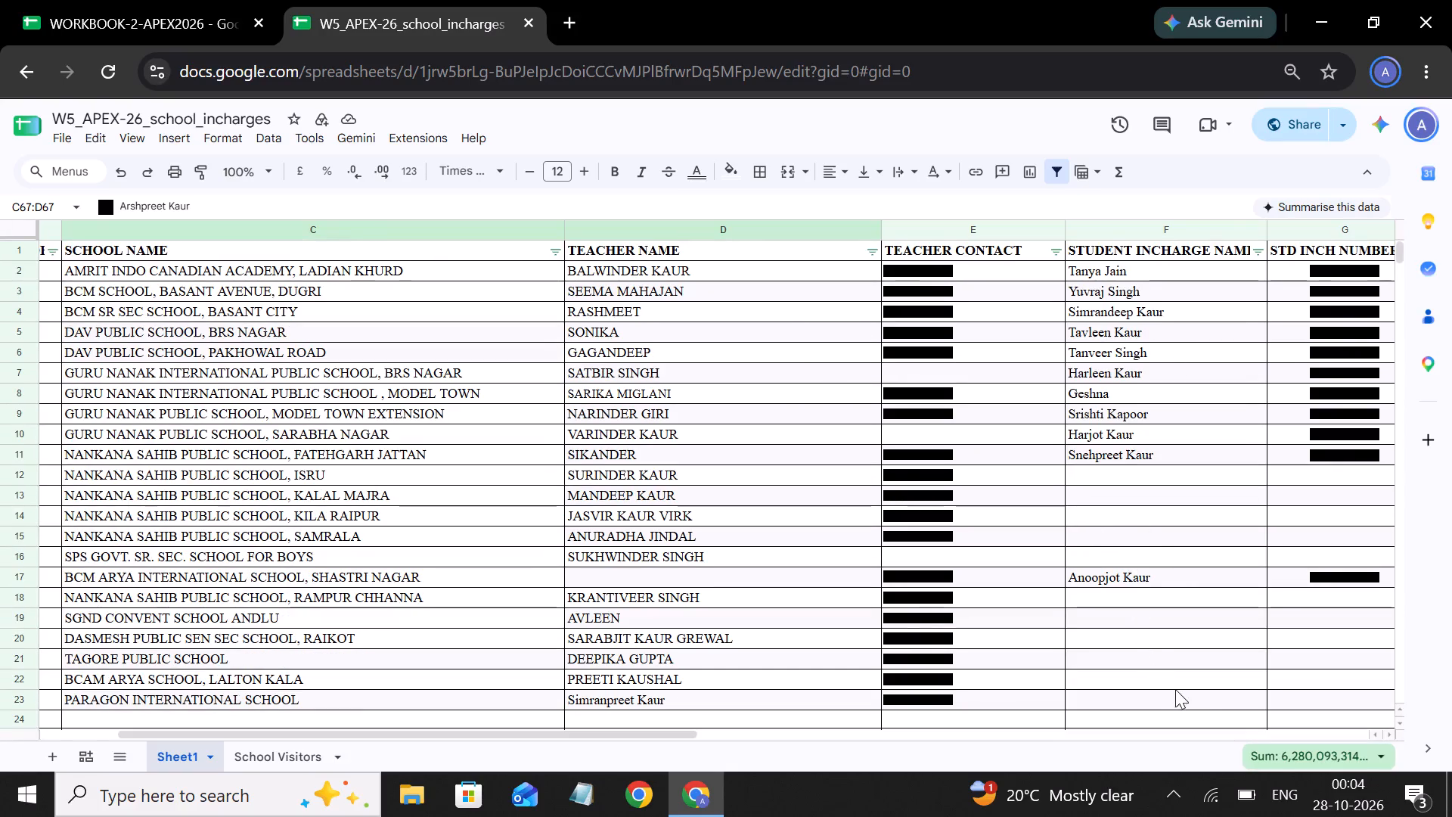
pyautogui.scroll(-4, 970, 643)
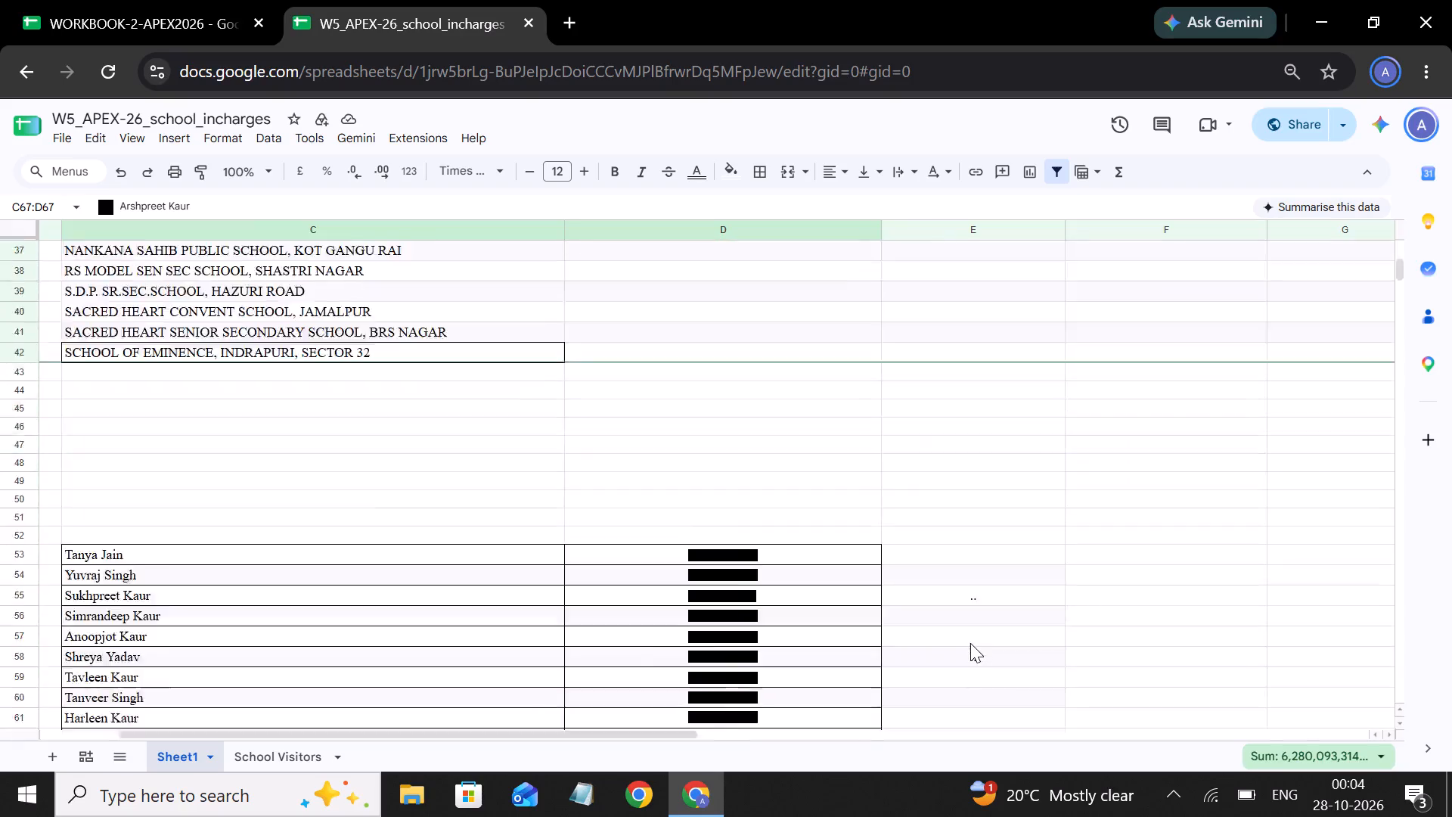
pyautogui.scroll(-4, 970, 643)
pyautogui.scroll(-1, 492, 707)
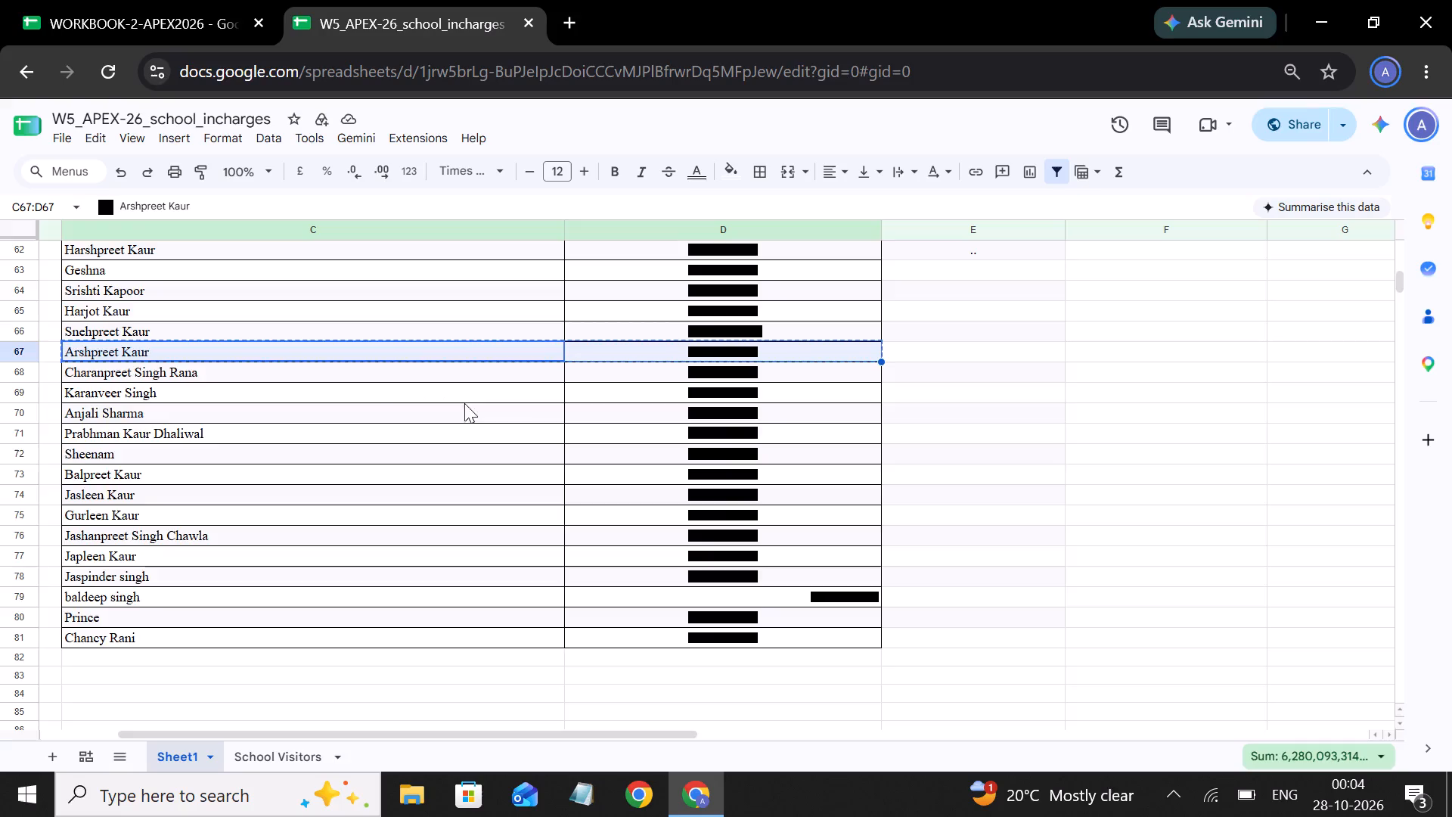
pyautogui.scroll(7, 1039, 443)
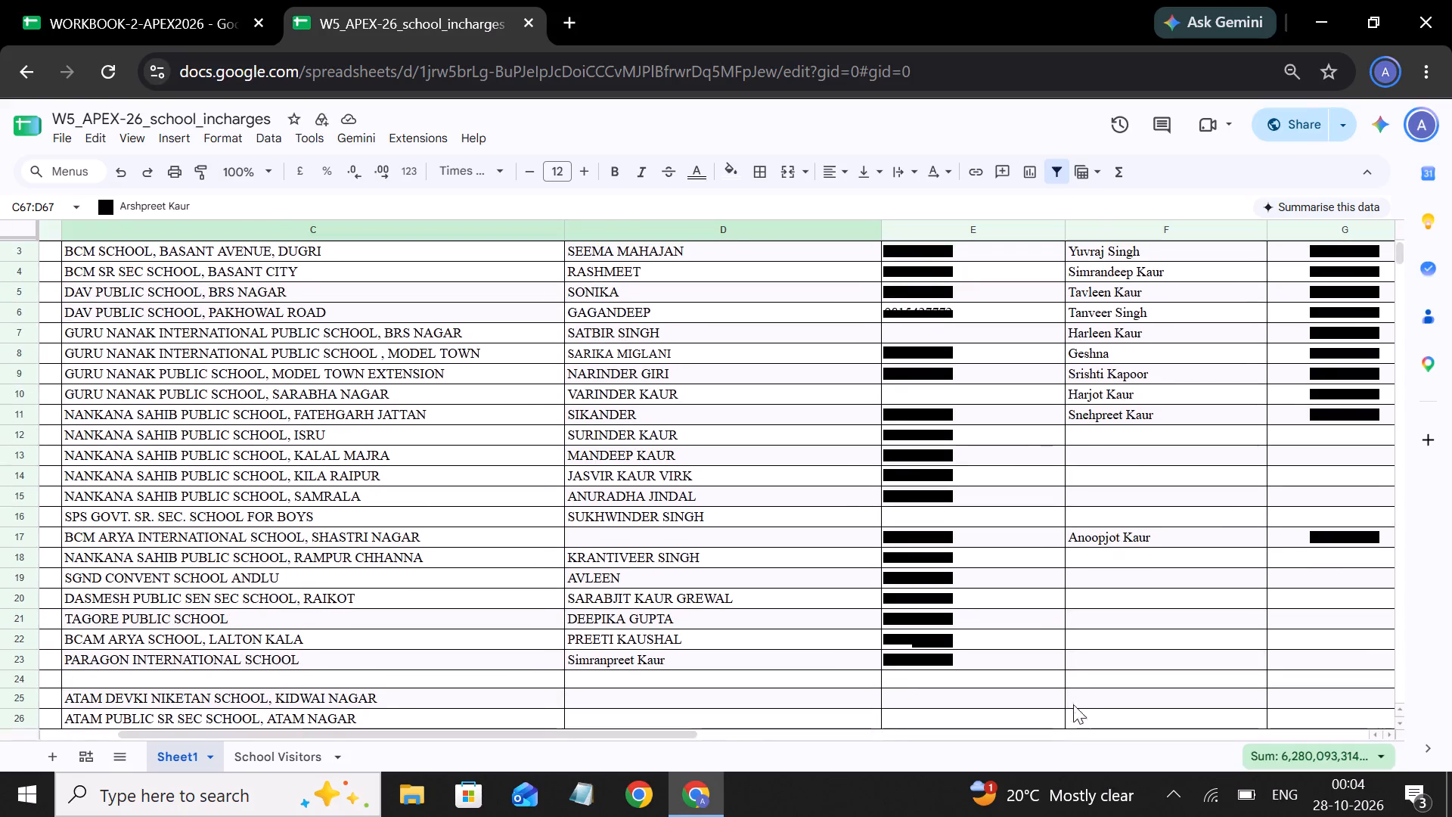
pyautogui.scroll(-1, 1073, 708)
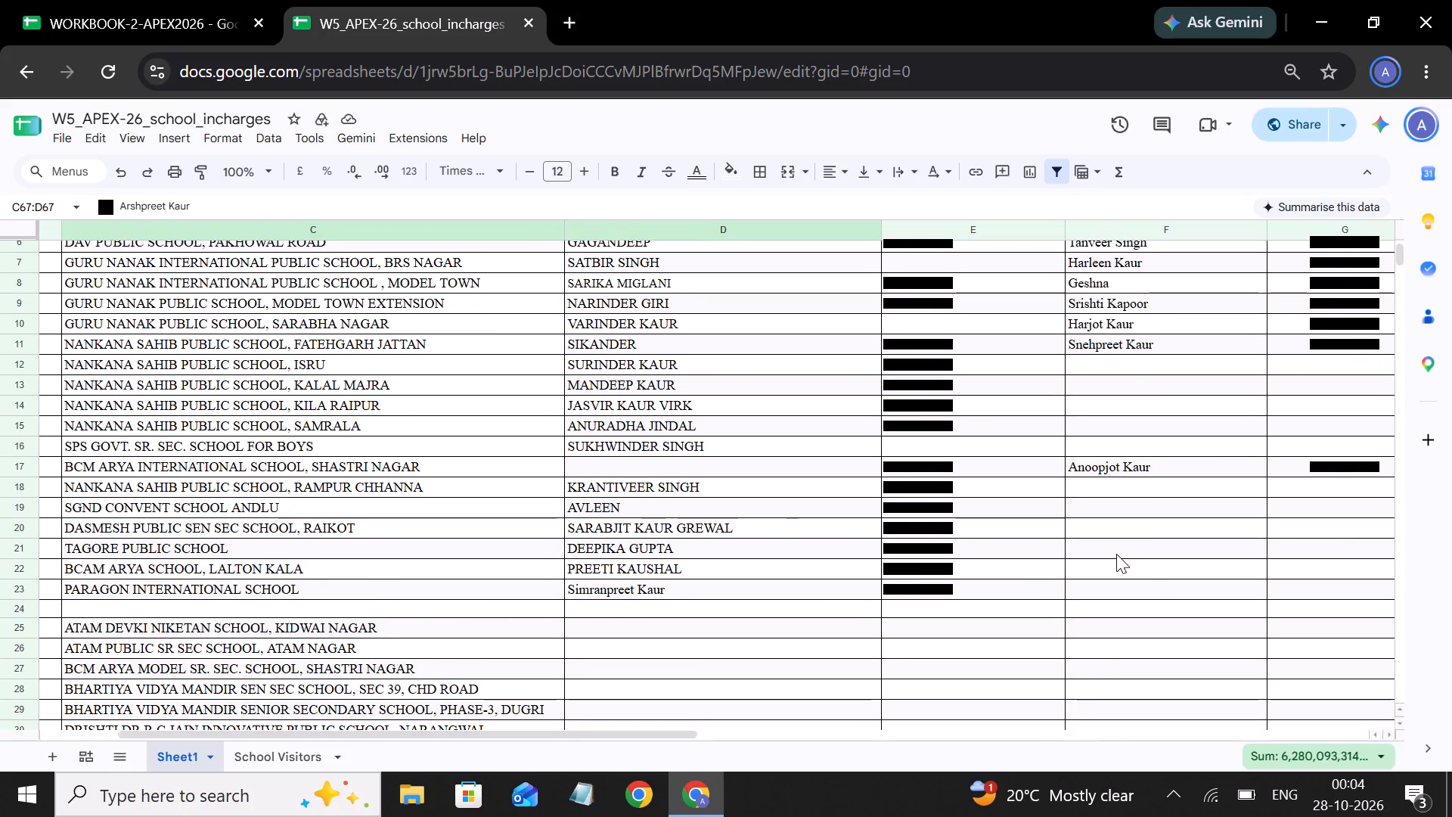
pyautogui.click(1115, 554)
pyautogui.hotkey('ctrl', 'v')
# Copy the incharge name and contact number from C68:D68 into F12:G12 for Nankana Sahib Public School, Isru.
pyautogui.scroll(-2, 1115, 554)
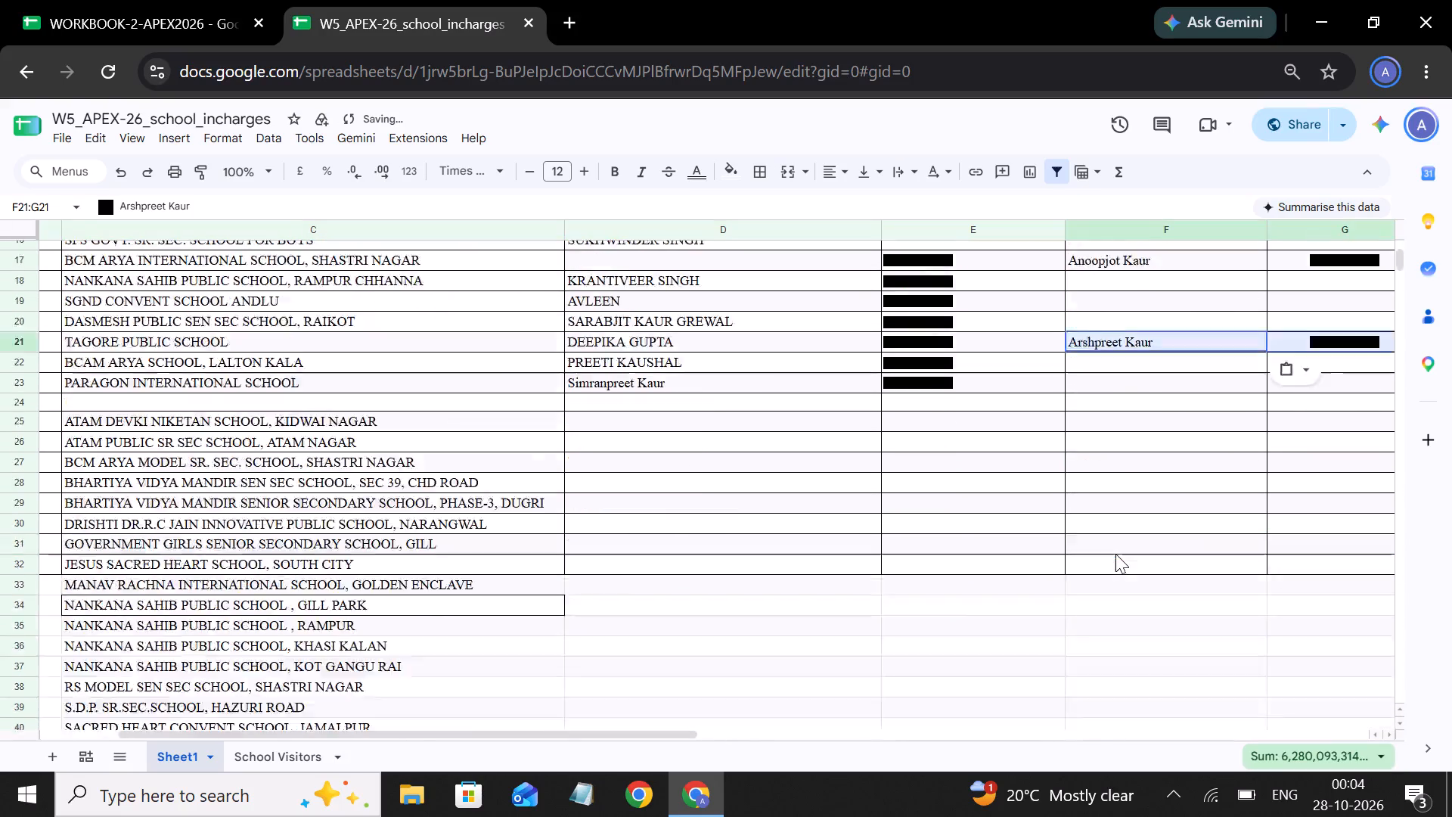
pyautogui.scroll(-4, 1115, 554)
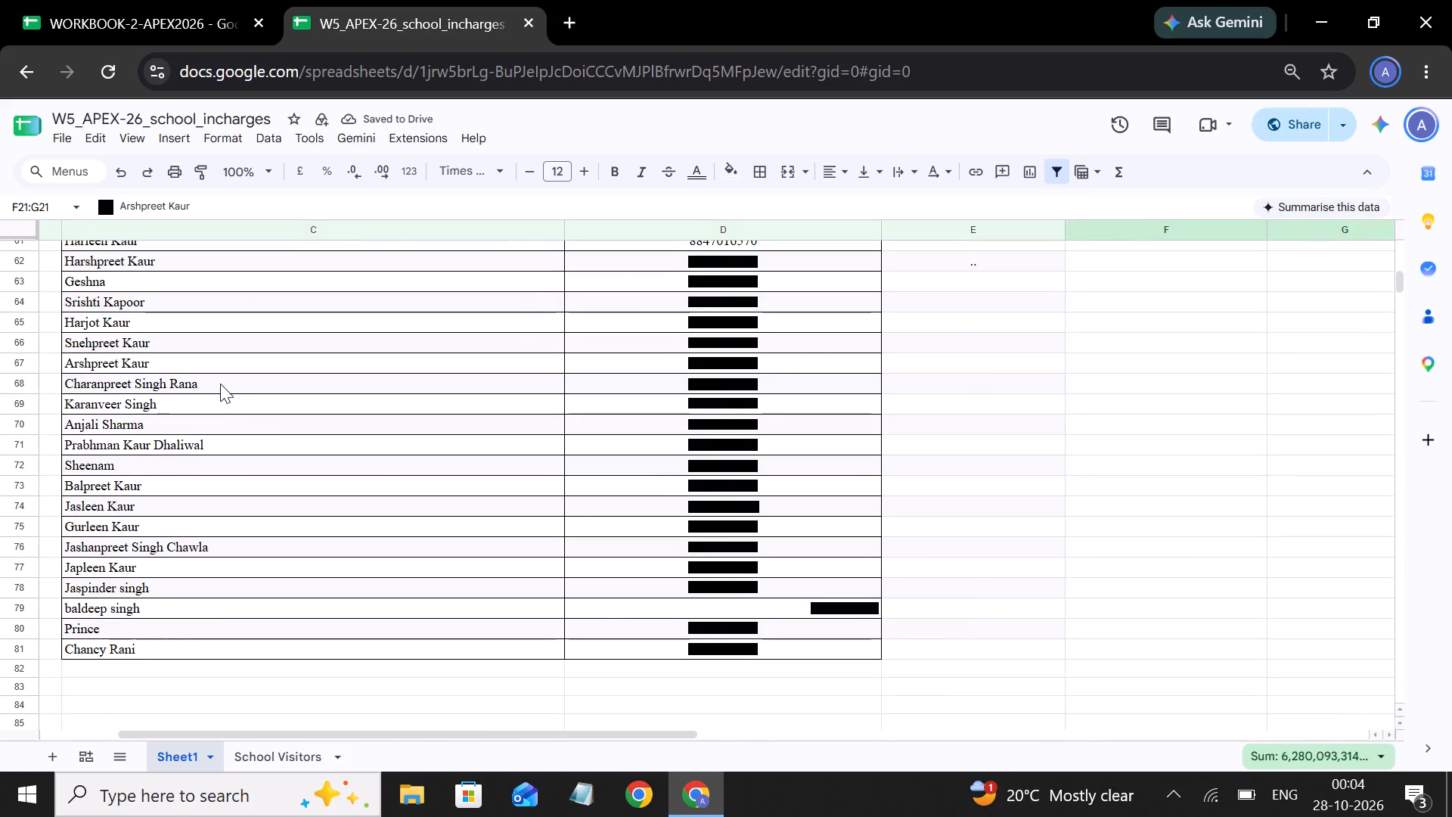
pyautogui.moveTo(220, 384); pyautogui.dragTo(588, 384)
pyautogui.hotkey('ctrl', 'c')
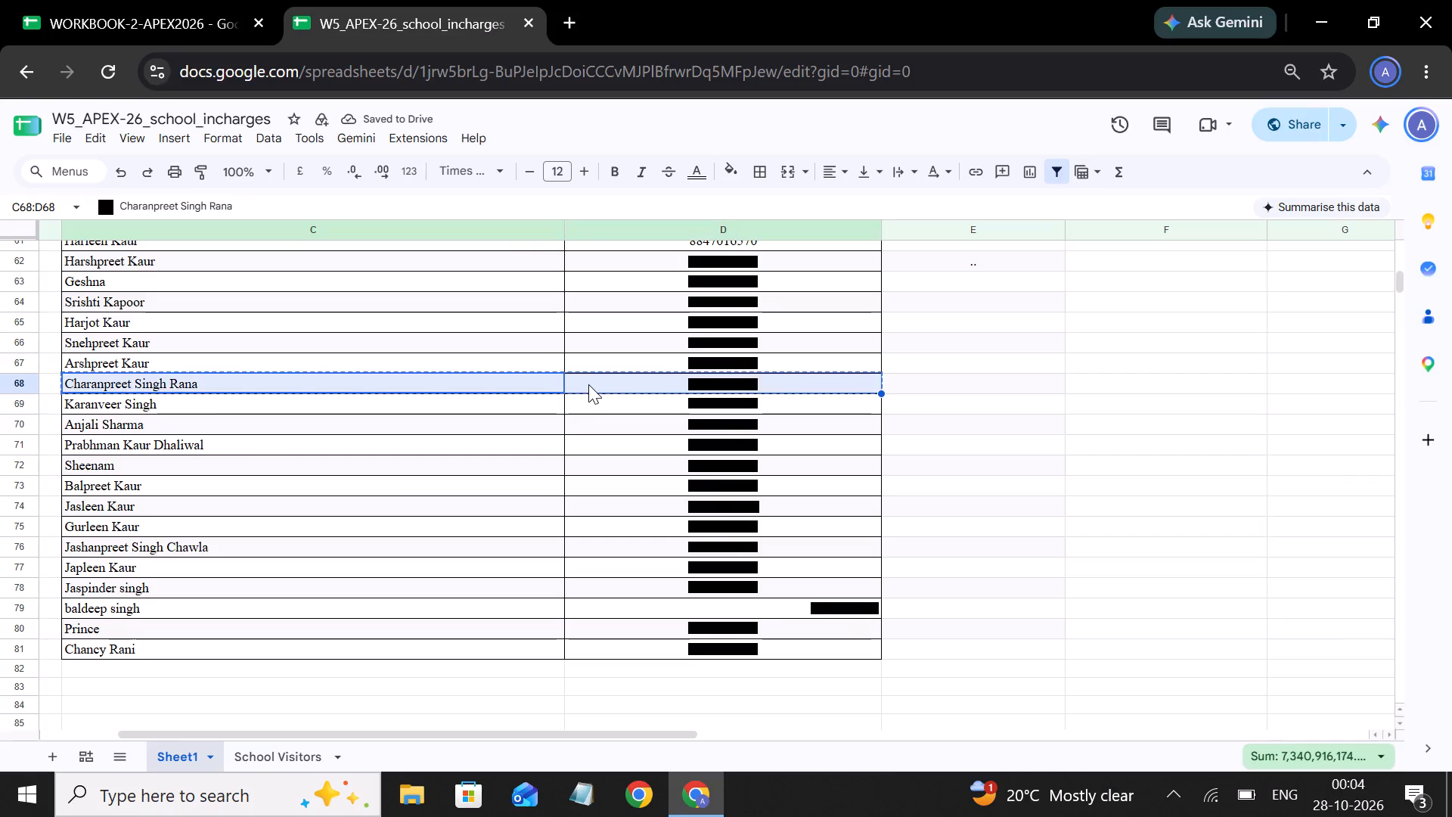
pyautogui.scroll(9, 1239, 336)
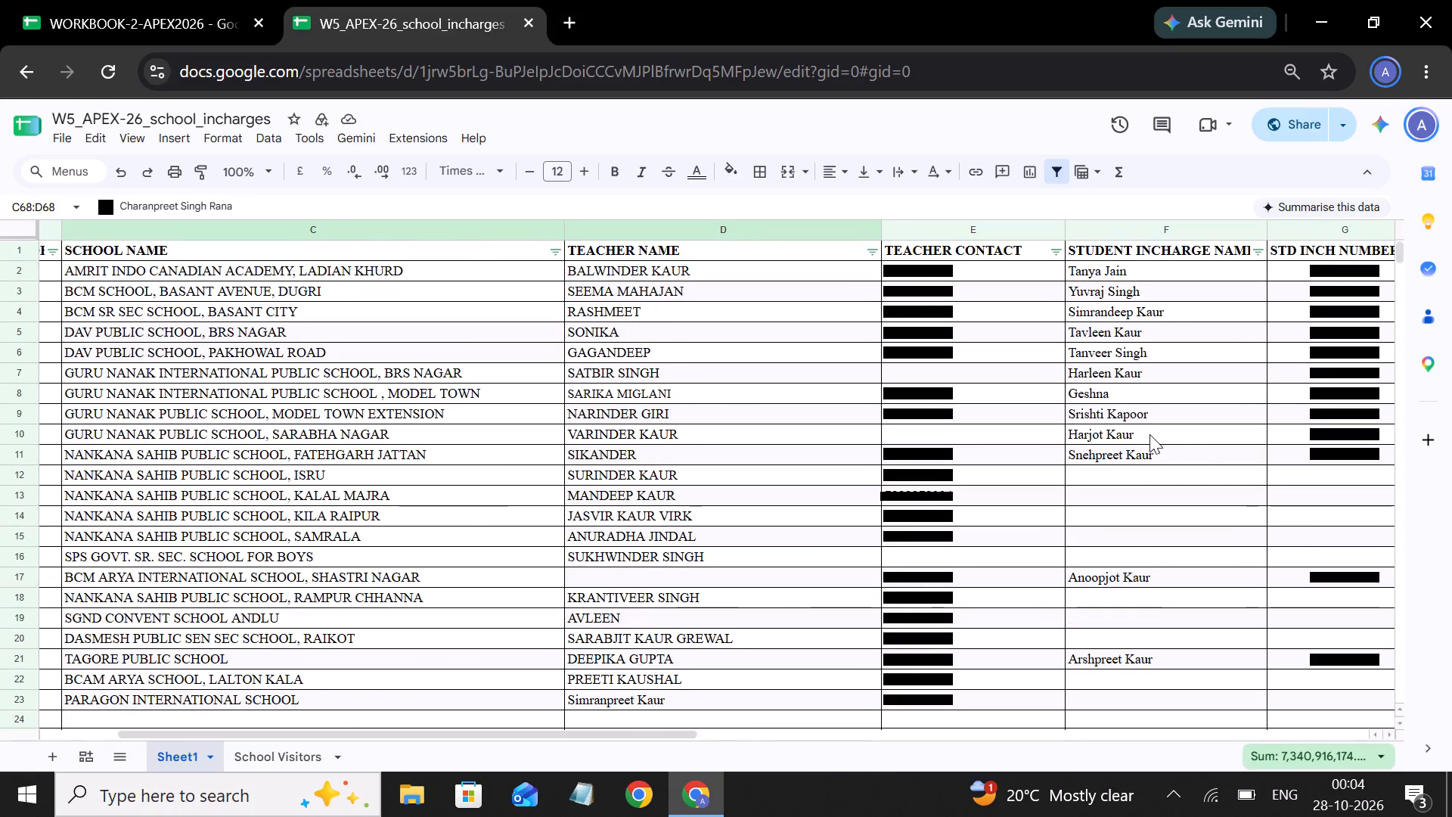
pyautogui.click(1134, 474)
pyautogui.hotkey('ctrl', 'v')
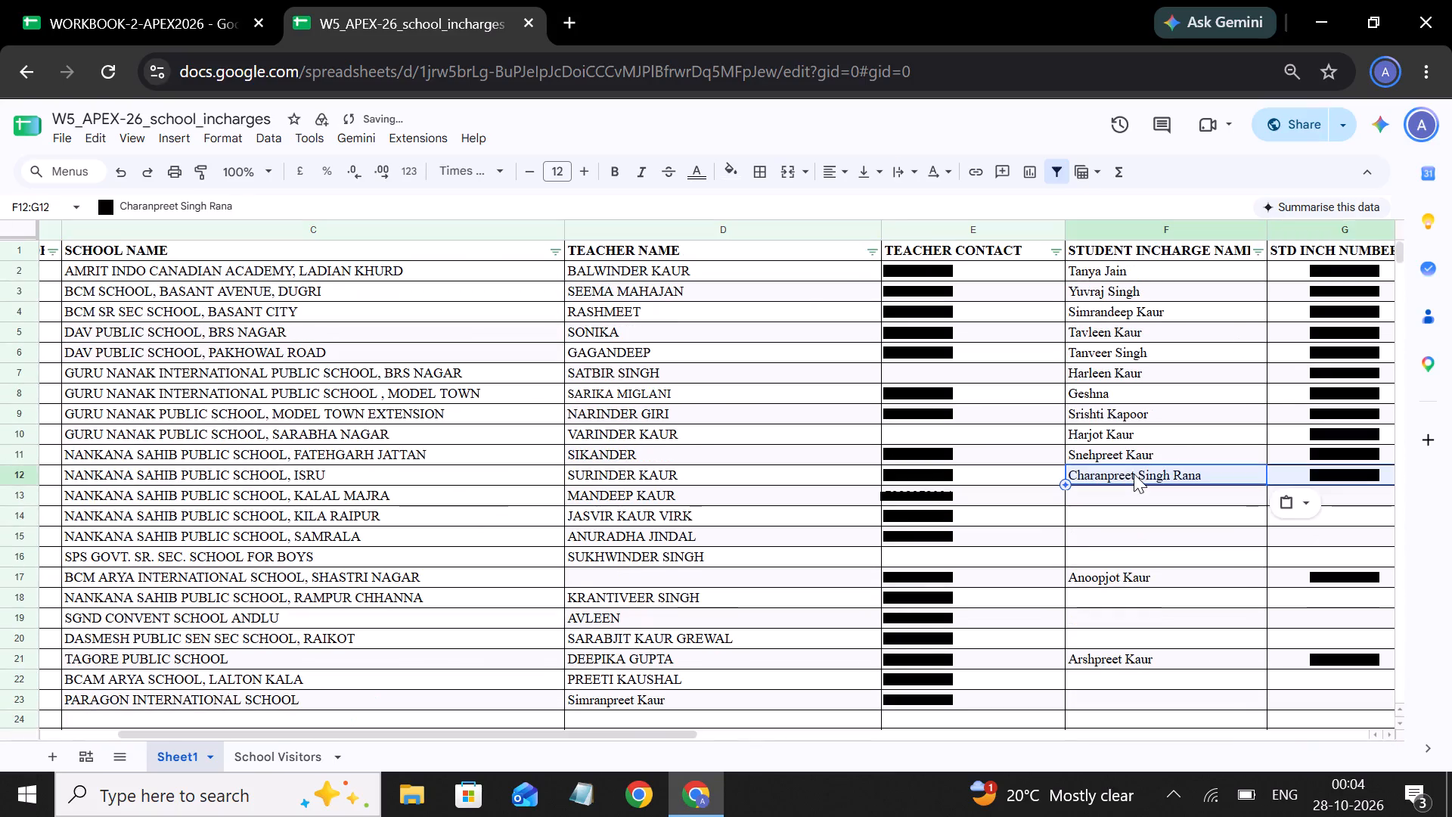
# Copy the incharge name and contact number from C69:D69 into F13:G13 for Nankana Sahib Public School, Kalal Majra.
pyautogui.scroll(-8, 1134, 474)
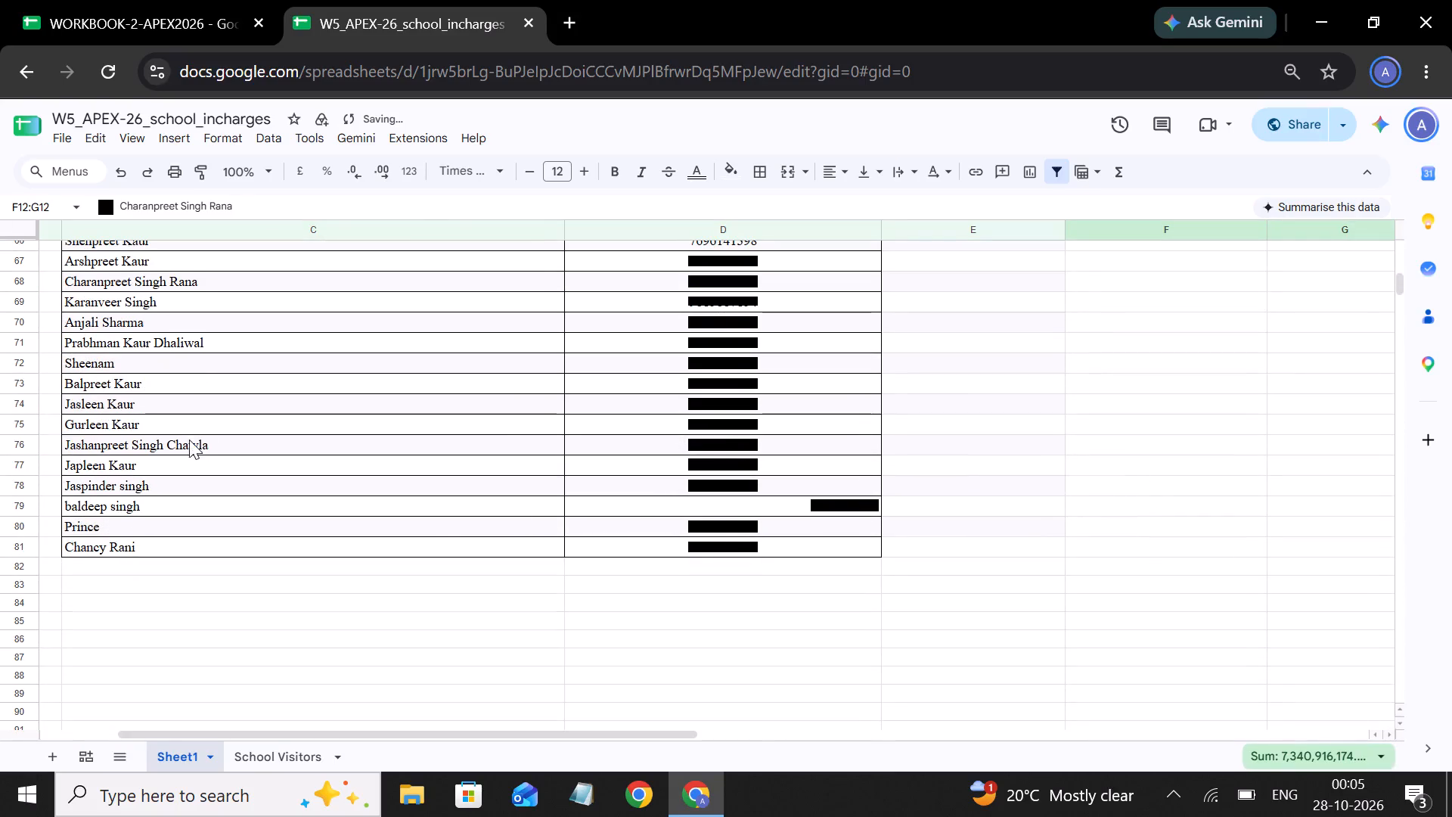
pyautogui.moveTo(233, 300); pyautogui.dragTo(591, 337)
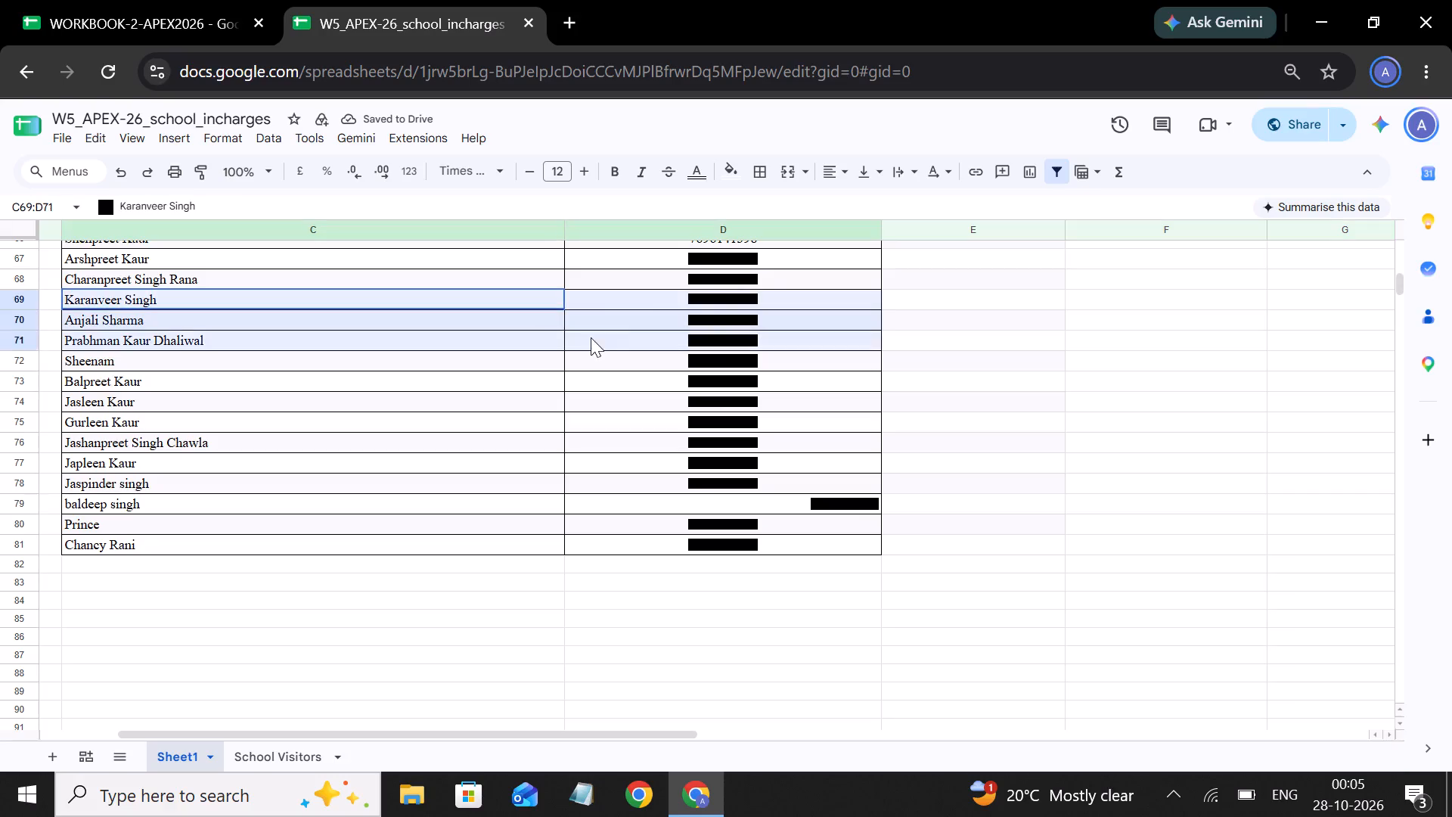
pyautogui.moveTo(591, 337); pyautogui.dragTo(638, 307)
pyautogui.hotkey('ctrl', 'c')
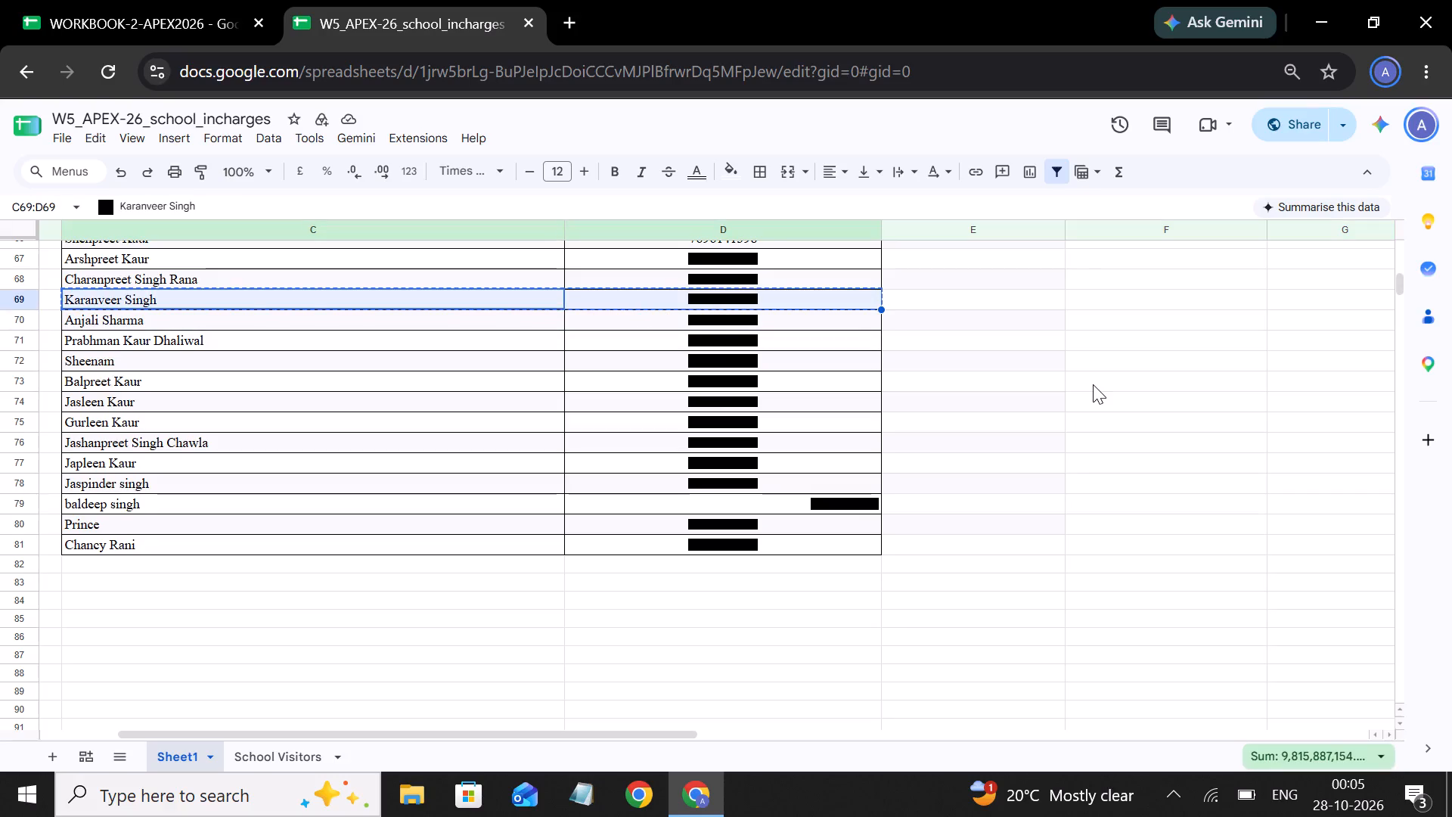
pyautogui.scroll(10, 1093, 384)
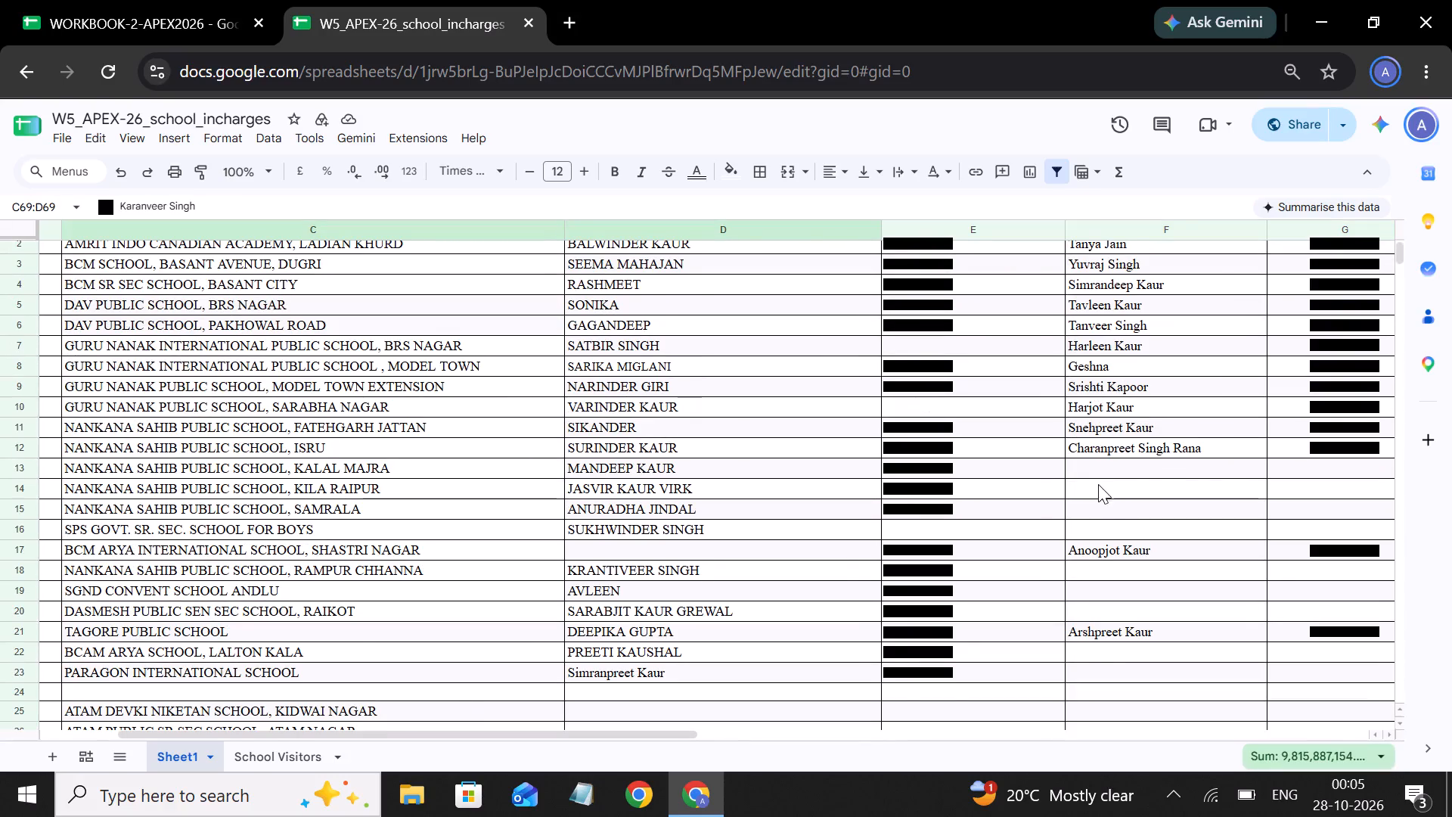
pyautogui.click(1100, 495)
pyautogui.hotkey('ctrl', 'v')
# Copy the incharge name and contact number from C70:D70 into F14:G14 for Nankana Sahib Public School, Kila Raipur.
pyautogui.scroll(-2, 1100, 495)
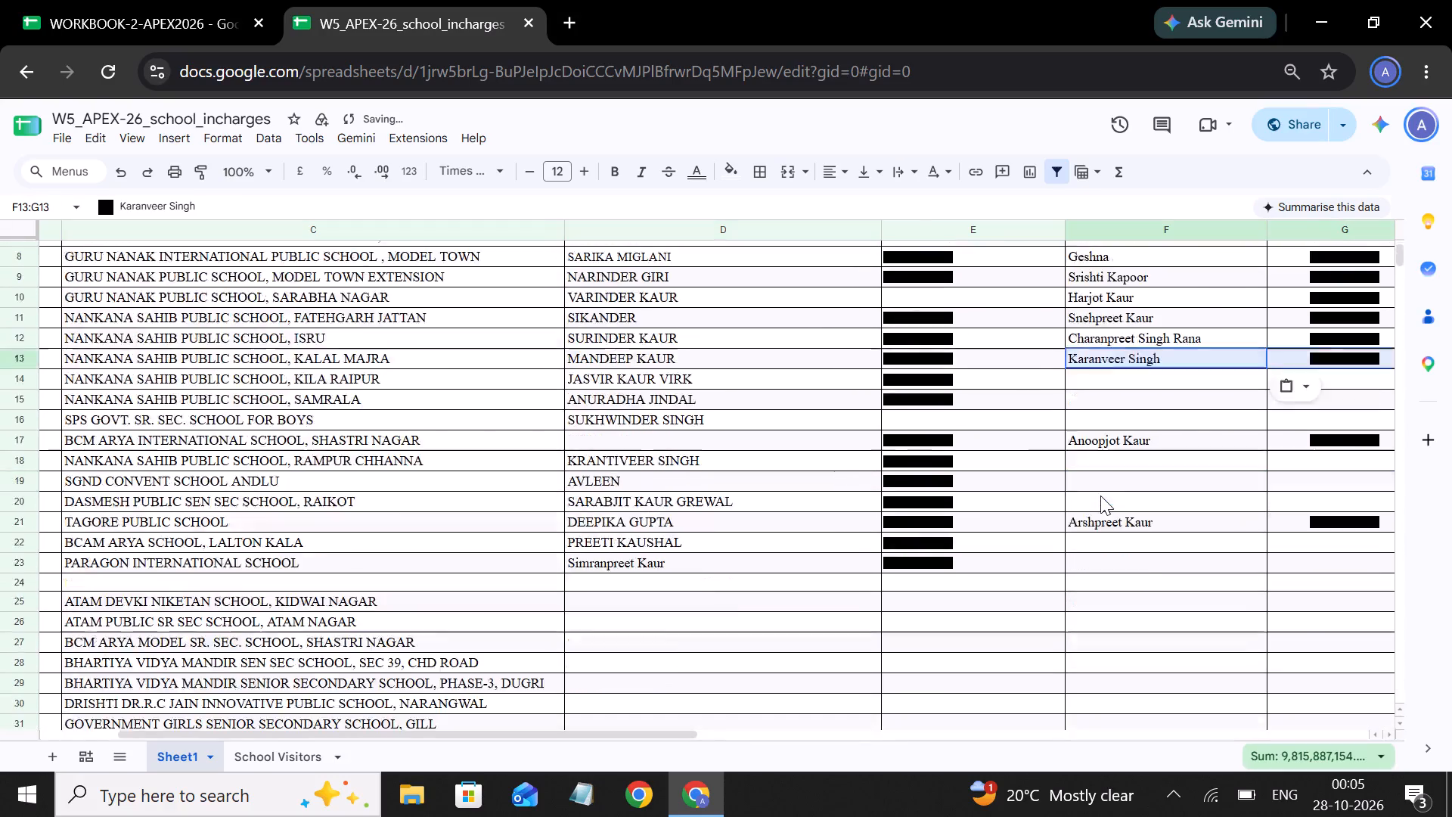
pyautogui.scroll(-4, 1100, 495)
pyautogui.scroll(-1, 690, 525)
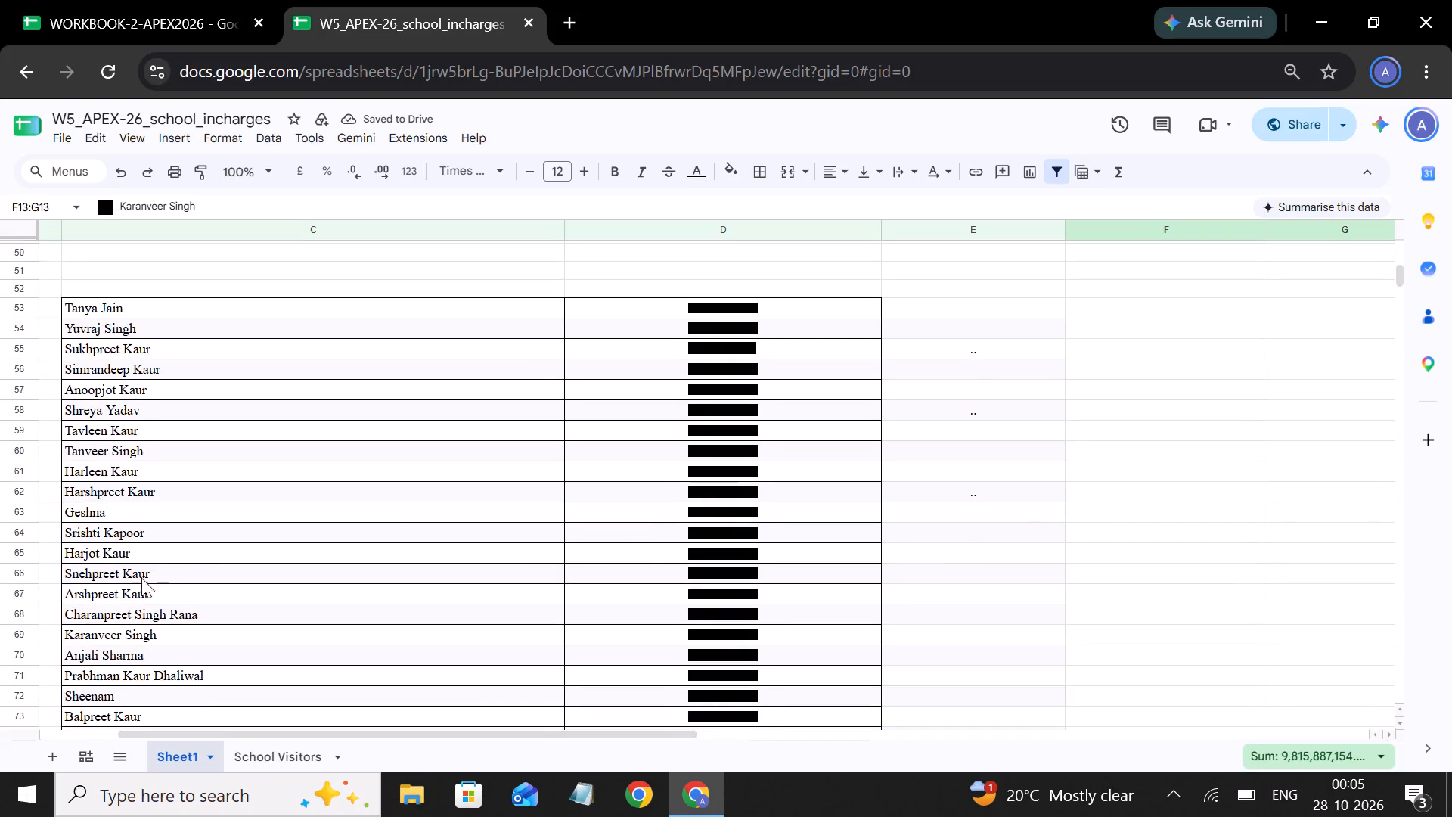
pyautogui.moveTo(169, 651); pyautogui.dragTo(593, 635)
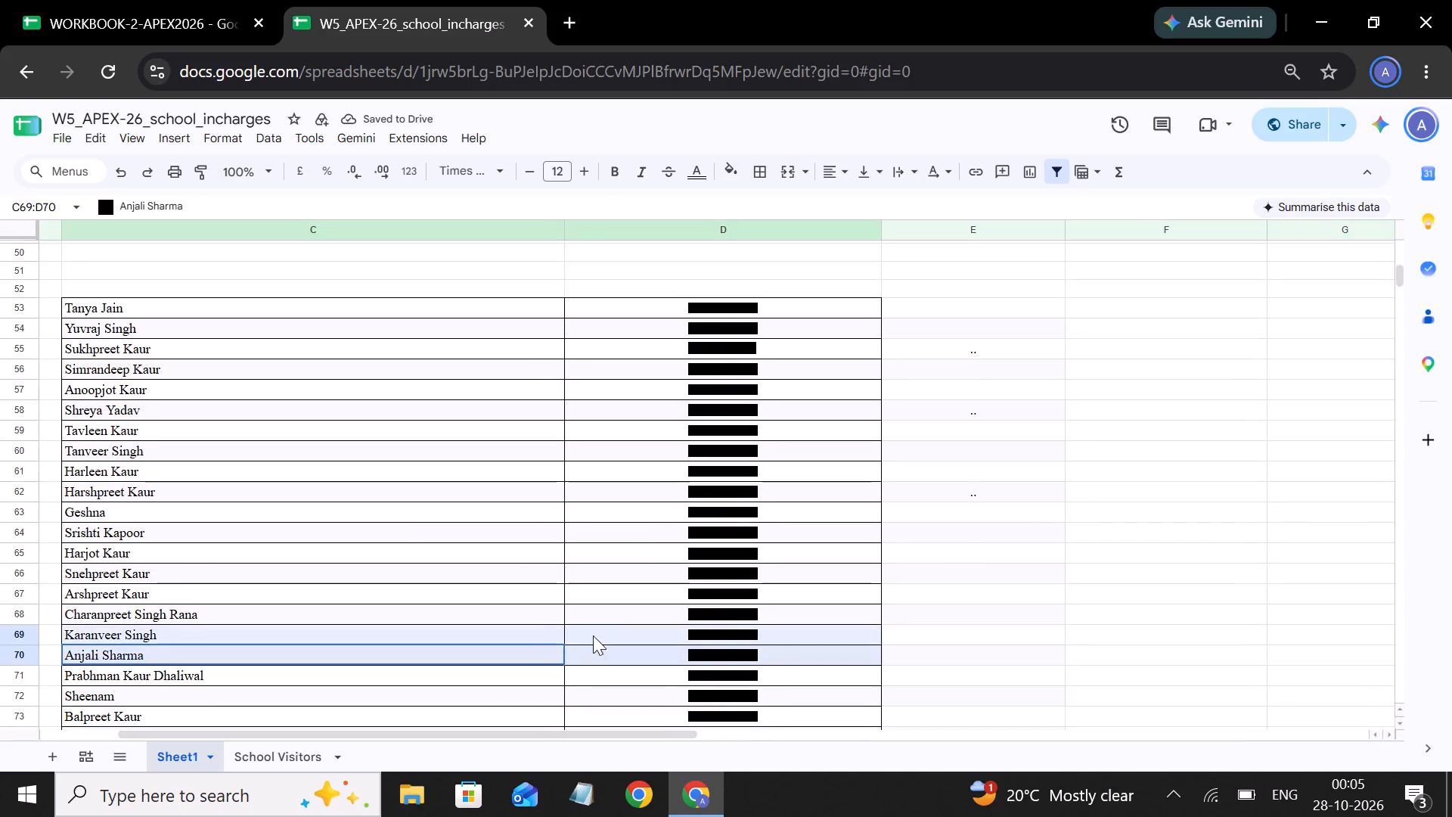
pyautogui.moveTo(593, 635); pyautogui.dragTo(603, 648)
pyautogui.hotkey('ctrl', 'c')
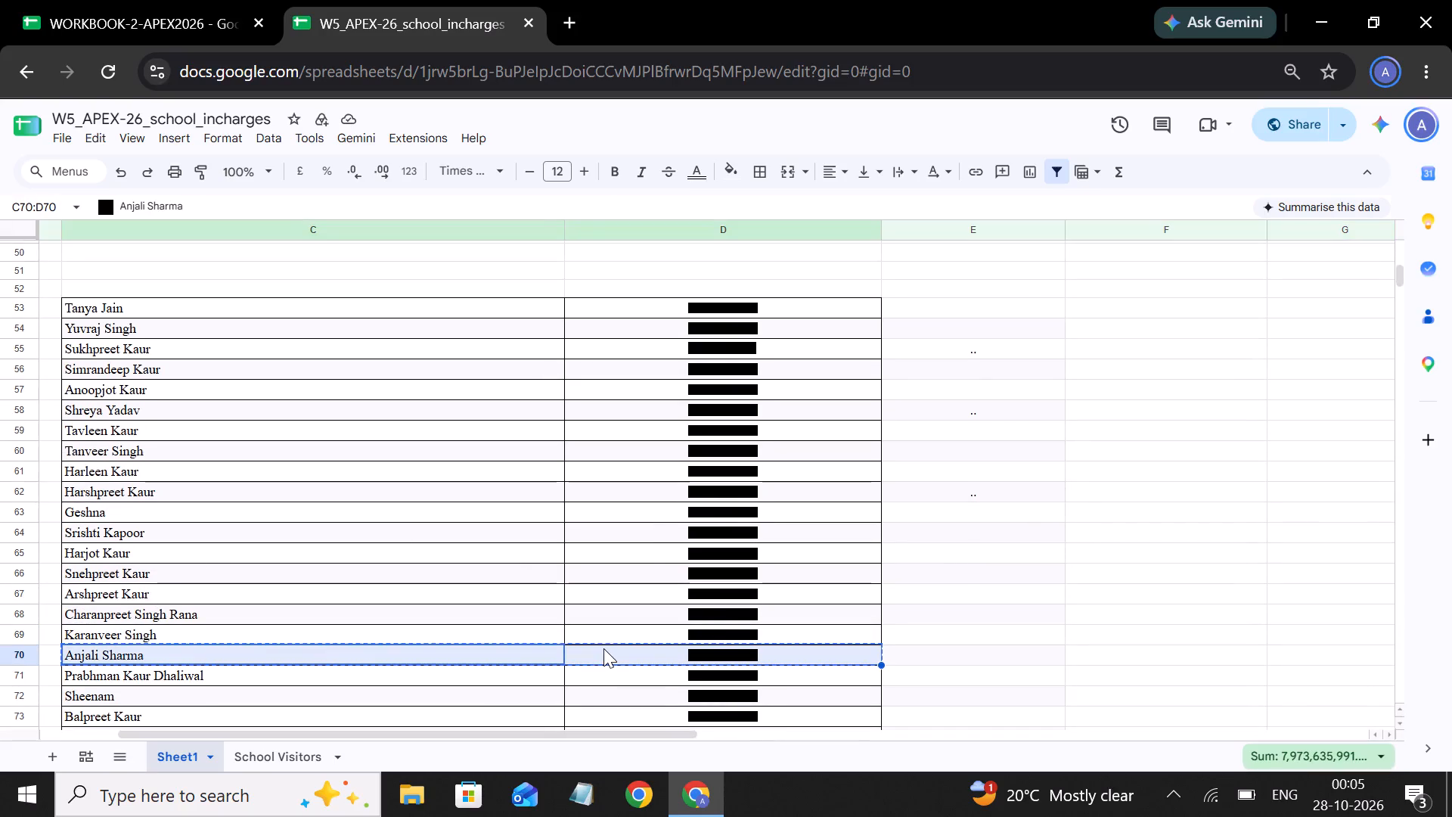
pyautogui.scroll(6, 1009, 500)
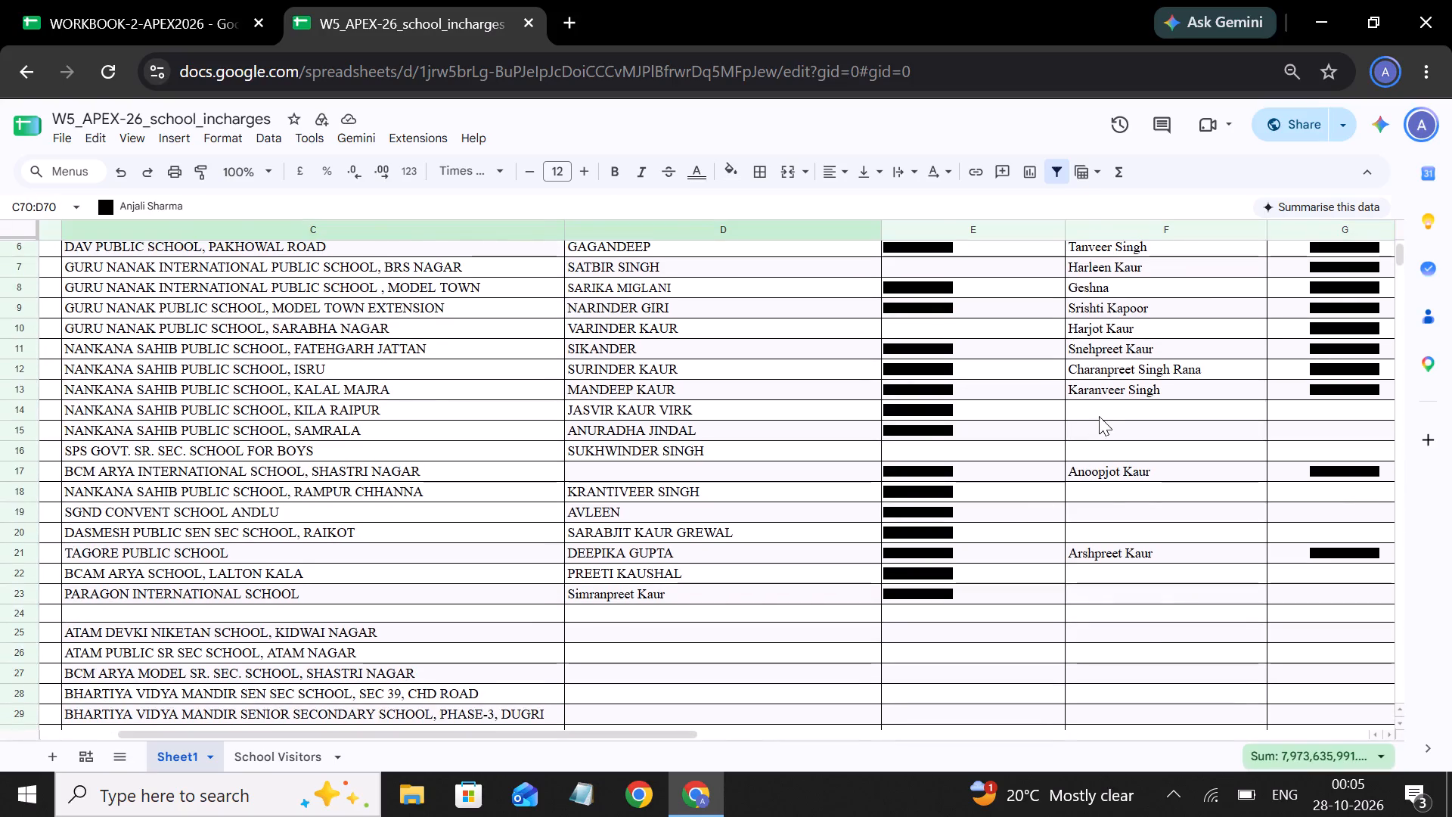
pyautogui.click(1109, 402)
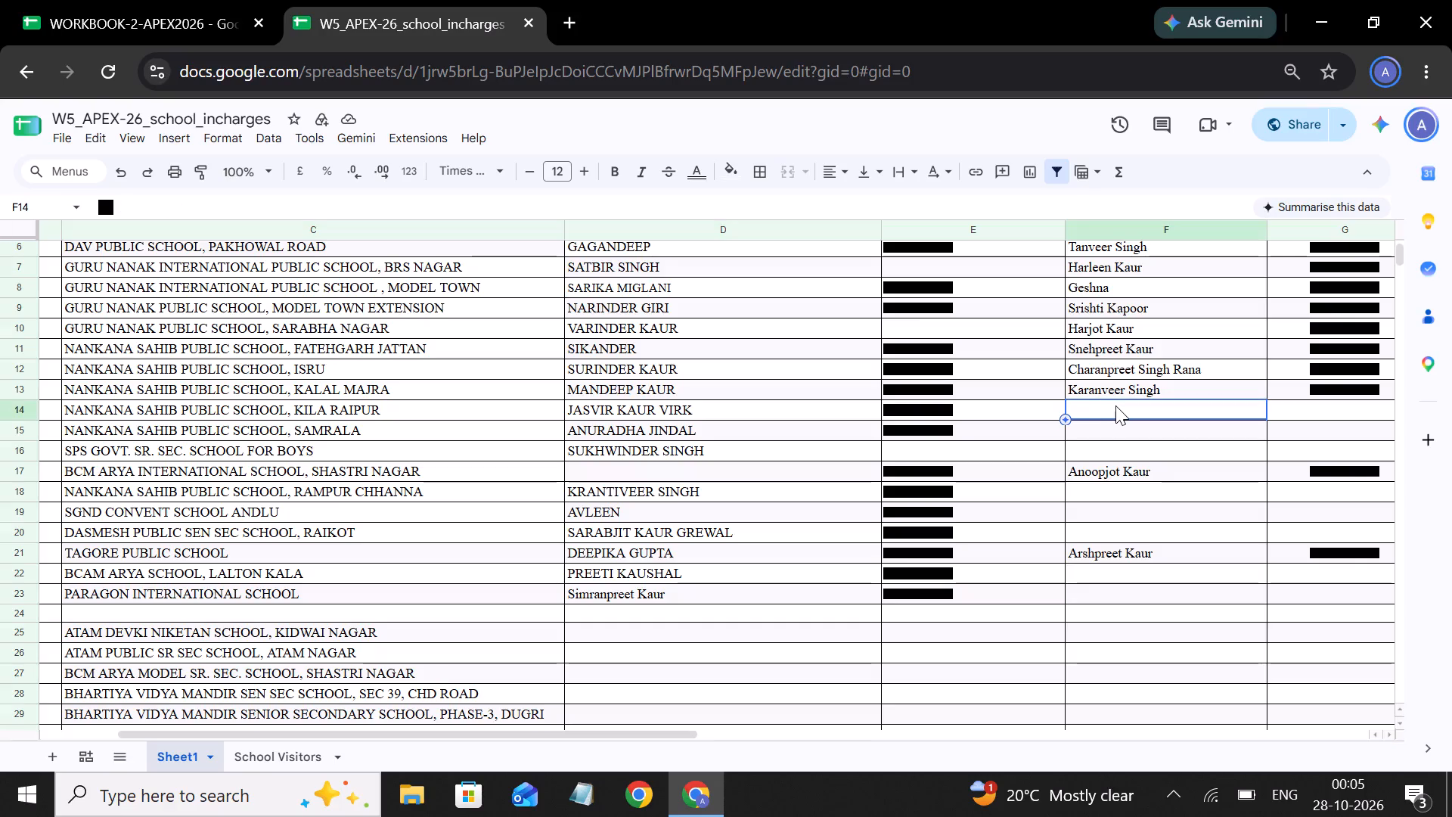
pyautogui.hotkey('ctrl', 'v')
# Copy the incharge name and contact number from C71:D71 into F15:G15 for Nankana Sahib Public School, Samrala.
pyautogui.scroll(-7, 1115, 405)
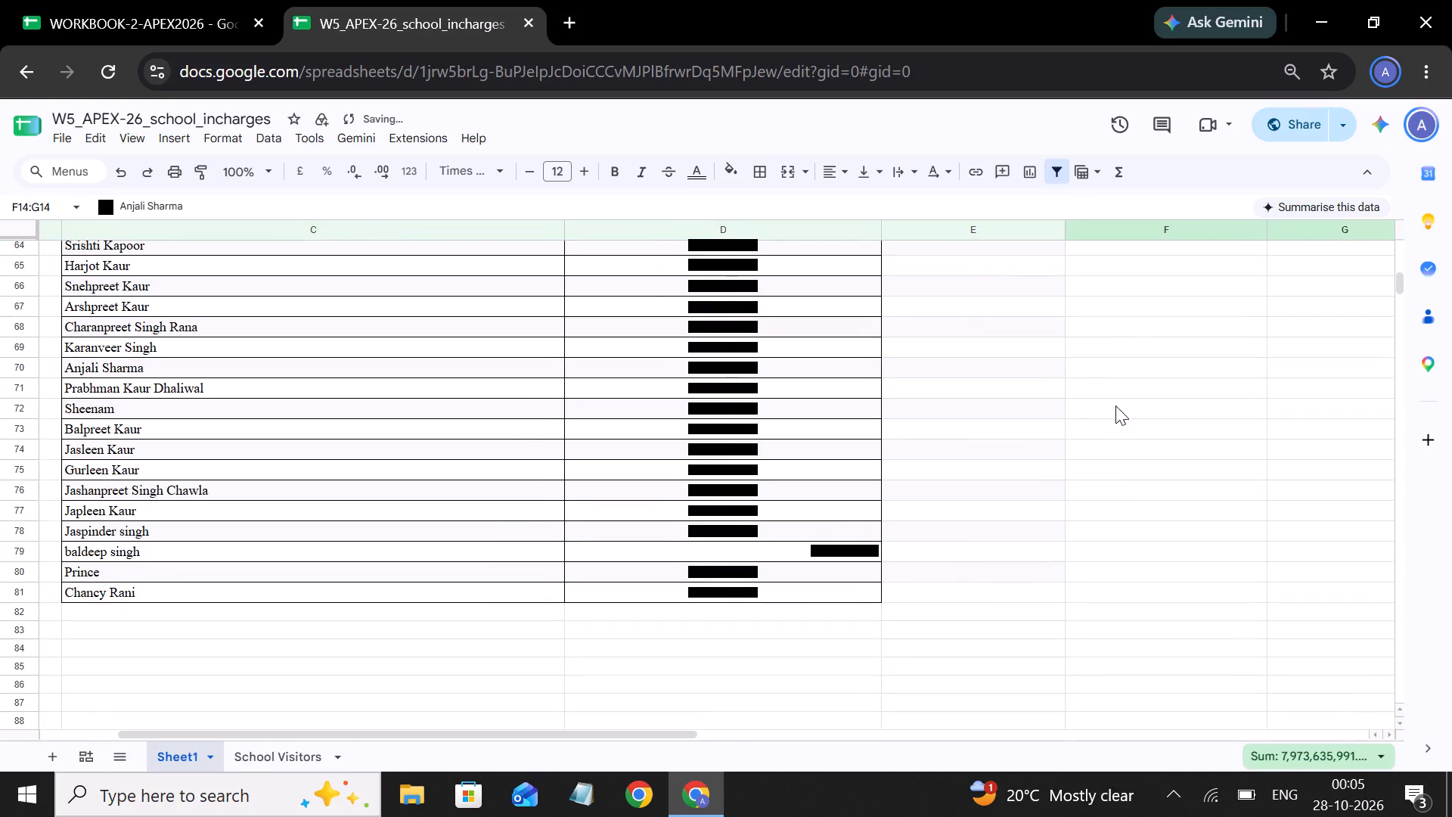
pyautogui.scroll(1, 274, 448)
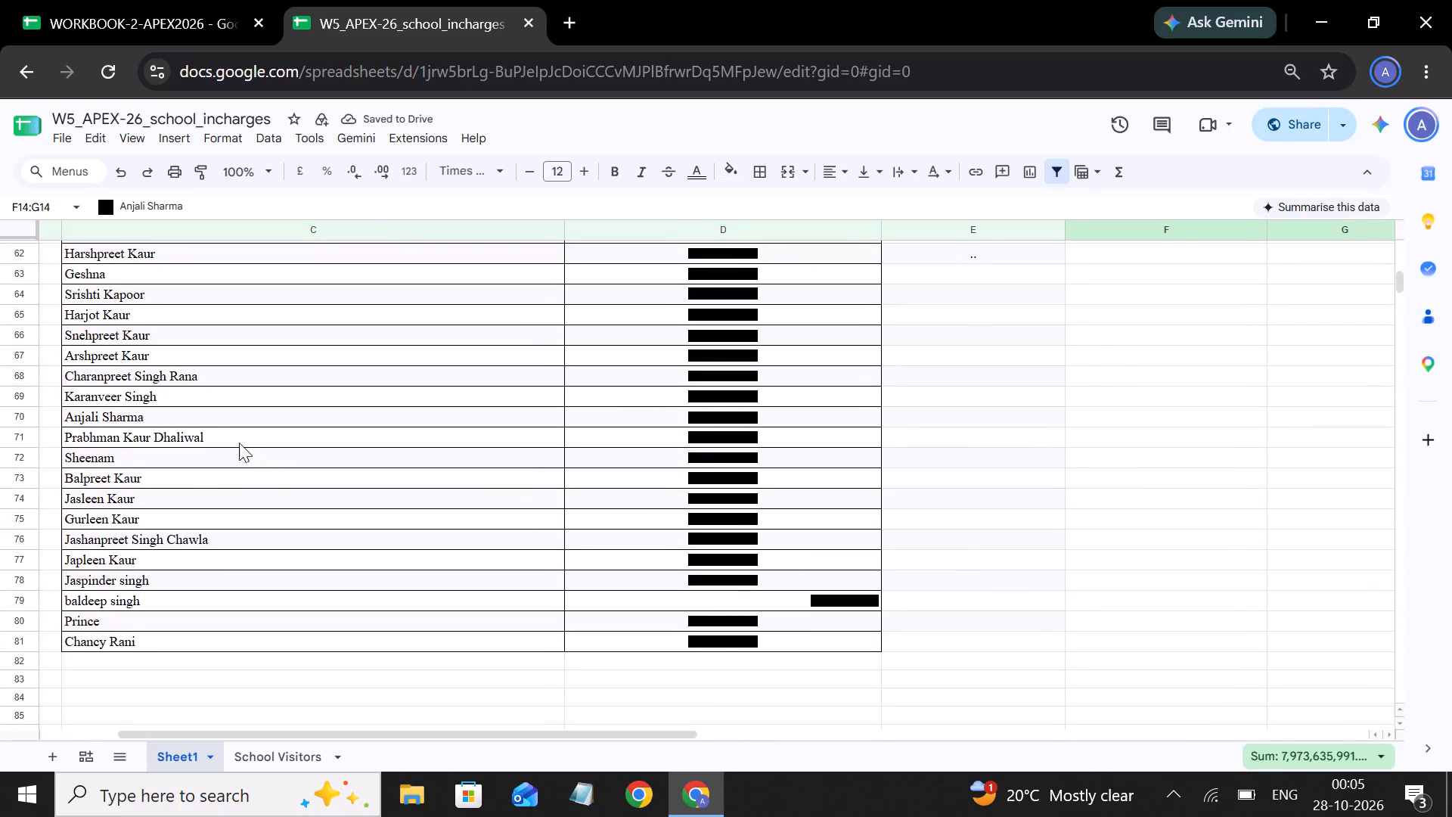
pyautogui.moveTo(250, 438); pyautogui.dragTo(599, 433)
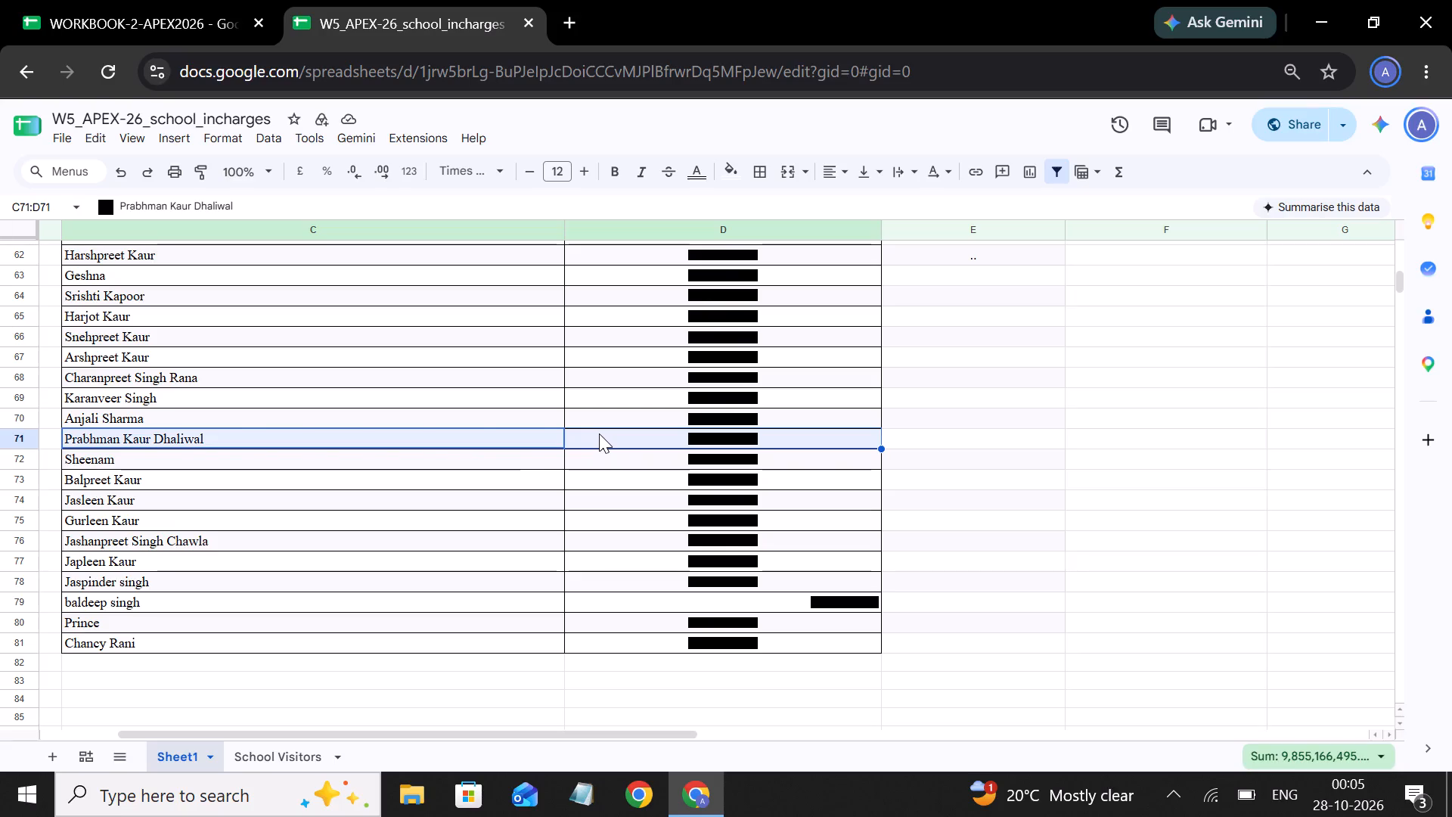
pyautogui.hotkey('ctrl', 'c')
pyautogui.scroll(8, 1175, 396)
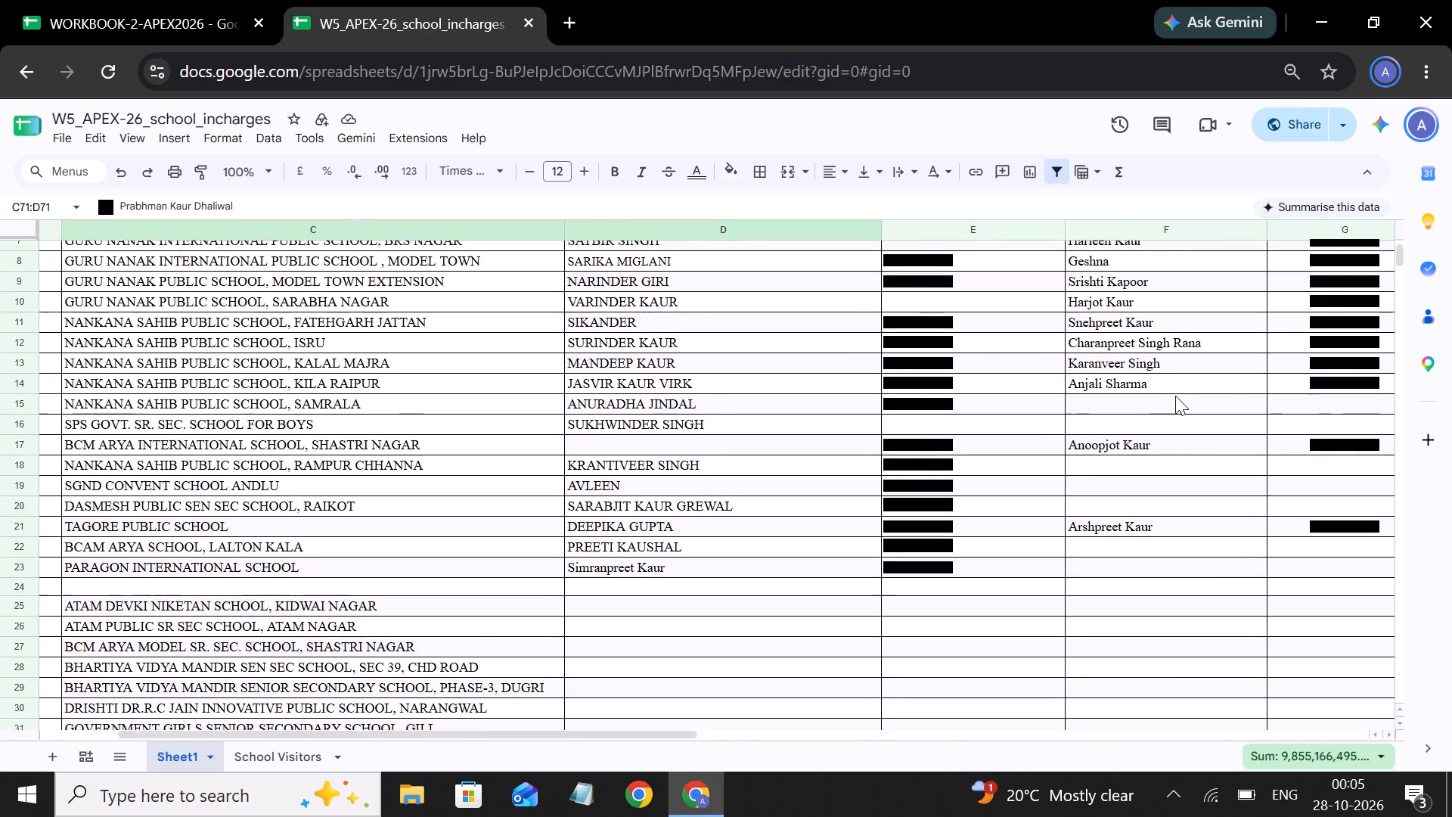
pyautogui.click(1129, 405)
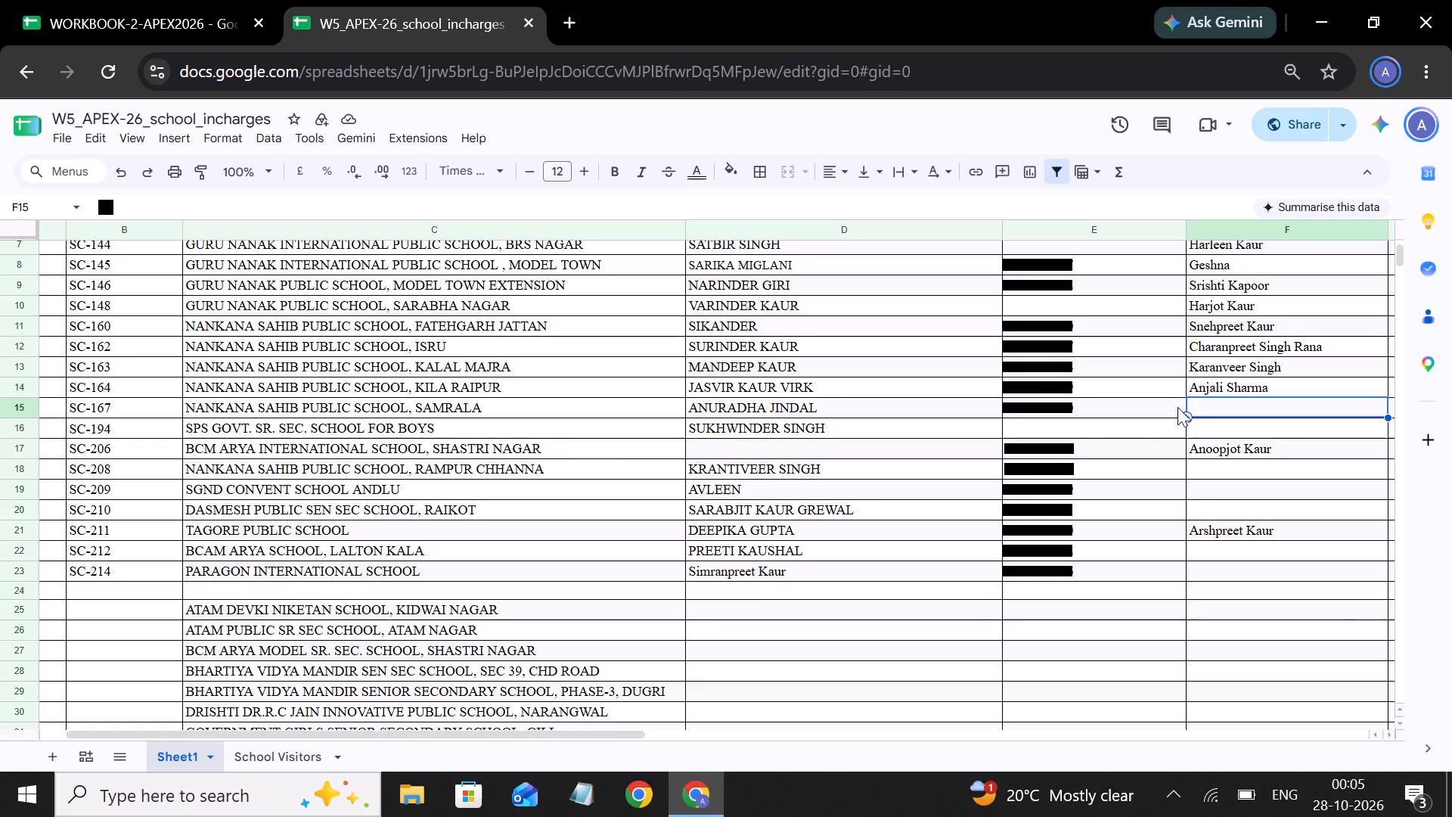
pyautogui.hotkey('ctrl', 'v')
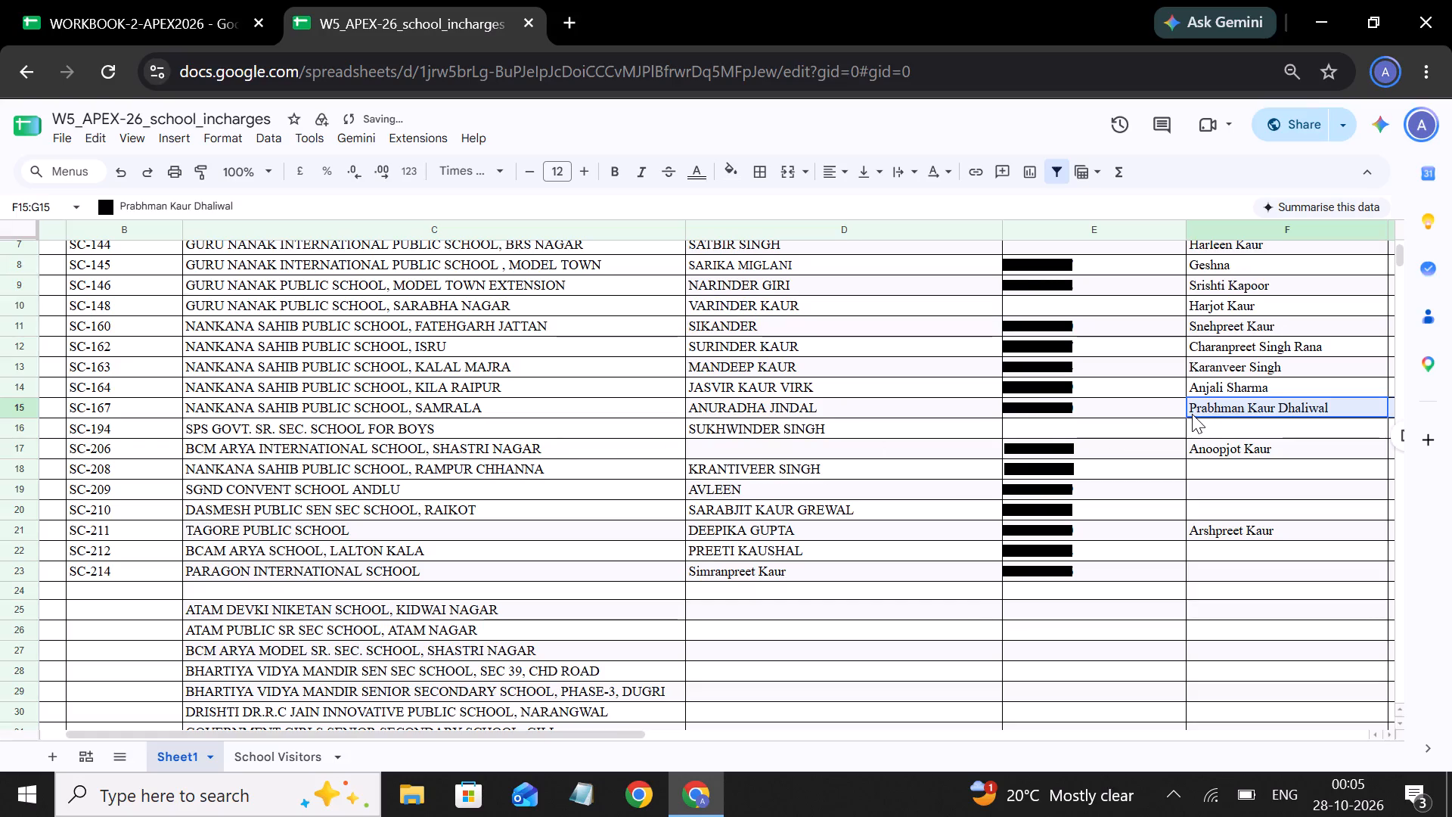
# Copy the incharge name and contact number from C79:D79 into F16:G16 for SPS Govt. Sr. Sec. School for Boys.
pyautogui.click(581, 418)
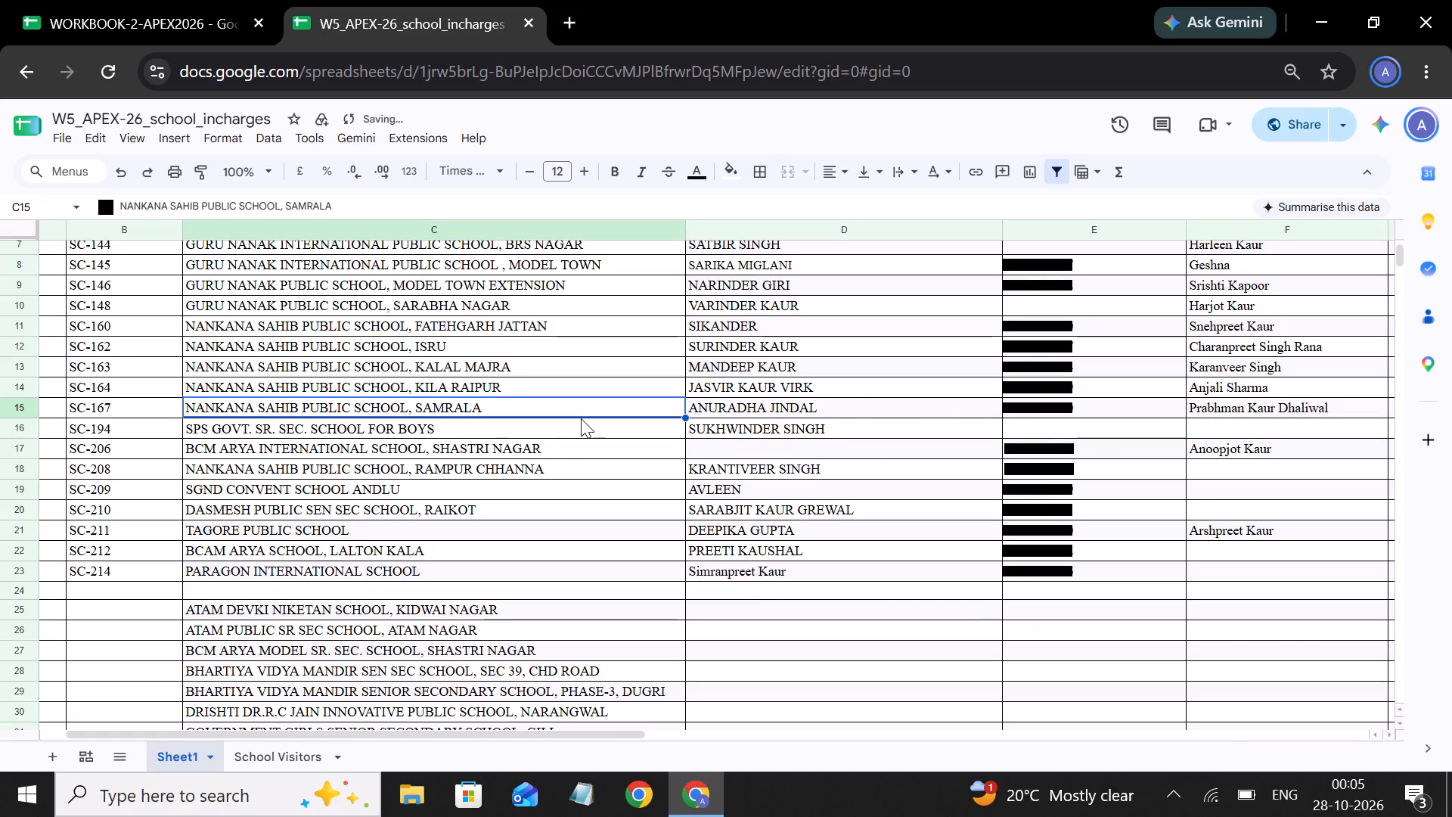
pyautogui.click(587, 443)
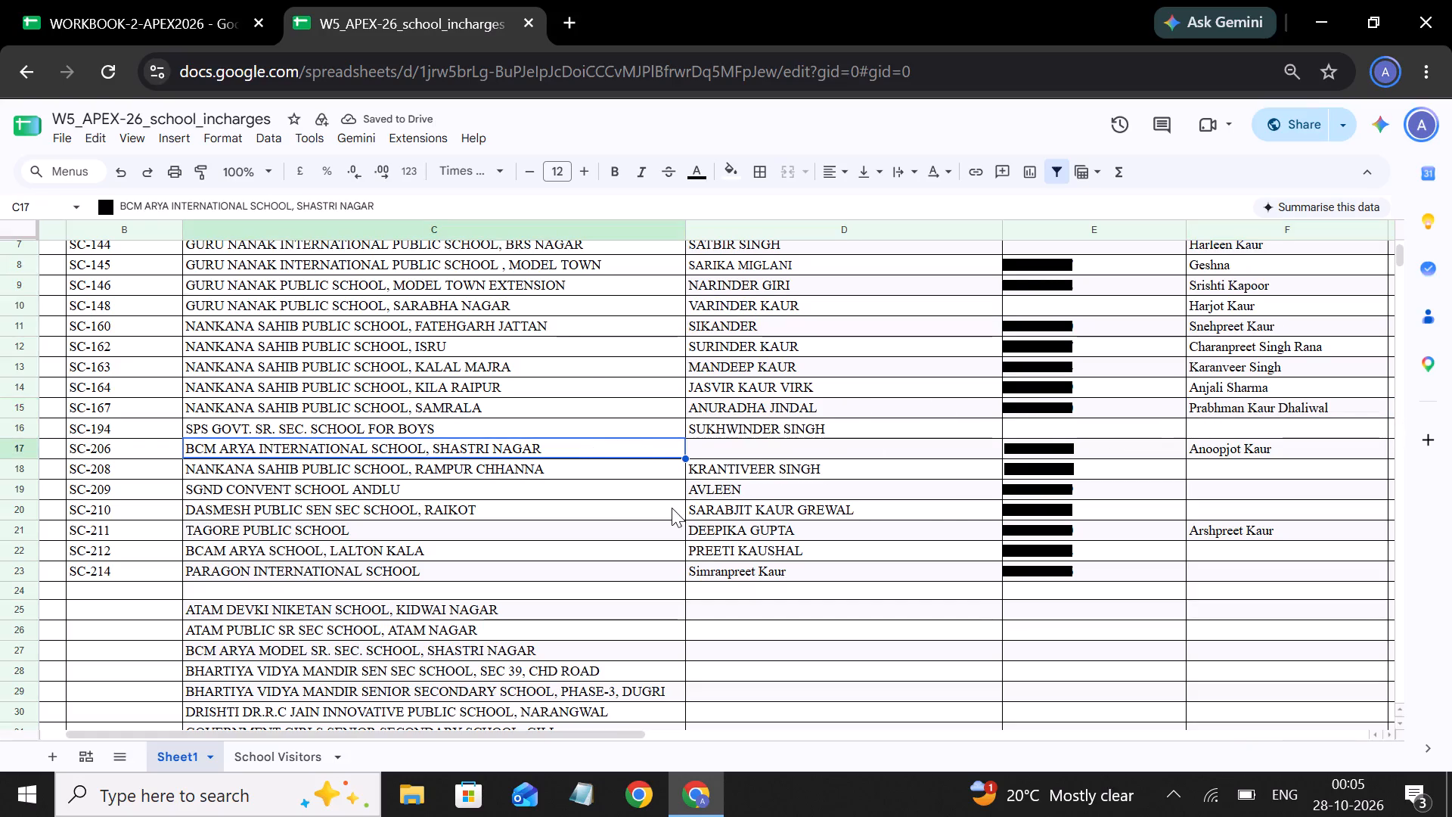
pyautogui.scroll(-4, 672, 508)
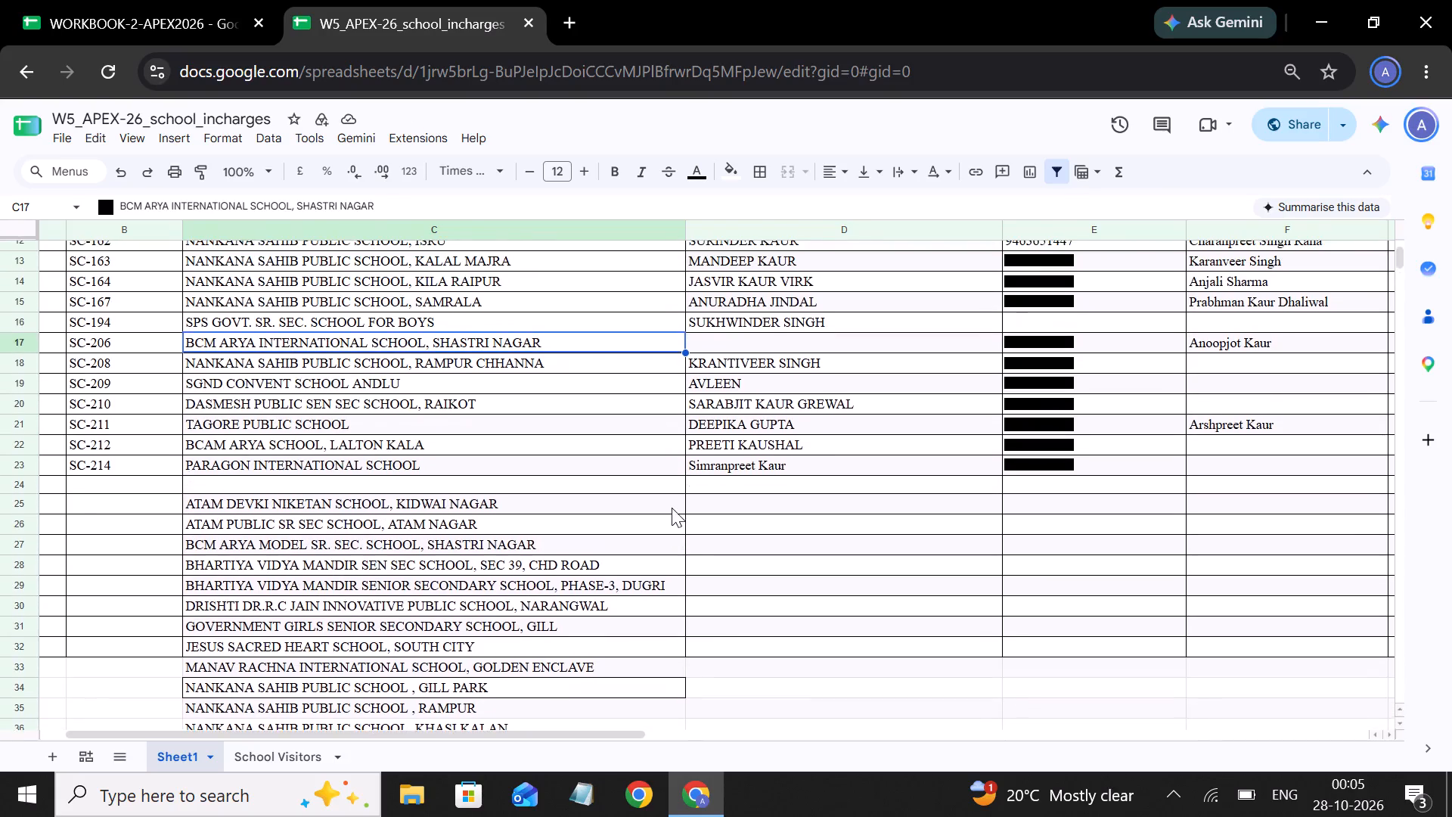
pyautogui.scroll(-3, 672, 508)
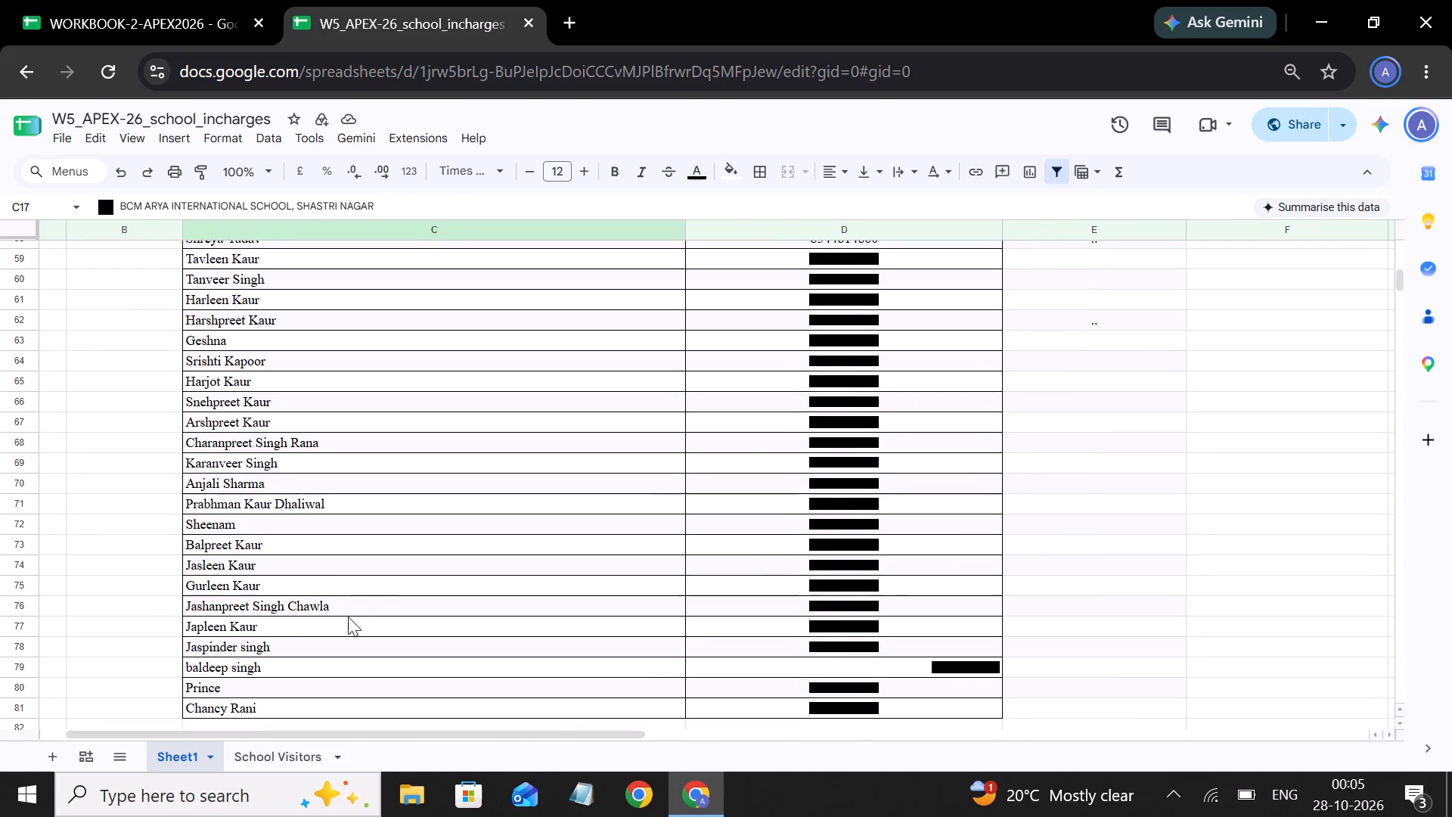
pyautogui.scroll(-1, 343, 650)
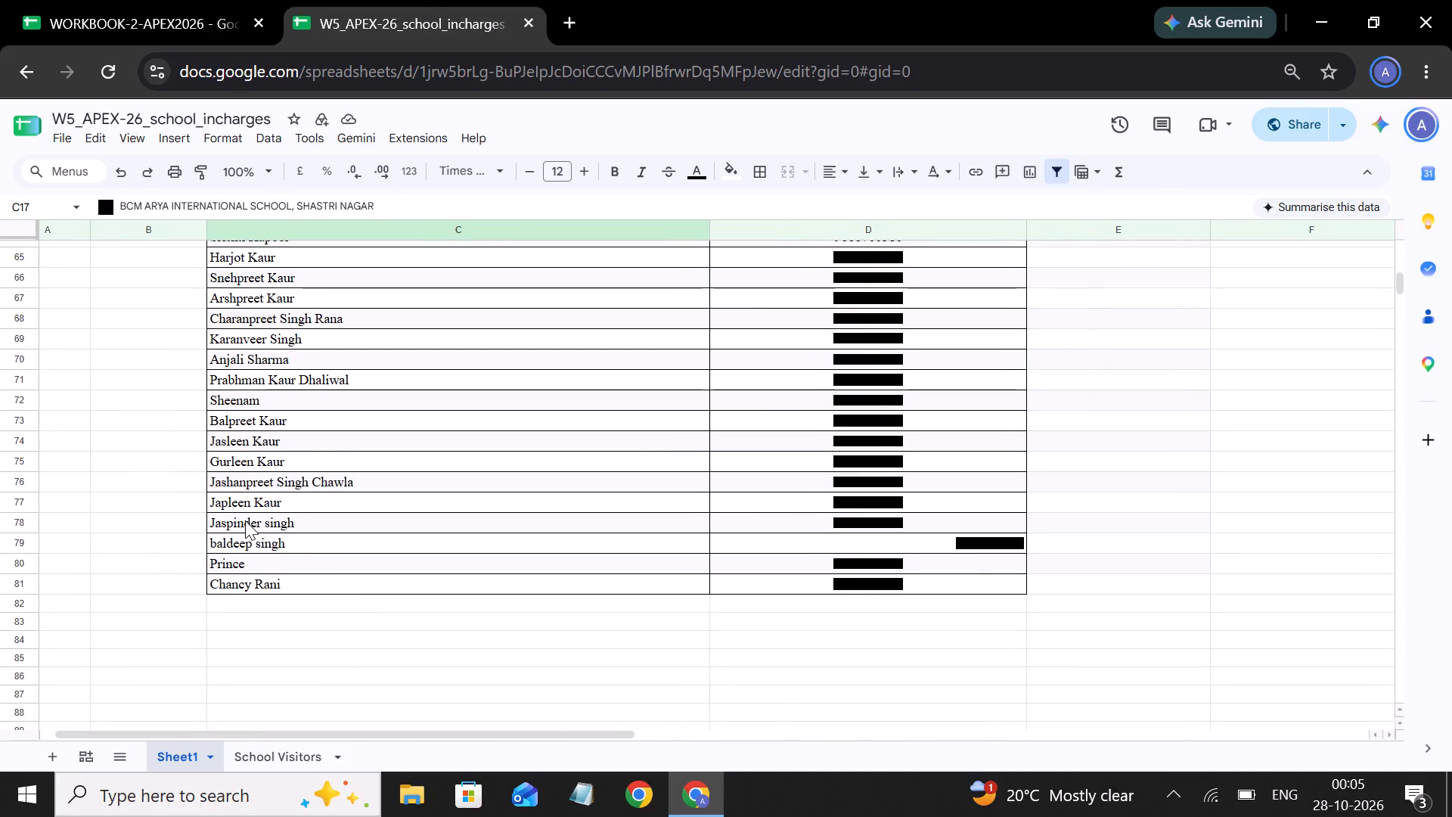
pyautogui.moveTo(278, 548); pyautogui.dragTo(776, 552)
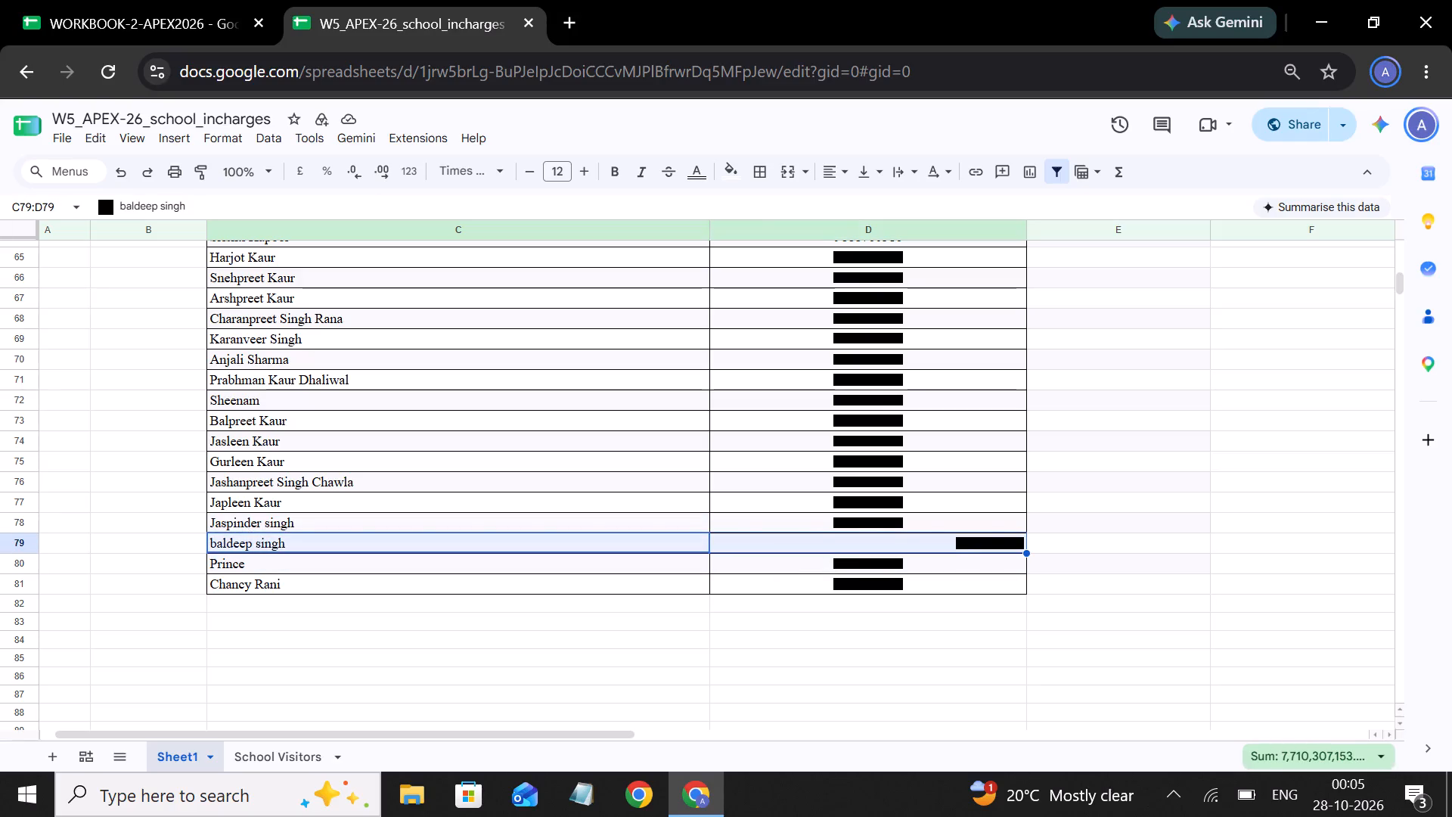
pyautogui.hotkey('ctrl', 'c')
pyautogui.scroll(6, 1143, 442)
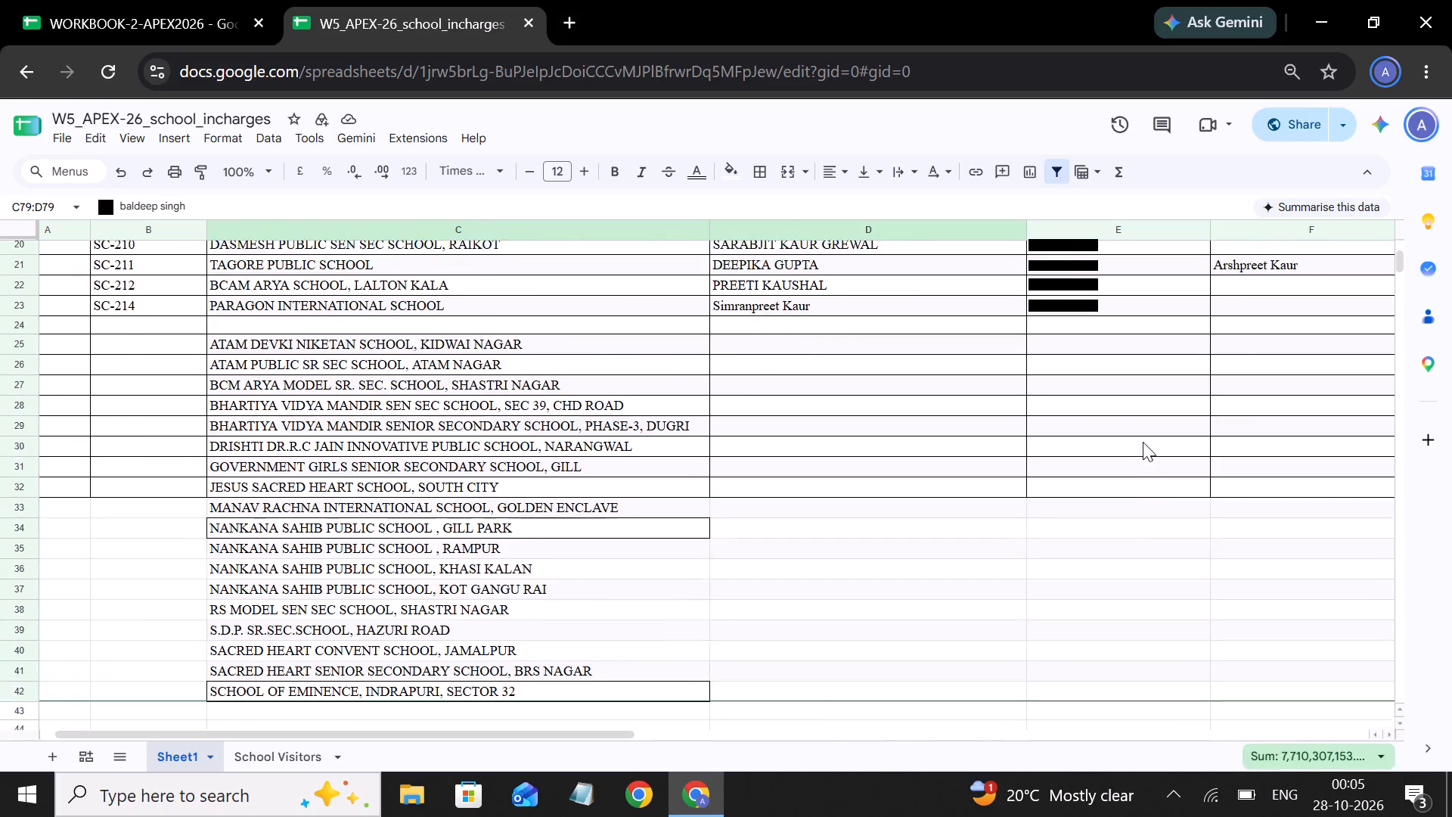
pyautogui.scroll(2, 1143, 442)
pyautogui.hscroll(-4, 1165, 421)
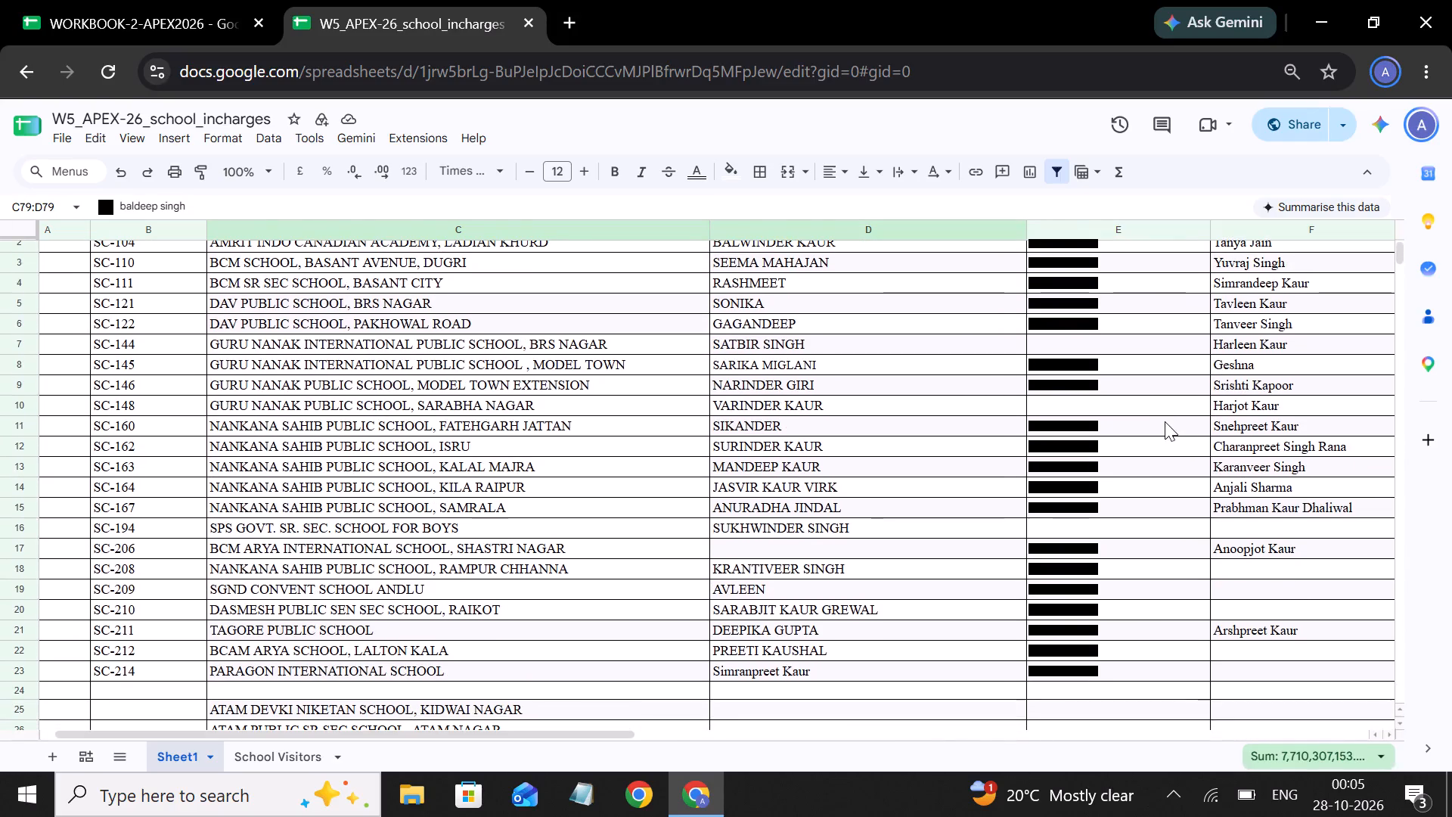
pyautogui.click(1230, 529)
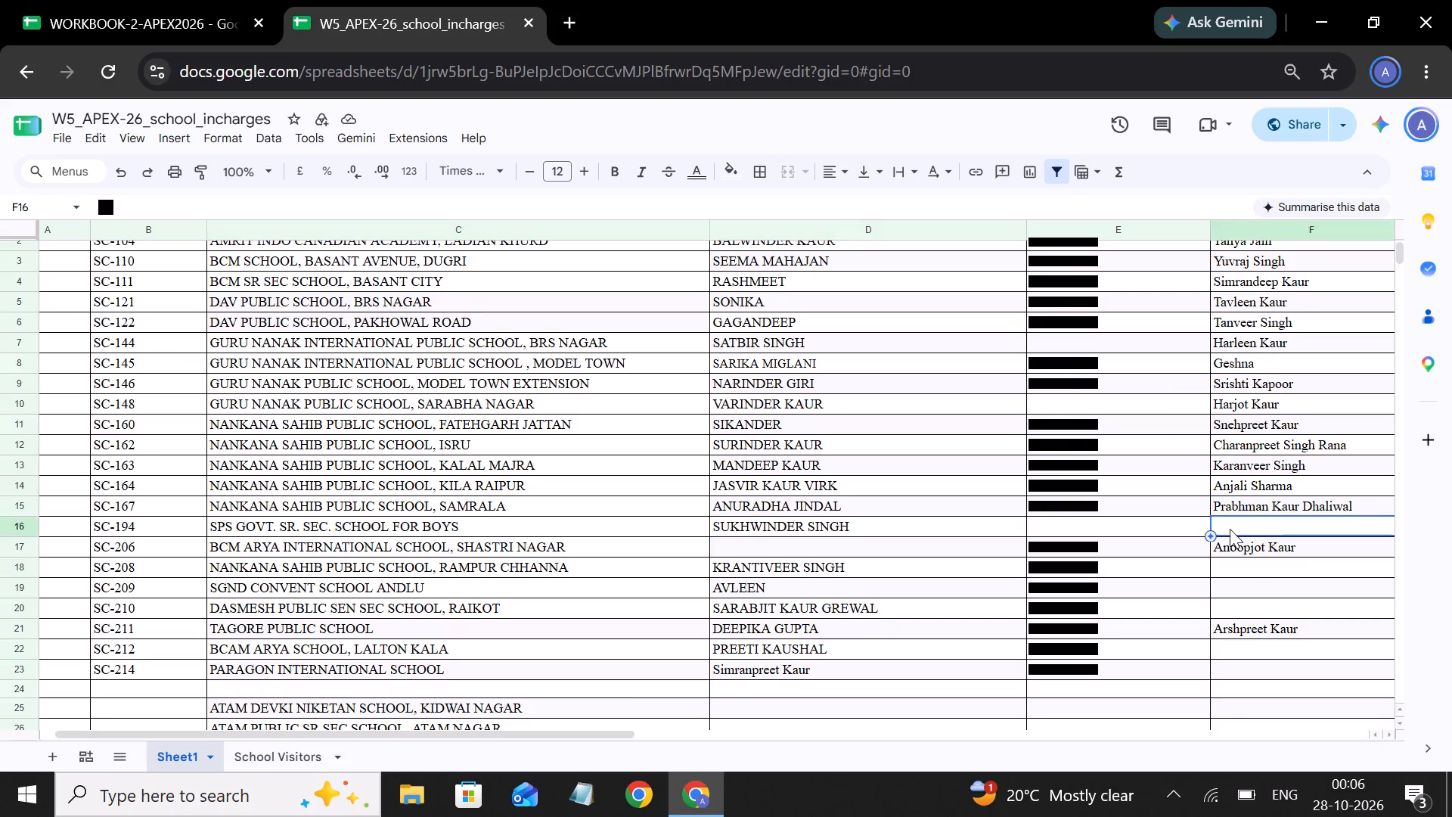
pyautogui.hotkey('ctrl', 'v')
# Copy the incharge name and contact number from C72:D72 into F20:G20 for Dasmesh Public Sen Sec School, Raikot.
pyautogui.scroll(-1, 1207, 508)
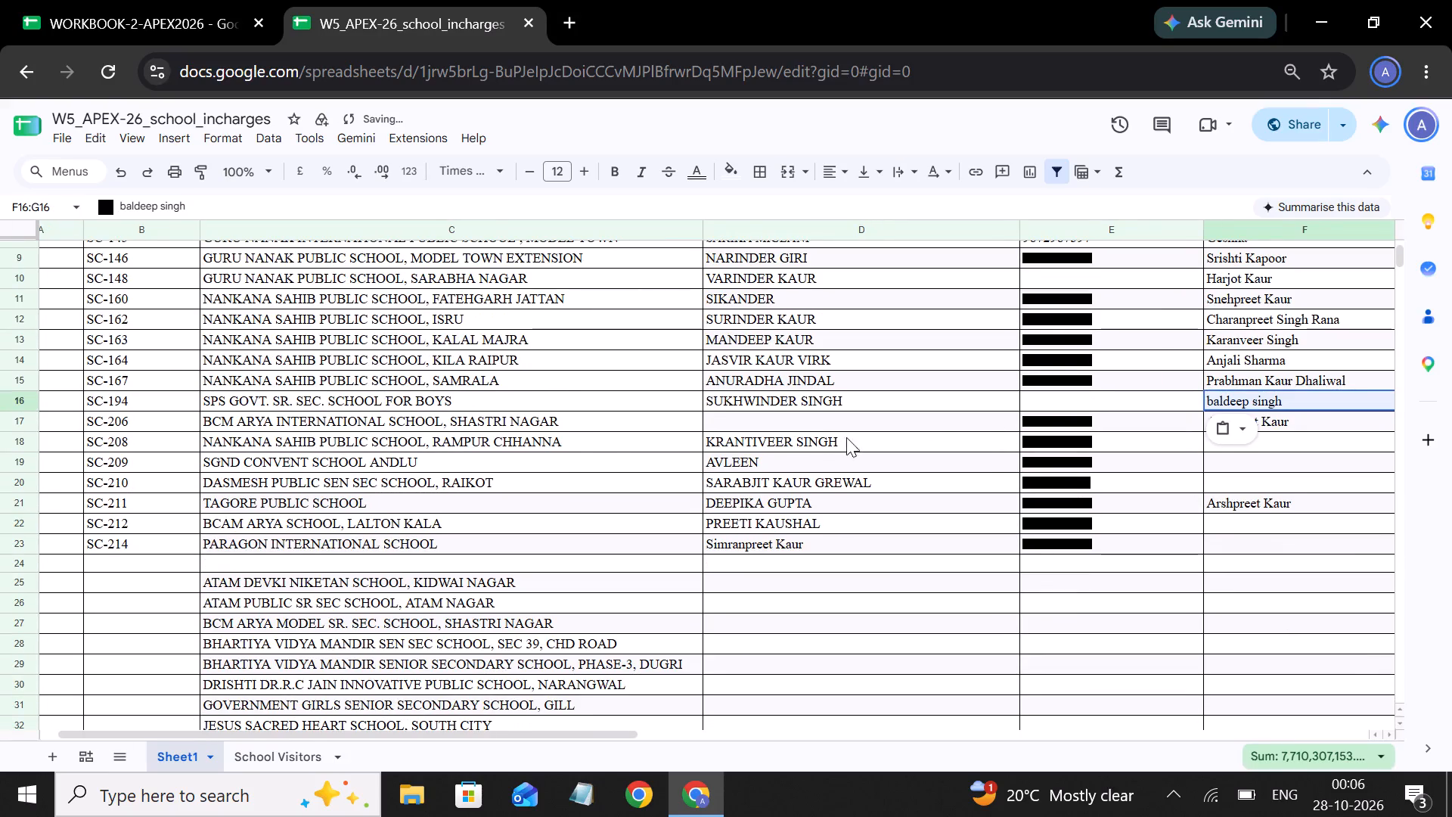
pyautogui.scroll(-2, 689, 447)
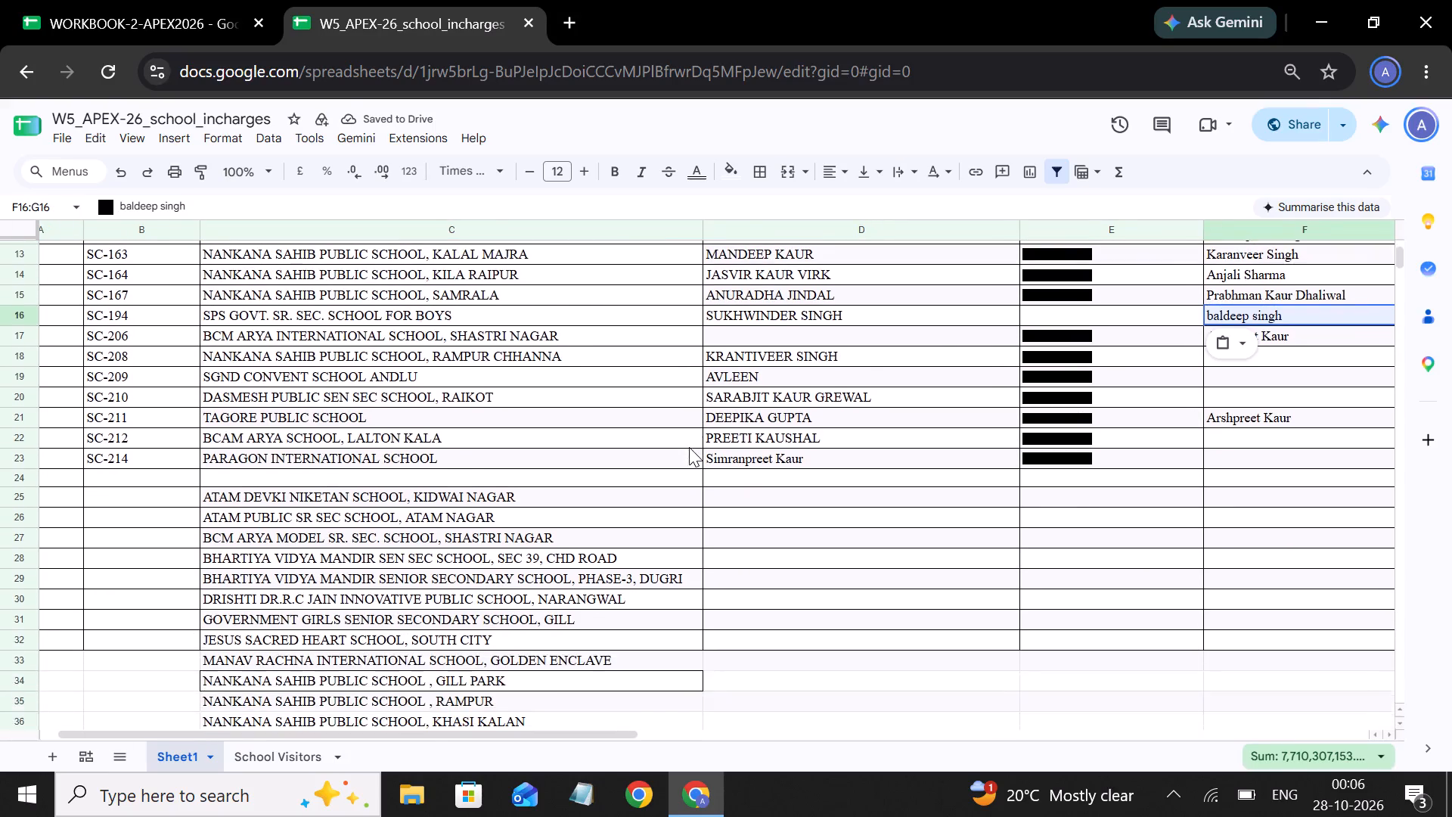
pyautogui.scroll(-5, 689, 447)
pyautogui.scroll(-1, 442, 642)
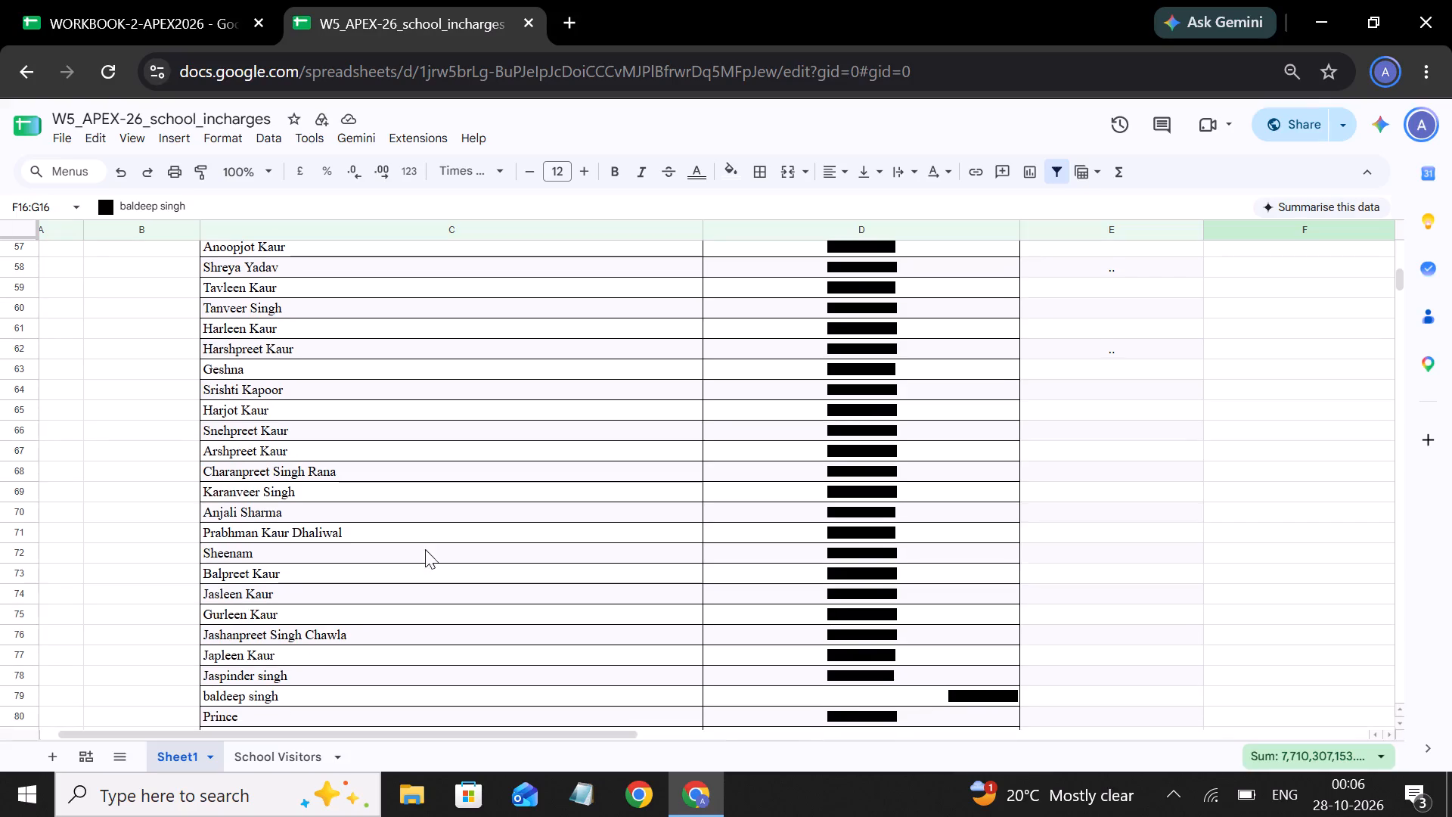
pyautogui.scroll(6, 498, 545)
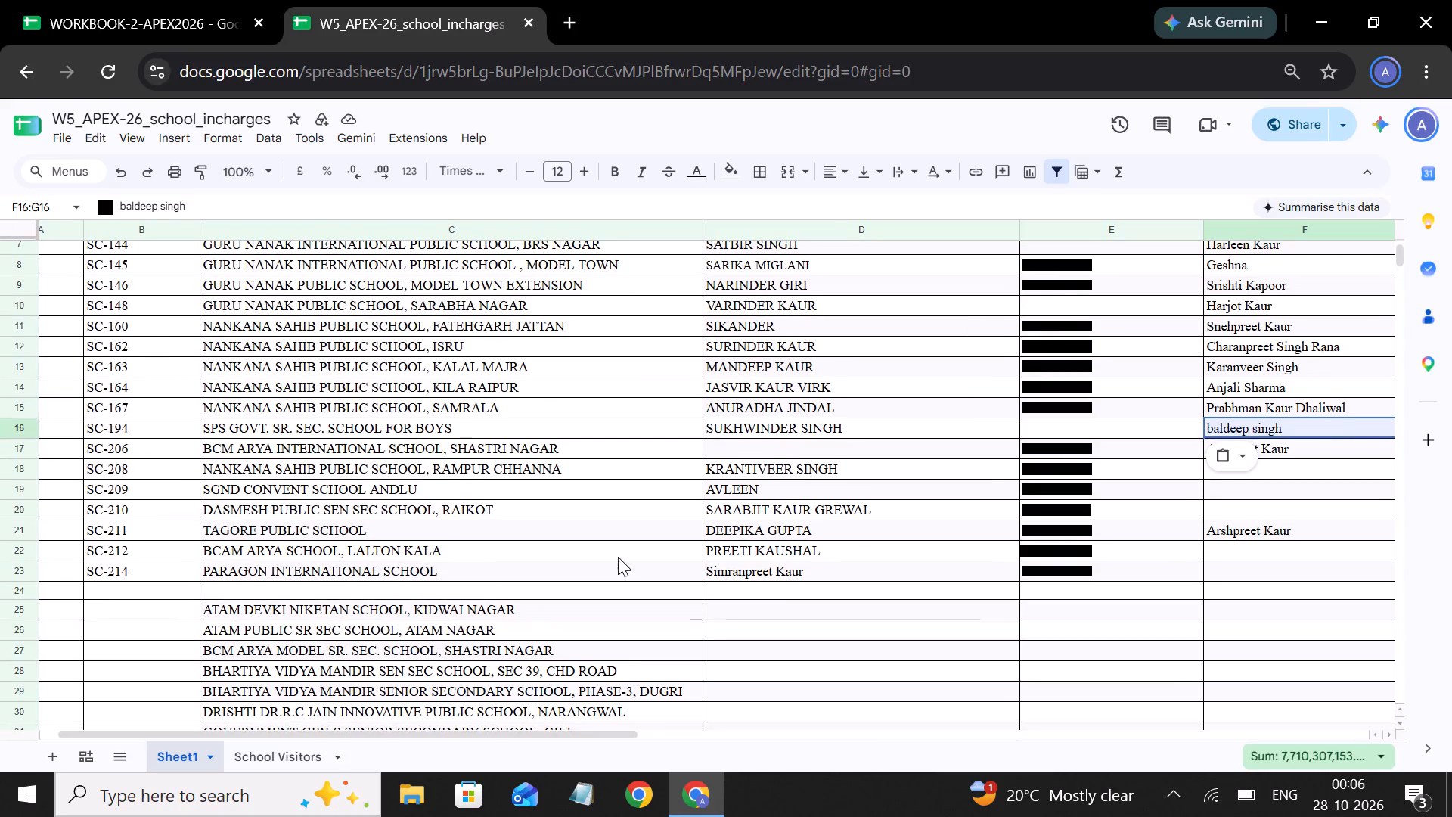
pyautogui.scroll(-1, 1174, 488)
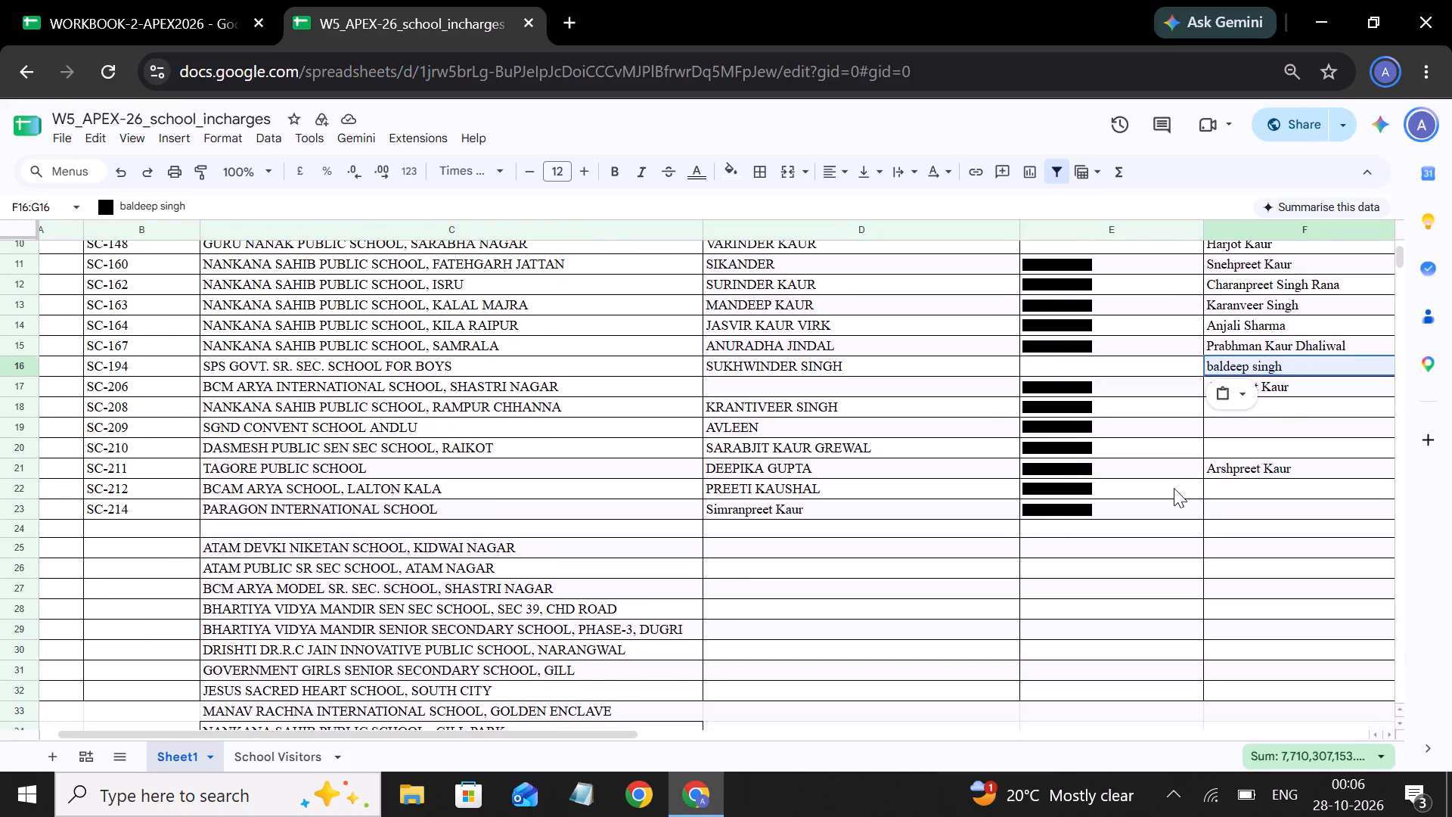
pyautogui.scroll(-1, 1174, 488)
pyautogui.click(1309, 371)
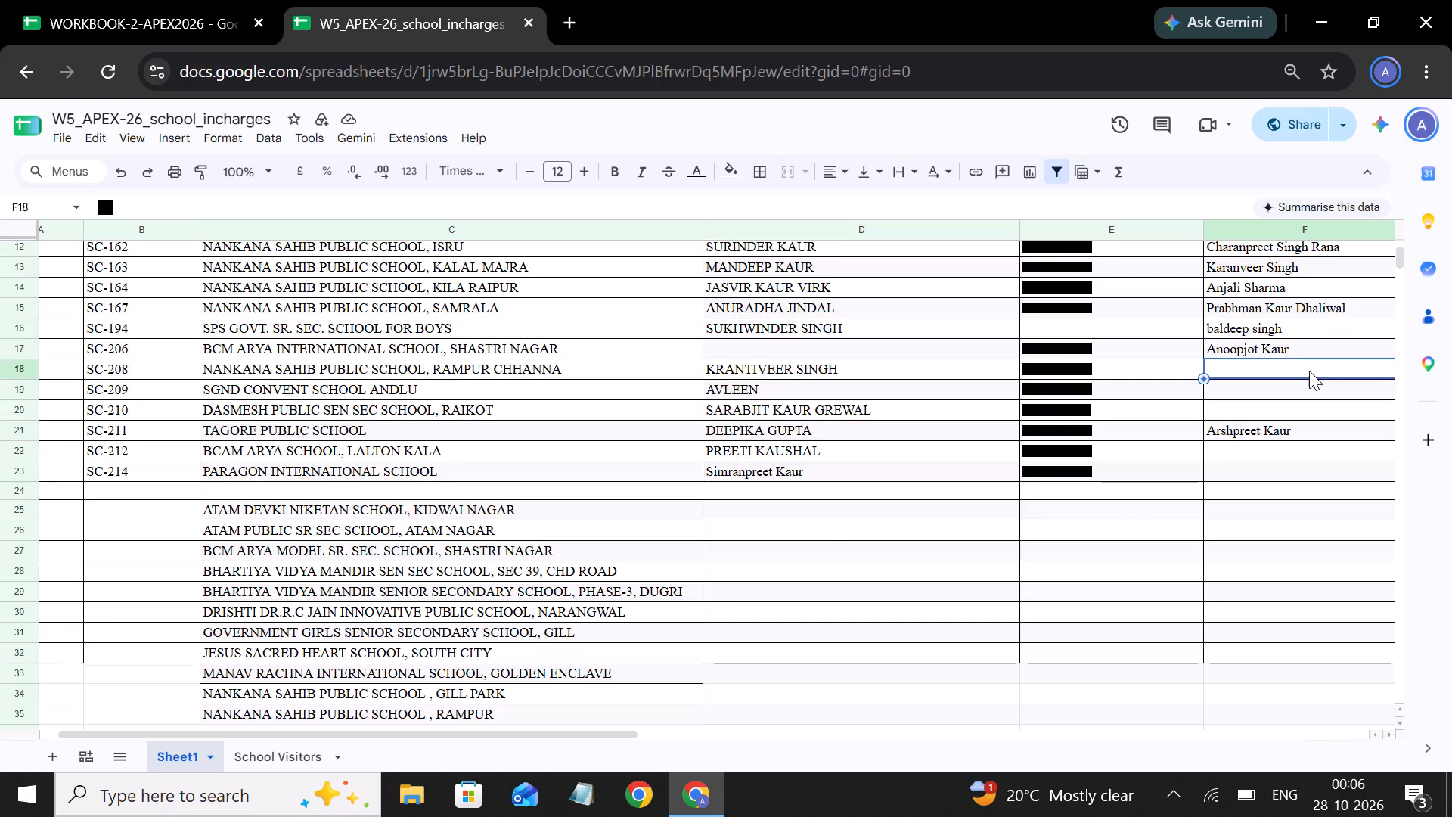
pyautogui.scroll(-3, 812, 538)
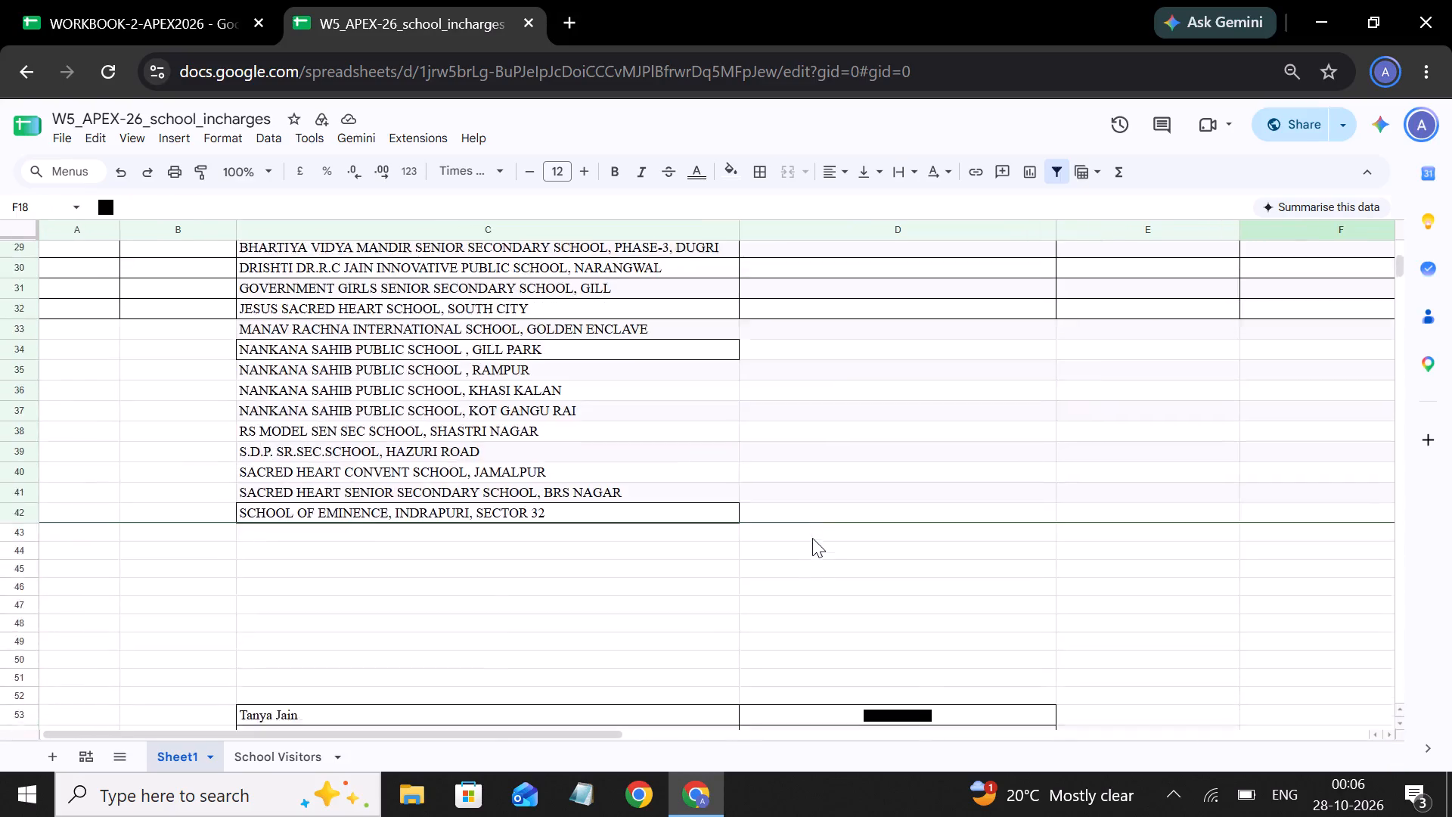
pyautogui.scroll(-2, 812, 538)
pyautogui.scroll(2, 812, 538)
pyautogui.scroll(-3, 812, 538)
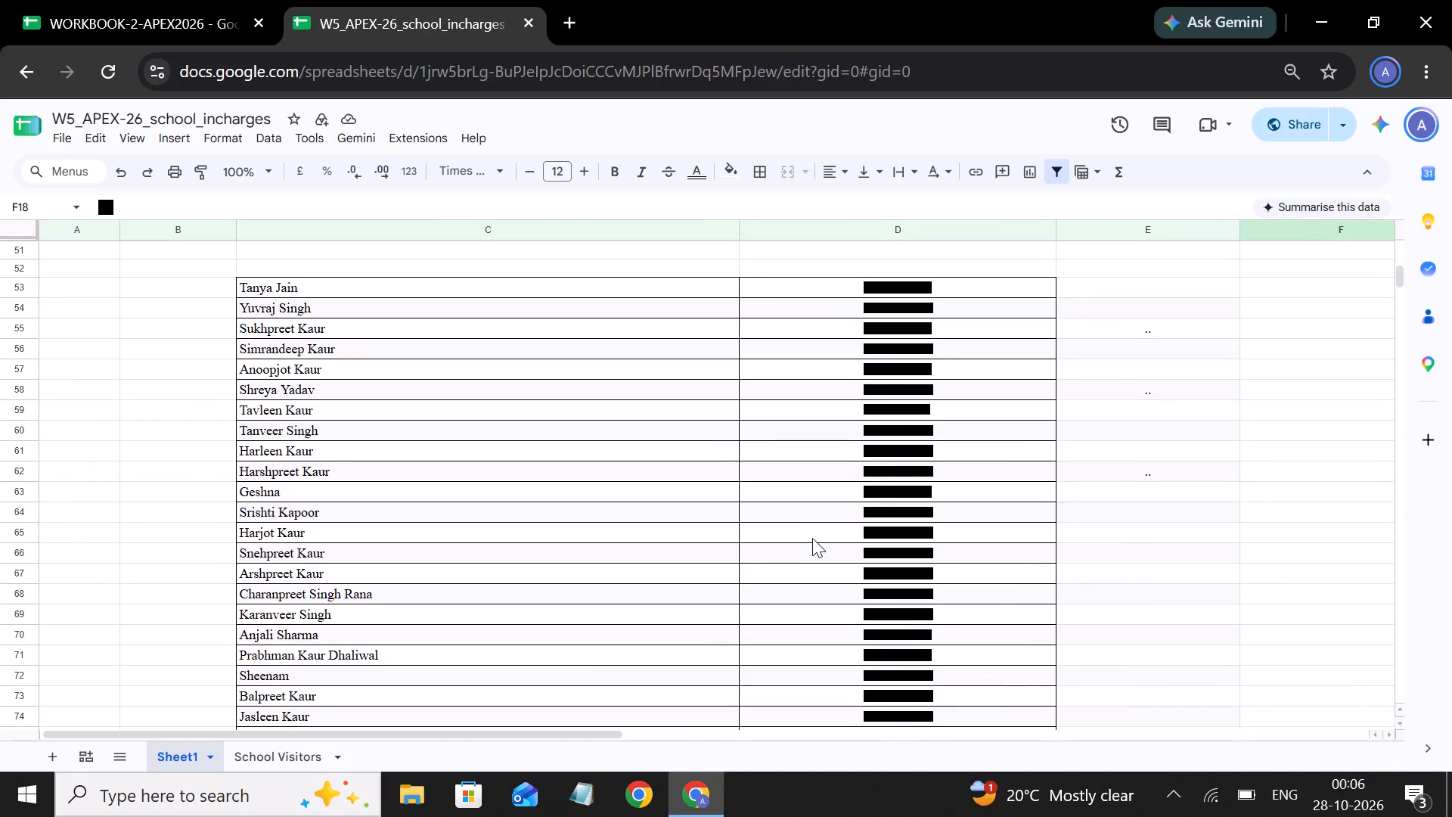
pyautogui.moveTo(283, 670); pyautogui.dragTo(785, 685)
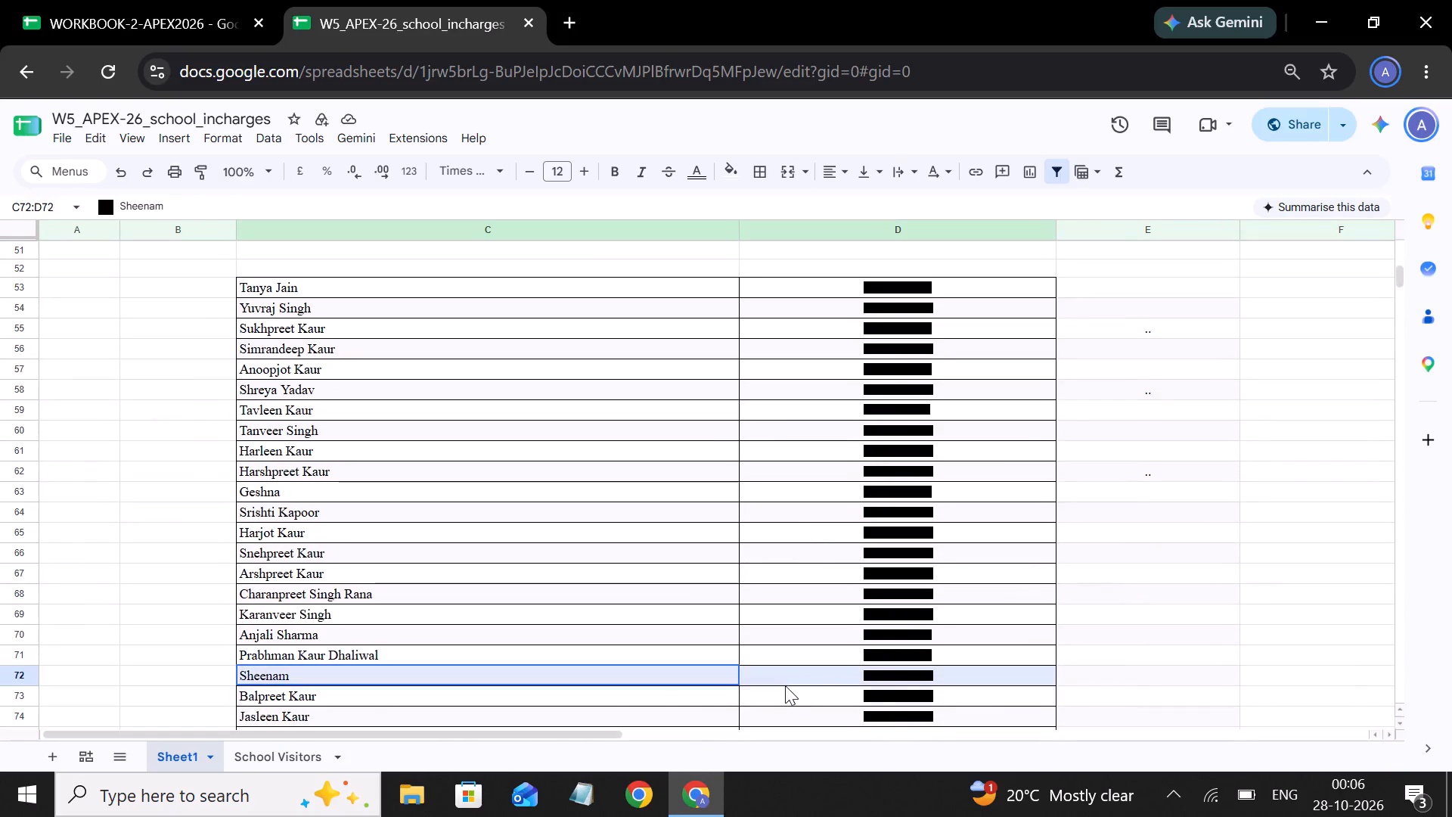
pyautogui.moveTo(785, 685); pyautogui.dragTo(805, 673)
pyautogui.hotkey('ctrl', 'c')
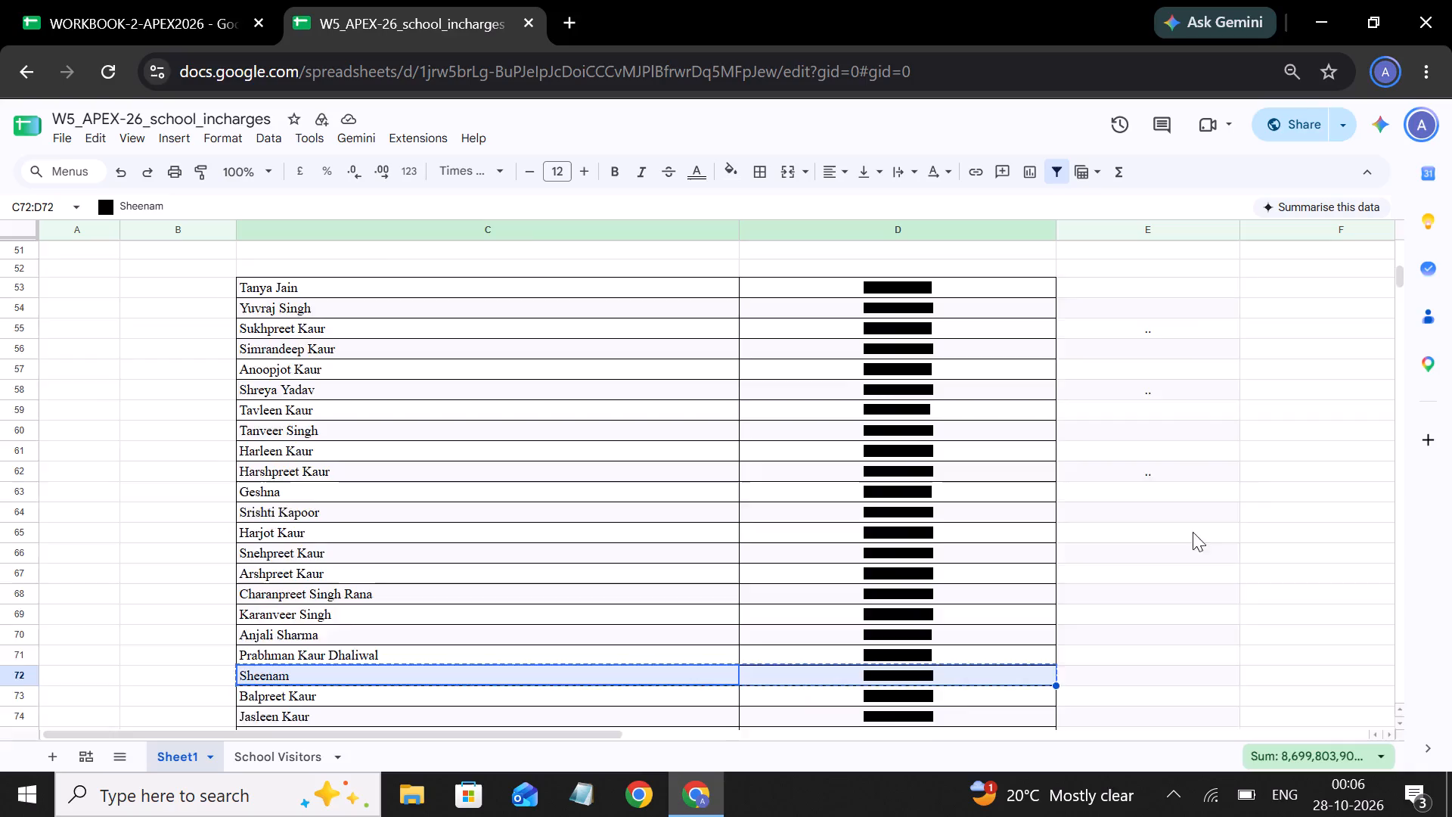
pyautogui.scroll(5, 1257, 483)
pyautogui.hscroll(-2, 1257, 483)
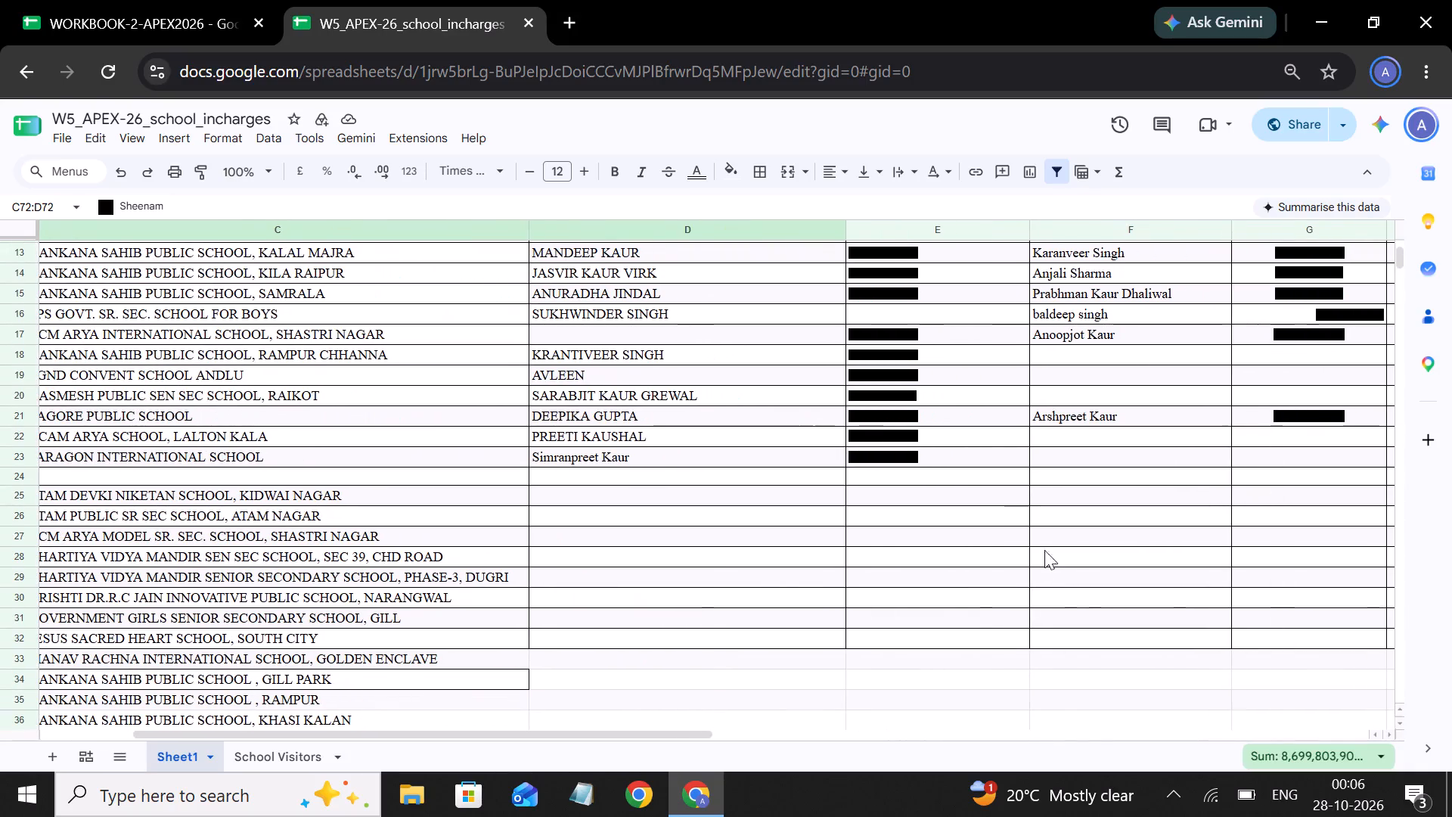
pyautogui.scroll(-1, 1033, 555)
pyautogui.hscroll(-1, 1032, 461)
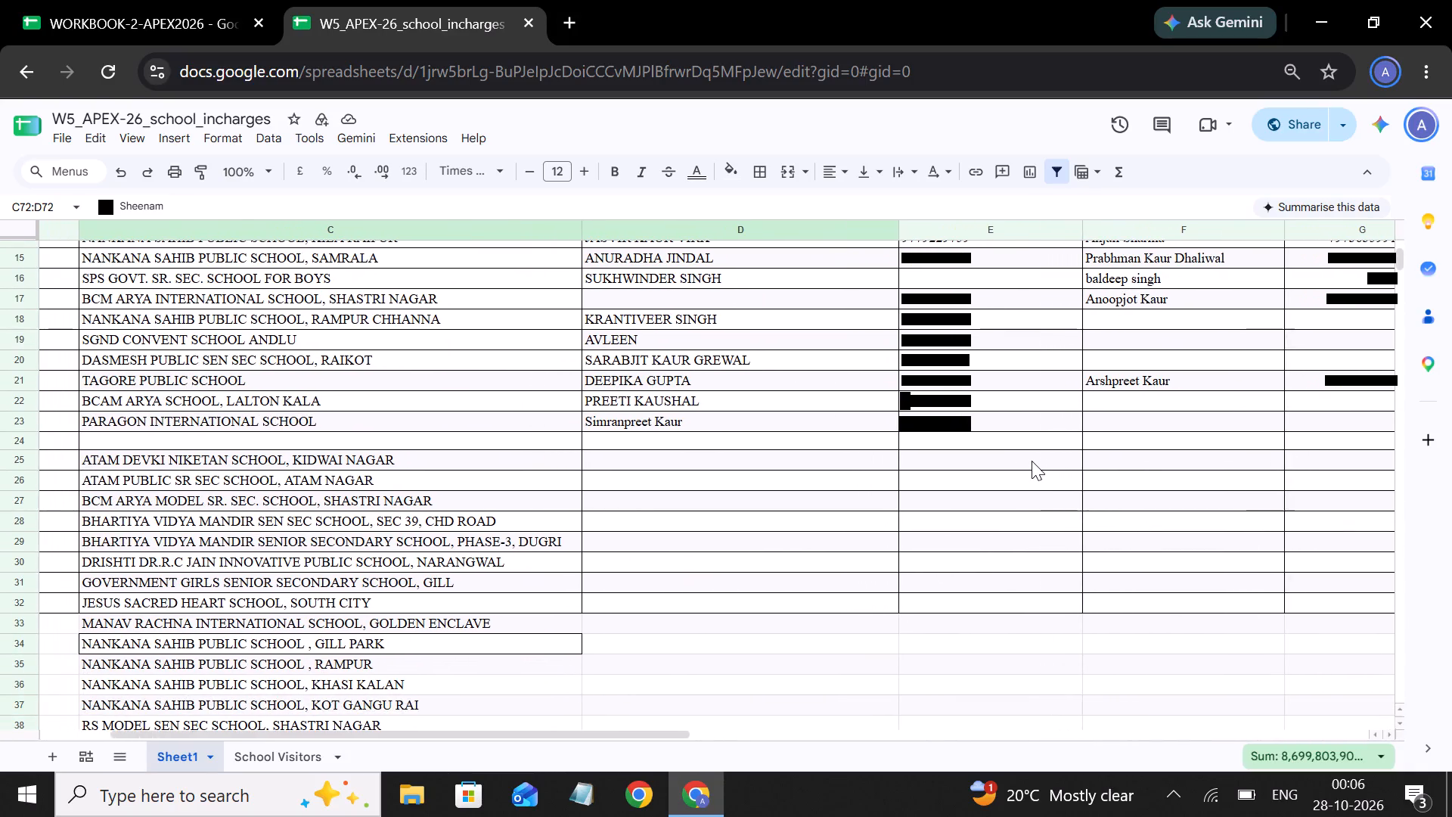
pyautogui.hscroll(-1, 1032, 461)
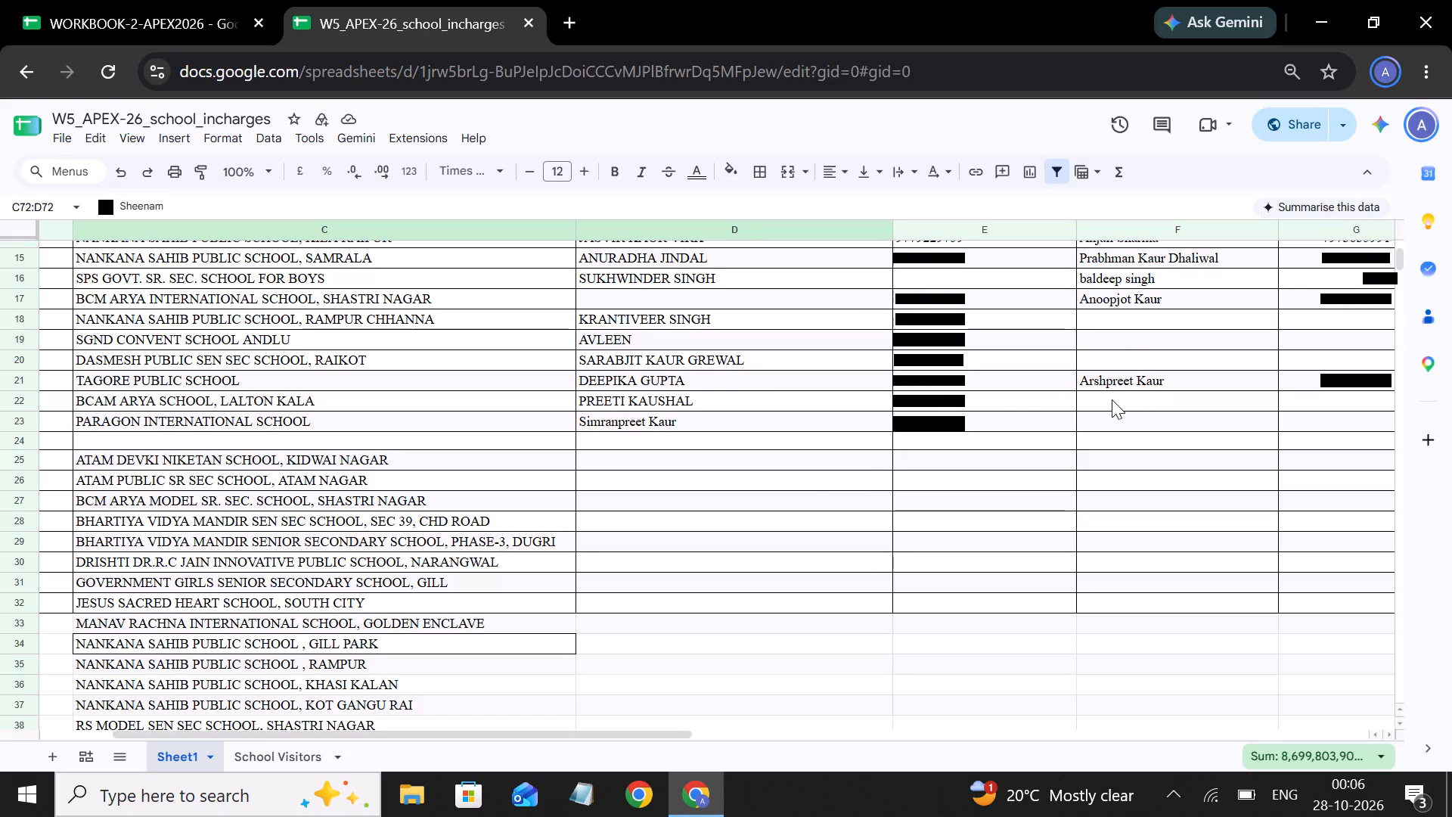
pyautogui.click(1095, 360)
pyautogui.hotkey('ctrl', 'v')
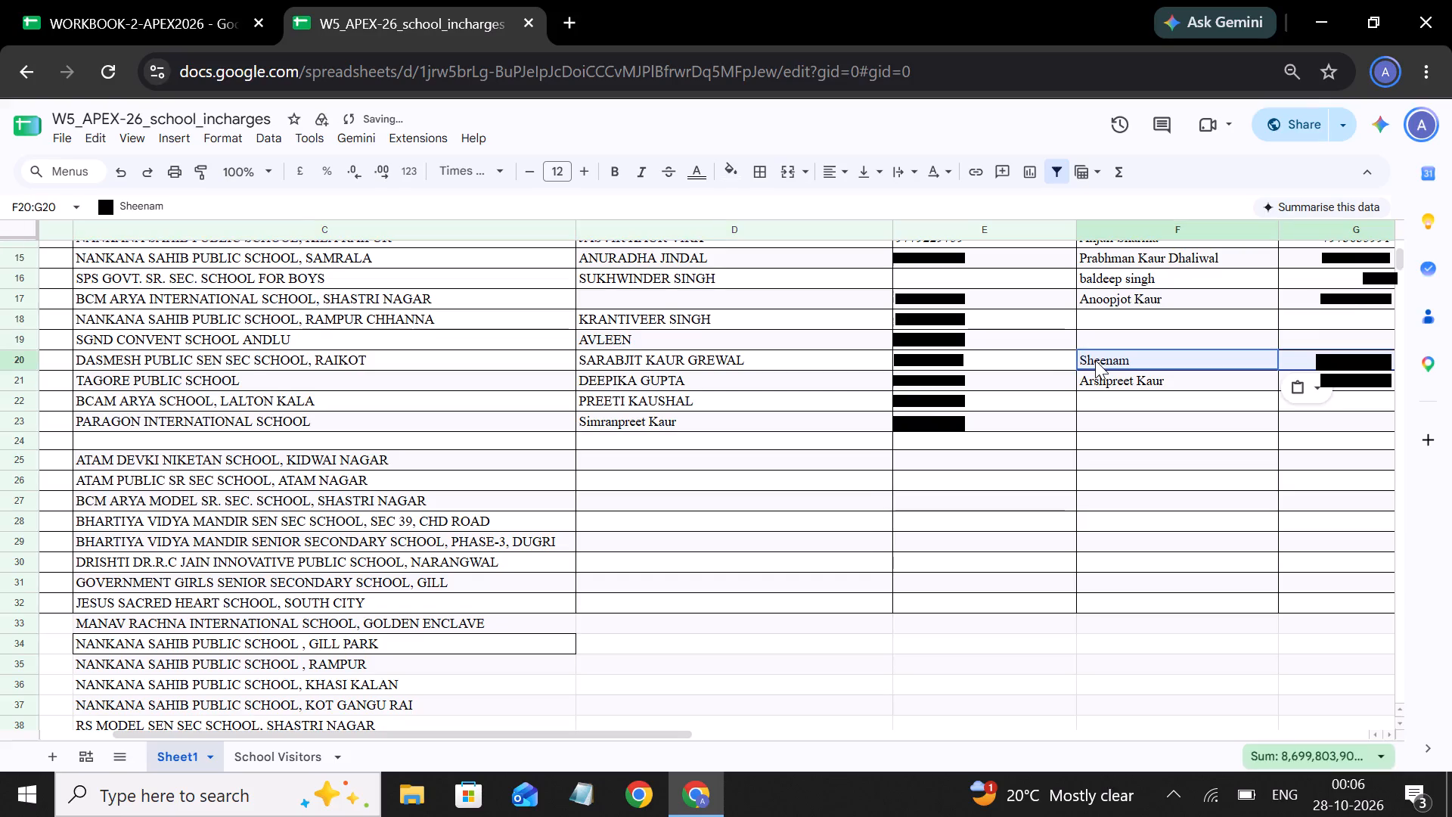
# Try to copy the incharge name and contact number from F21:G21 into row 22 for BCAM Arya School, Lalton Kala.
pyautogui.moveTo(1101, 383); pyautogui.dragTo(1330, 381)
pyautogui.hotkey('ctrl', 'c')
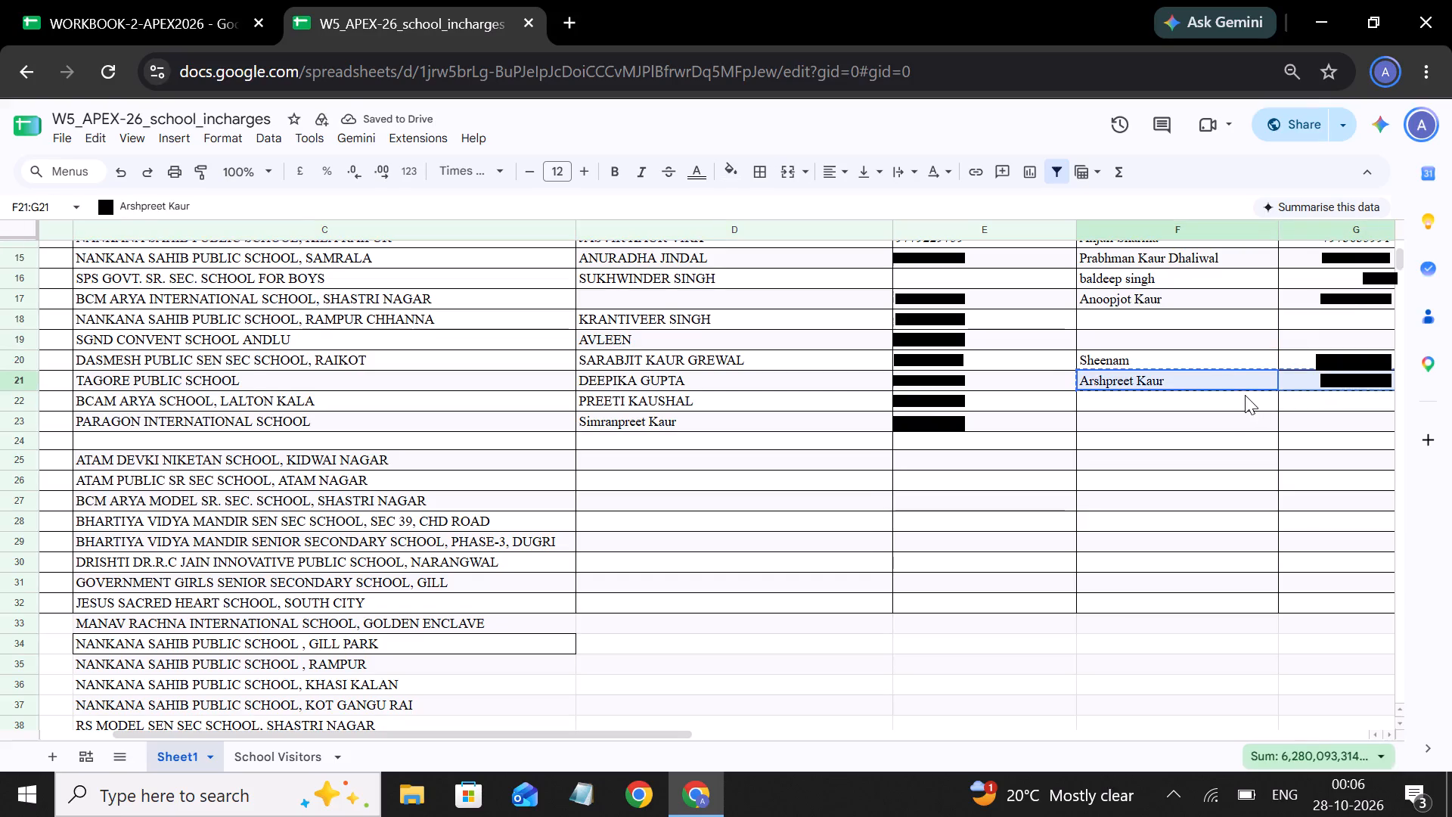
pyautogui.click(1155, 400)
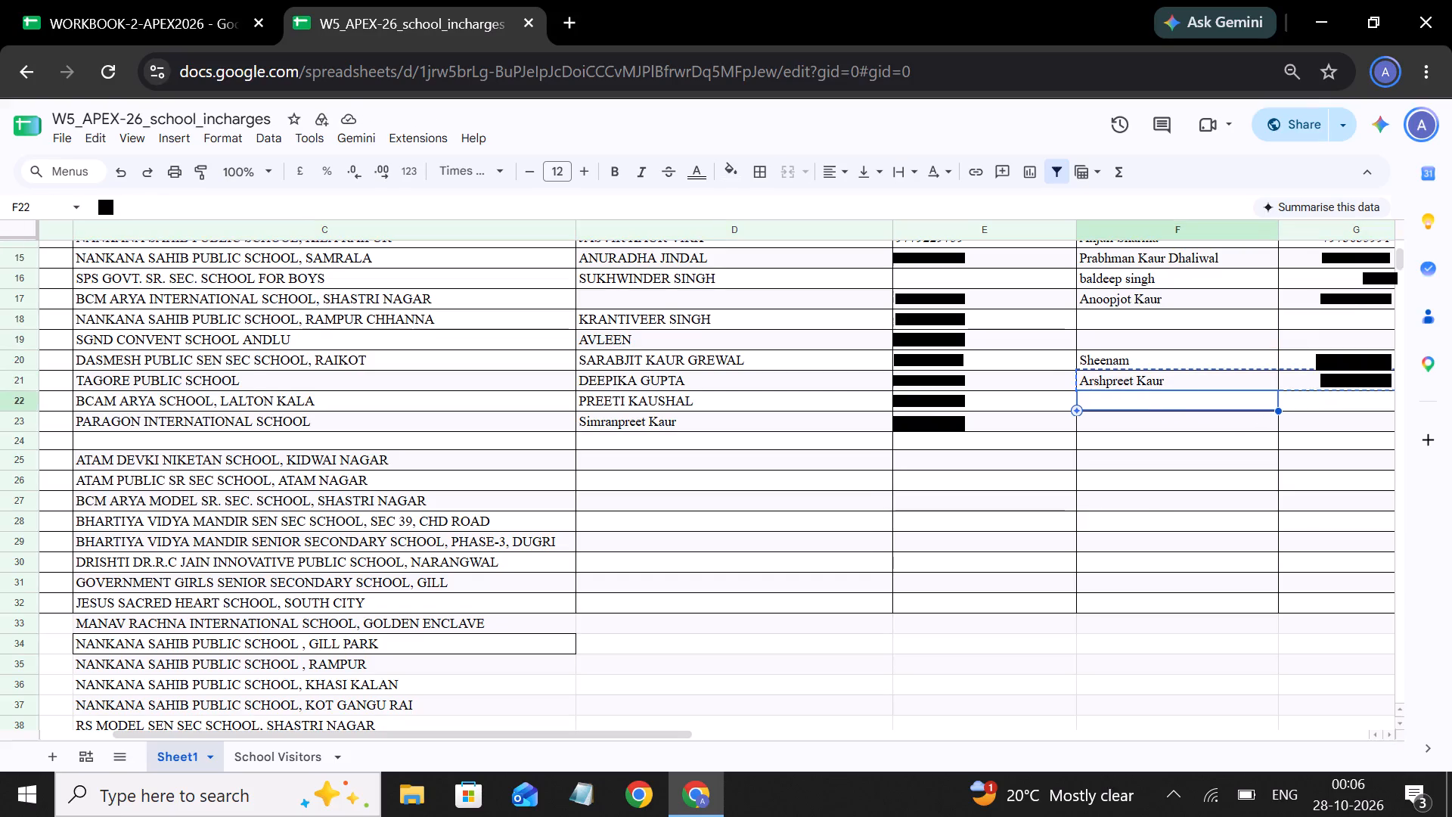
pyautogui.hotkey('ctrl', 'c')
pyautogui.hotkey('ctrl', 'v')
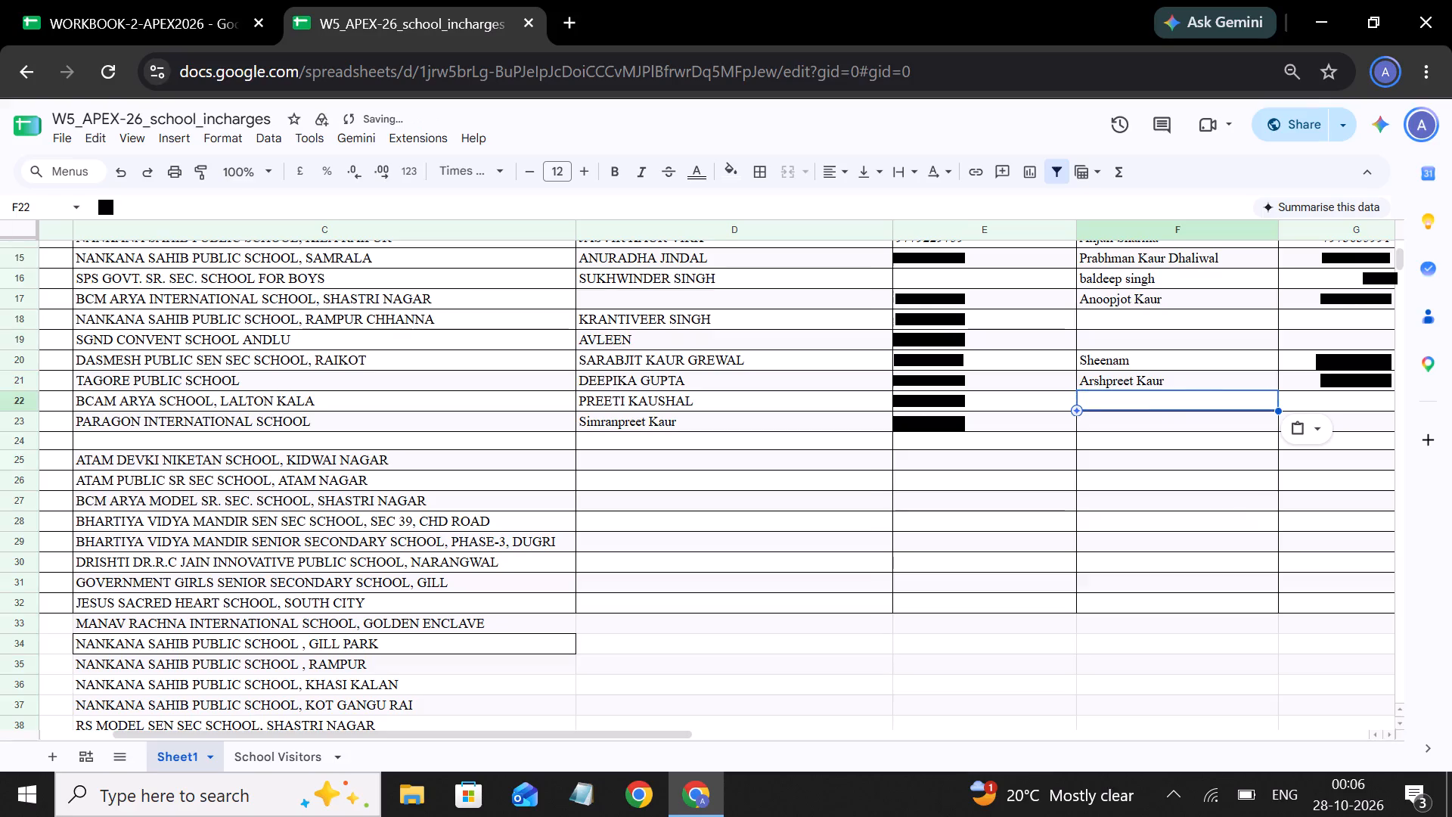
# Copy the incharge name and contact number from F20:G20 into F22:G22 for BCAM Arya School, Lalton Kala.
pyautogui.moveTo(1103, 359); pyautogui.dragTo(1320, 351)
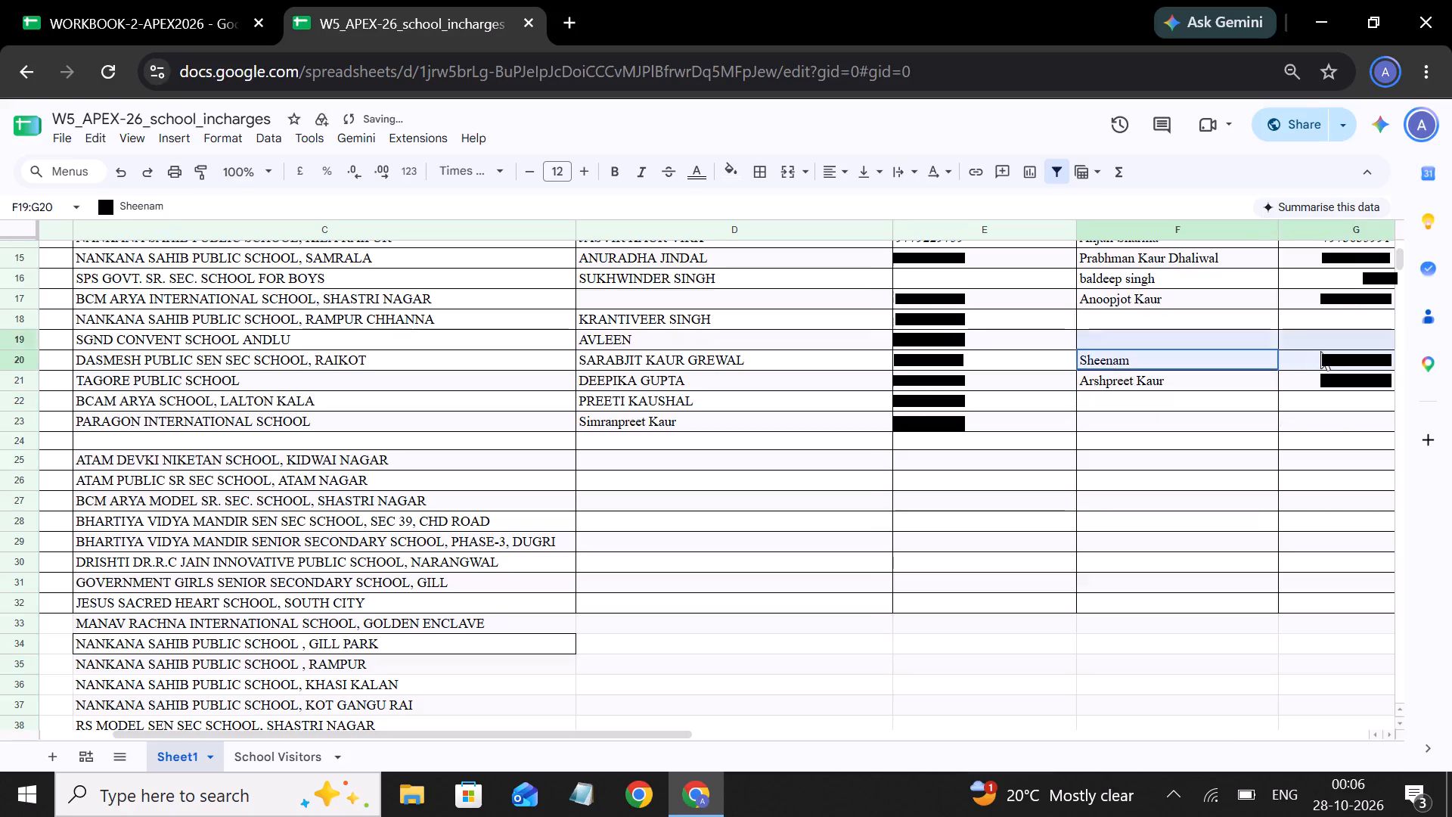
pyautogui.moveTo(1320, 351); pyautogui.dragTo(1329, 353)
pyautogui.hotkey('ctrl', 'c')
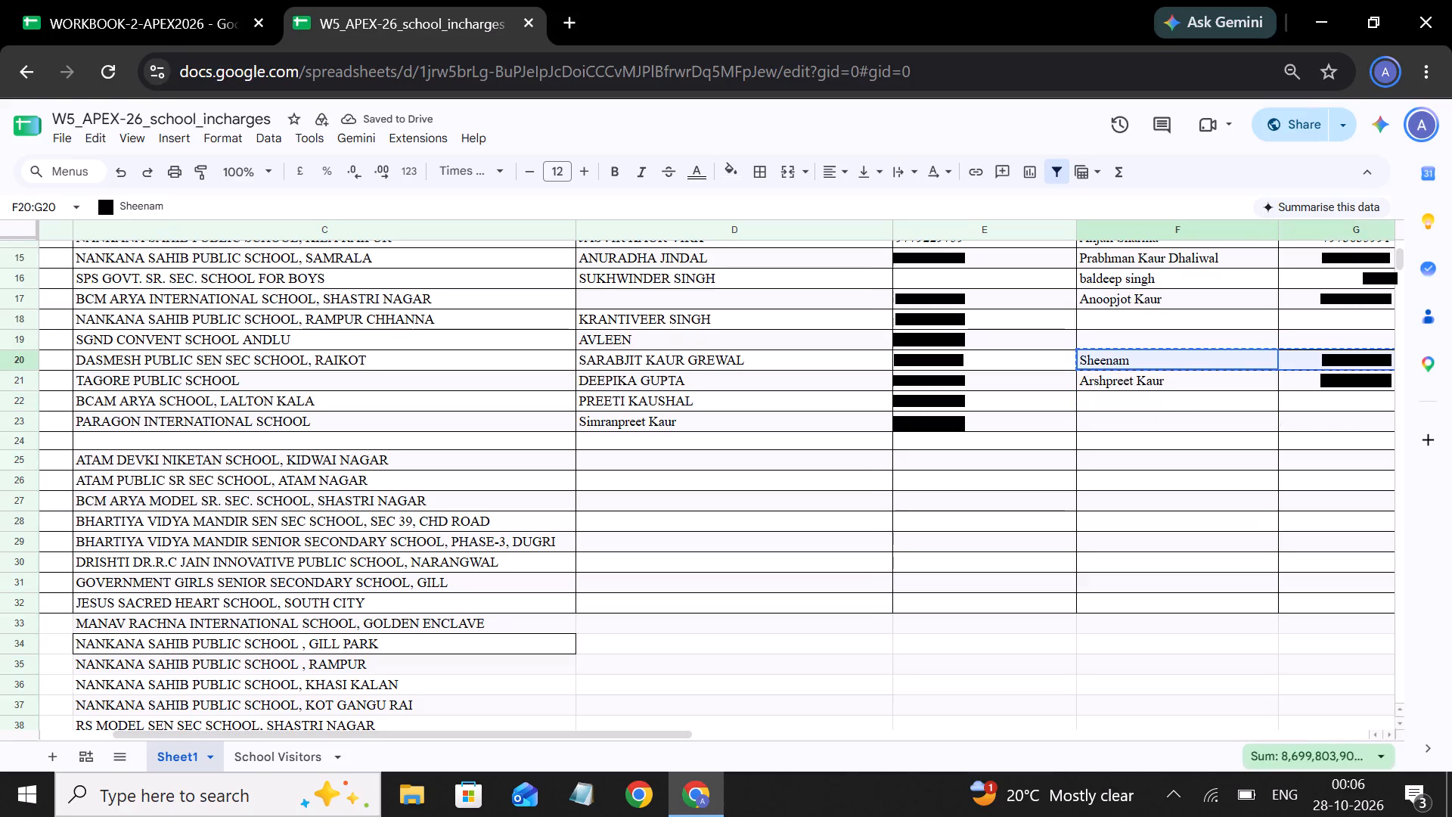
pyautogui.click(1106, 407)
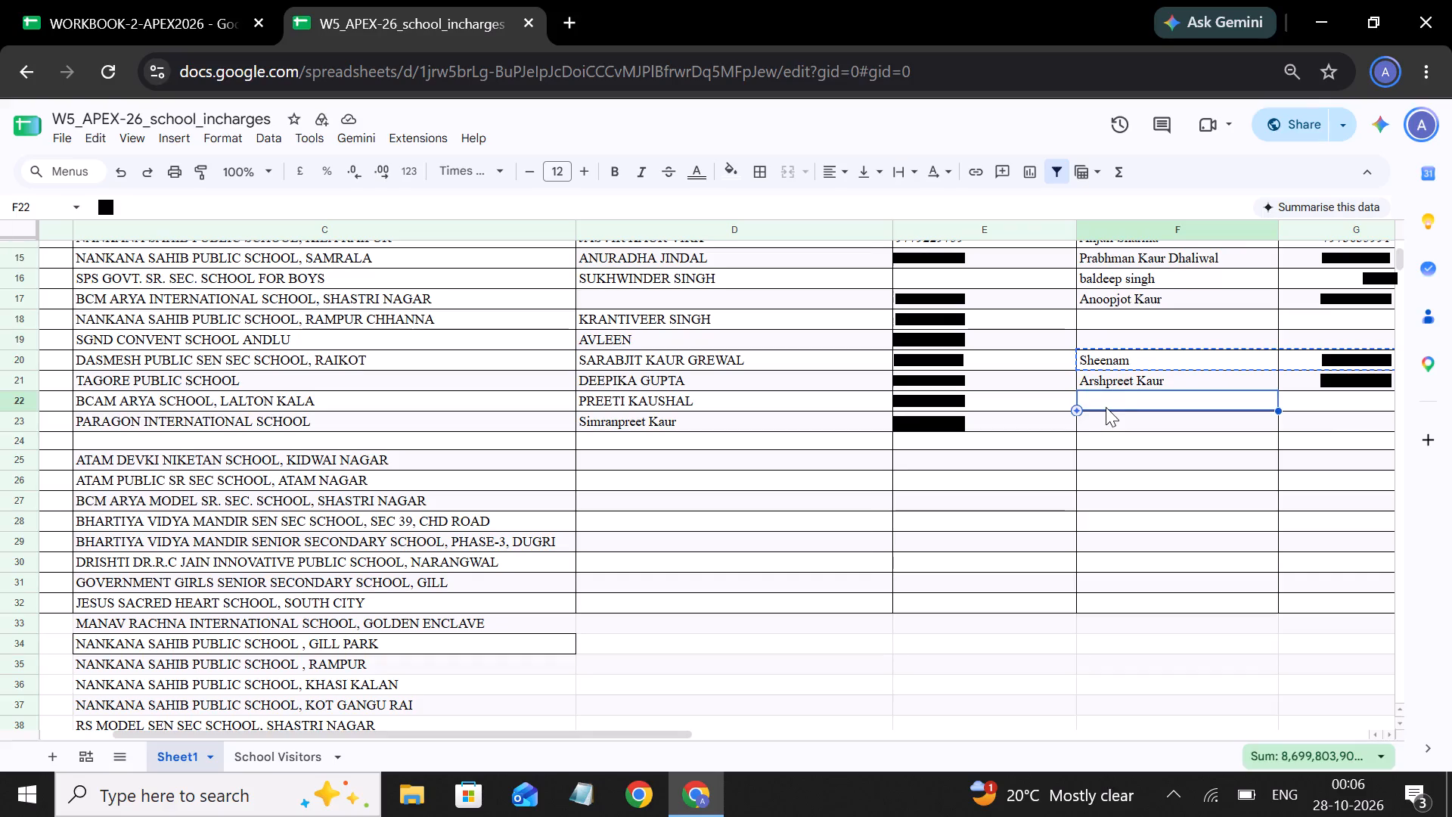
pyautogui.hotkey('ctrl', 'v')
# Copy the incharge name and contact number from F21:G21 into F23:G23 for Paragon International School.
pyautogui.moveTo(1097, 384); pyautogui.dragTo(1323, 381)
pyautogui.hotkey('ctrl', 'c')
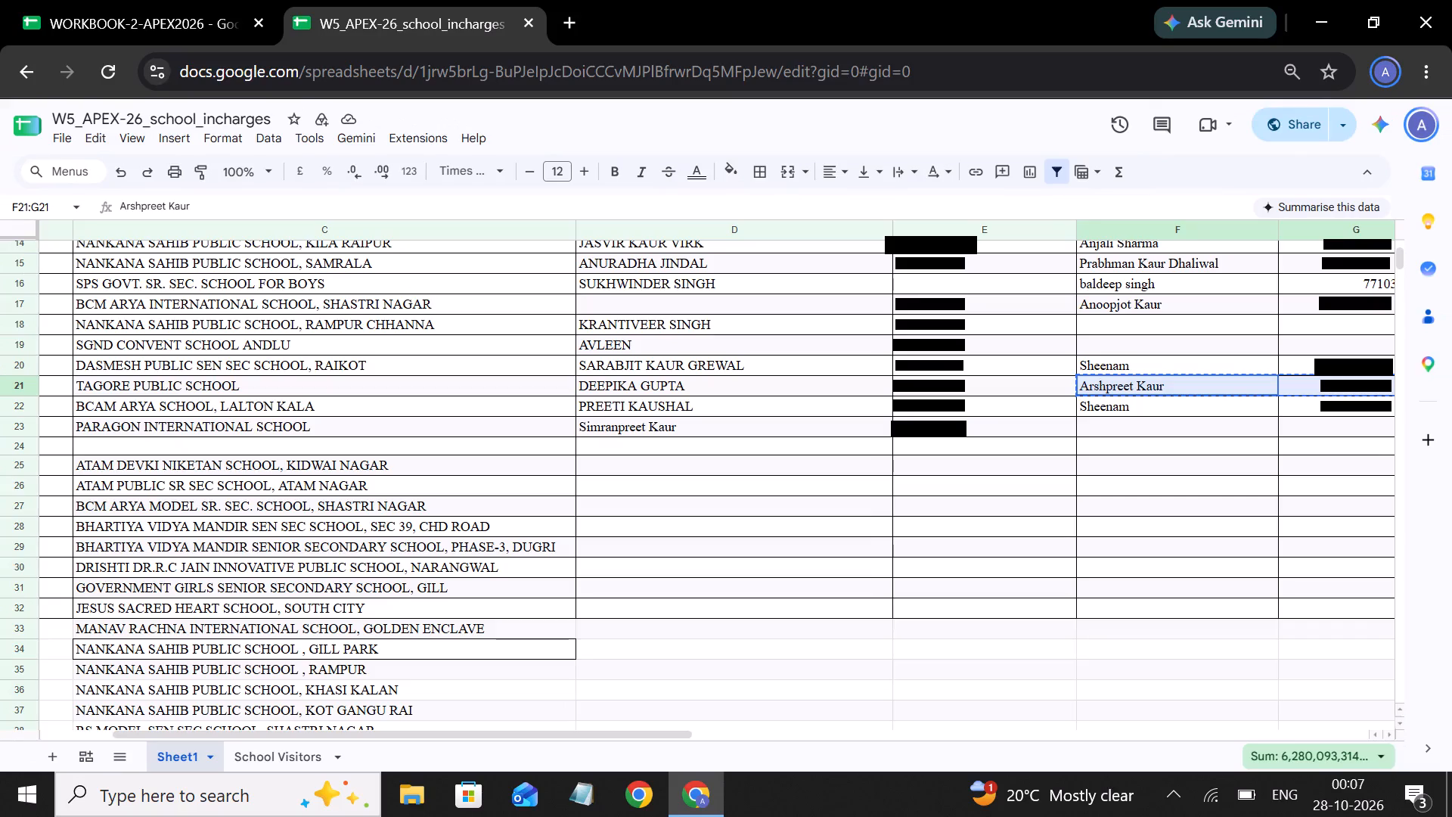
pyautogui.click(1136, 424)
pyautogui.hotkey('ctrl', 'v')
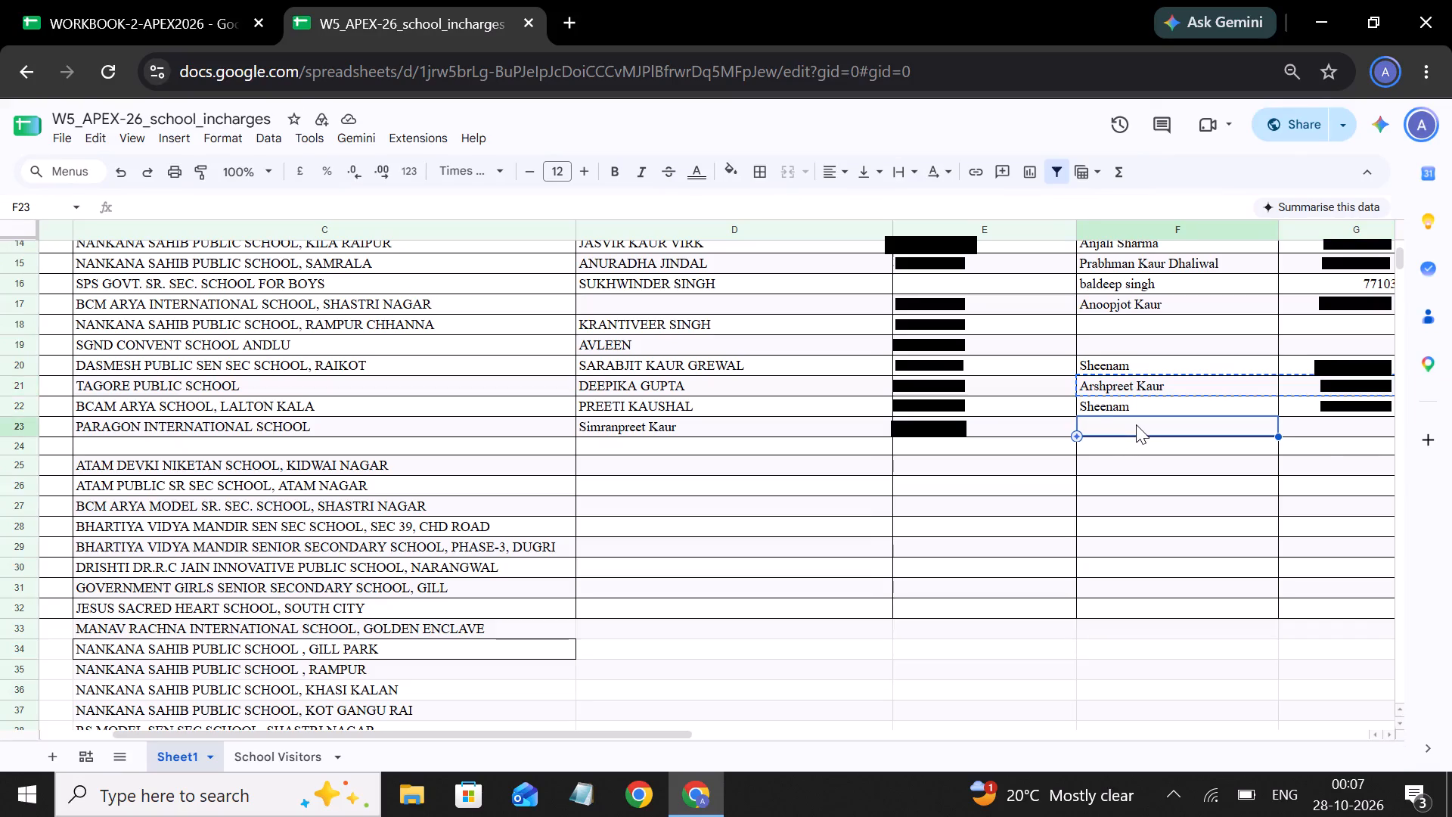
# Clear the incharge name and contact number in F20:G20 for Dasmesh Public Sen Sec School, Raikot.
pyautogui.moveTo(1092, 361); pyautogui.dragTo(1314, 369)
pyautogui.press('BackSpace')
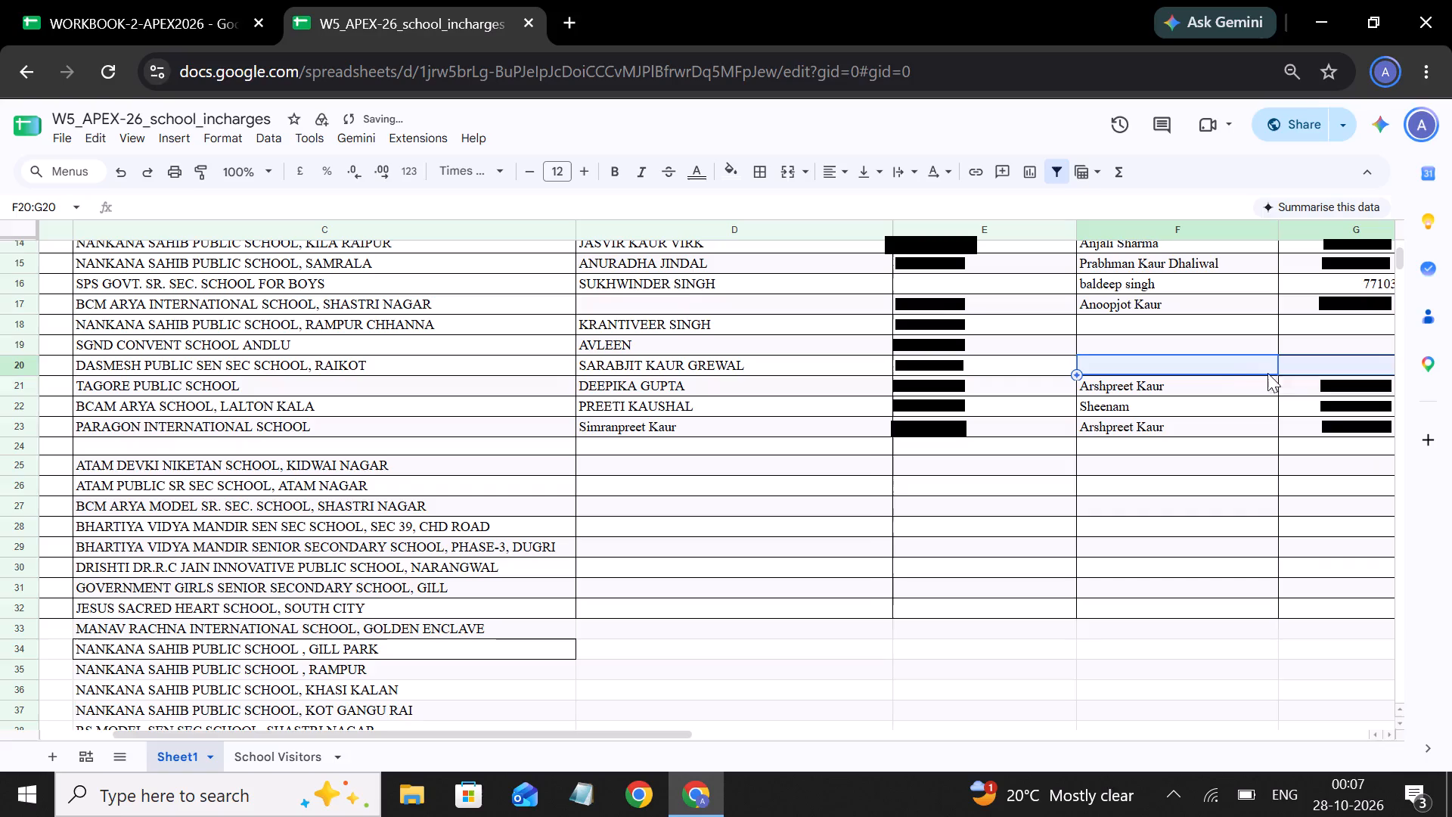
# Clear the incharge name and contact number in F21:G21 for Tagore Public School.
pyautogui.moveTo(1234, 387); pyautogui.dragTo(1348, 377)
pyautogui.press('\\')
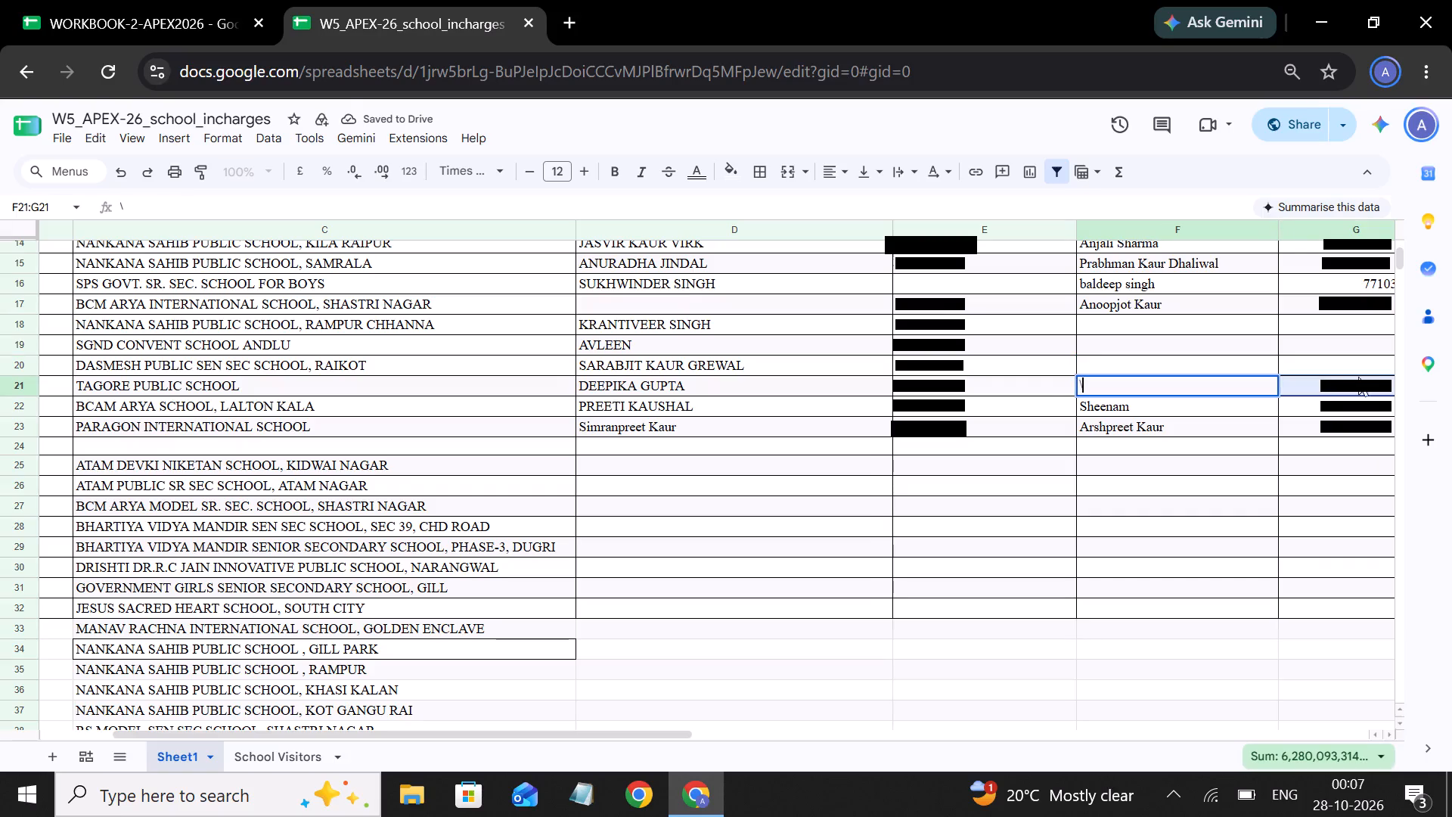
pyautogui.click(1367, 376)
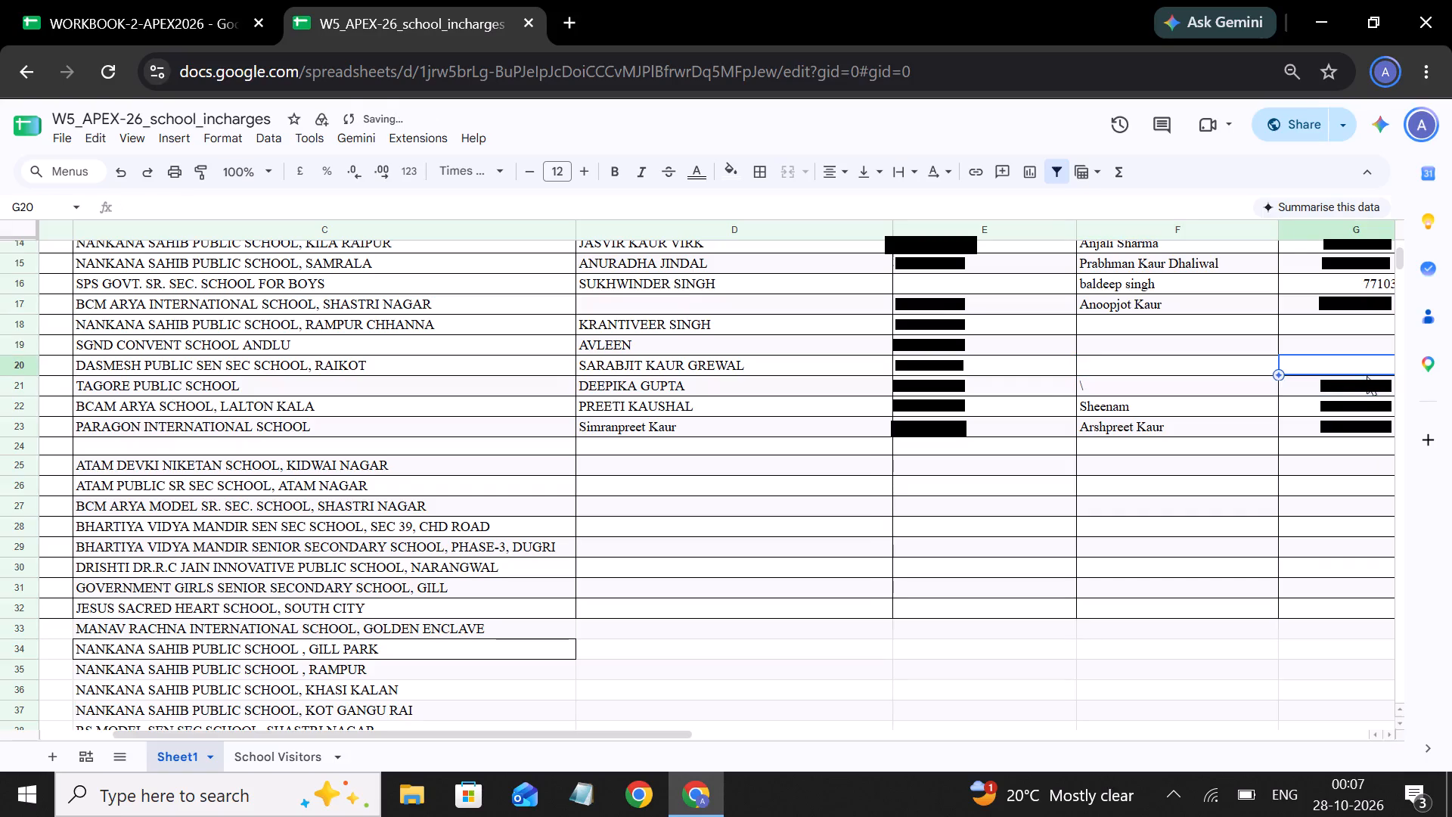
pyautogui.click(1337, 381)
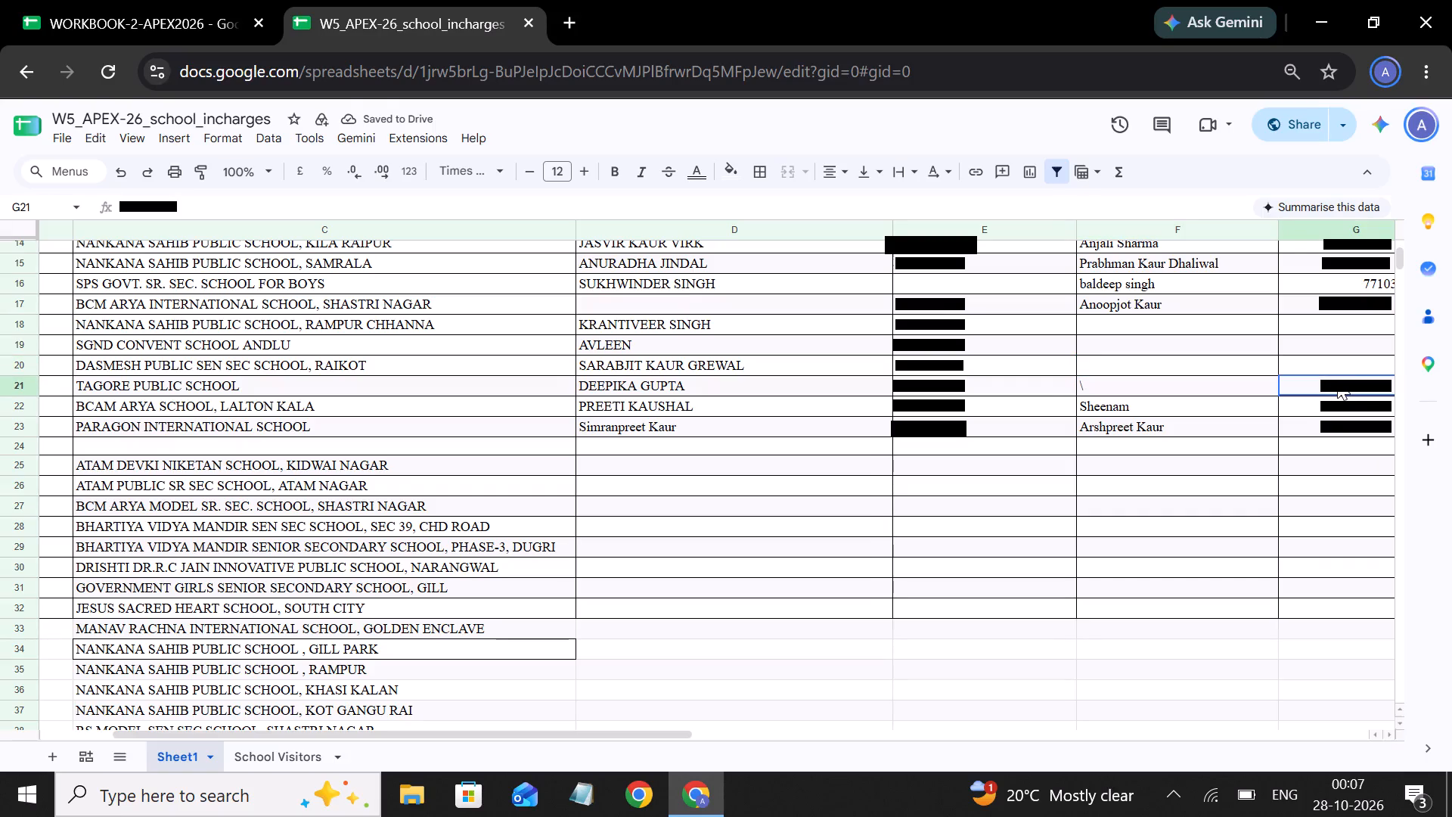
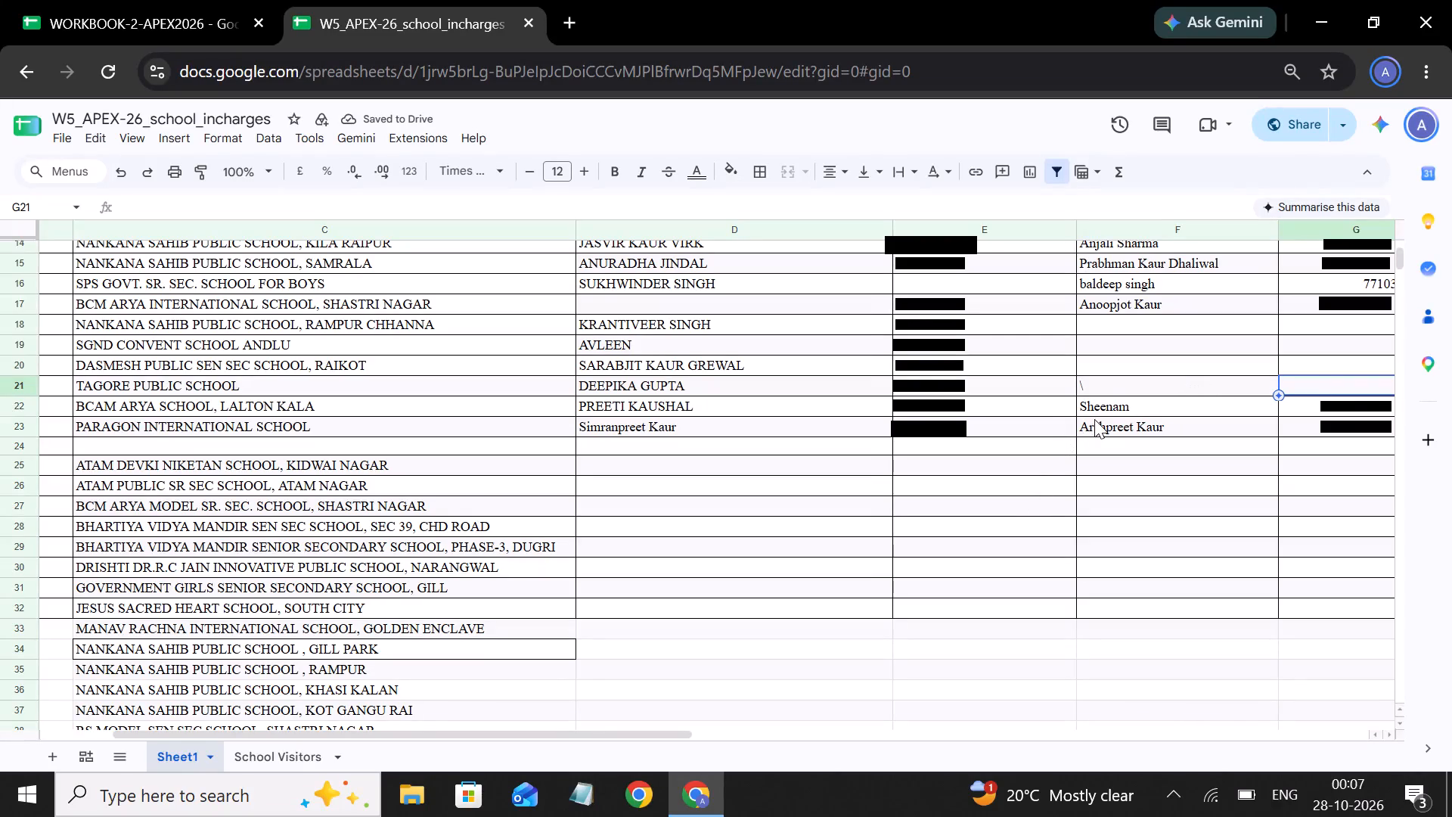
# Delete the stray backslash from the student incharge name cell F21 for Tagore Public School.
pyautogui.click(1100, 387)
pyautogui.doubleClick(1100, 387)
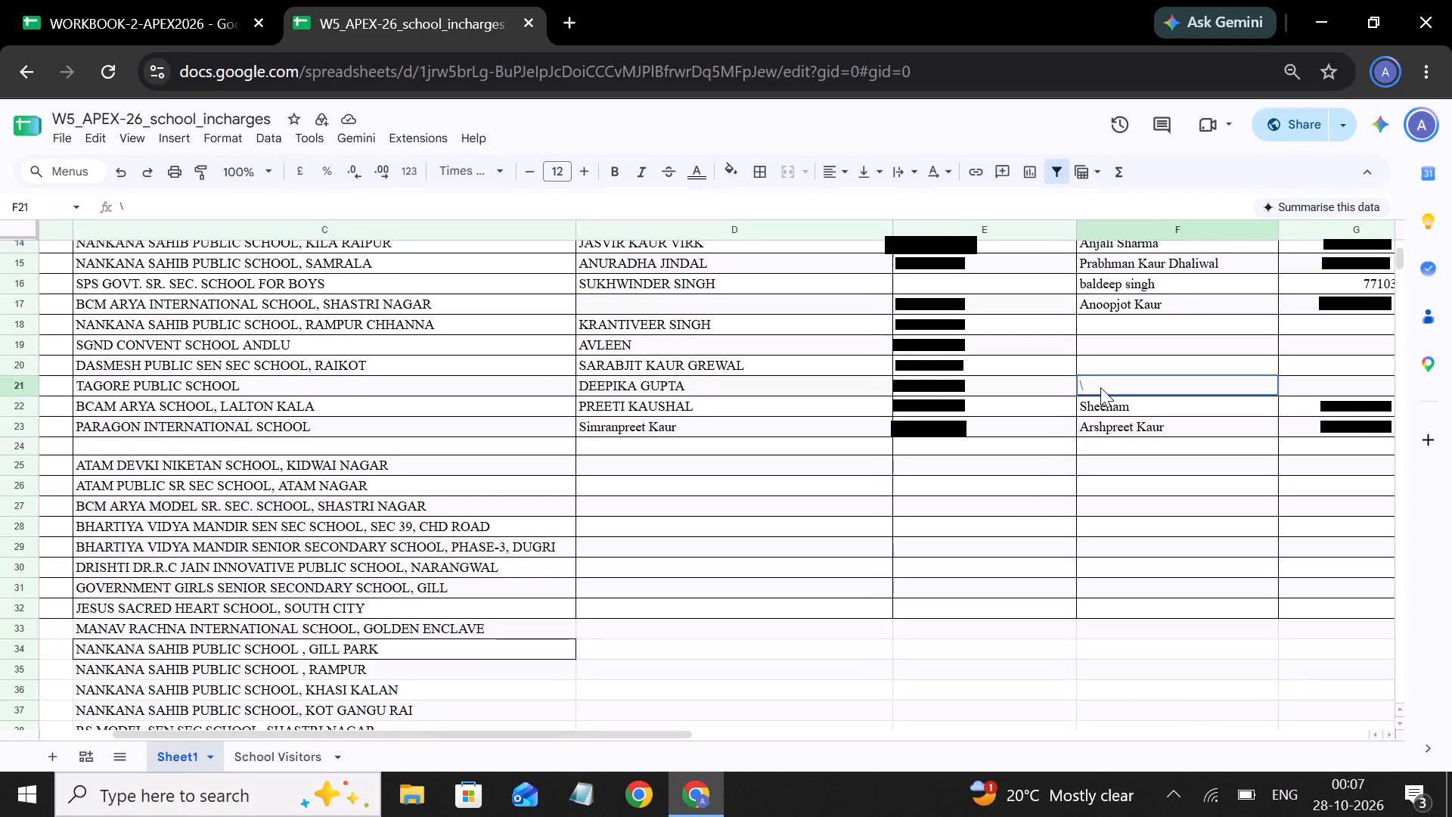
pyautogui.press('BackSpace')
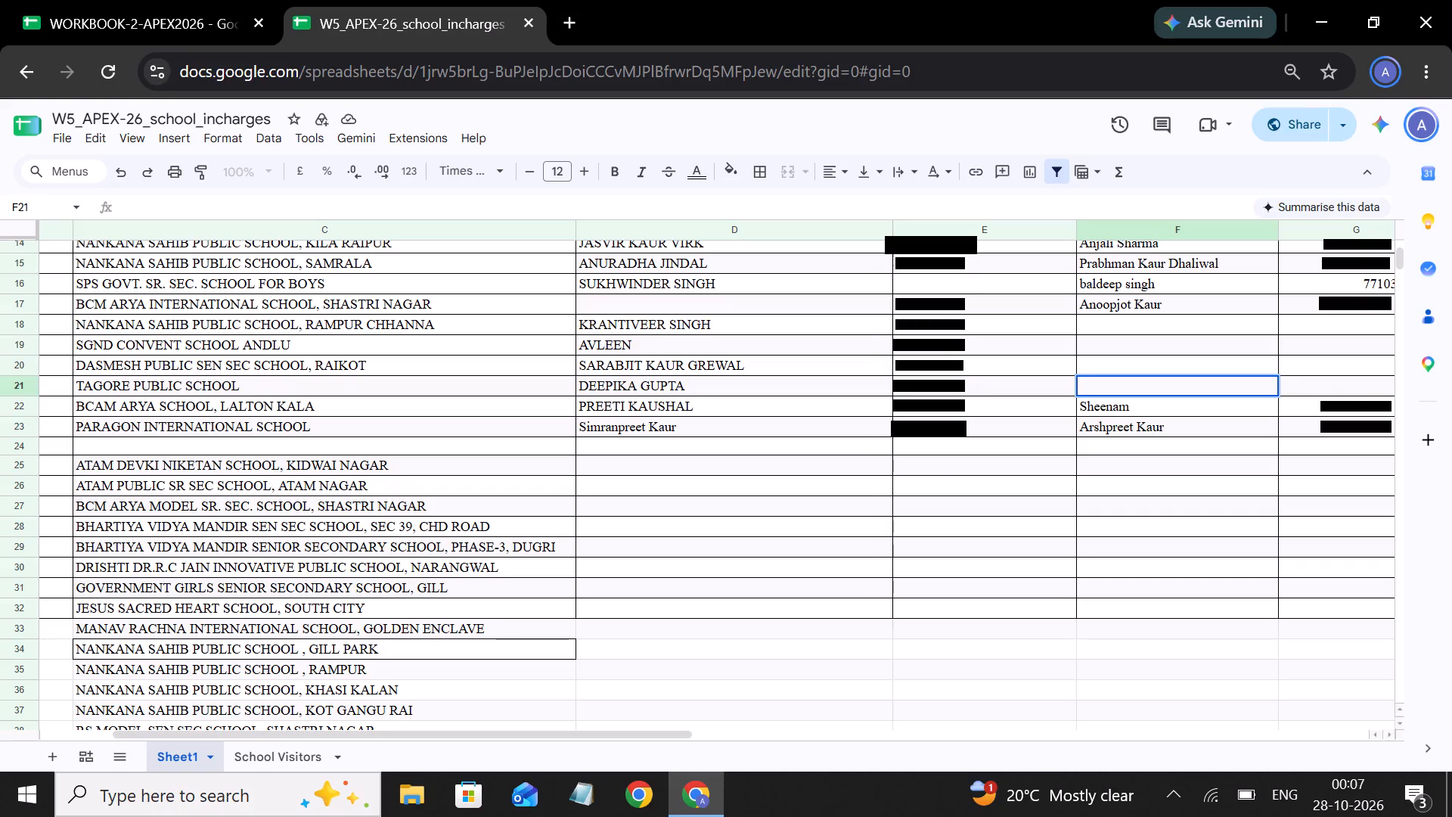
# Copy the student name and contact number from C73:D73 into F18:G18 for Nankana Sahib Public School, Rampur Chhanna.
pyautogui.scroll(-1, 1039, 459)
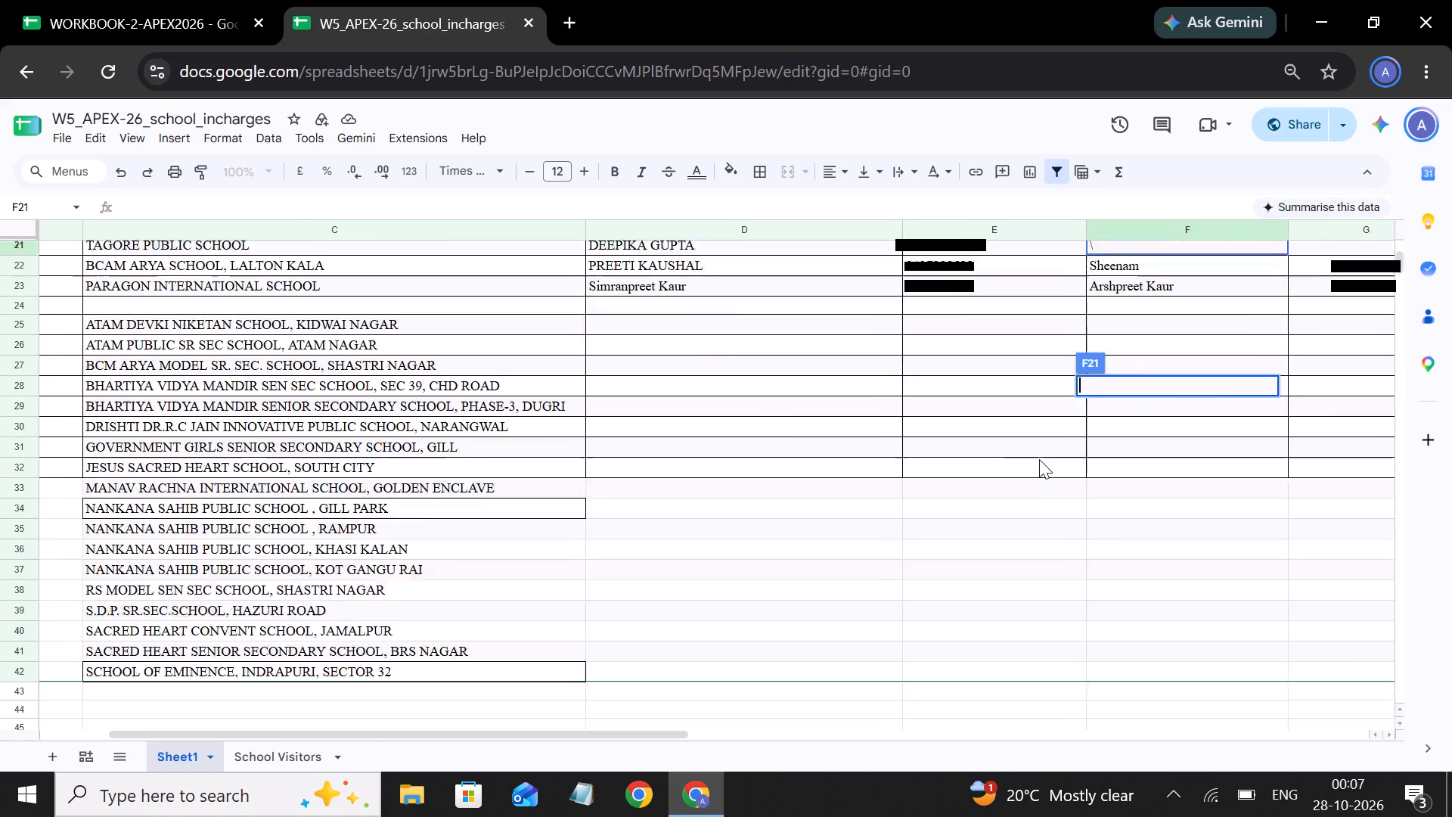
pyautogui.scroll(-4, 1039, 459)
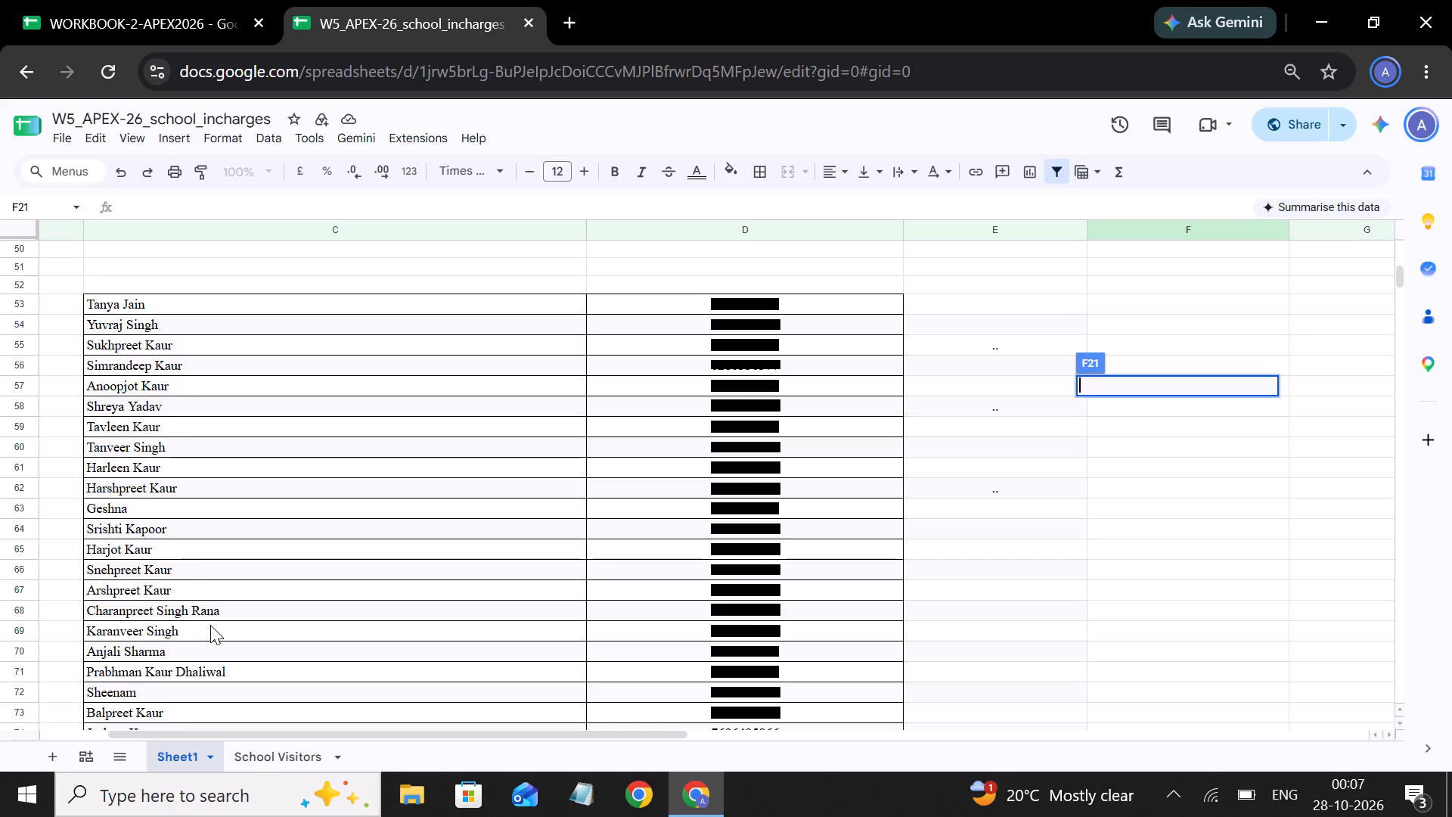
pyautogui.scroll(-1, 210, 625)
pyautogui.click(203, 648)
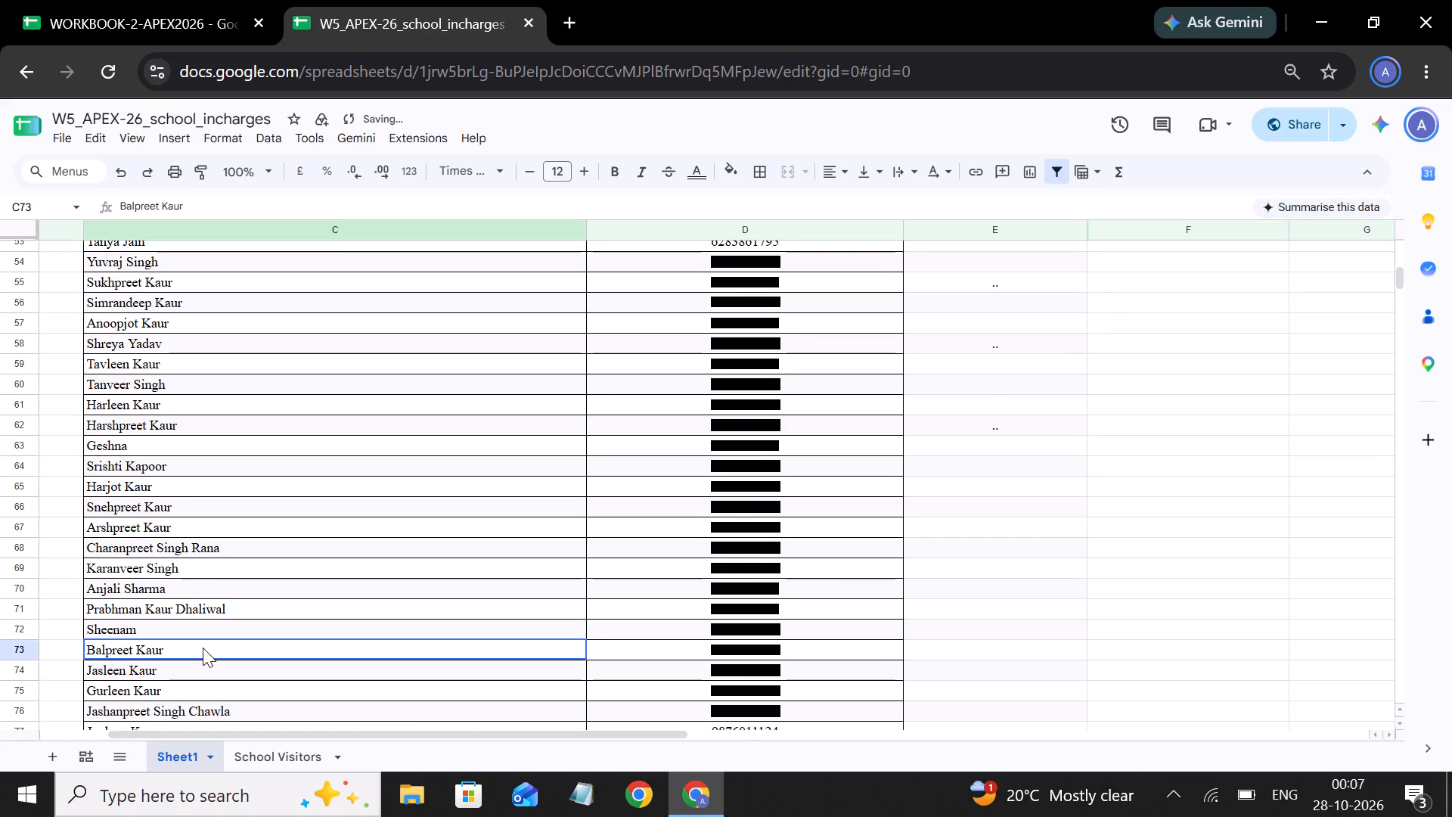
pyautogui.click(203, 648)
pyautogui.moveTo(203, 648); pyautogui.dragTo(627, 659)
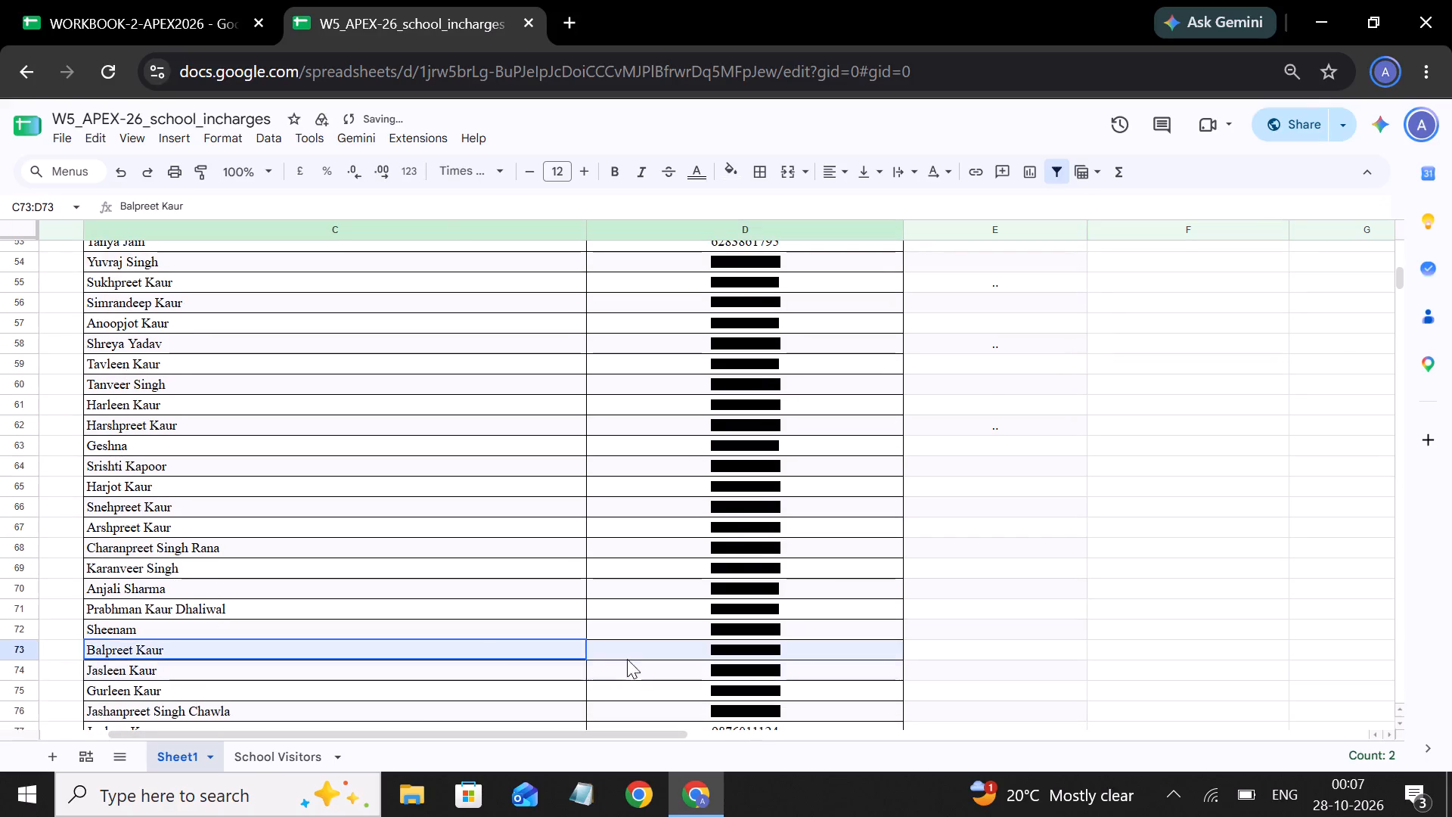
pyautogui.moveTo(627, 659); pyautogui.dragTo(628, 653)
pyautogui.hotkey('ctrl', 'c')
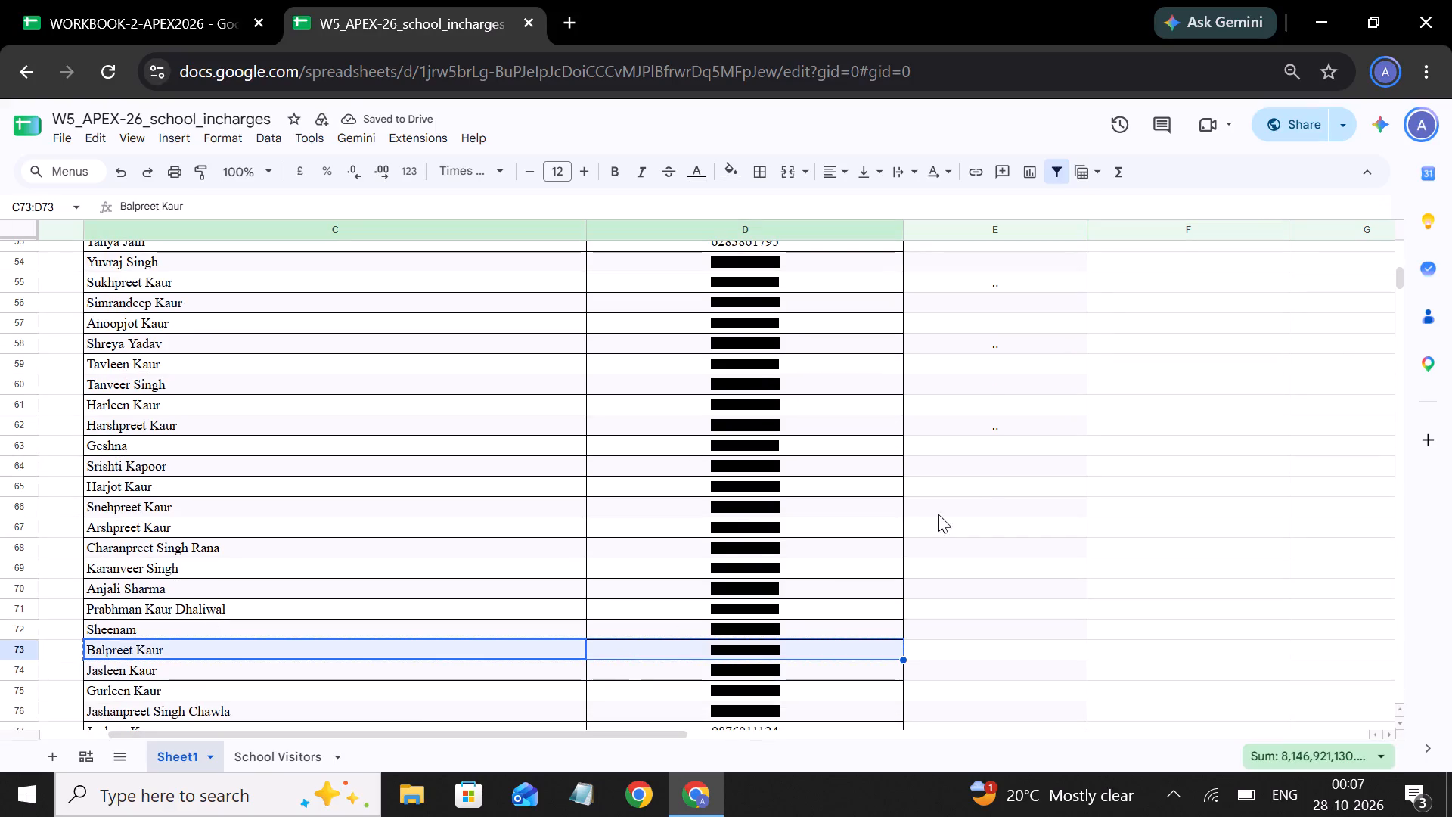
pyautogui.scroll(5, 982, 477)
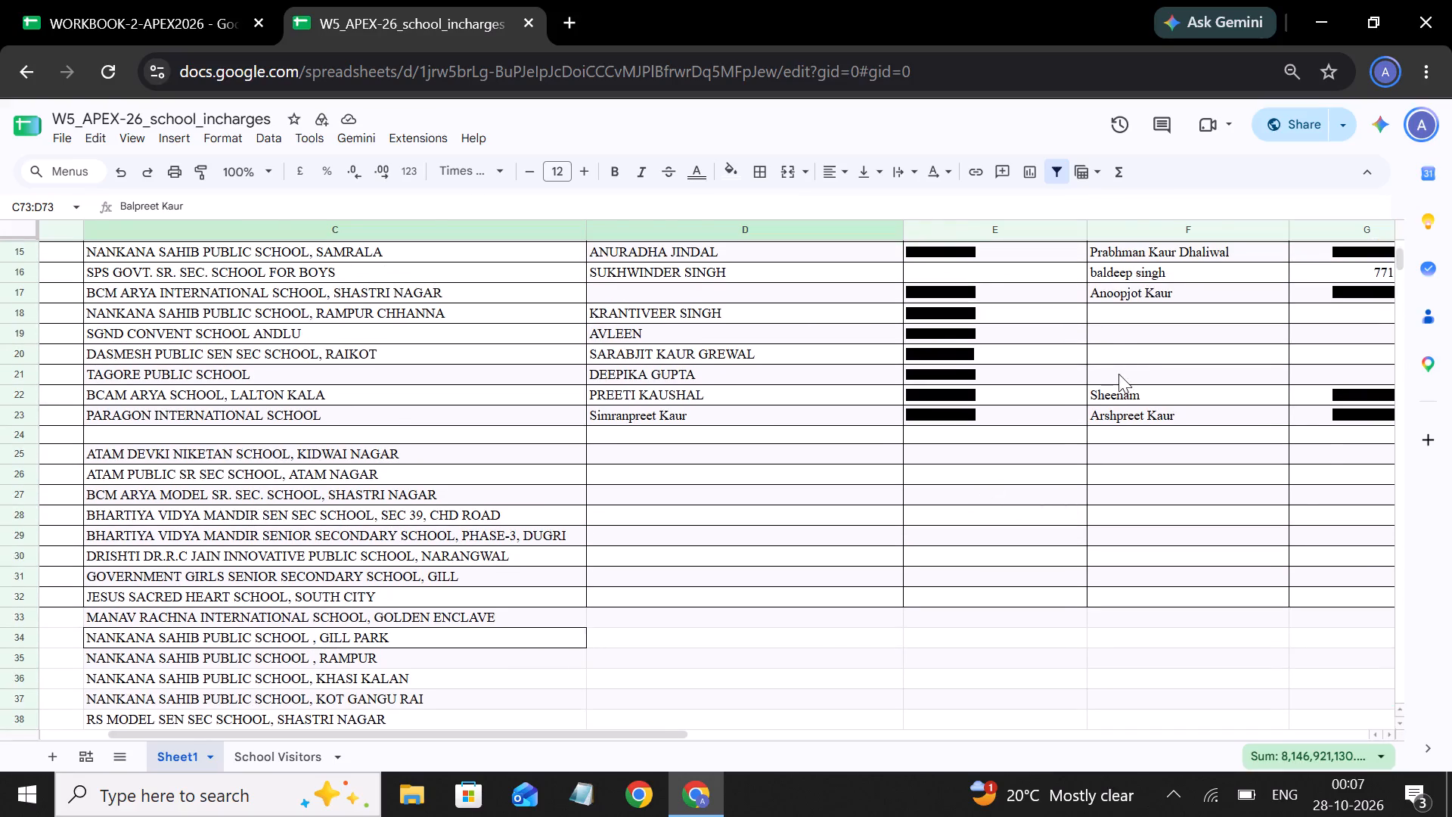
pyautogui.click(1119, 325)
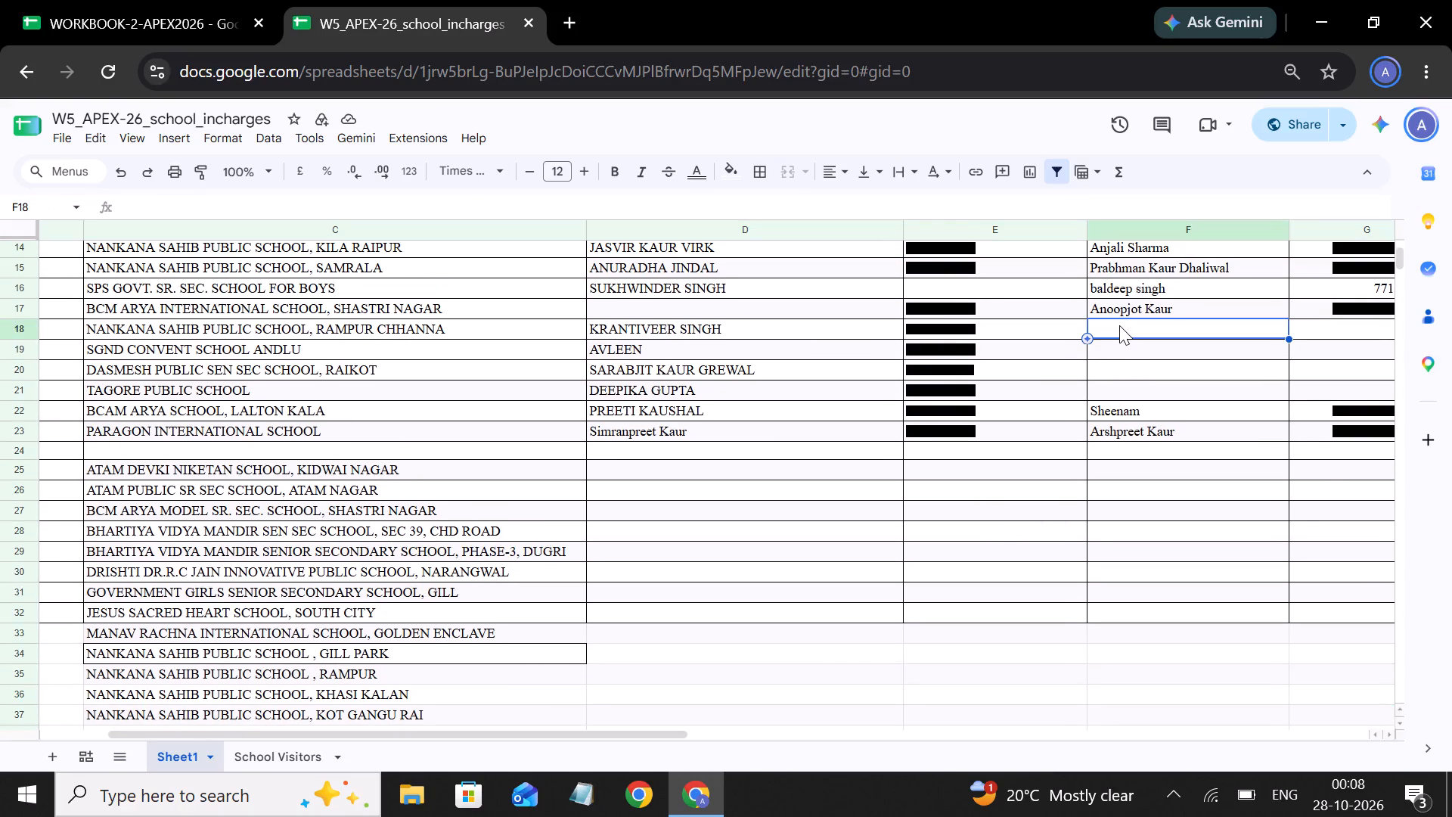
pyautogui.hotkey('ctrl', 'v')
# Copy the student name and contact number from C74:D74 into F19:G19 for SGND Convent School Andlu.
pyautogui.scroll(-2, 1119, 325)
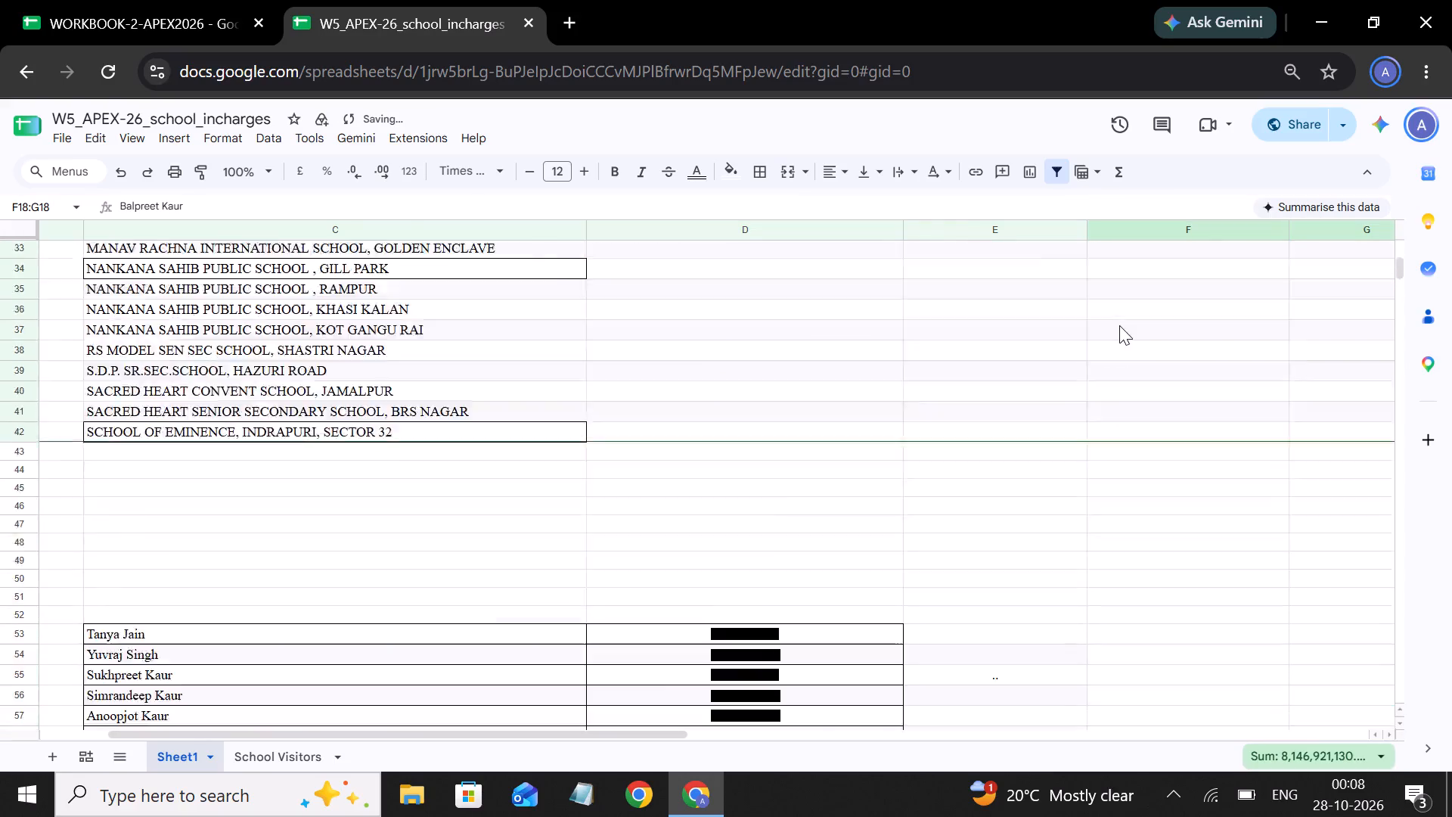
pyautogui.scroll(-4, 1119, 325)
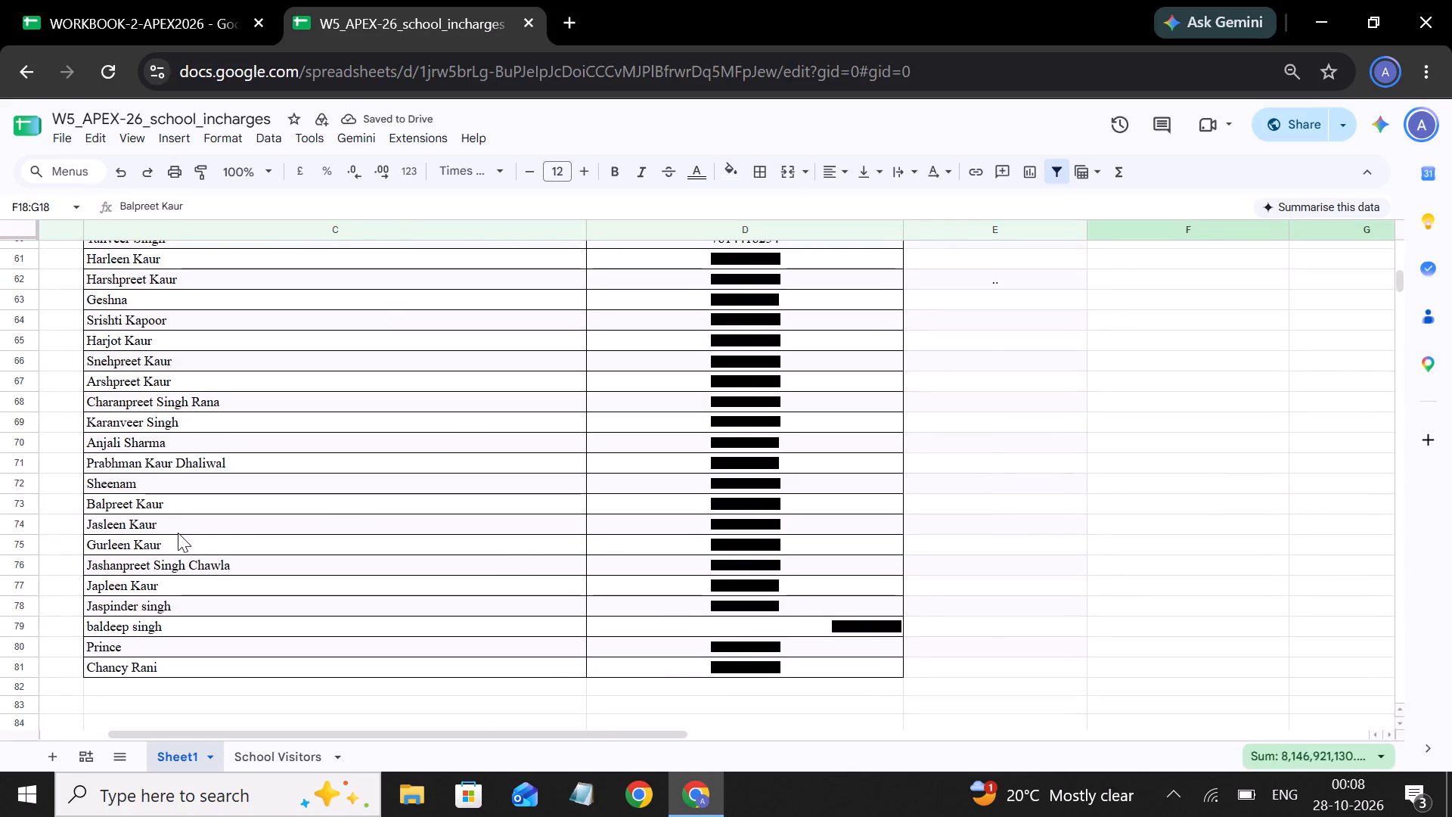
pyautogui.moveTo(178, 533); pyautogui.dragTo(646, 517)
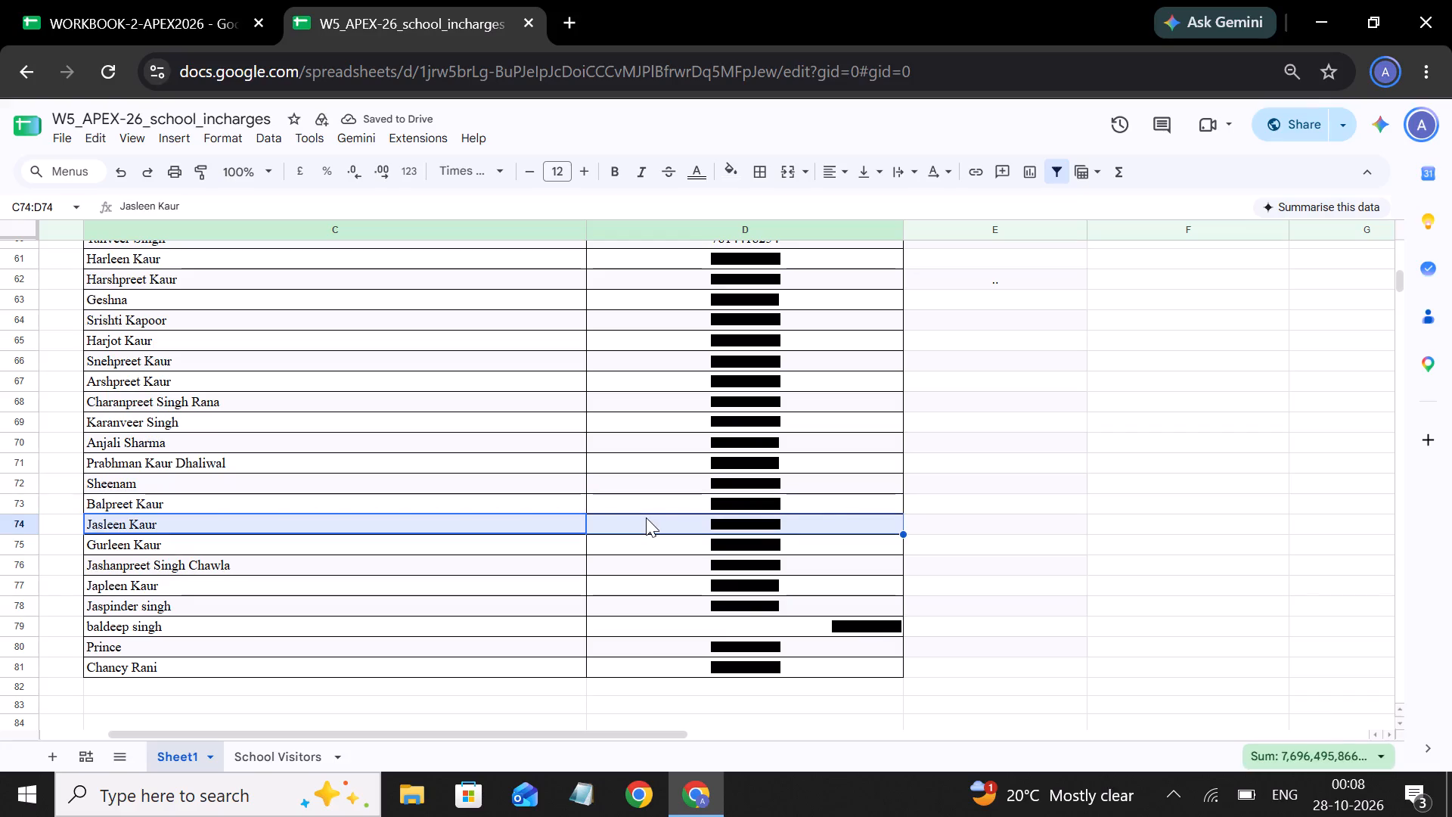
pyautogui.hotkey('ctrl', 'c')
pyautogui.scroll(7, 646, 517)
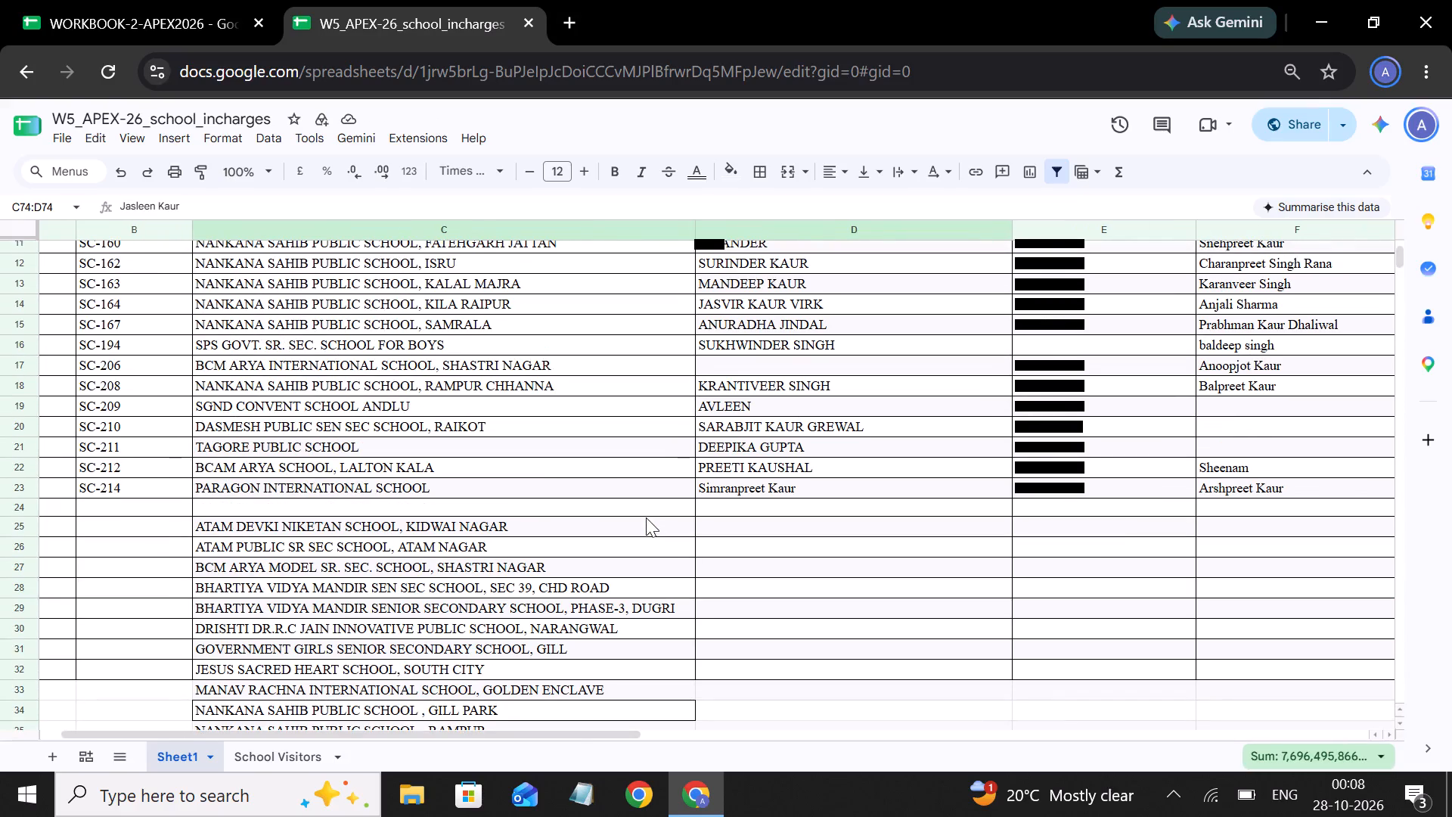
pyautogui.click(1244, 400)
pyautogui.hotkey('ctrl', 'v')
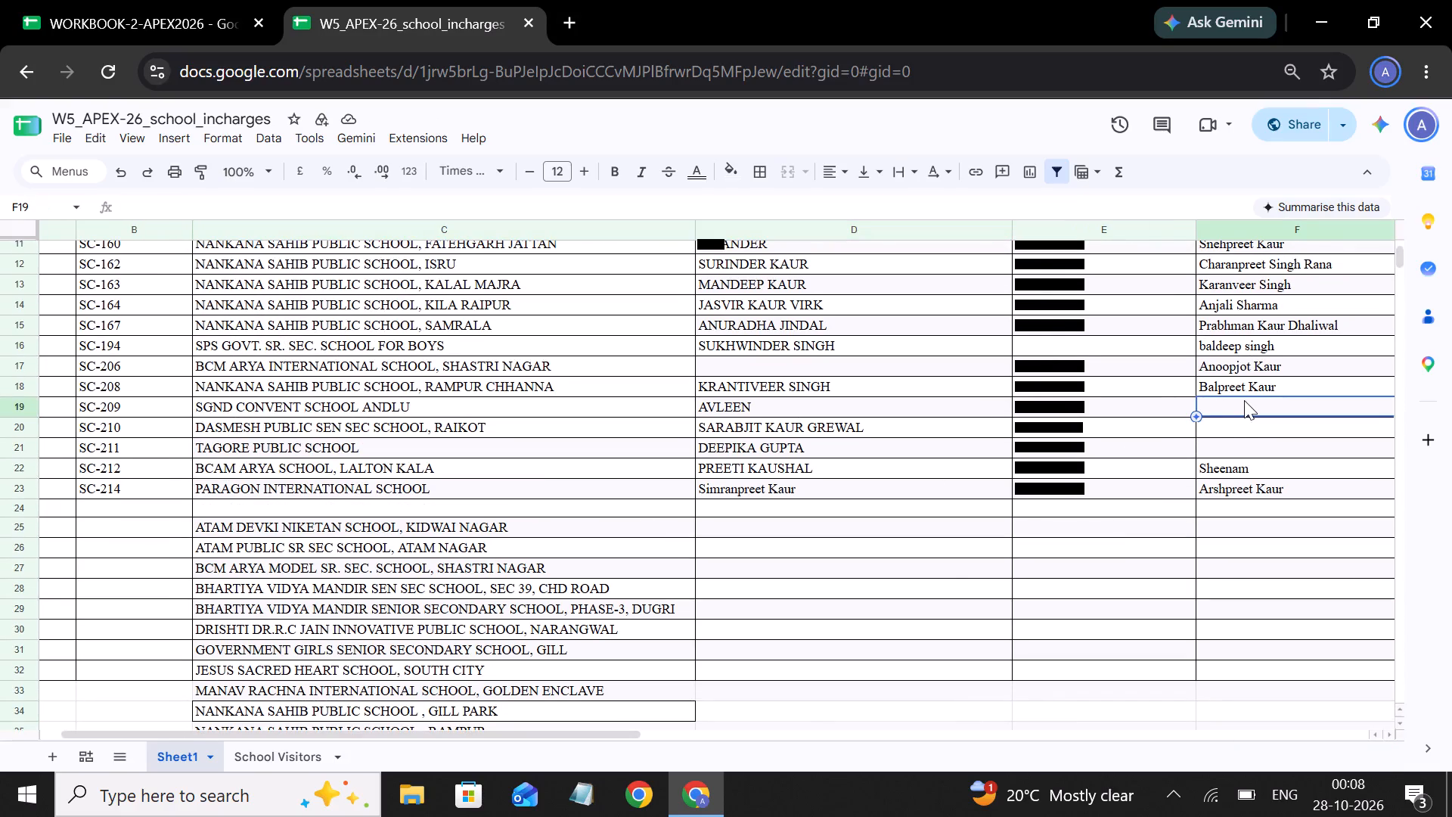
# Copy the student name and contact number from C75:D75 into F20:G20 for Dasmesh Public Sen Sec School, Raikot.
pyautogui.hscroll(-1, 1244, 400)
pyautogui.hscroll(2, 1244, 400)
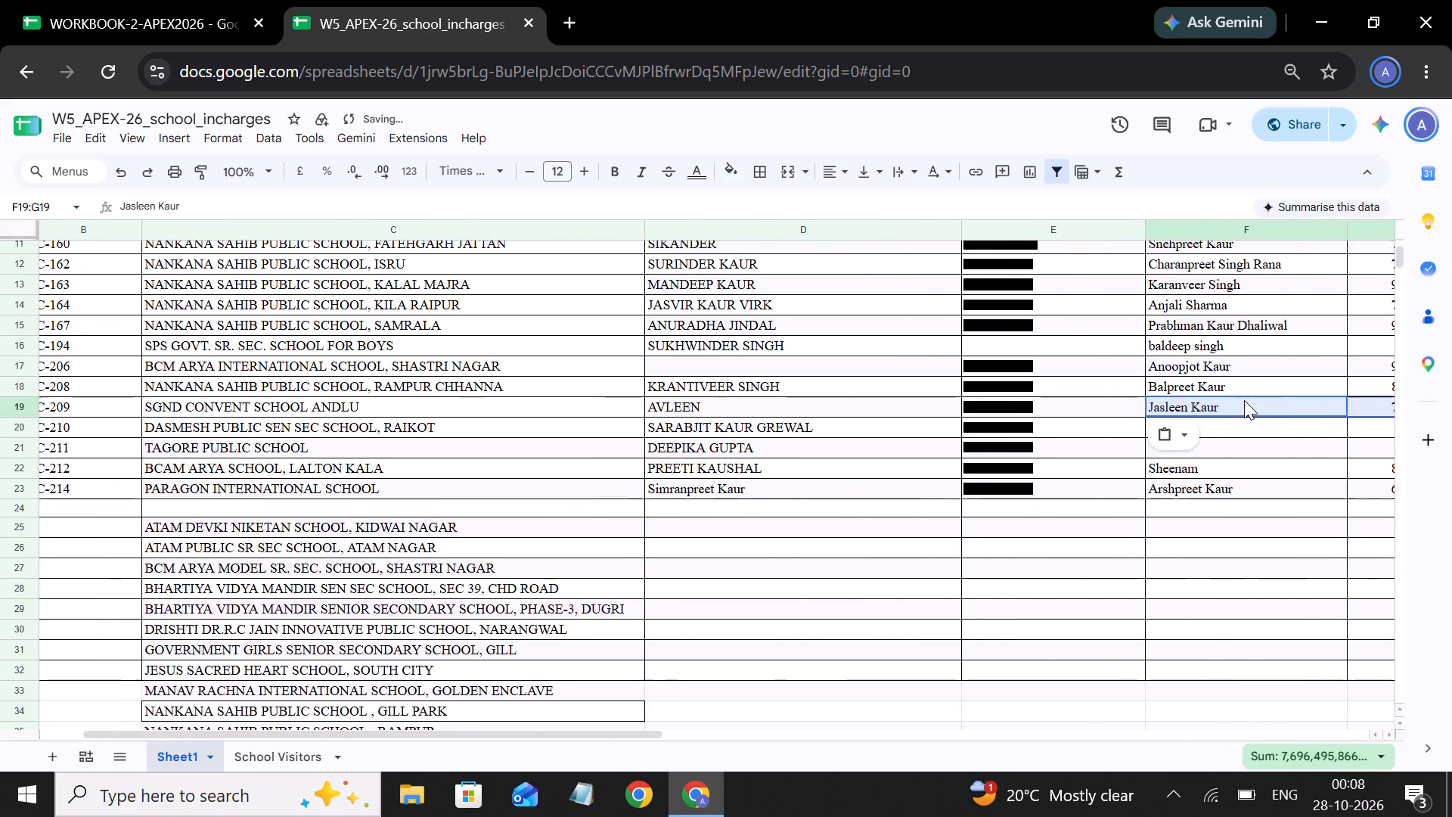
pyautogui.hscroll(2, 1244, 400)
pyautogui.scroll(-3, 1244, 400)
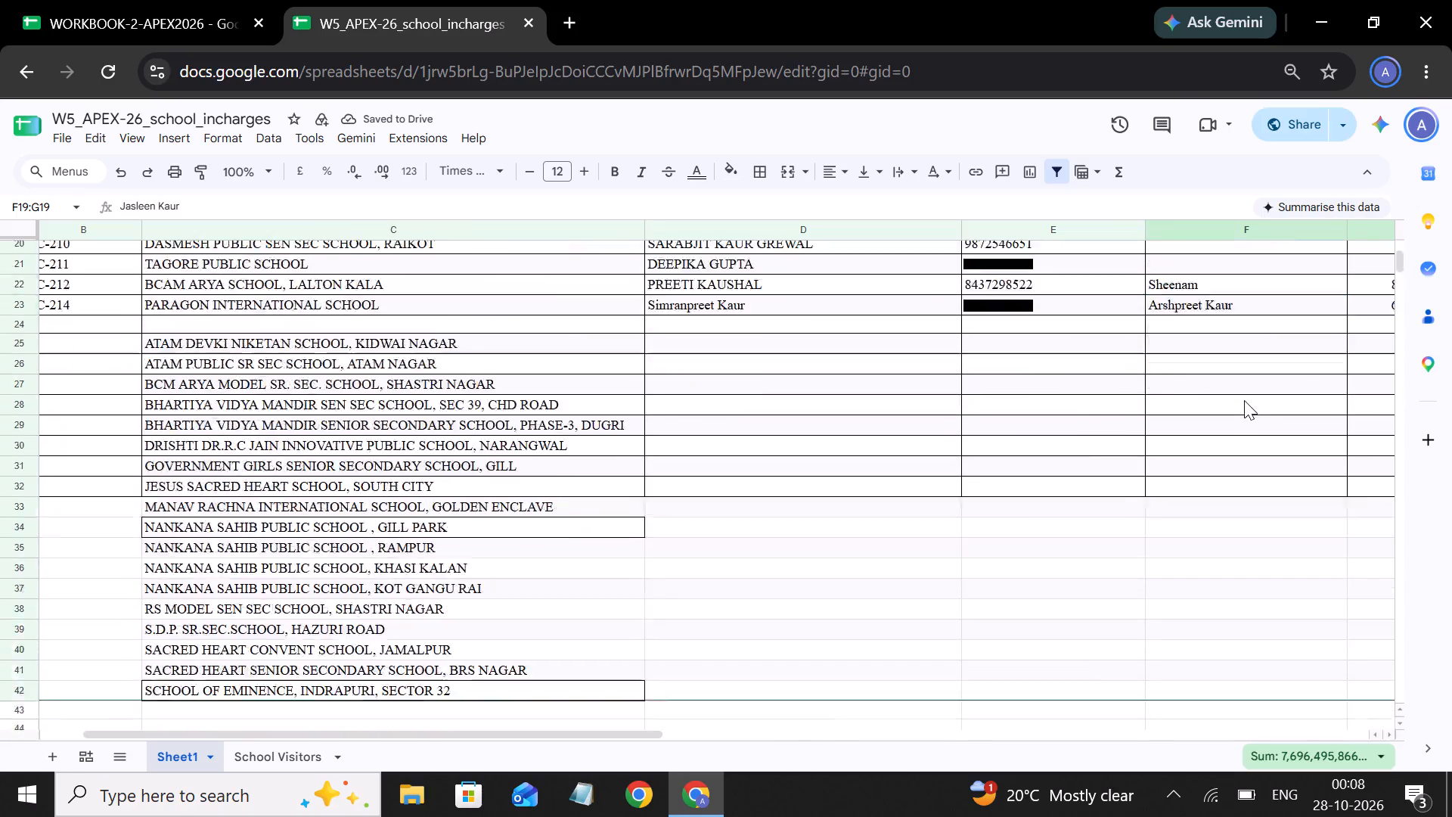
pyautogui.scroll(-3, 1244, 400)
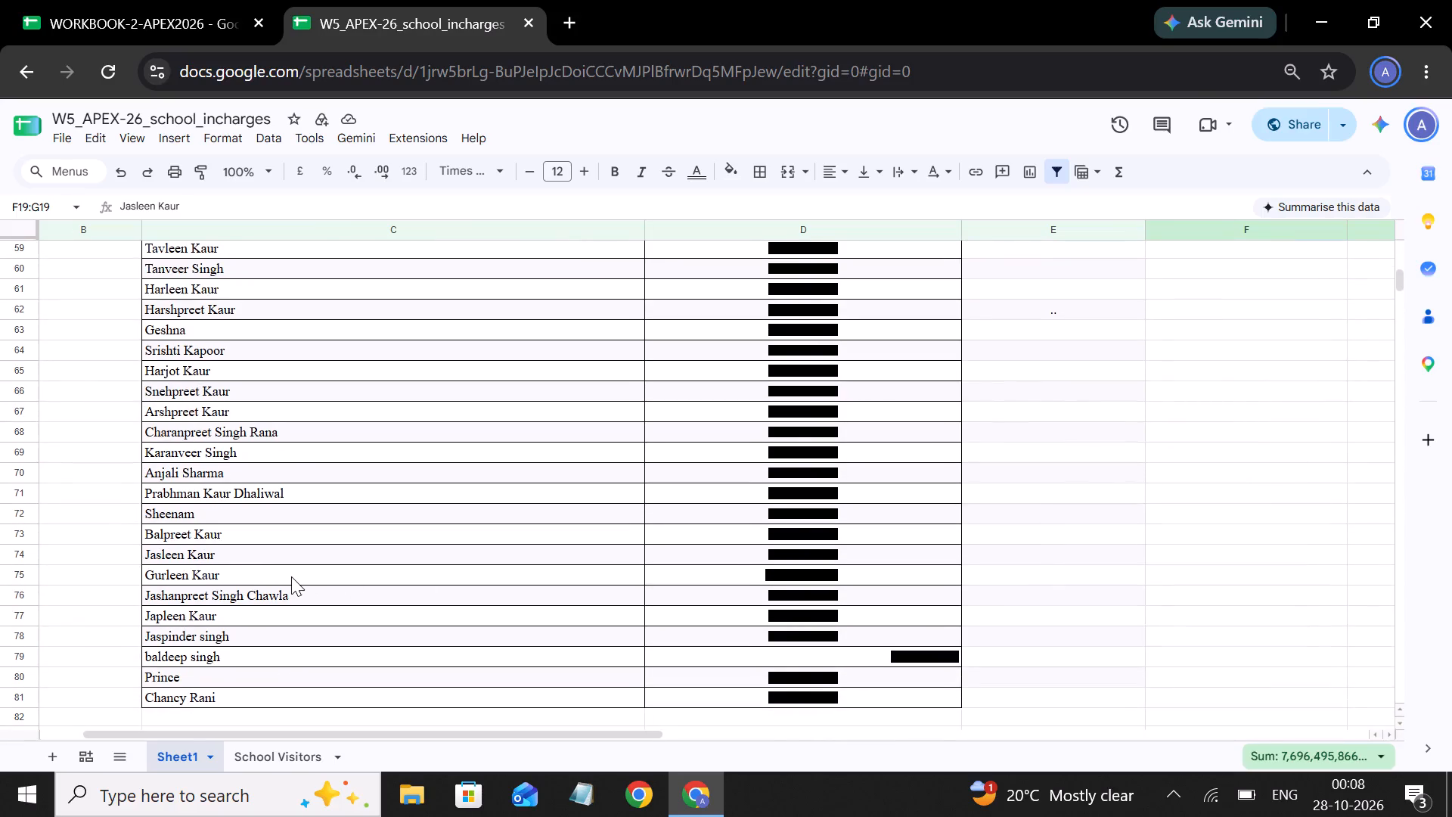
pyautogui.moveTo(291, 576); pyautogui.dragTo(766, 572)
pyautogui.hotkey('ctrl', 'c')
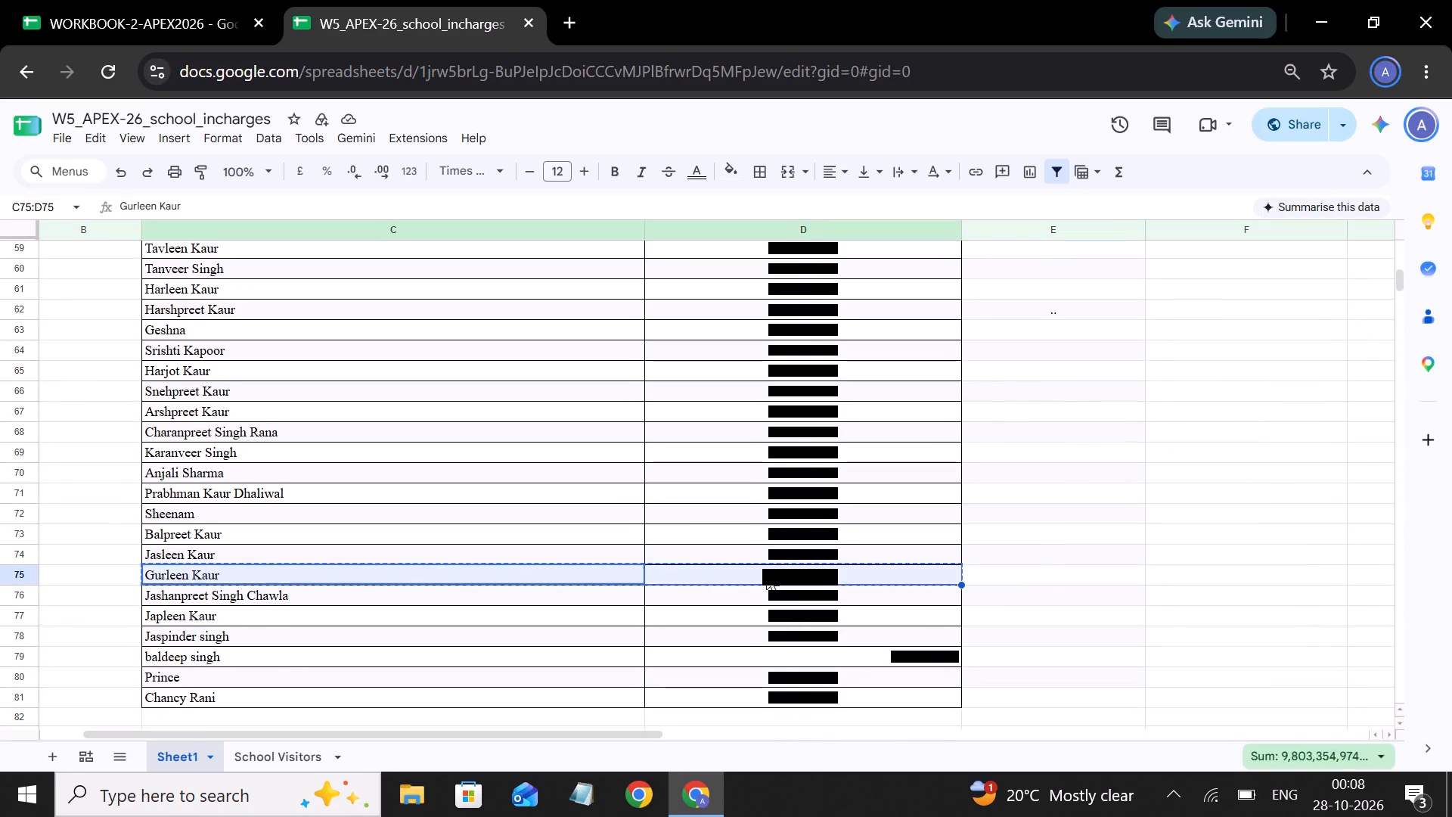
pyautogui.scroll(6, 1058, 489)
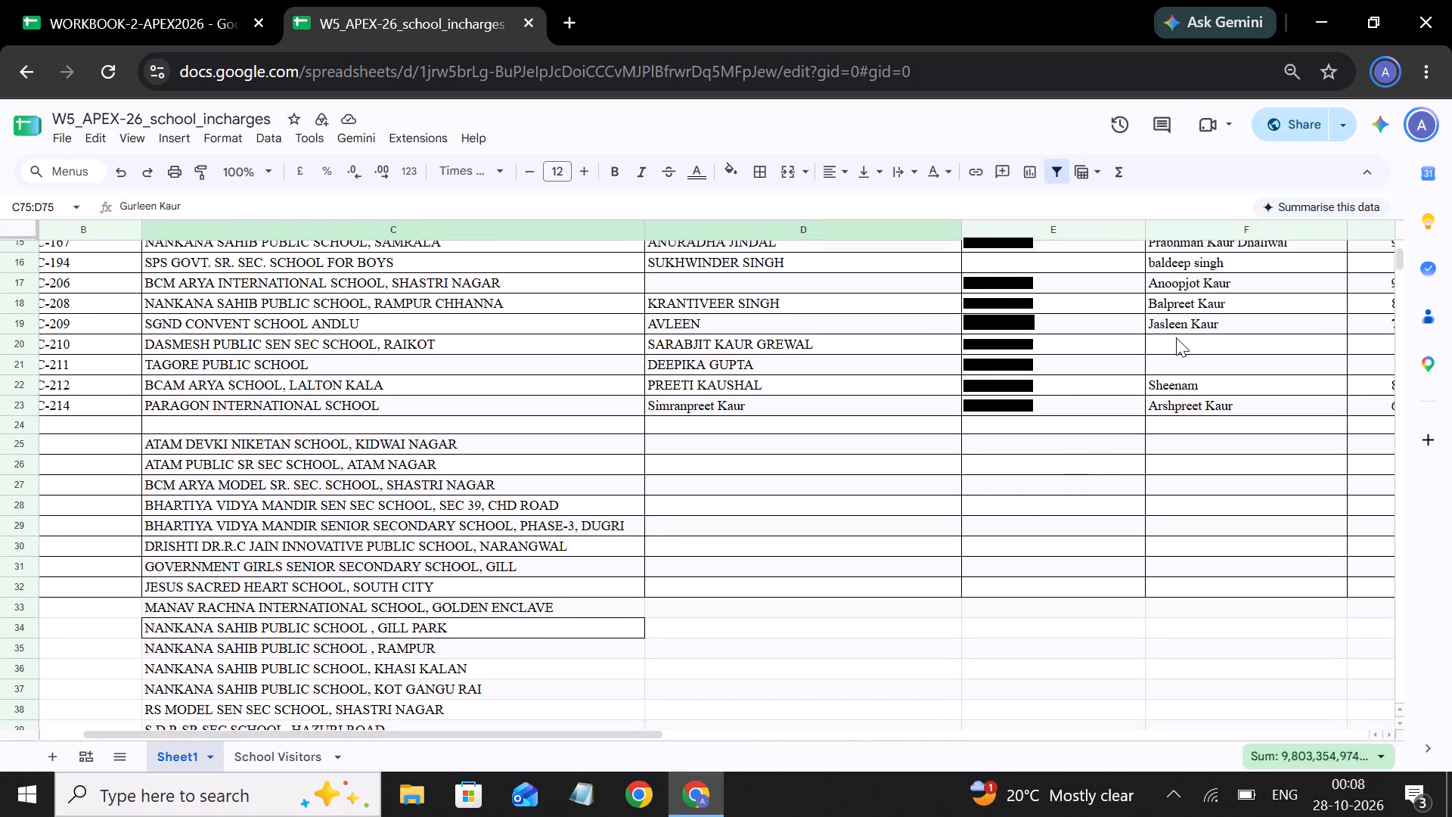
pyautogui.click(1176, 337)
pyautogui.hotkey('ctrl', 'v')
# Copy the student name and contact number from C76:D76 into F21:G21 for Tagore Public School.
pyautogui.scroll(-2, 1176, 337)
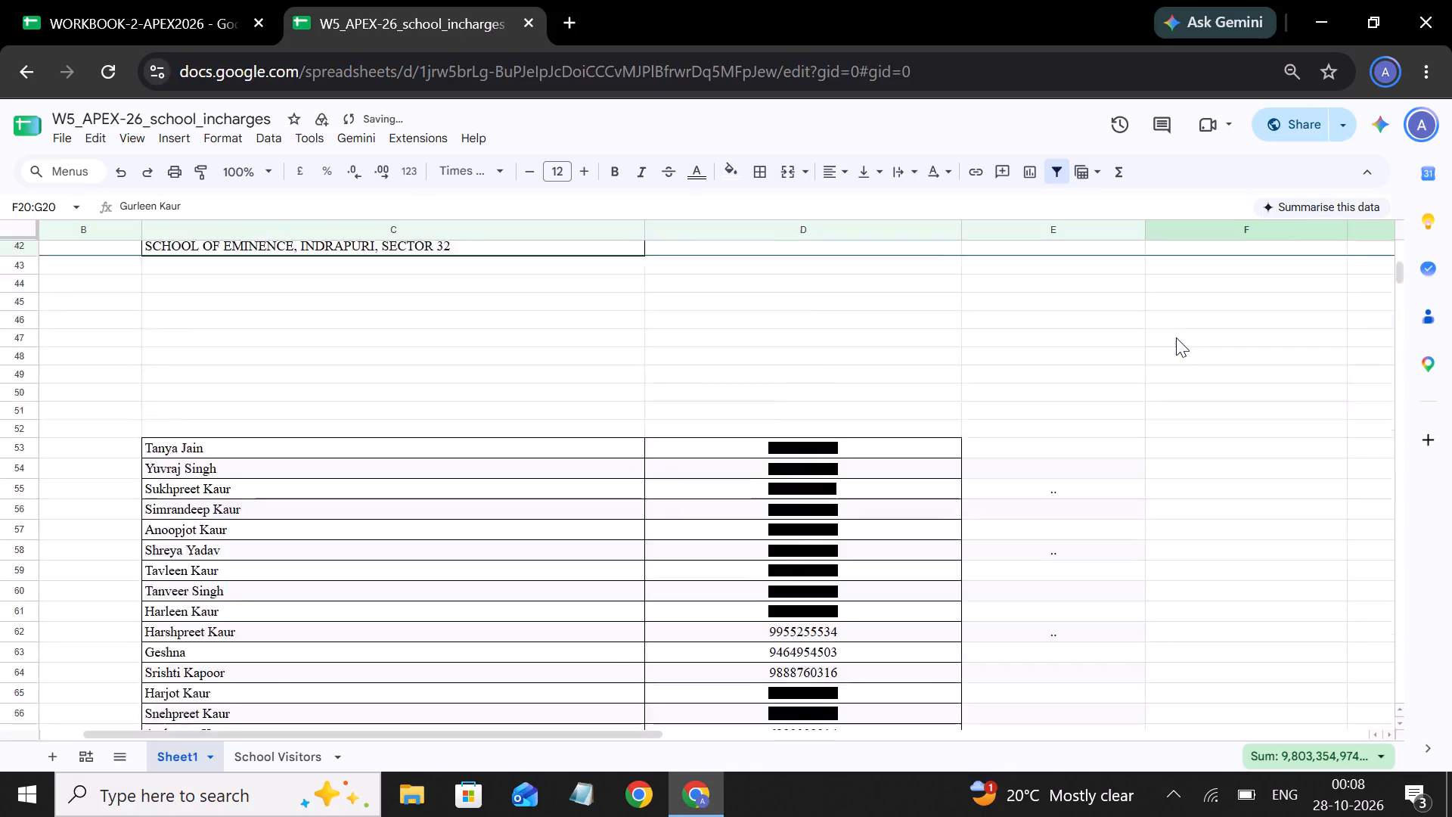
pyautogui.scroll(-4, 1176, 337)
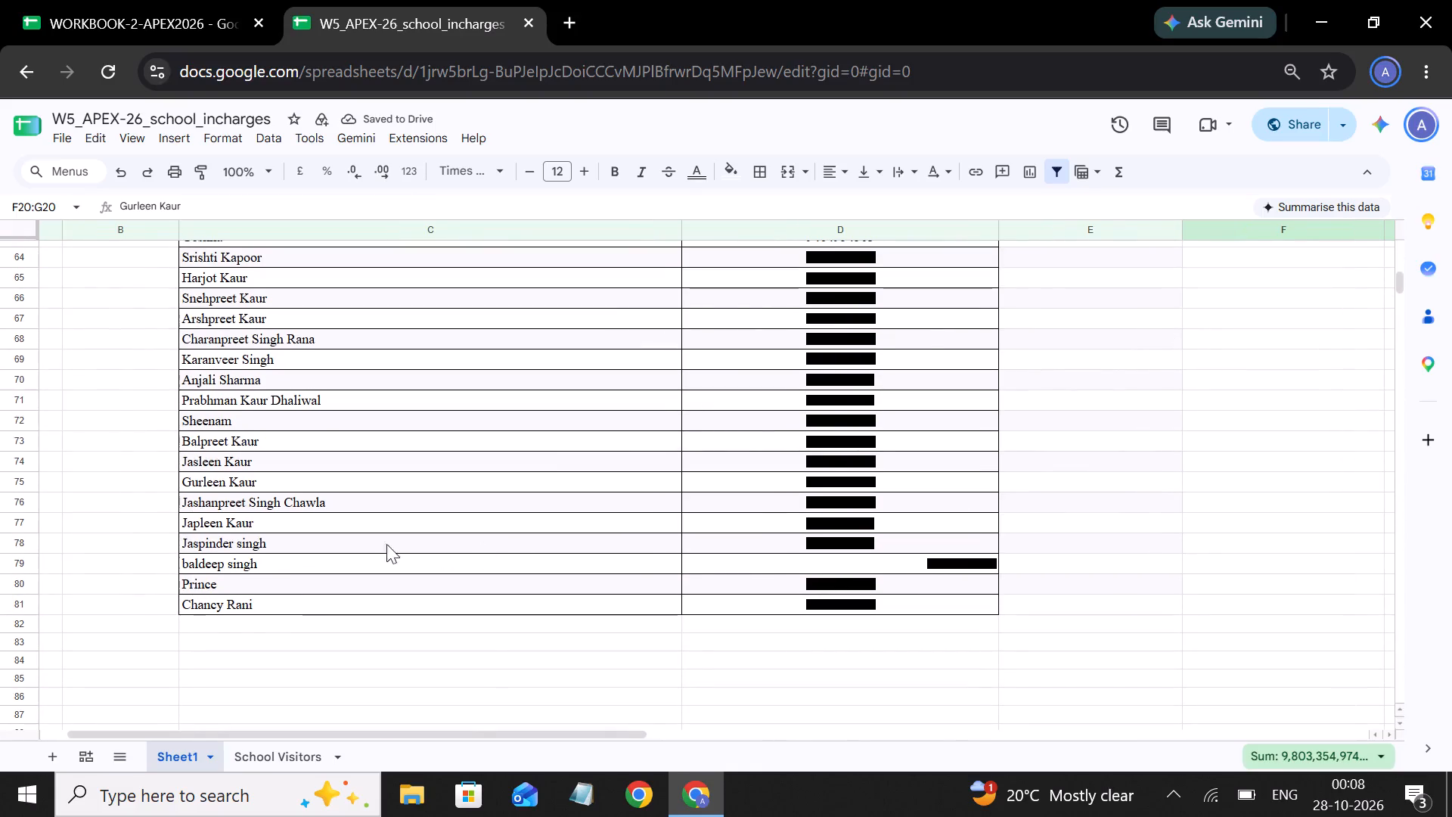
pyautogui.moveTo(232, 504); pyautogui.dragTo(791, 505)
pyautogui.hotkey('ctrl', 'c')
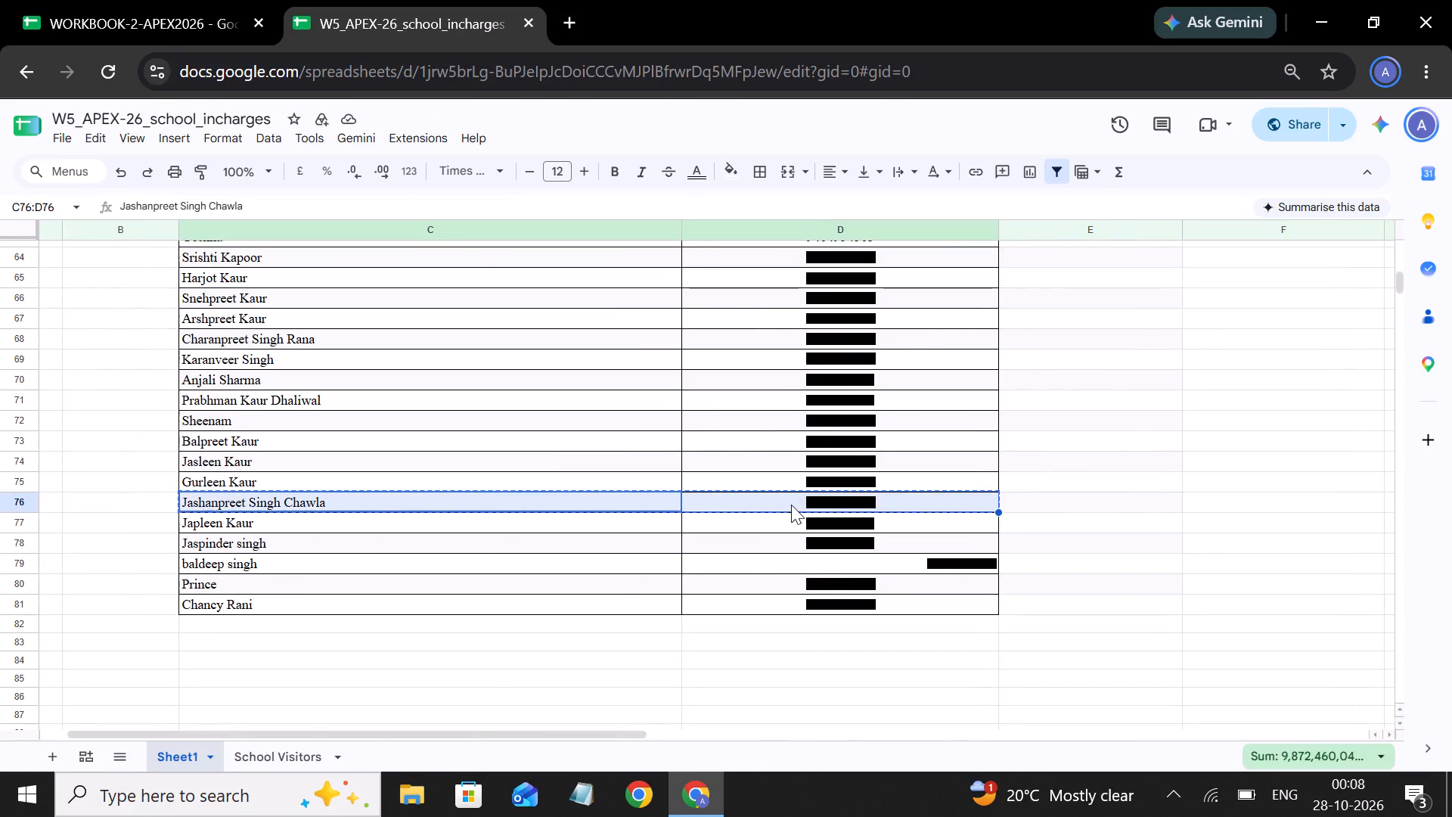
pyautogui.scroll(7, 1140, 366)
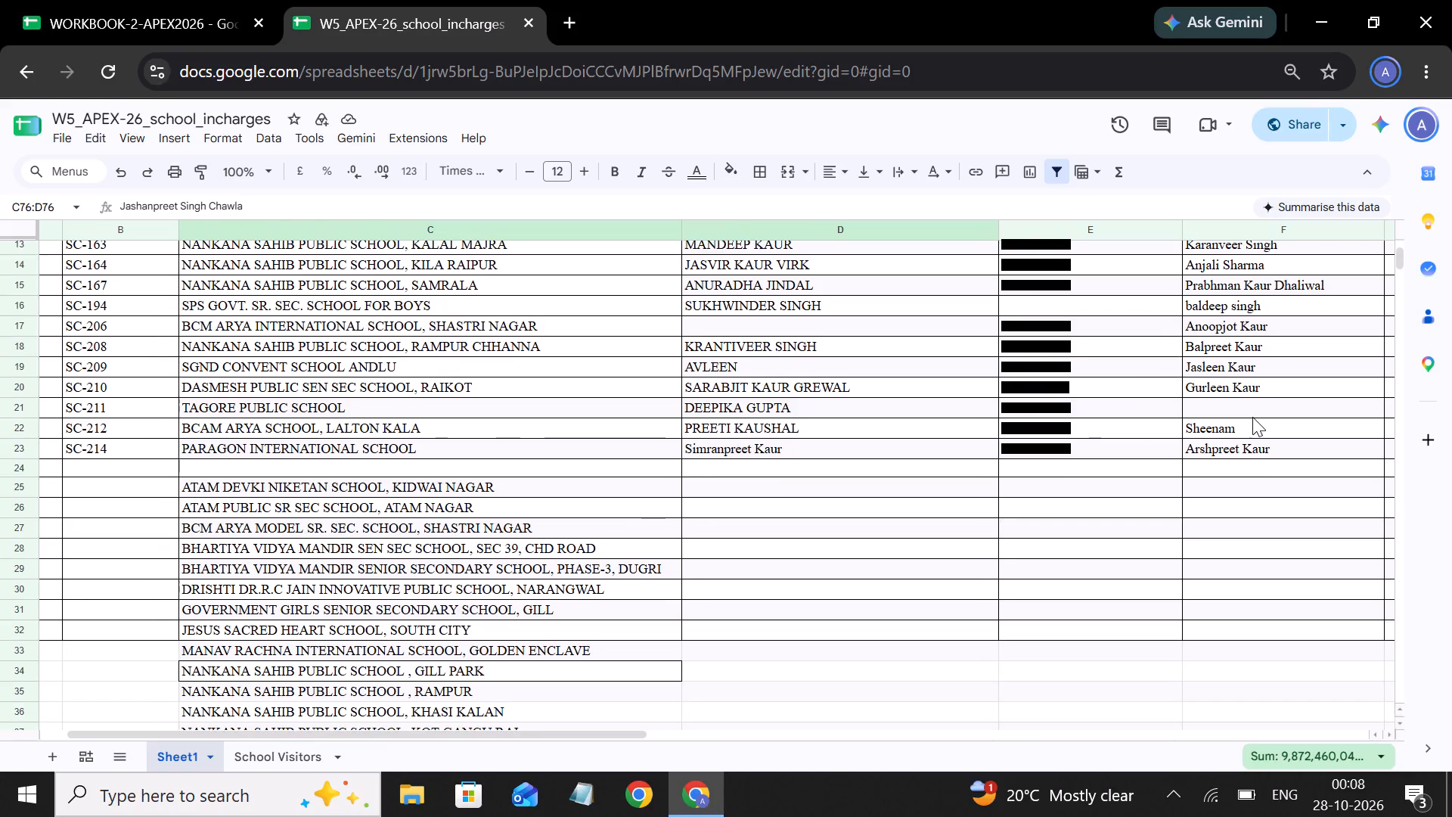
pyautogui.click(1249, 413)
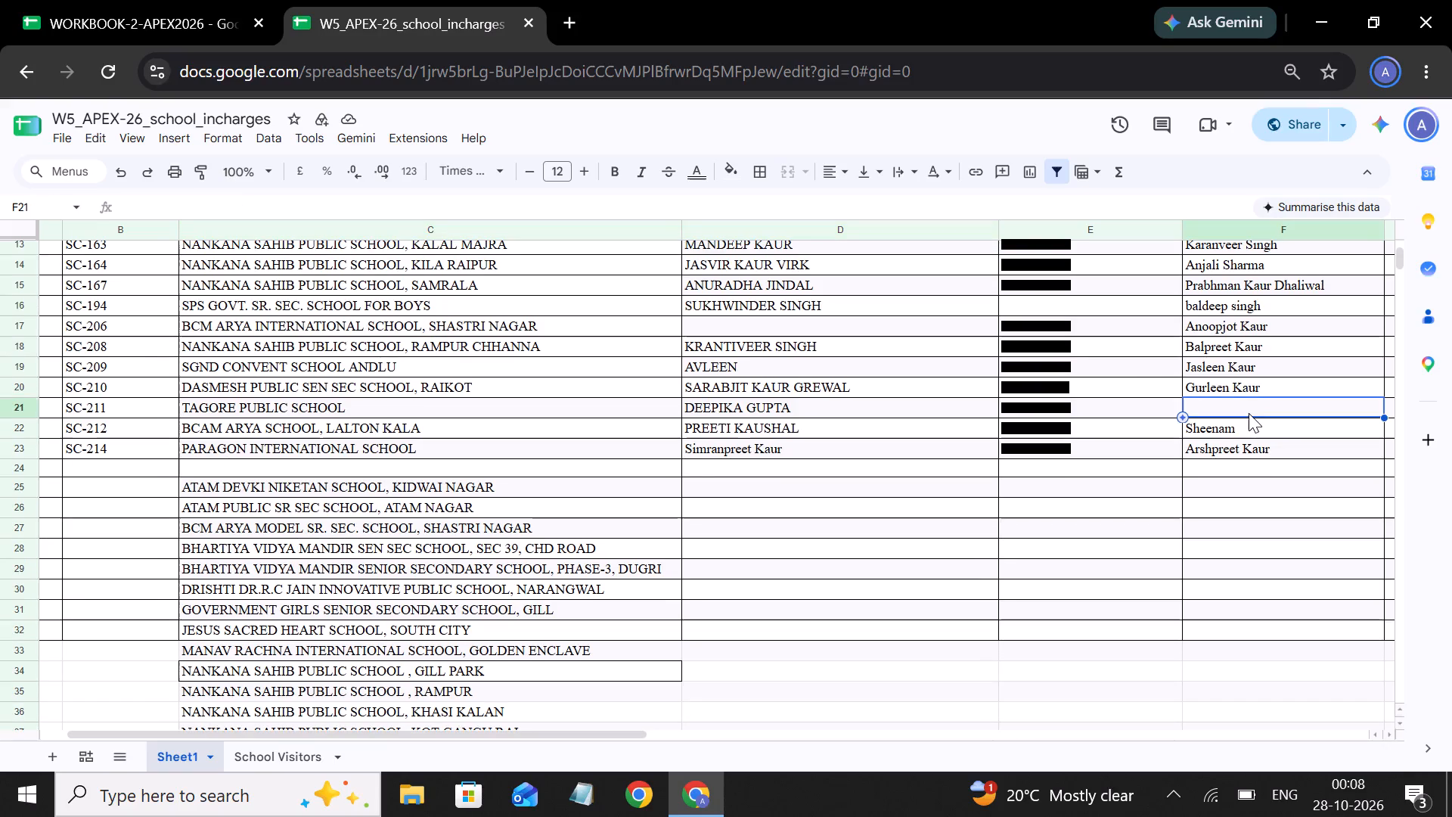
pyautogui.hotkey('ctrl', 'v')
# Review the student incharge names in column F one by one from row 2 to row 23.
pyautogui.scroll(-6, 1249, 413)
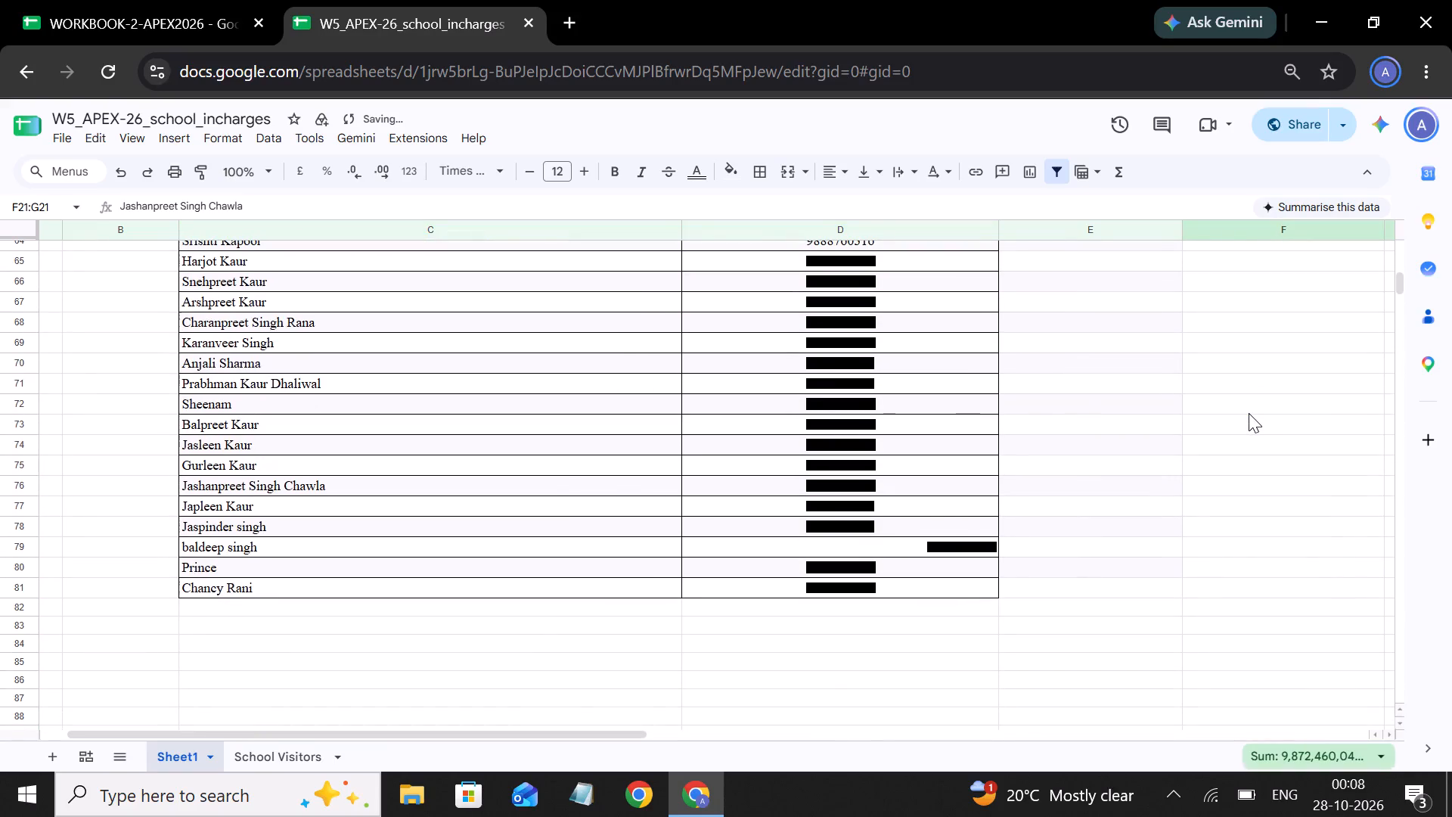
pyautogui.hscroll(-3, 1249, 413)
pyautogui.scroll(3, 1249, 413)
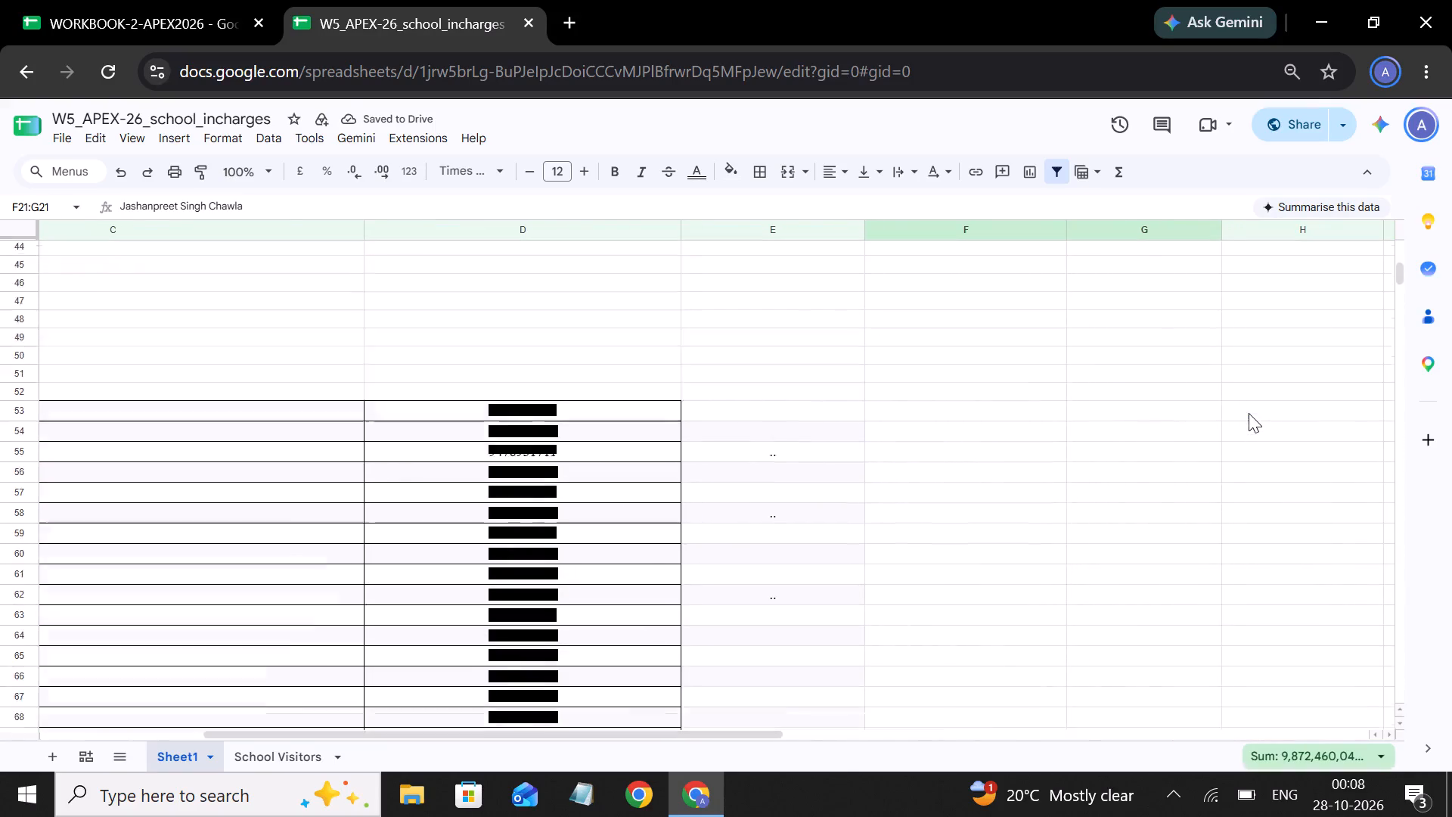
pyautogui.scroll(4, 1249, 413)
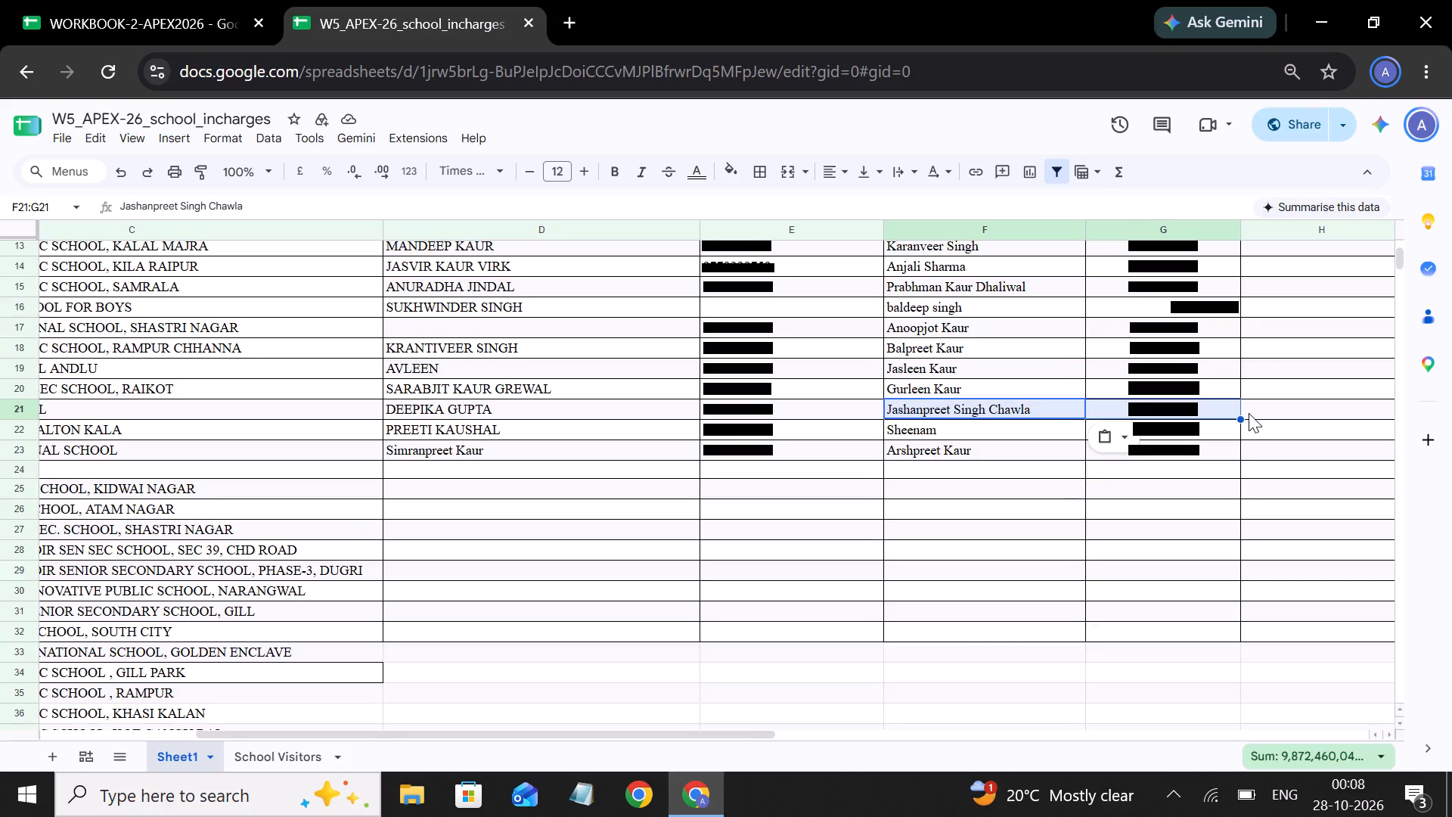
pyautogui.hscroll(1, 1249, 413)
pyautogui.scroll(2, 1249, 413)
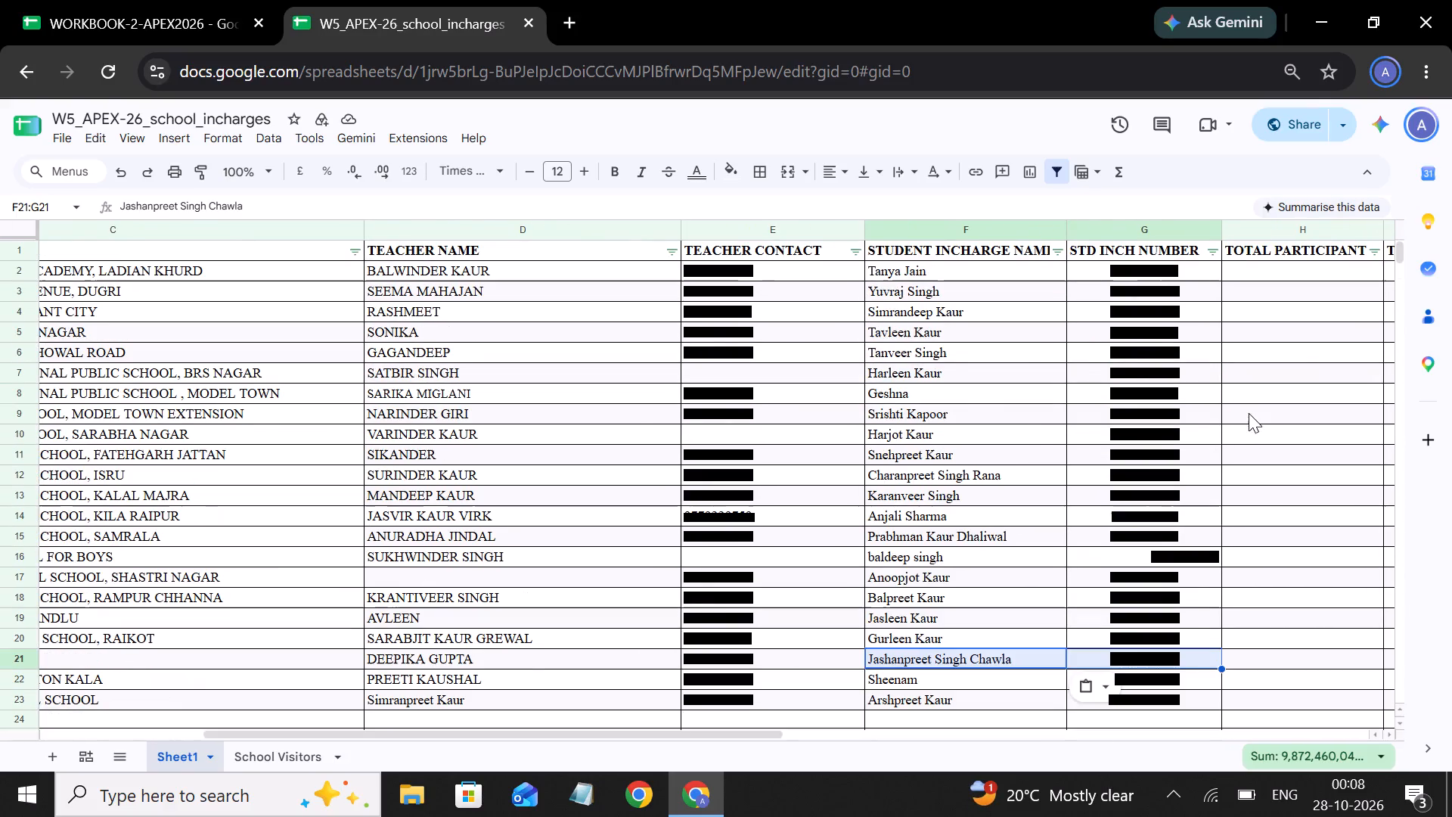
pyautogui.scroll(1, 1249, 413)
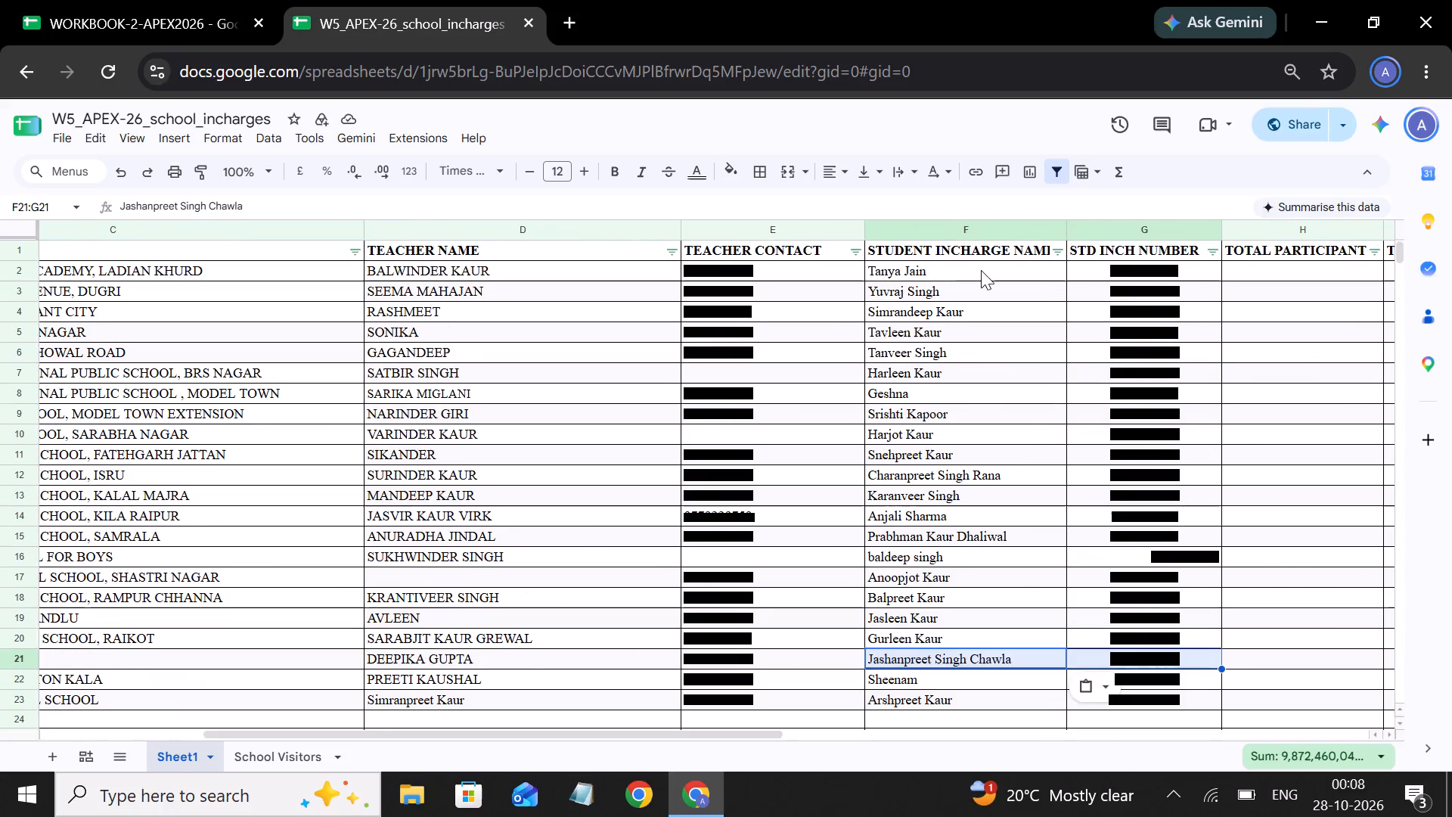
pyautogui.click(981, 270)
pyautogui.press('Down')
pyautogui.press('Down')
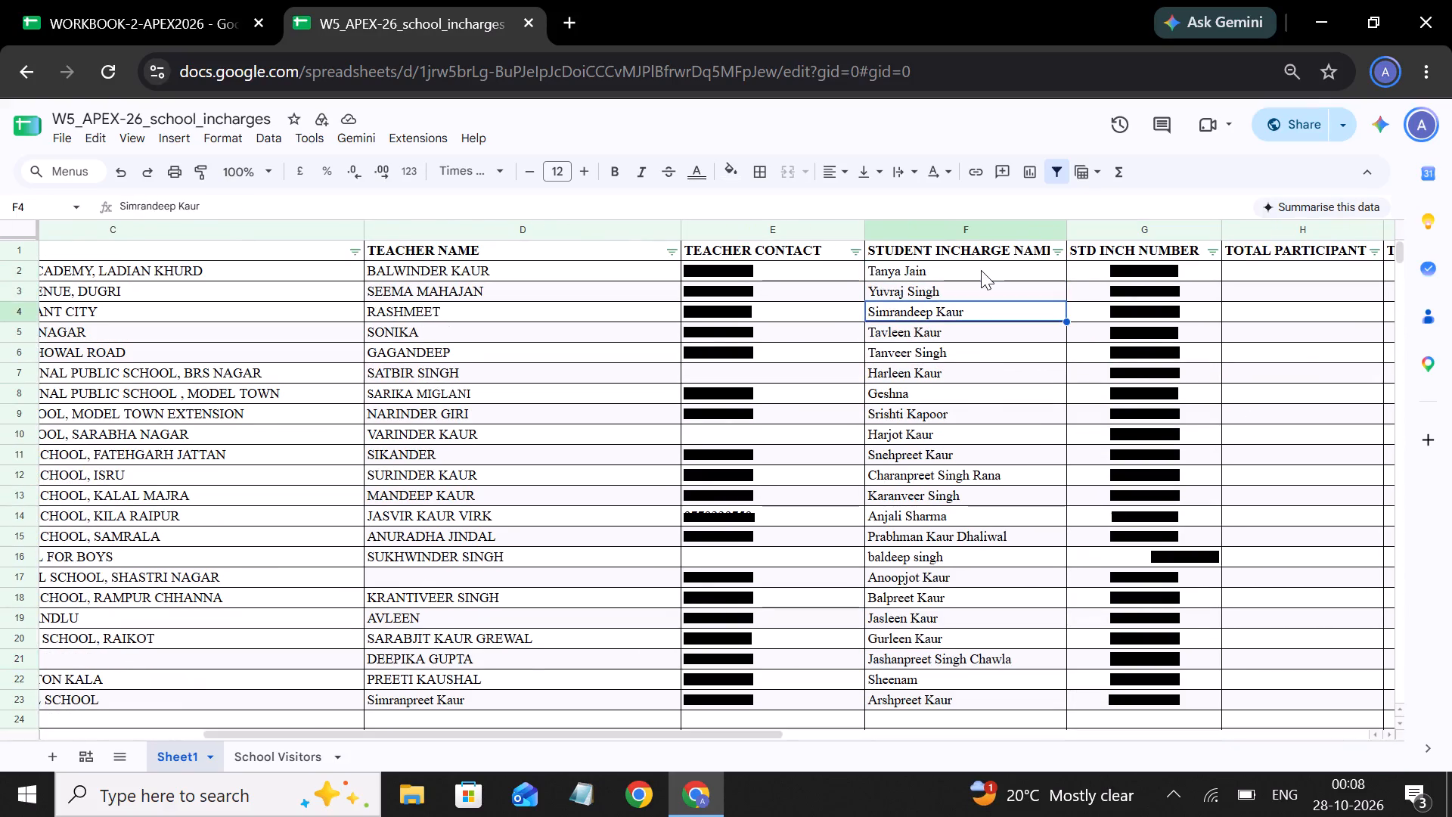
pyautogui.press('Down')
pyautogui.press('Down')
pyautogui.press('Down')
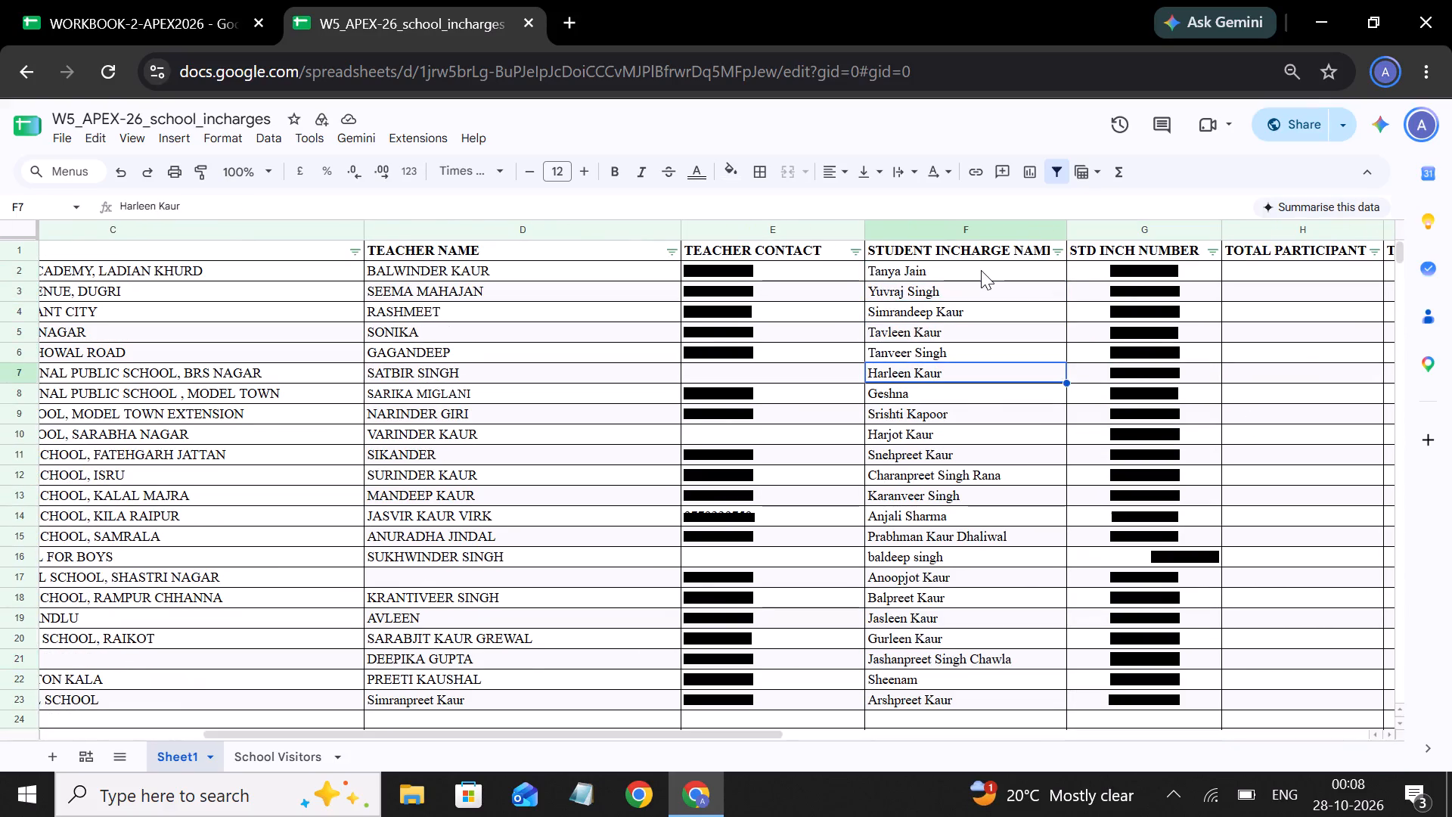
pyautogui.press('Down')
pyautogui.press('Down')
pyautogui.press('Down')
pyautogui.press('Down')
pyautogui.press('Down')
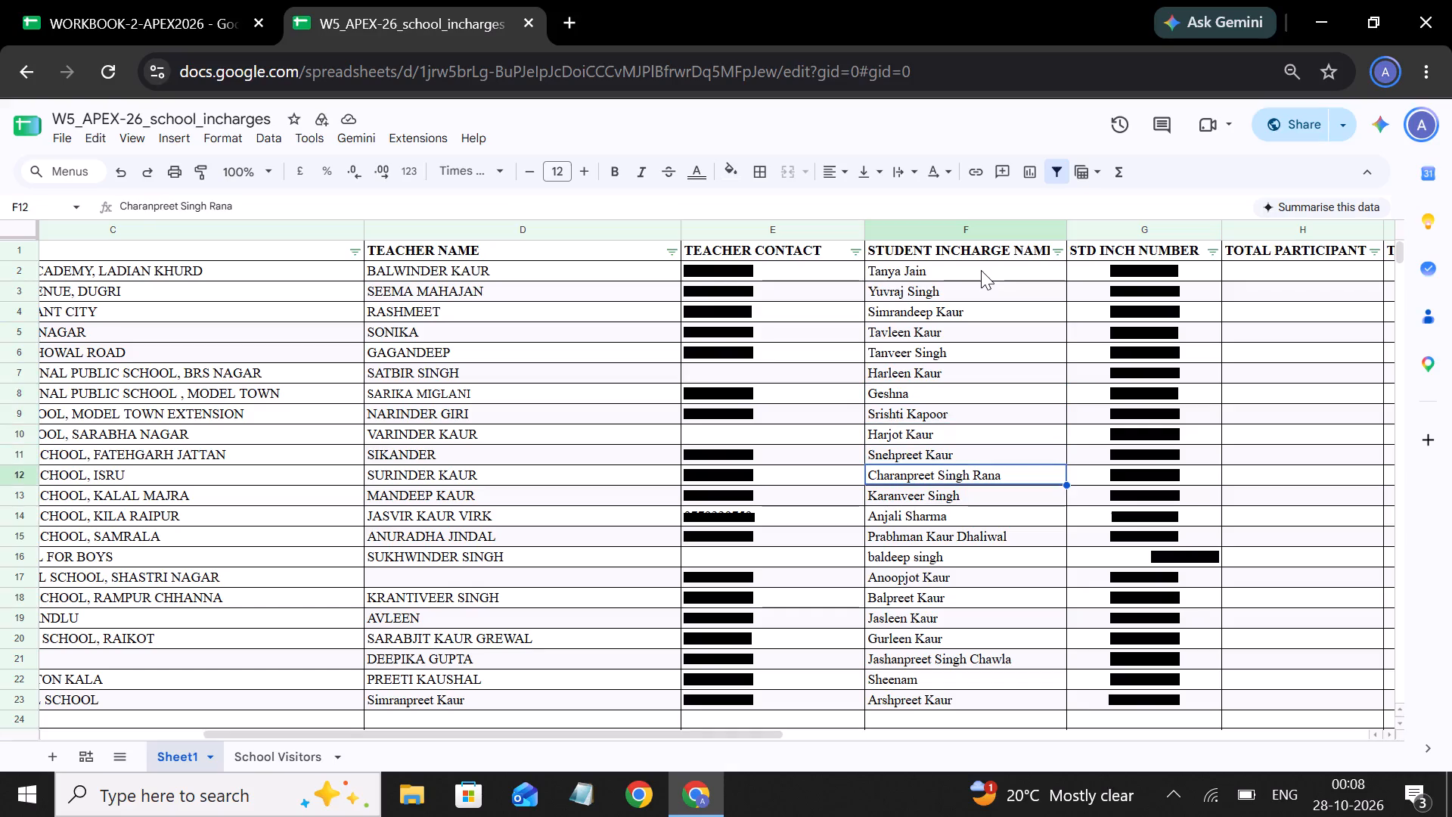
pyautogui.press('Down')
pyautogui.press('Down')
pyautogui.press('Down')
pyautogui.press('Down')
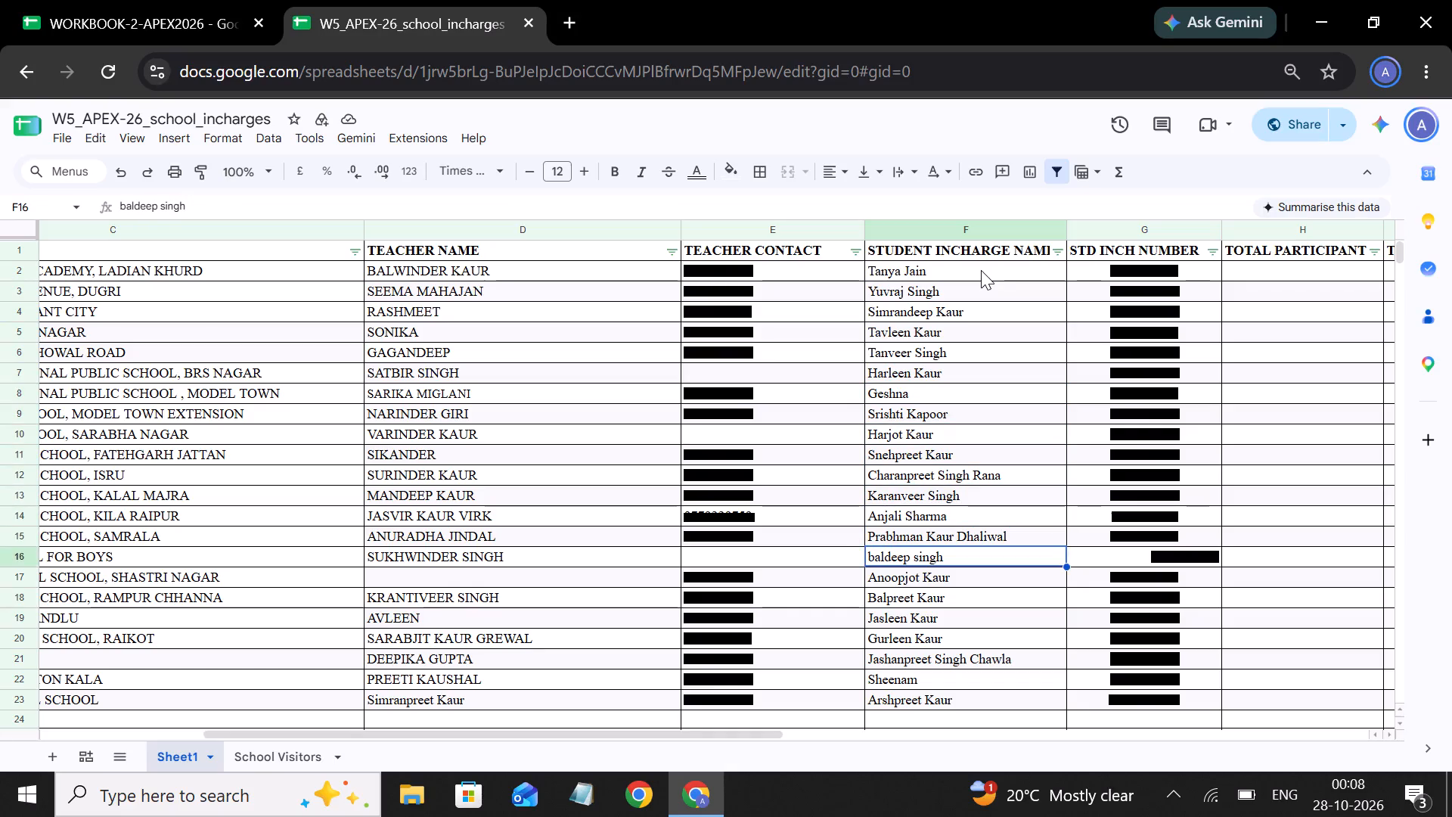
pyautogui.press('Down')
pyautogui.press('Down')
pyautogui.press('Down')
pyautogui.press('Down')
pyautogui.press('Down')
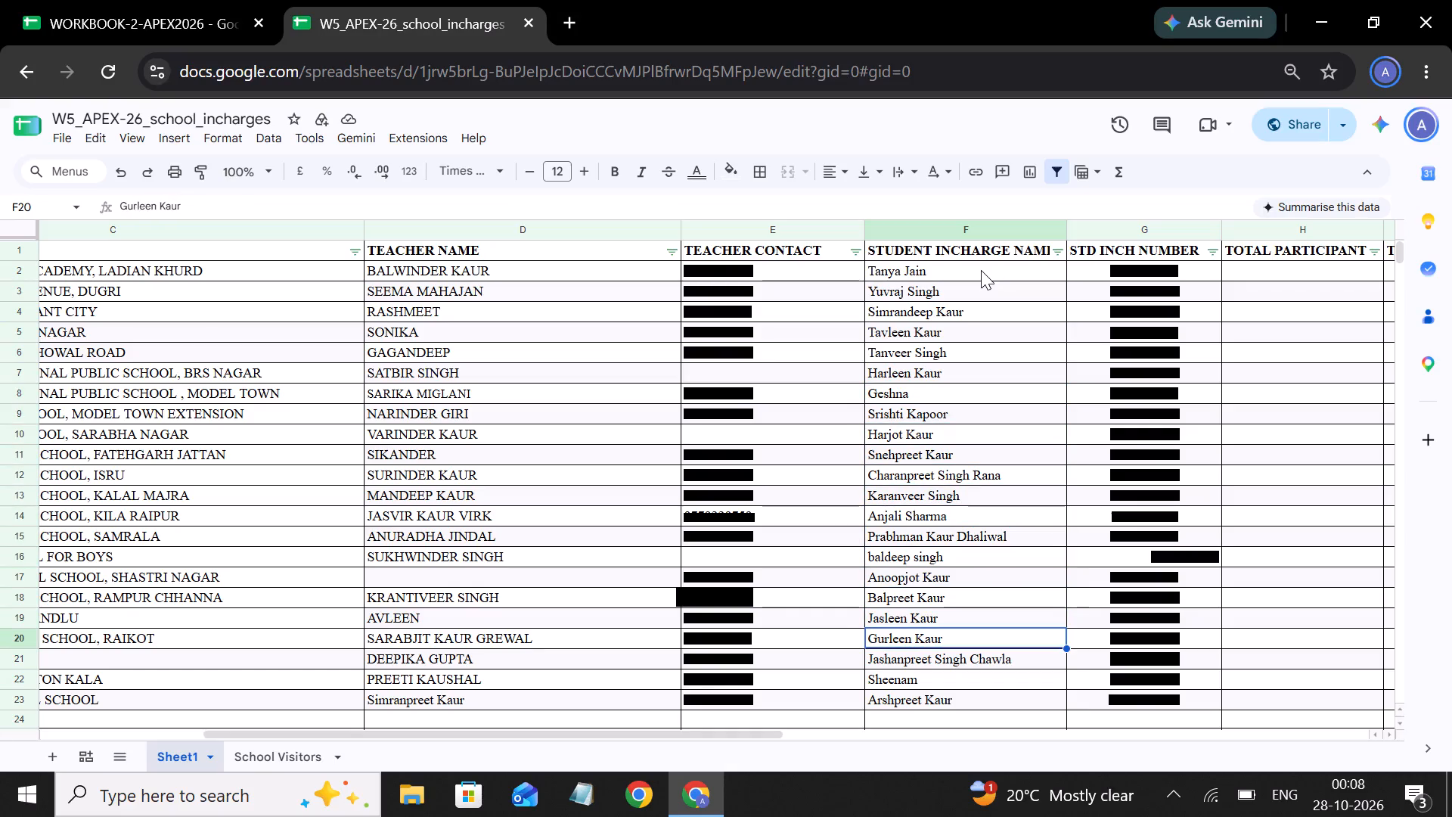
pyautogui.press('Down')
pyautogui.press('Down')
pyautogui.scroll(-1, 981, 270)
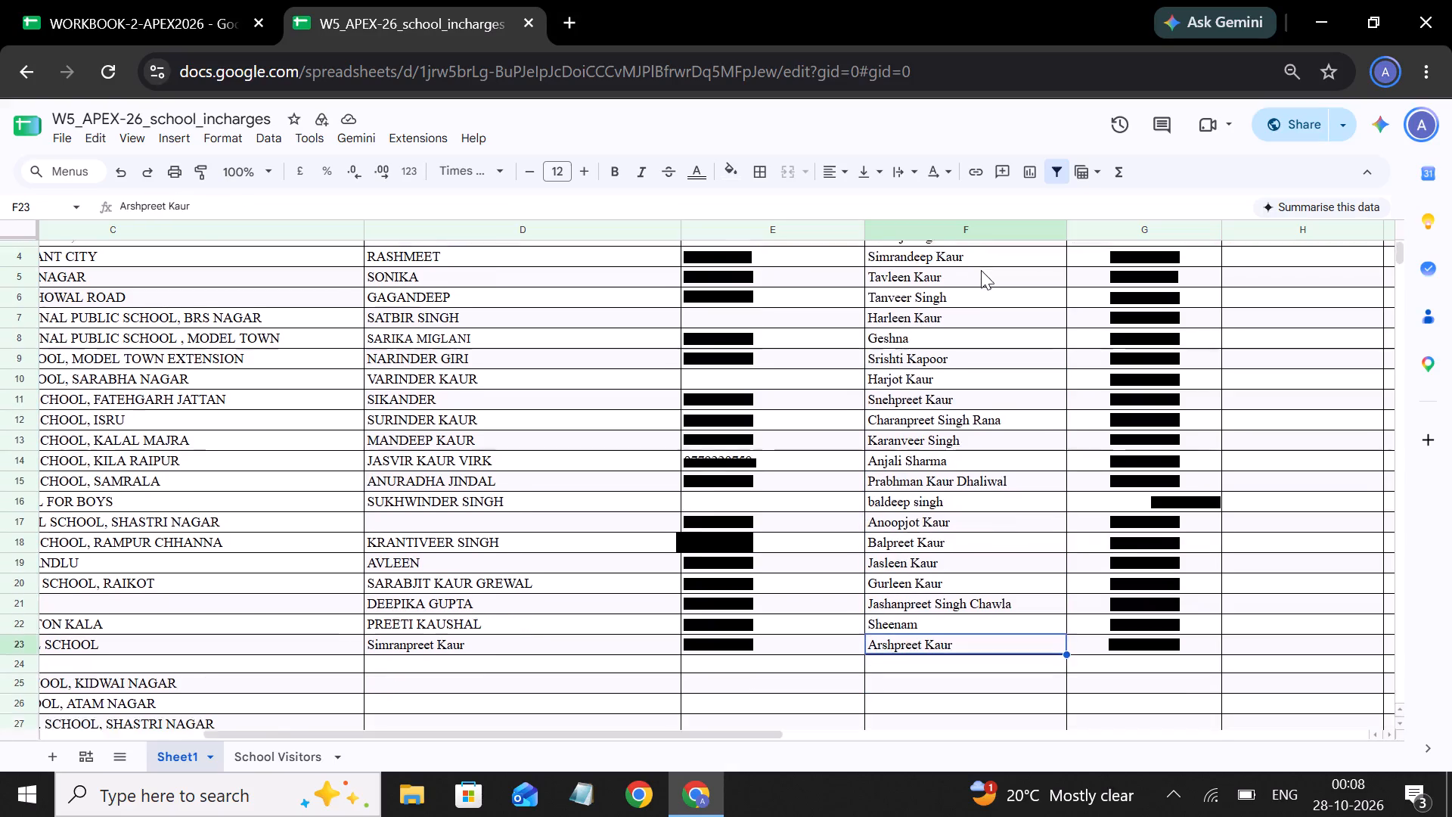
# Review the source list of student names in column C one by one from row 53 to the end of the list at row 81.
pyautogui.scroll(-1, 981, 270)
pyautogui.hscroll(2, 743, 461)
pyautogui.scroll(-3, 743, 461)
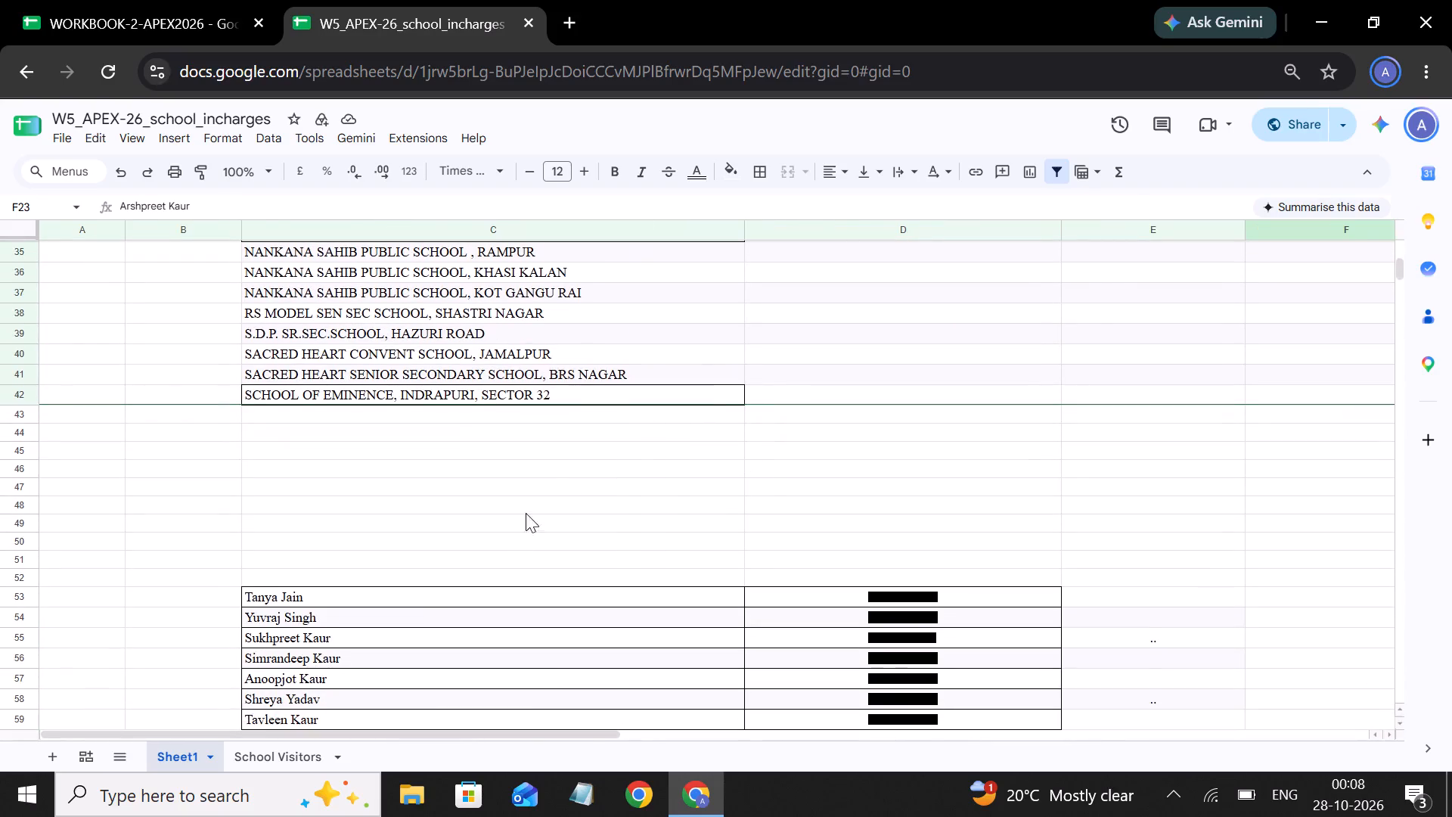
pyautogui.click(476, 590)
pyautogui.press('Down')
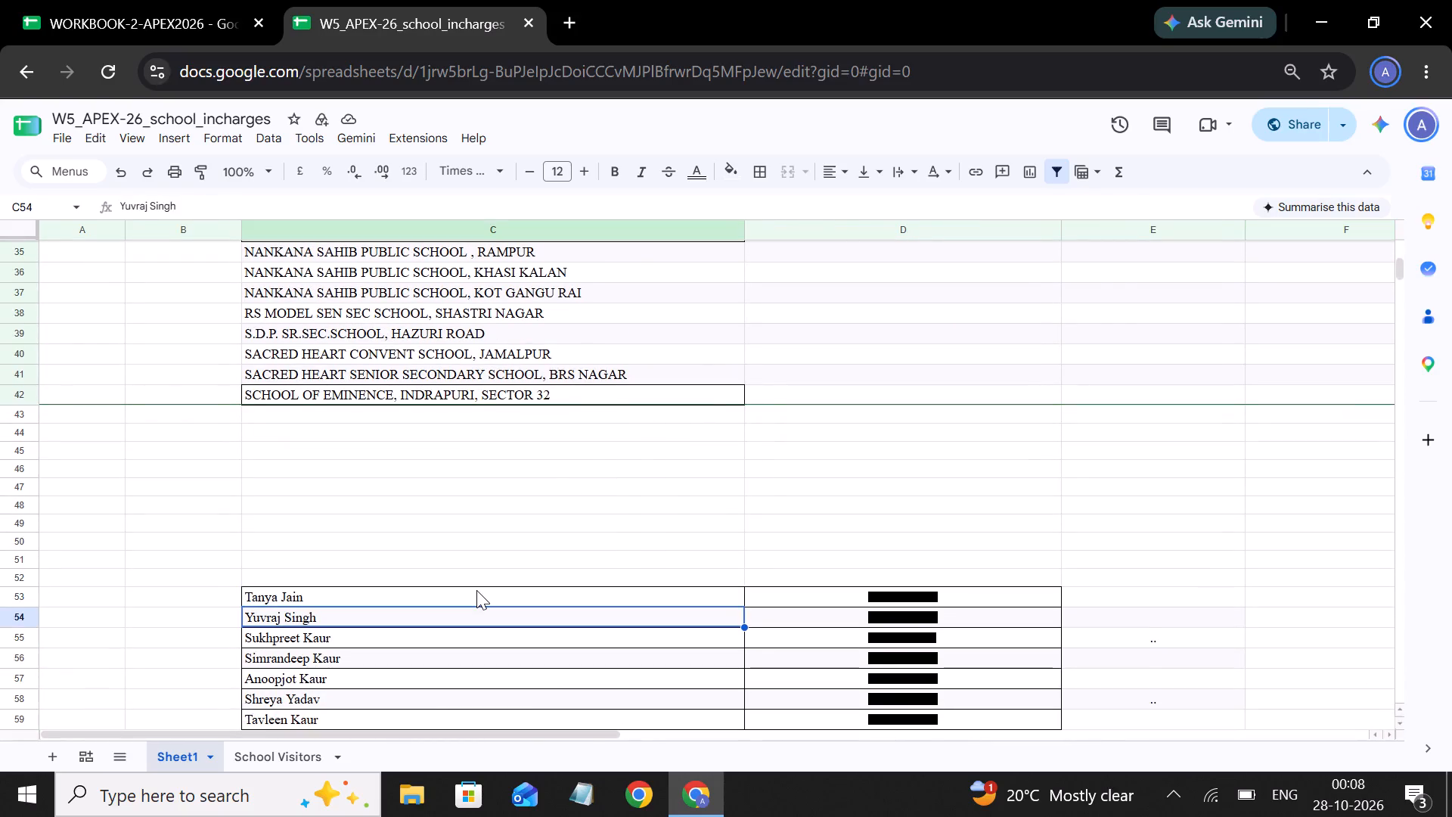
pyautogui.press('Down')
pyautogui.press('Down')
pyautogui.press('Down')
pyautogui.press('Down')
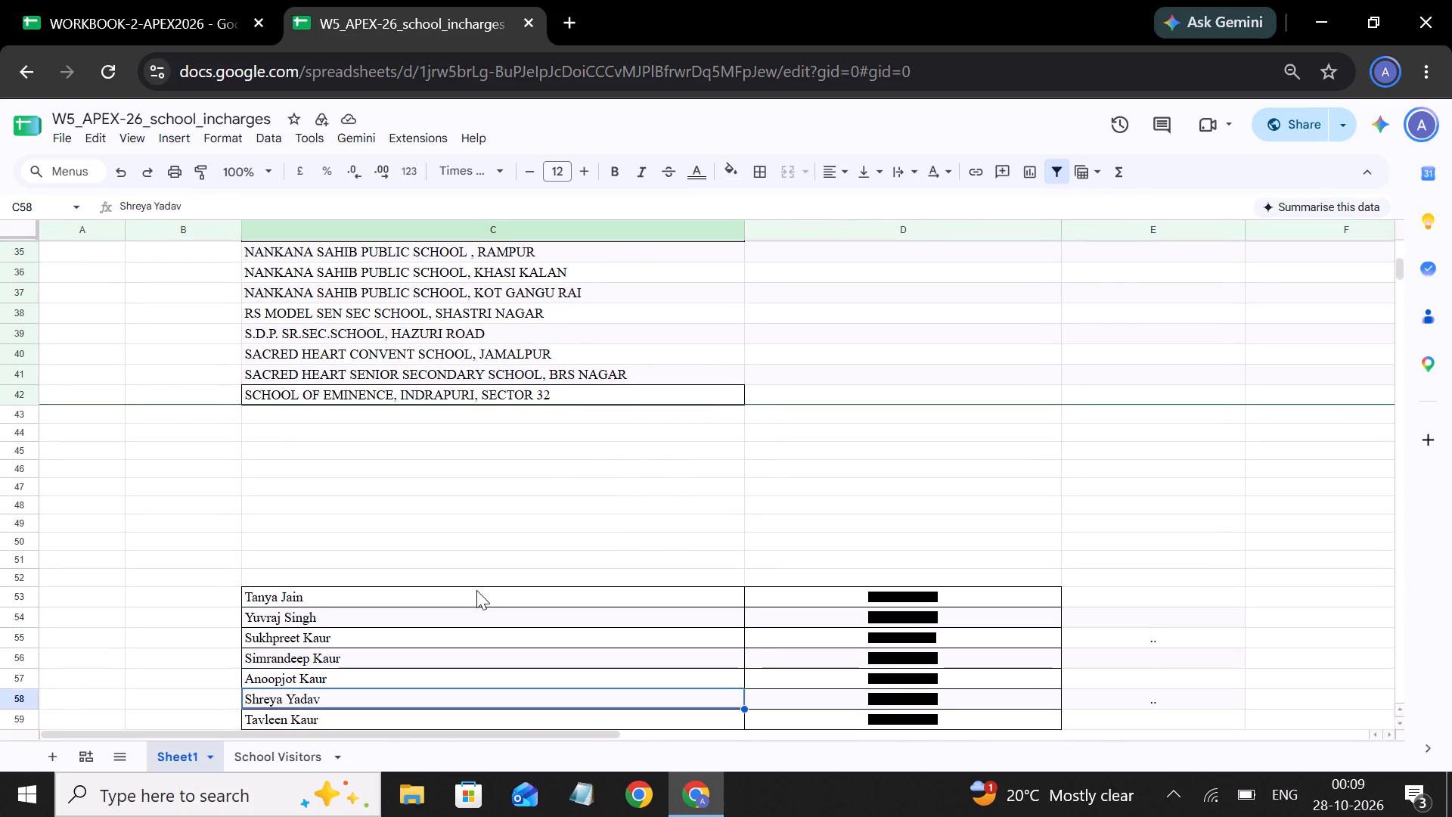
pyautogui.press('Down')
pyautogui.press('Down')
pyautogui.press('Down')
pyautogui.press('Down')
pyautogui.press('Down')
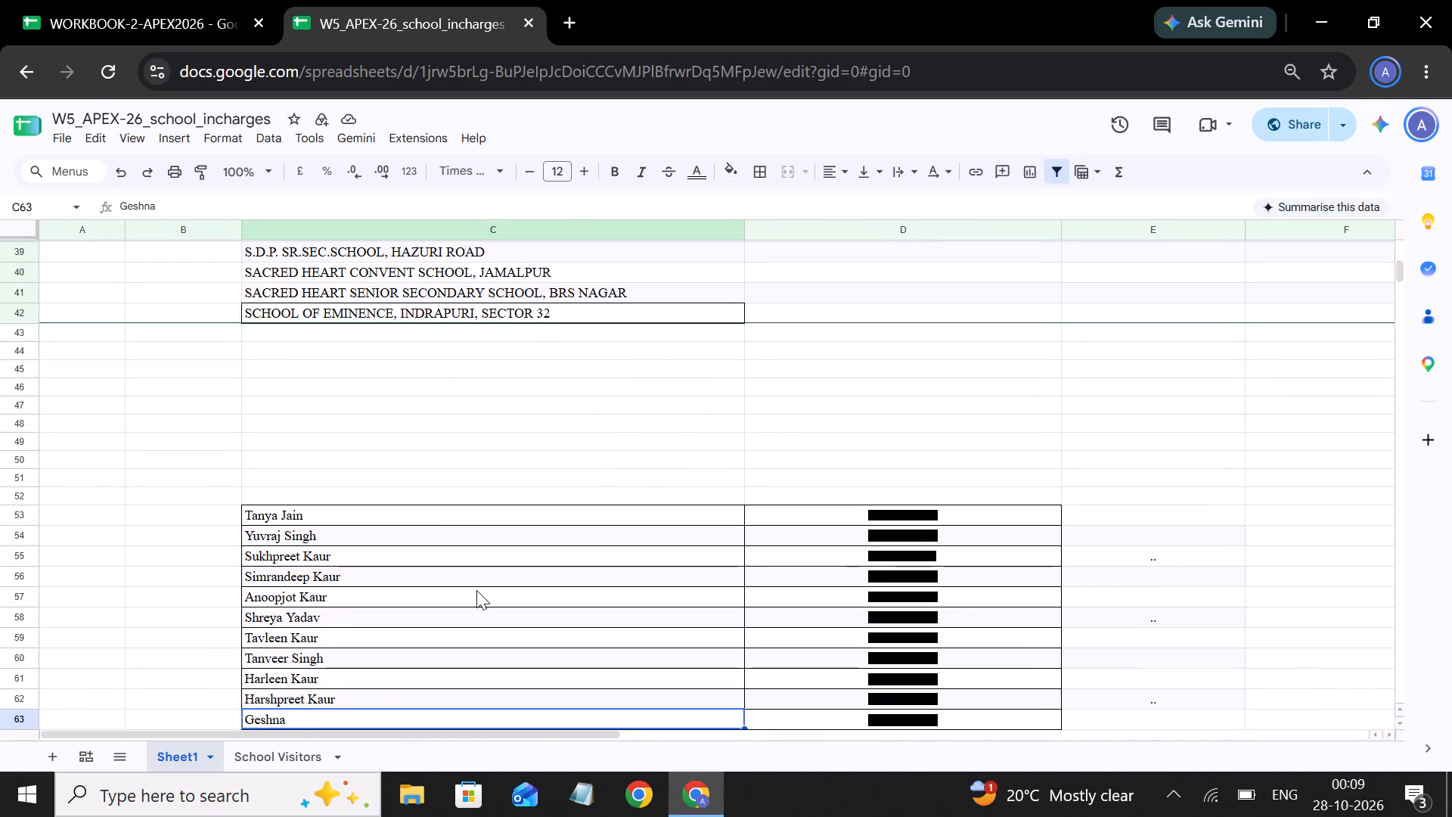
pyautogui.press('Down')
pyautogui.press('Down')
pyautogui.press('Down')
pyautogui.press('Down')
pyautogui.press('Down')
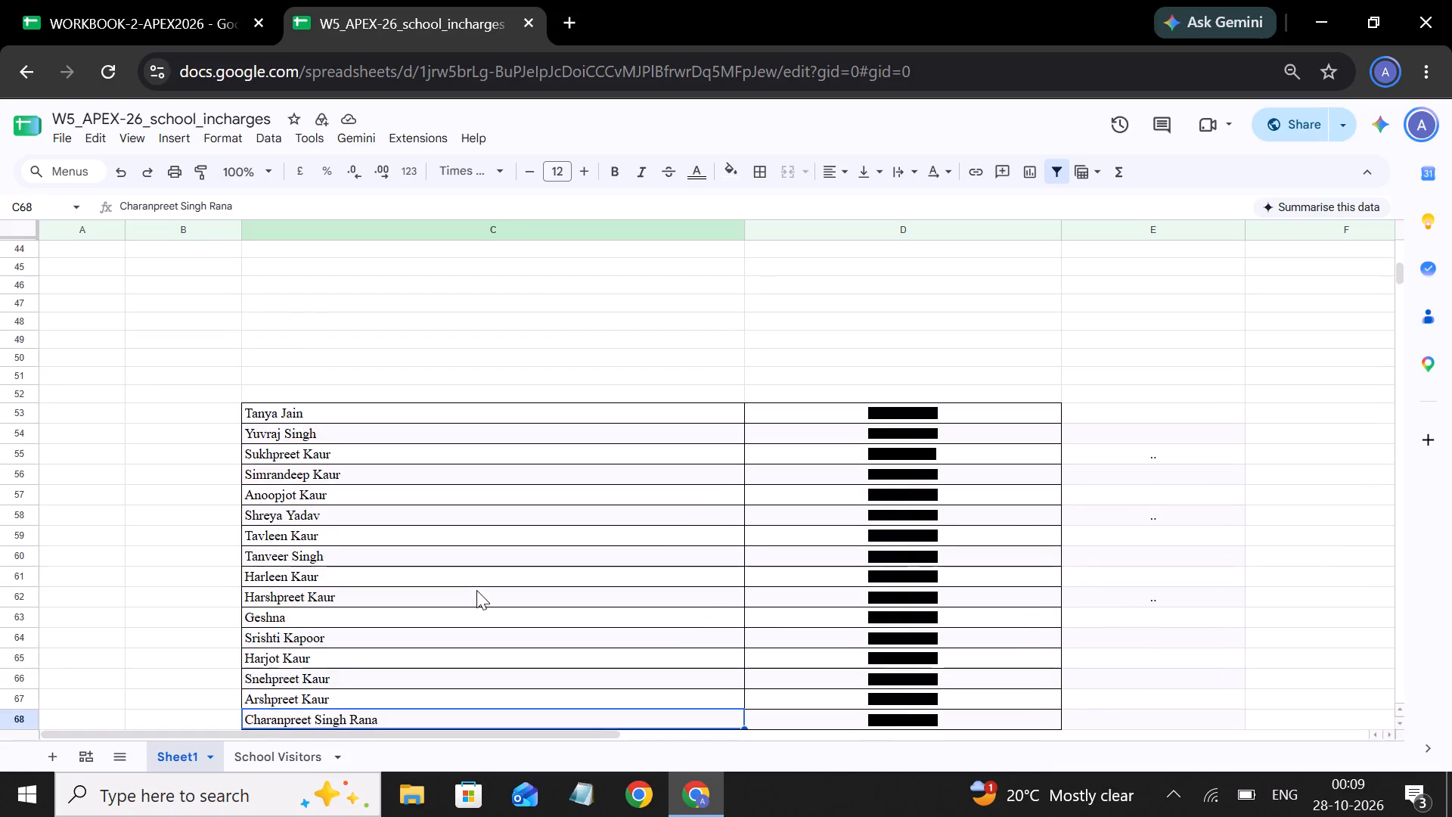
pyautogui.press('Down')
pyautogui.press('Down')
pyautogui.press('Down')
pyautogui.press('Down')
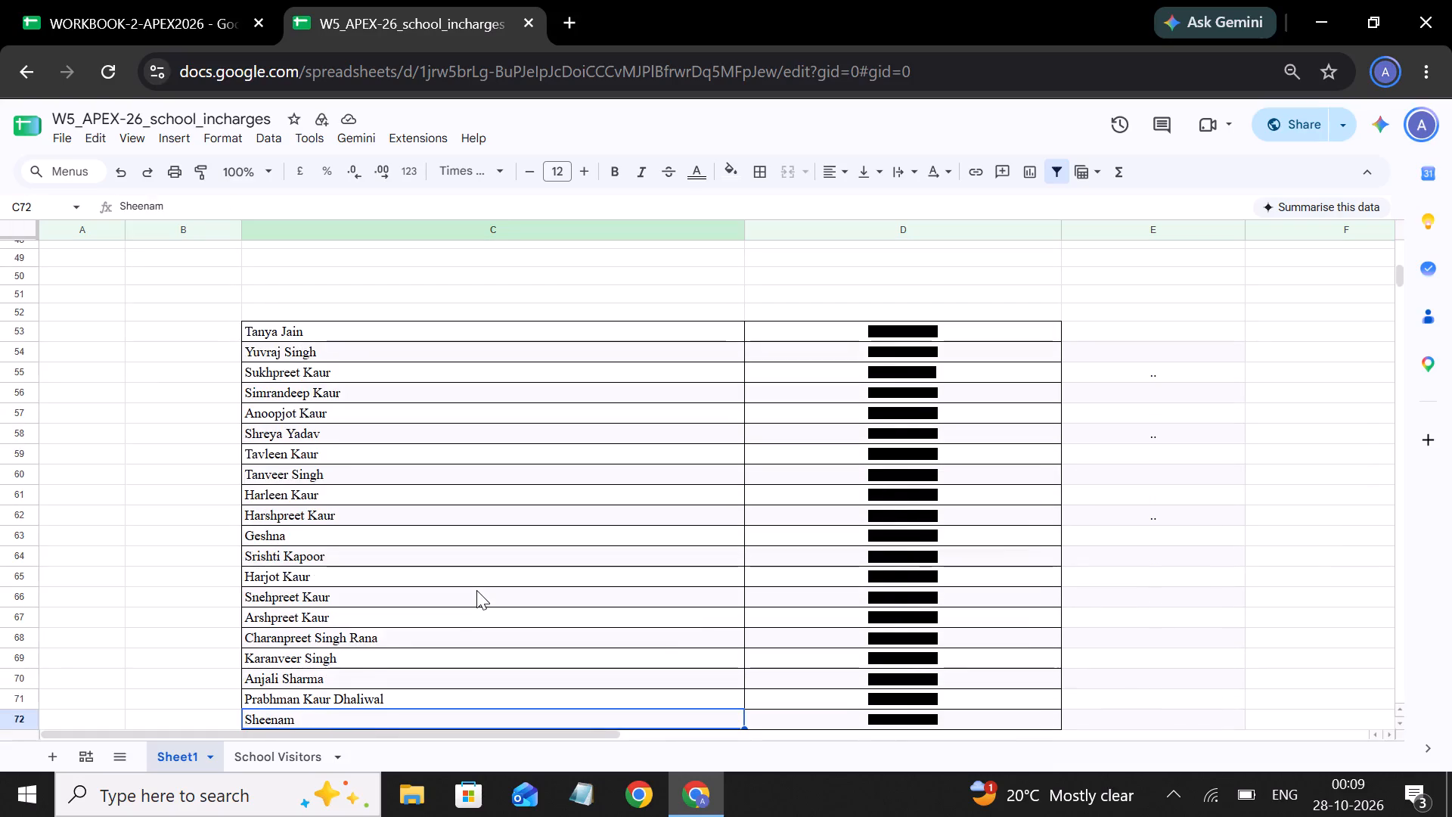
pyautogui.press('Down')
pyautogui.press('Down')
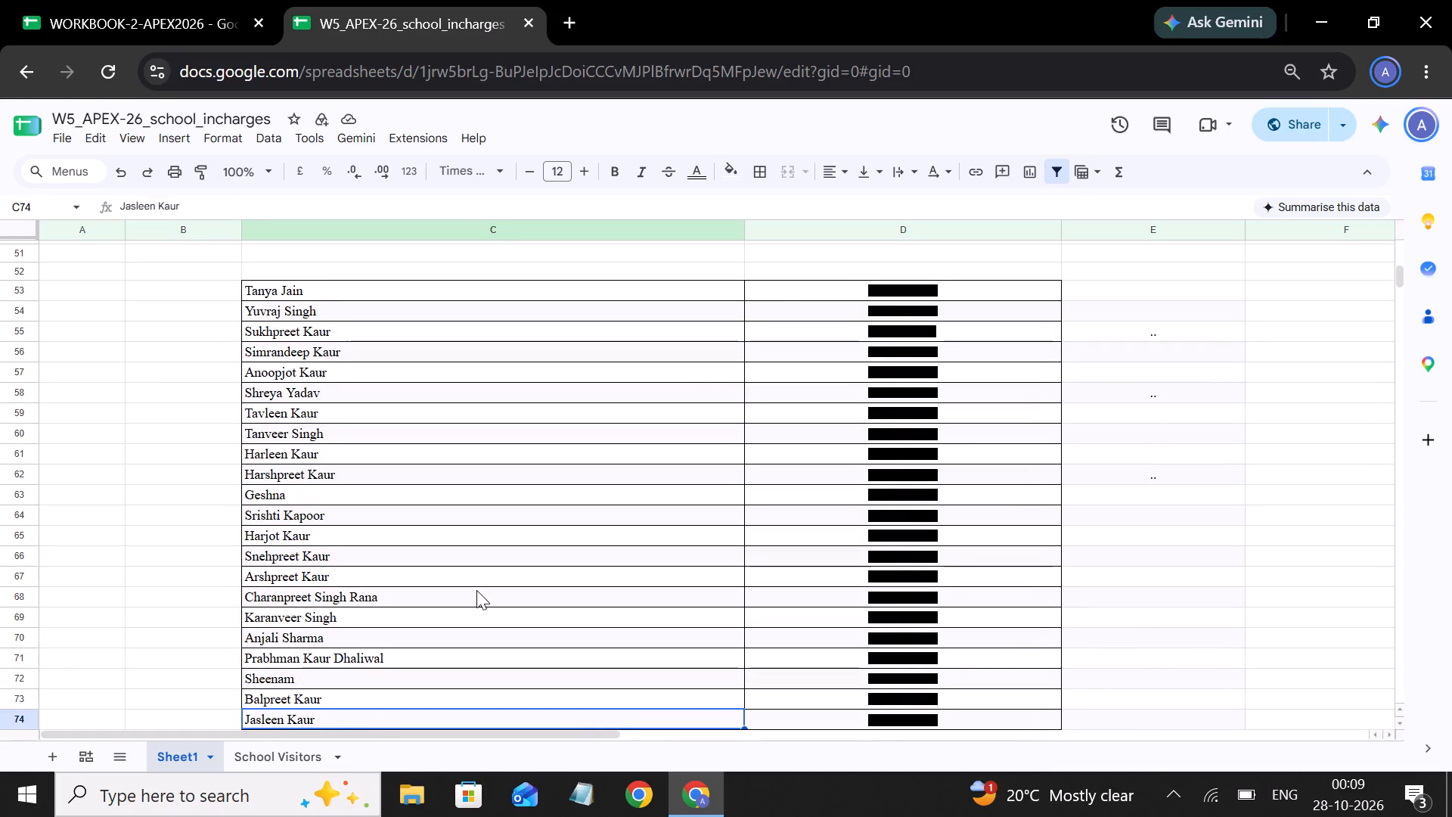
pyautogui.press('Down')
pyautogui.press('Down')
pyautogui.press('Down')
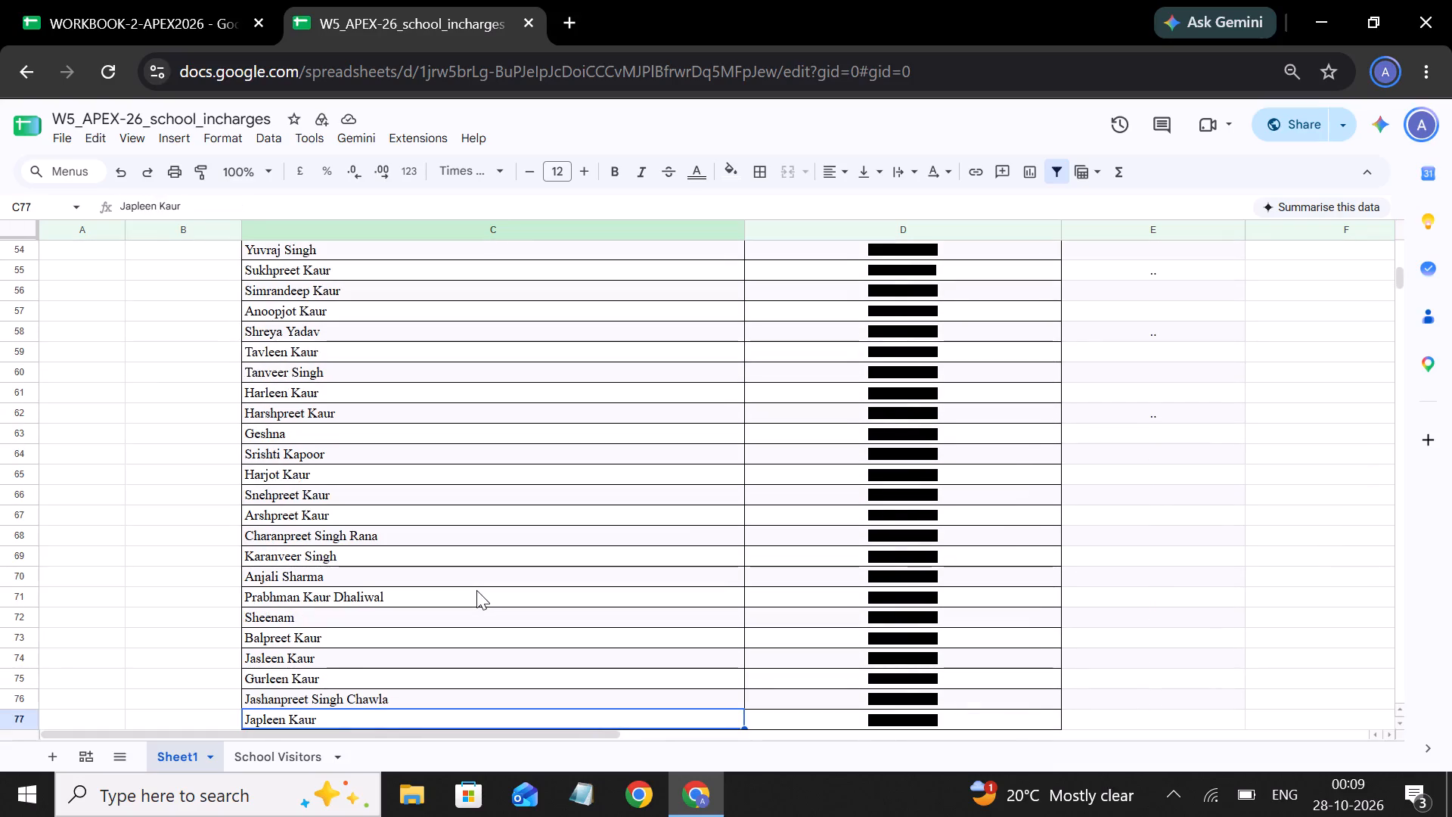
pyautogui.press('Down')
pyautogui.press('Down')
pyautogui.press('Down')
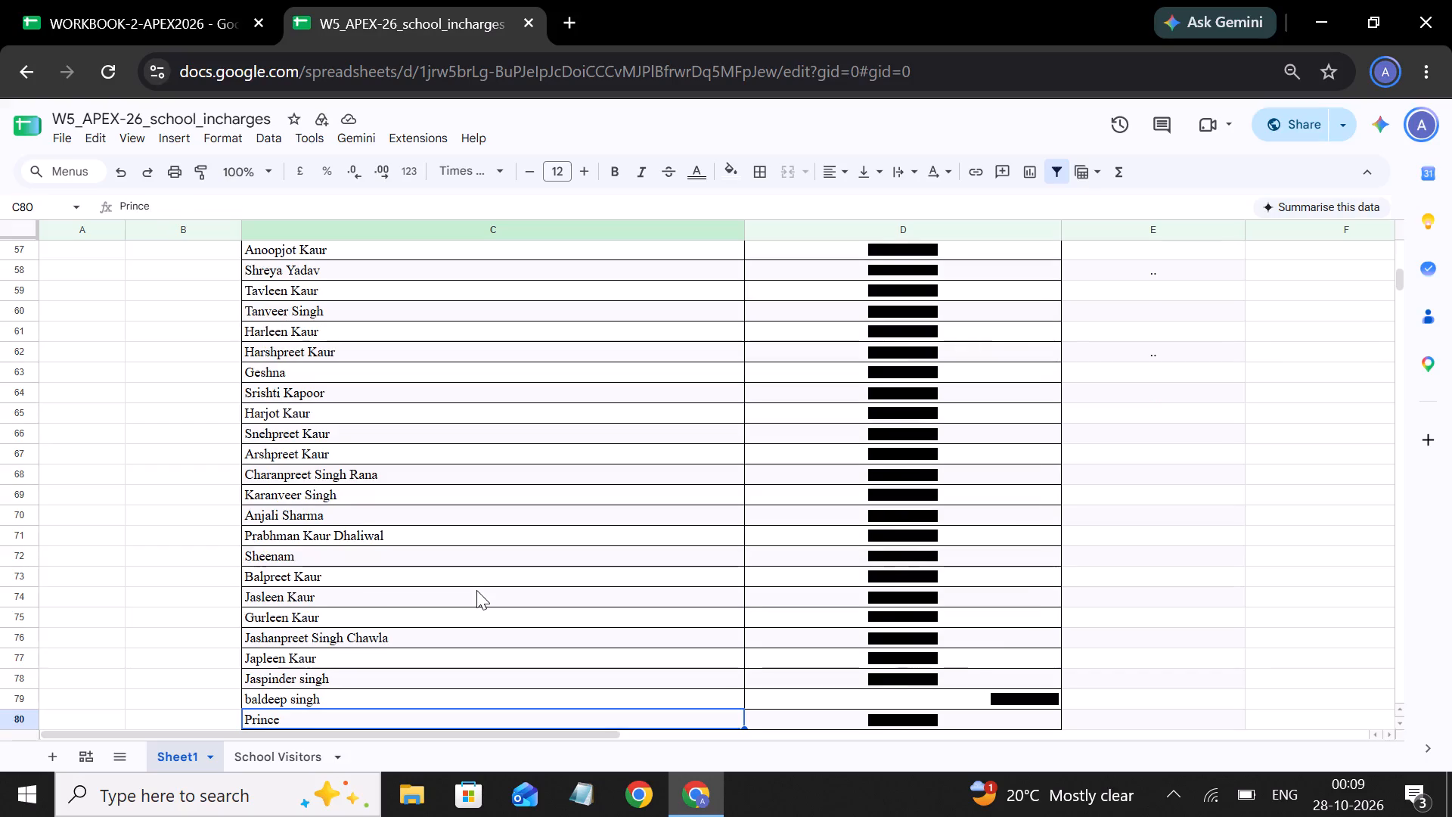
pyautogui.press('Down')
pyautogui.press('Down')
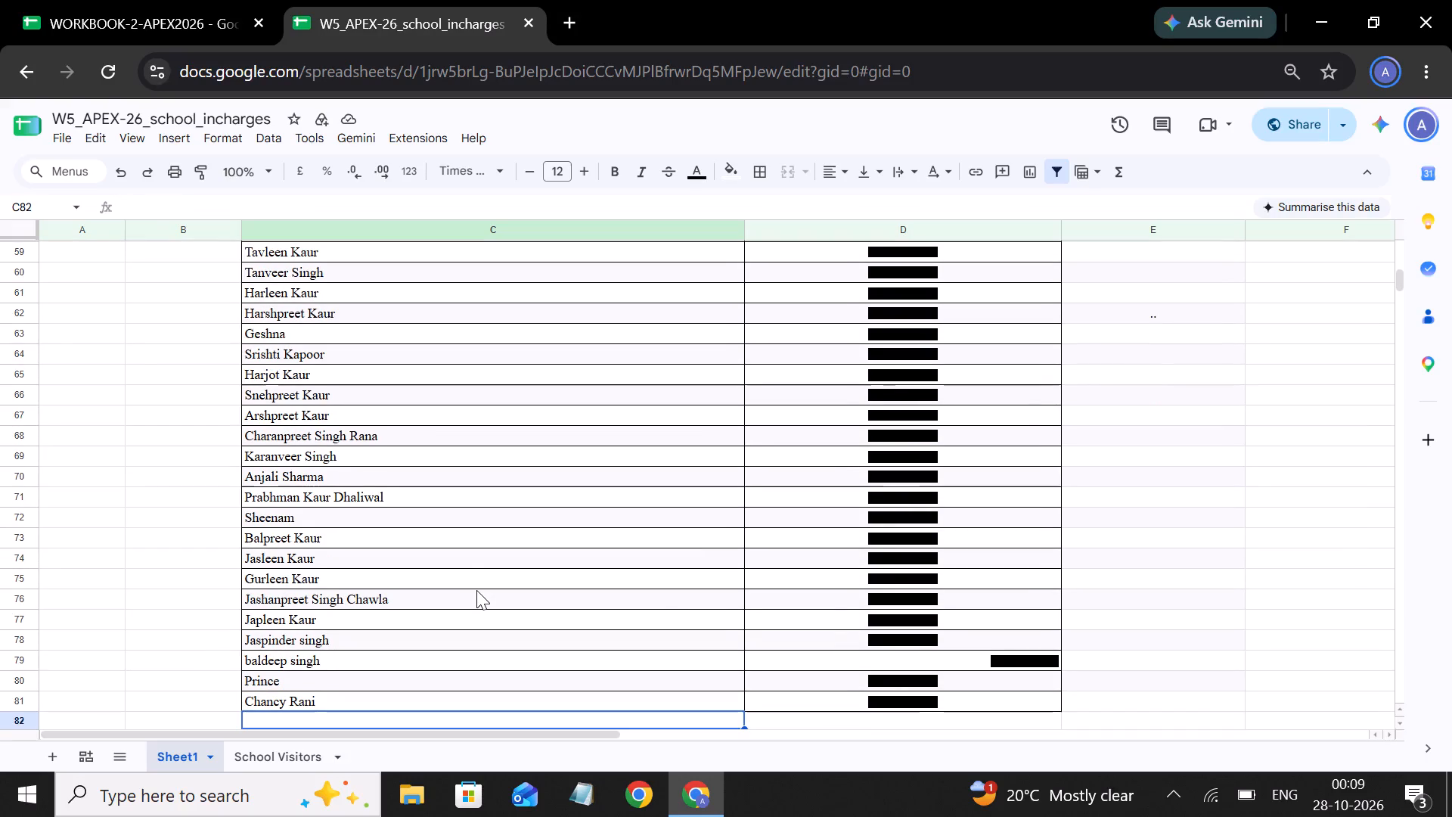
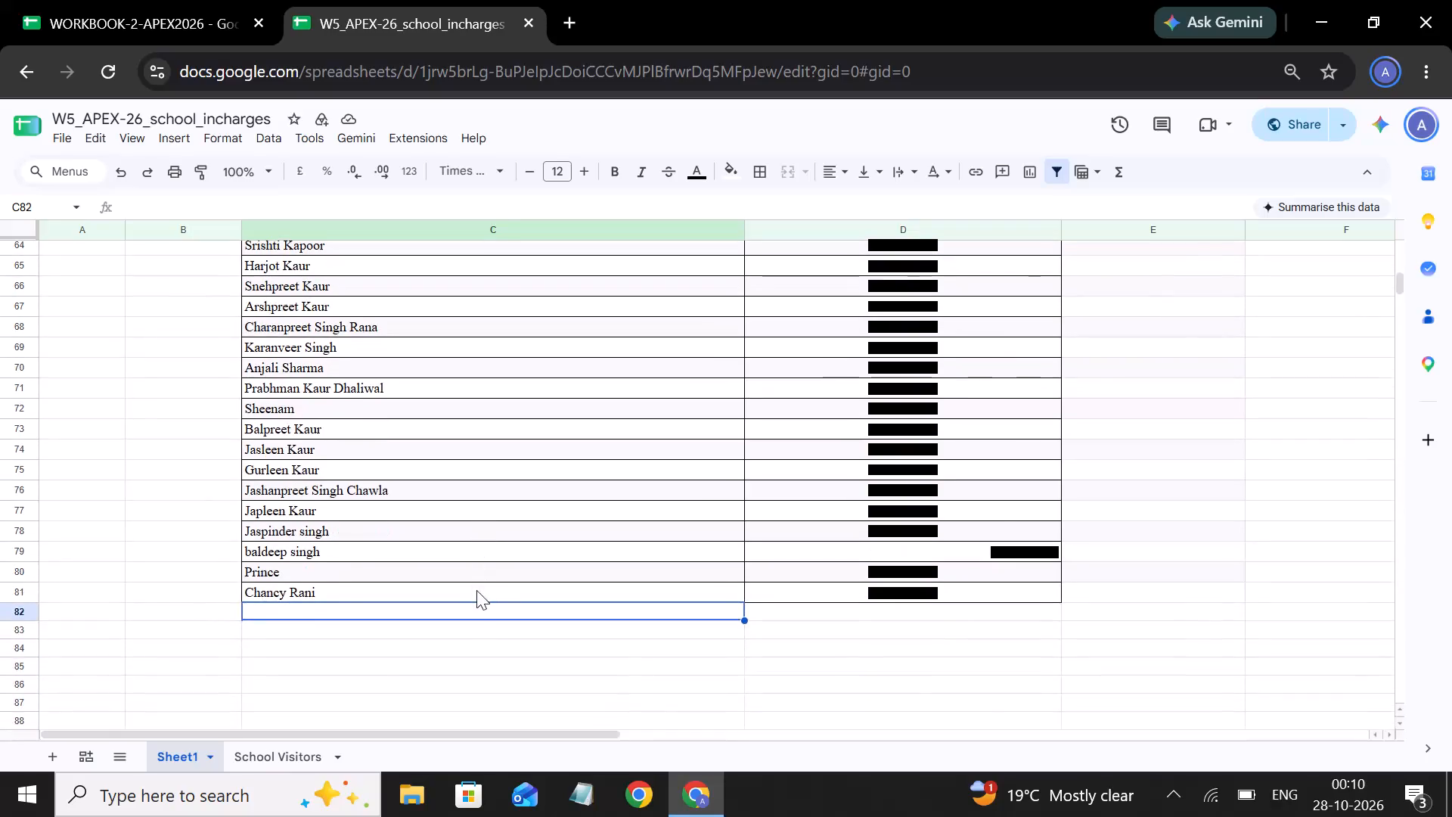
# Check the source student list from row 53 against the school rows above, and select the student name and contact number in C55:D55.
pyautogui.scroll(2, 476, 590)
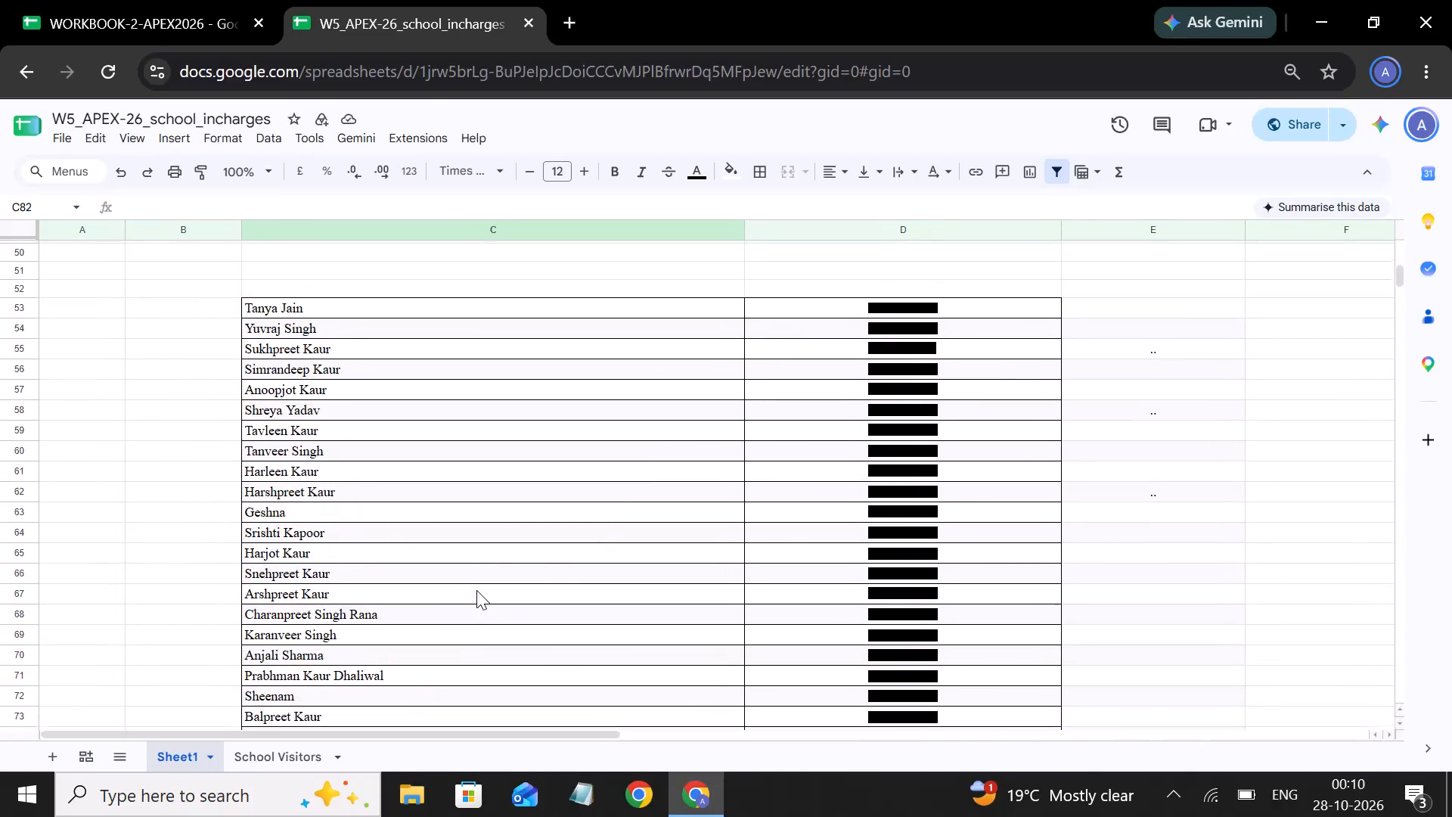
pyautogui.scroll(-2, 476, 590)
pyautogui.scroll(3, 476, 590)
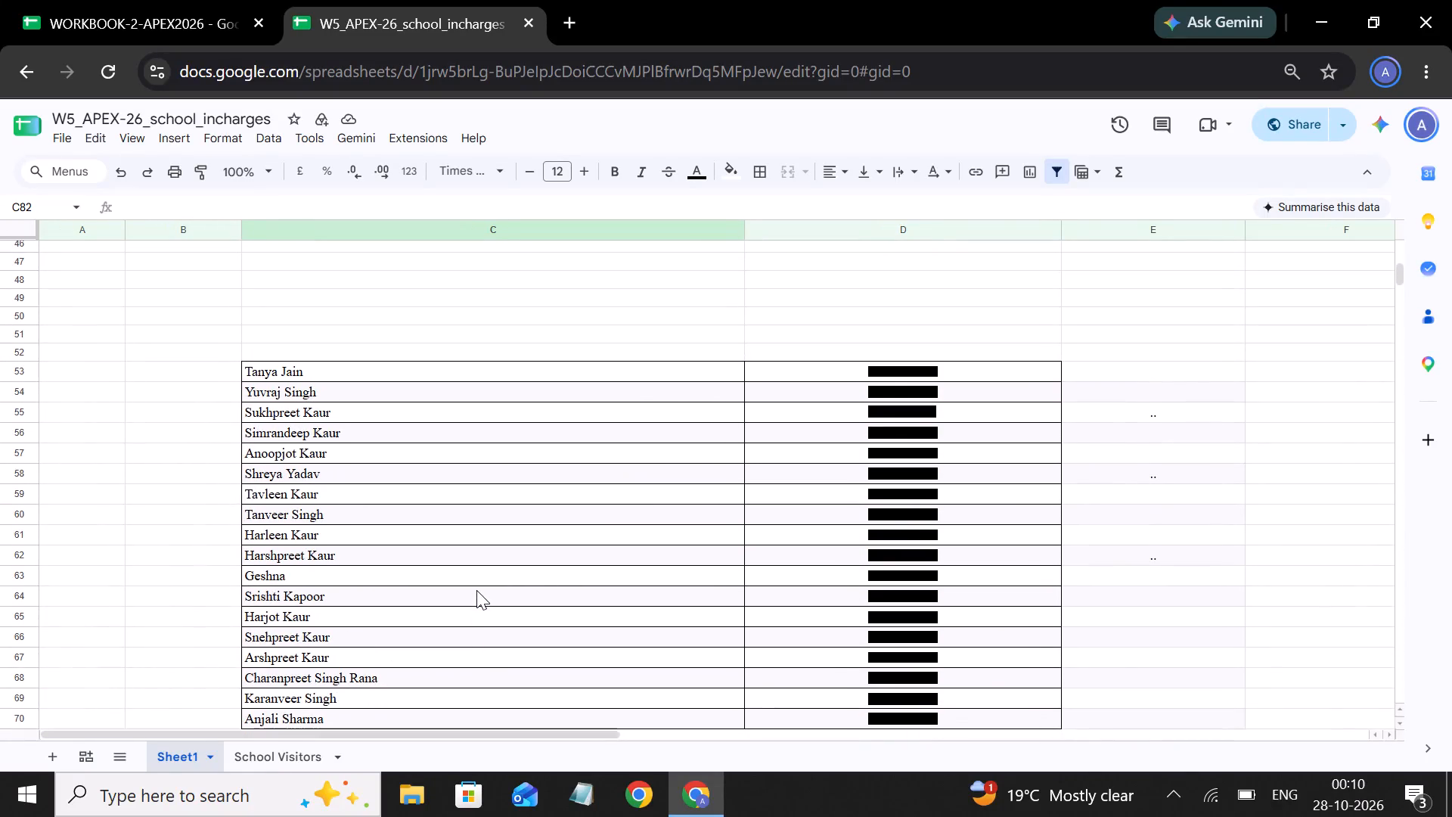
pyautogui.scroll(4, 728, 331)
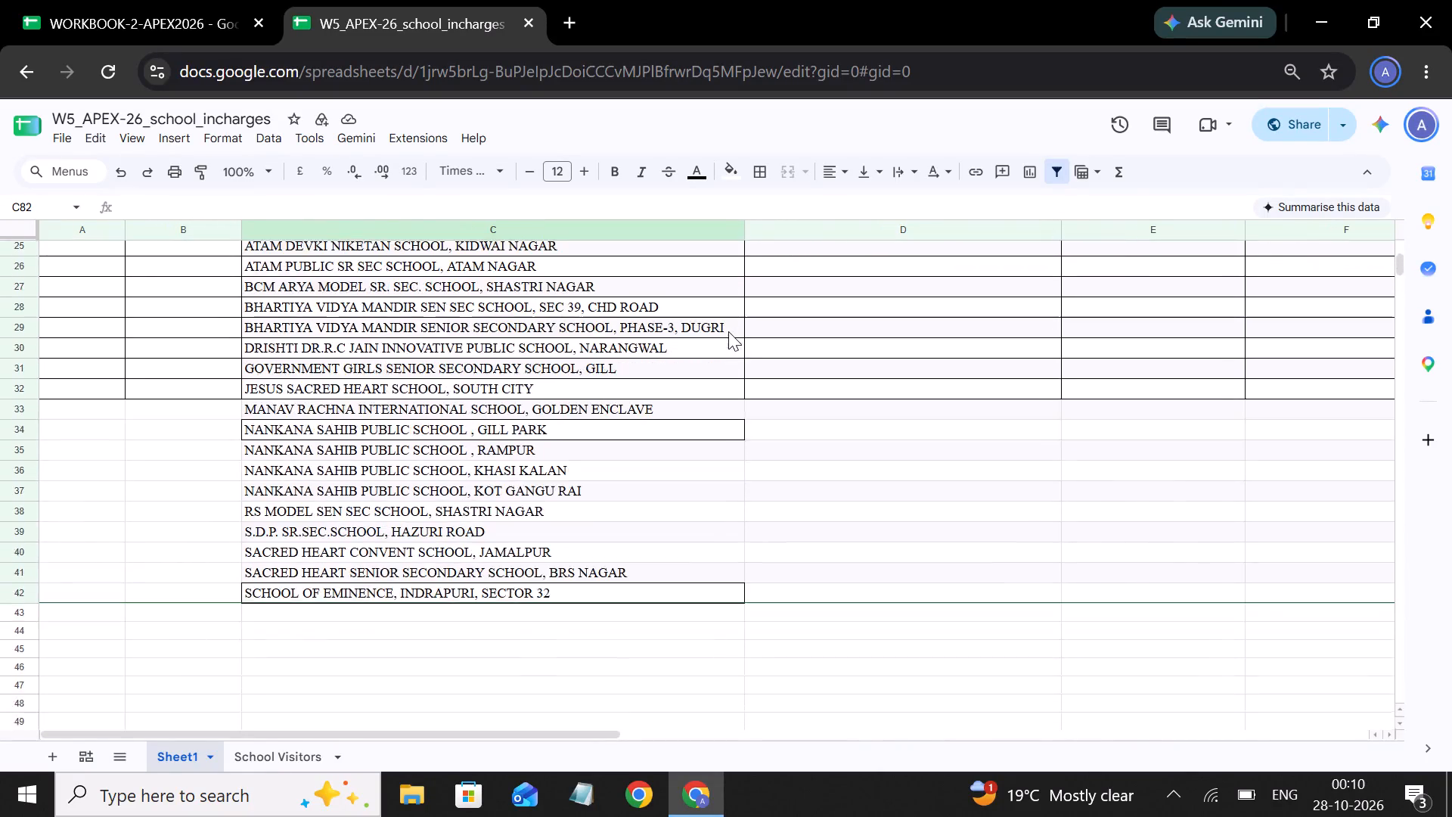
pyautogui.scroll(2, 728, 331)
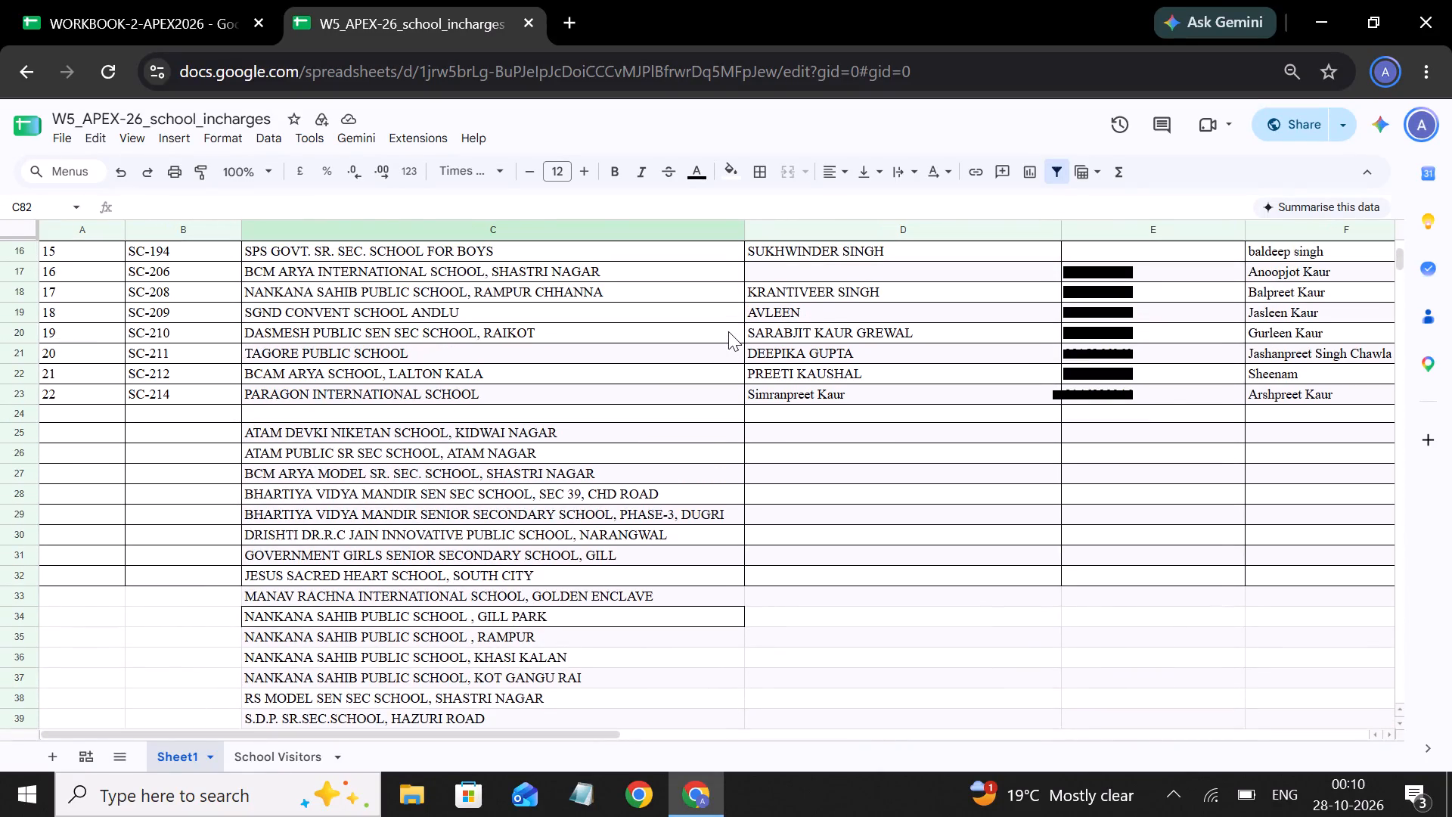
pyautogui.scroll(-3, 728, 331)
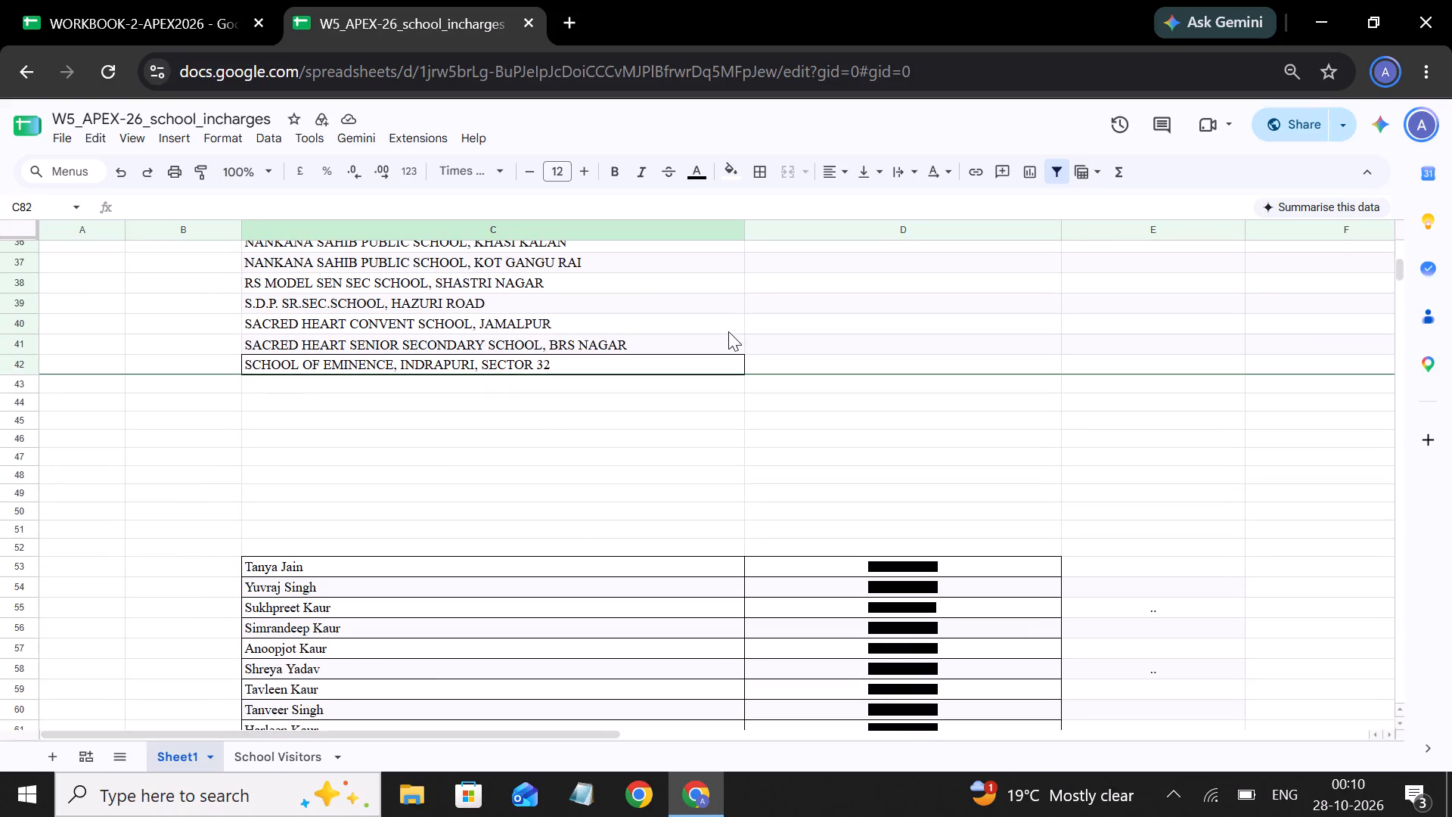
pyautogui.scroll(-1, 728, 331)
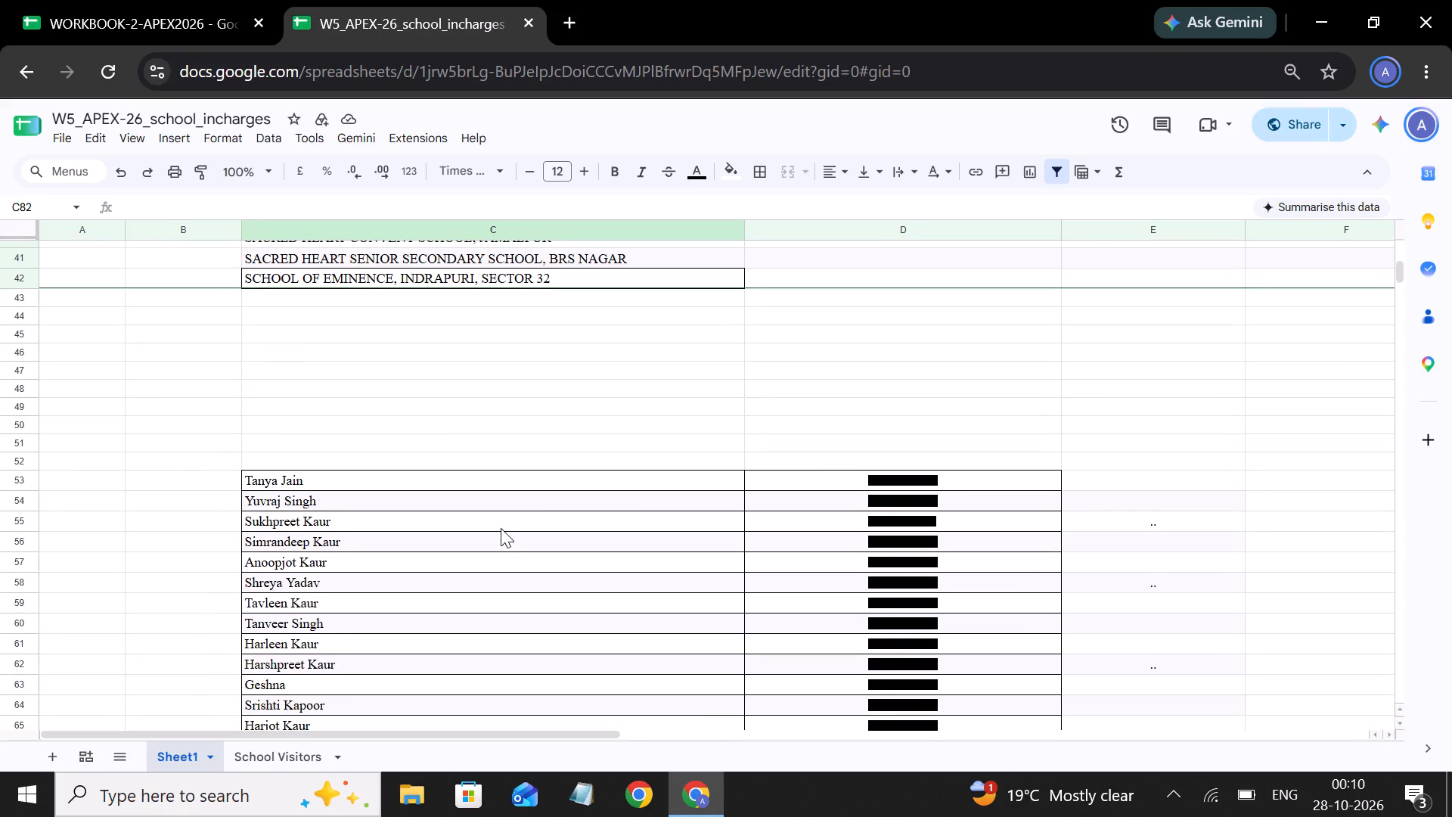
pyautogui.moveTo(501, 520); pyautogui.dragTo(849, 514)
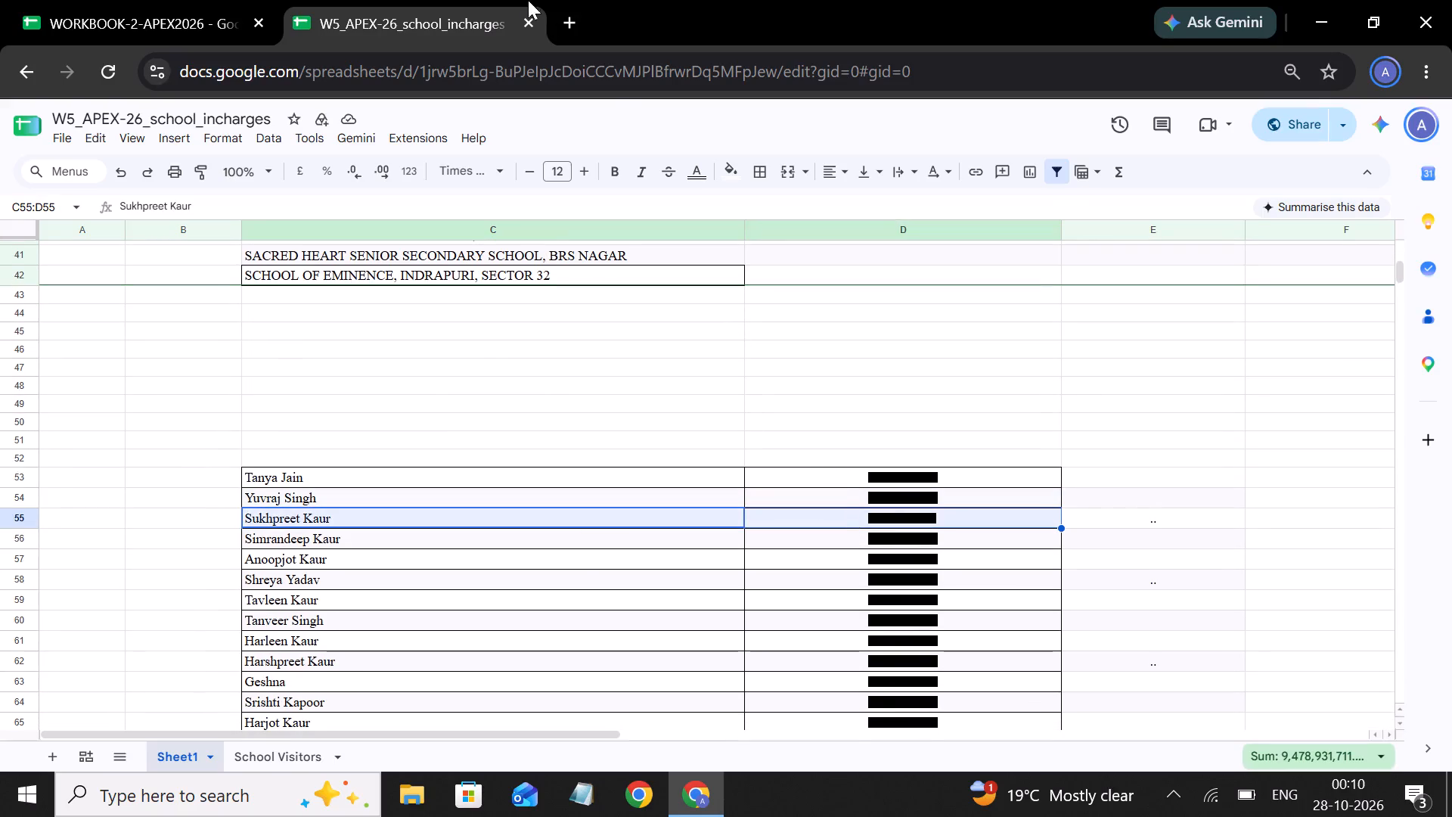
# Open a new browser tab.
pyautogui.click(574, 8)
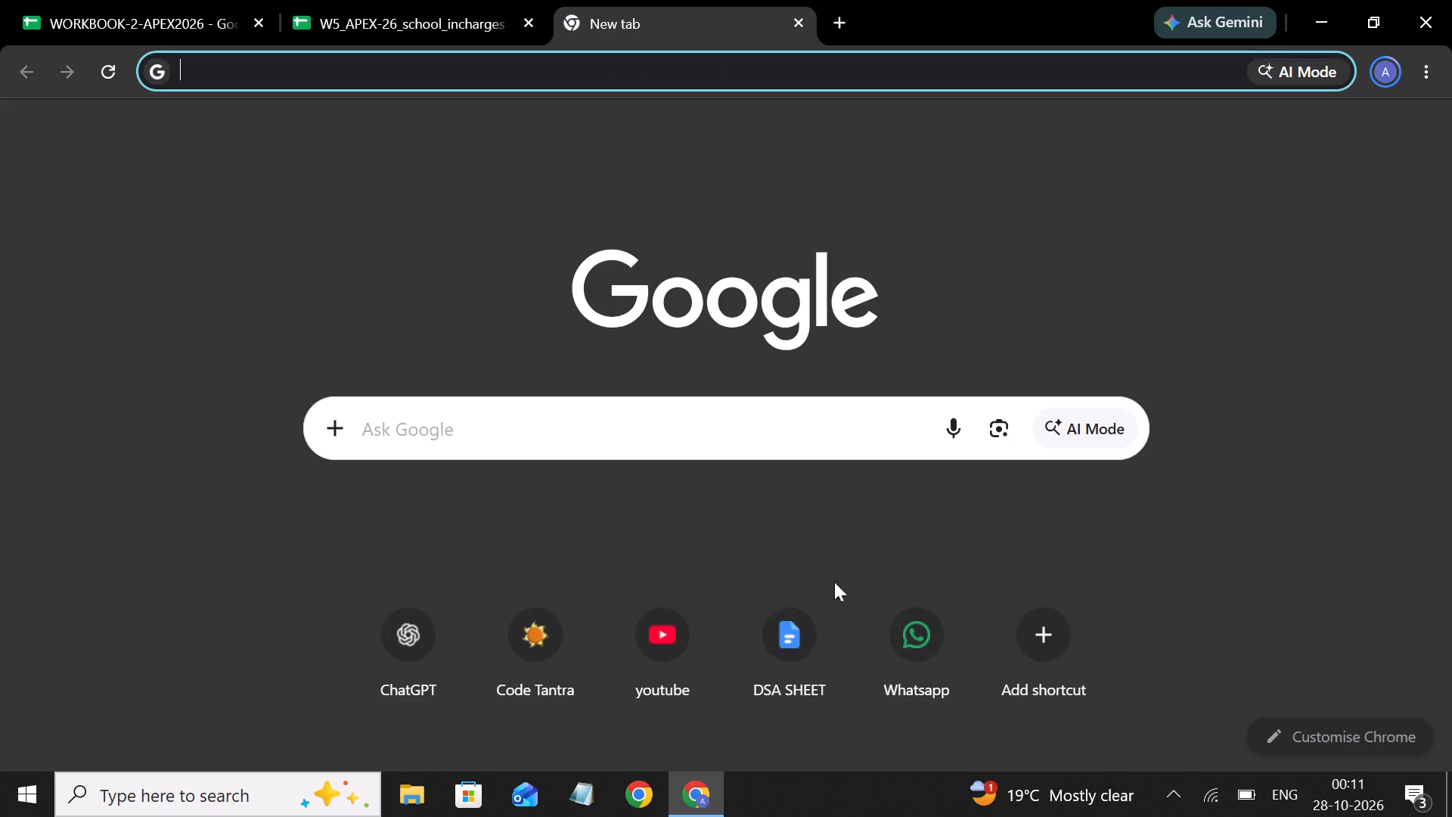
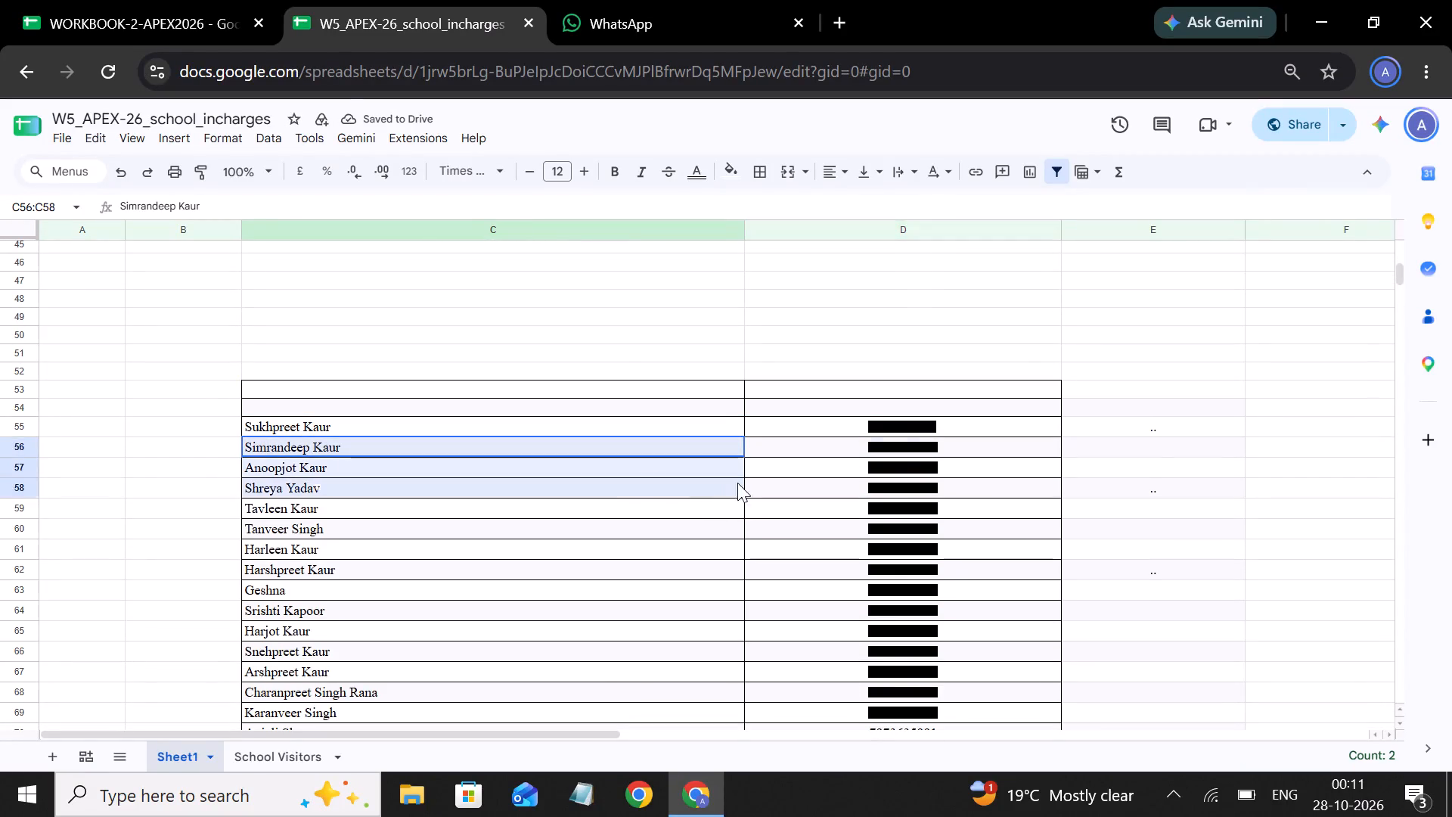
# Clear the student names and contact numbers in C56:D57 of the source student list.
pyautogui.moveTo(737, 483); pyautogui.dragTo(856, 461)
pyautogui.press('BackSpace')
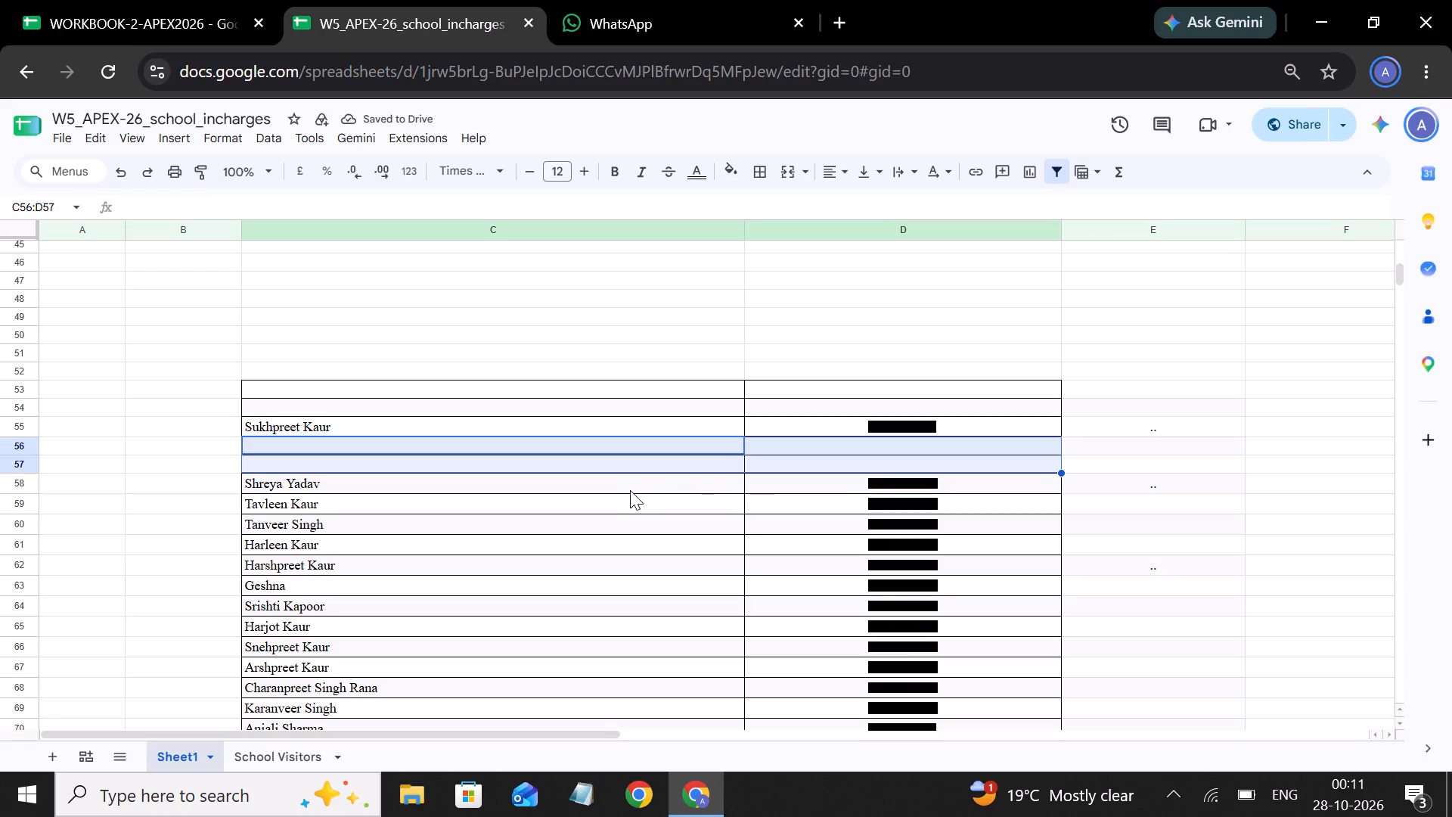
# Select the student names in C59:C61 of the source student list.
pyautogui.moveTo(639, 498); pyautogui.dragTo(726, 539)
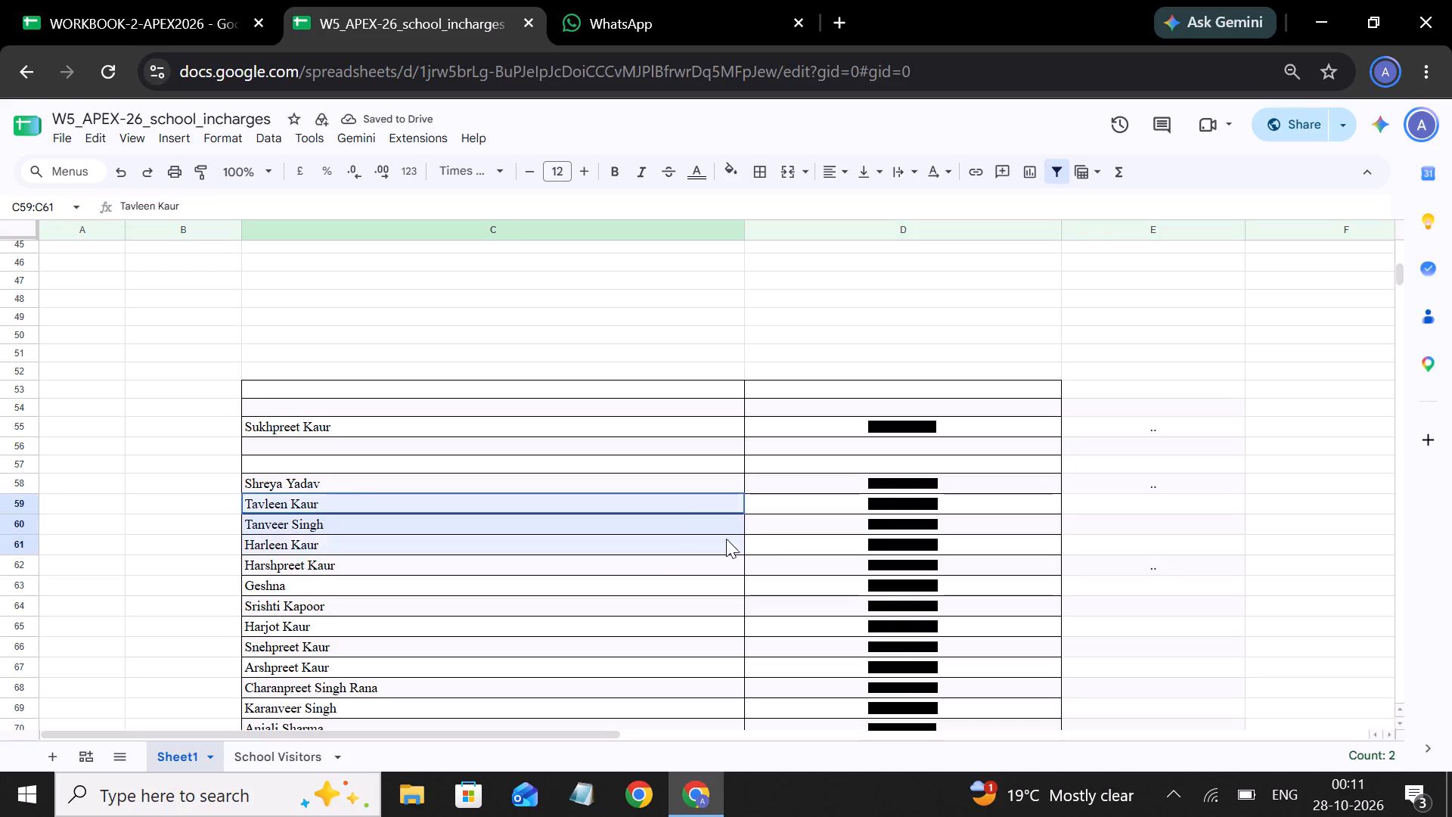
# Clear the student names and contact numbers in C59:D61 of the source student list.
pyautogui.moveTo(726, 539); pyautogui.dragTo(761, 545)
pyautogui.press('BackSpace')
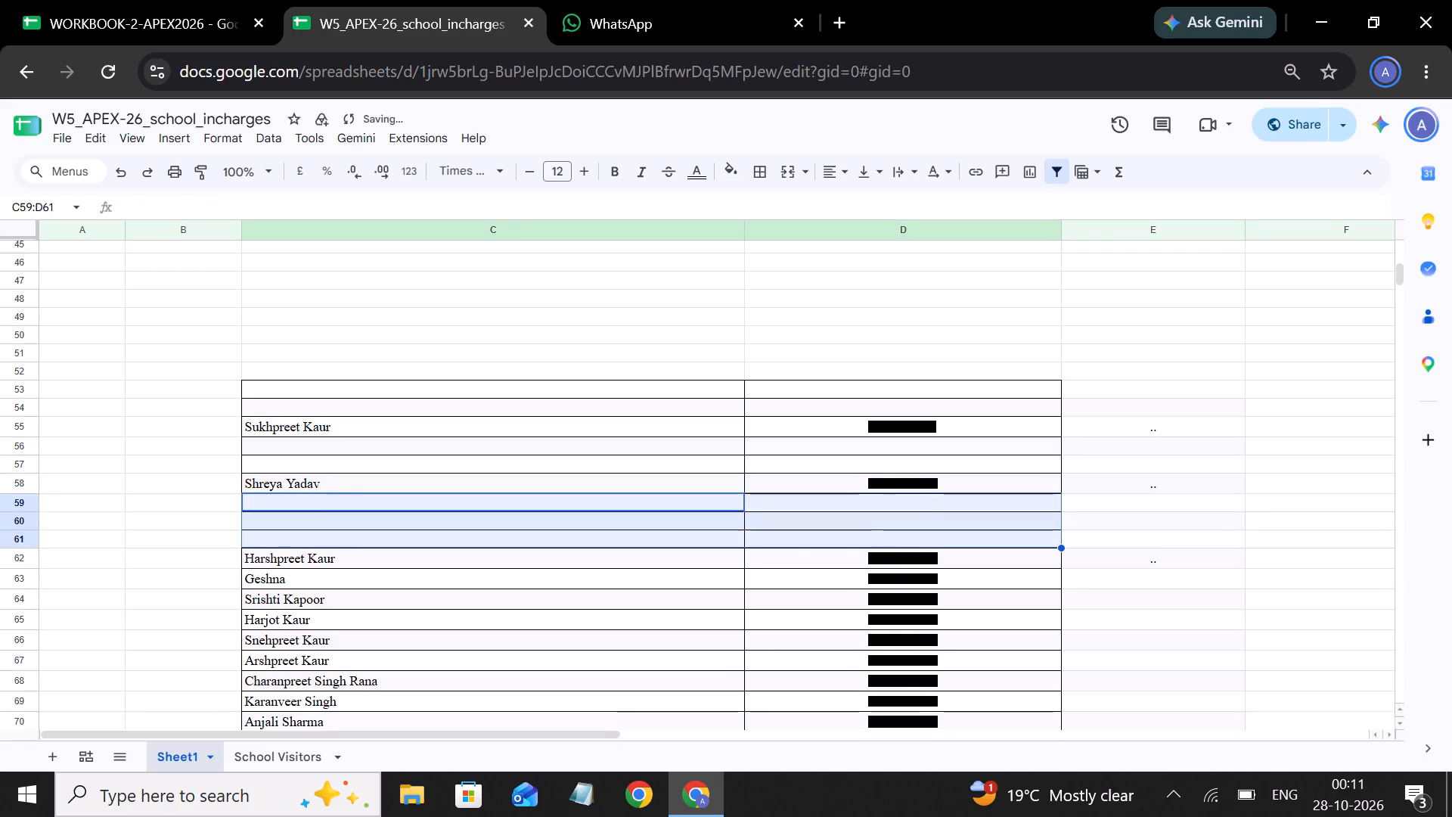
# Clear the block of already assigned student names and contact numbers in C63:D75.
pyautogui.scroll(-1, 917, 567)
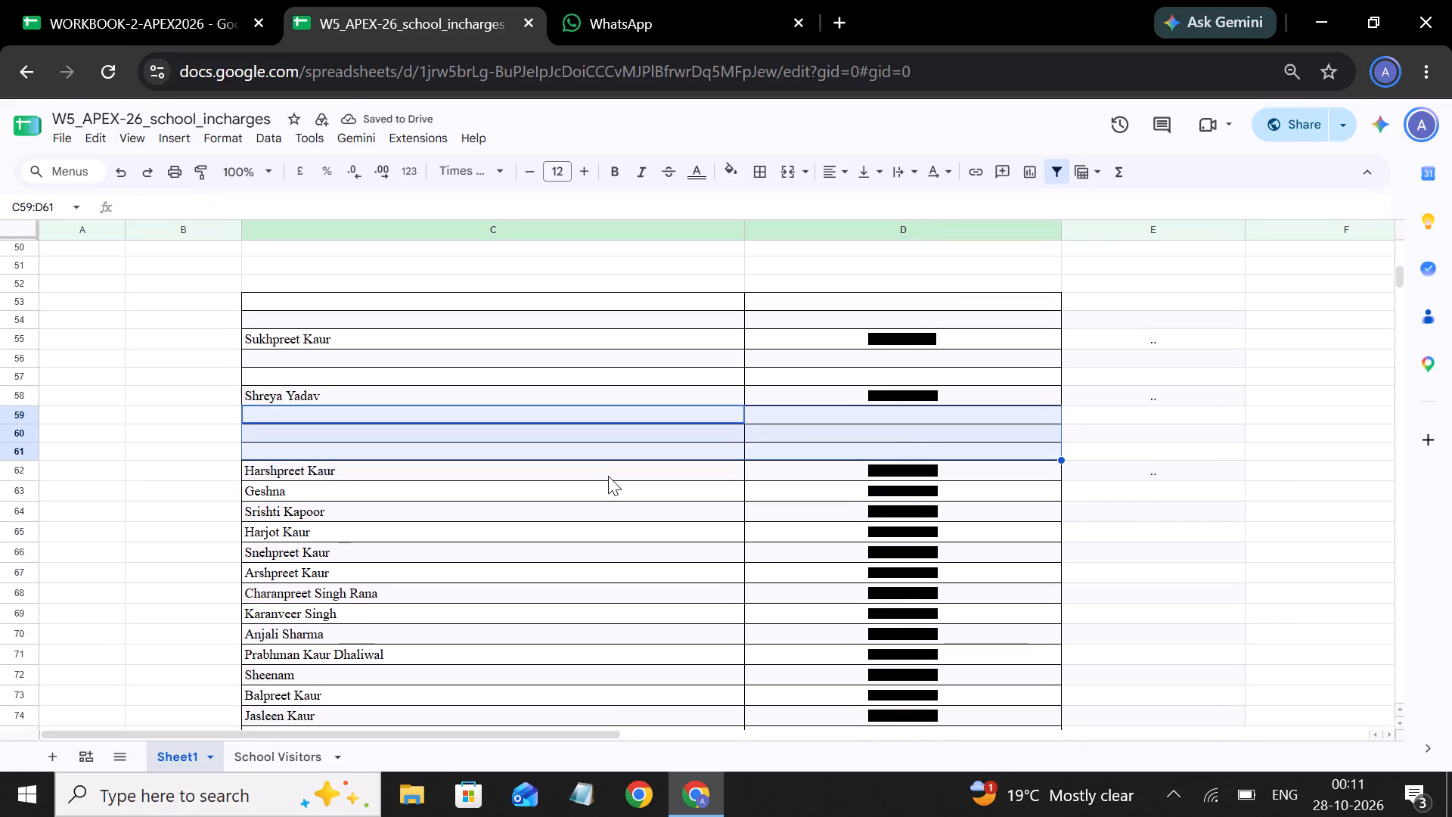
pyautogui.moveTo(616, 484); pyautogui.dragTo(904, 707)
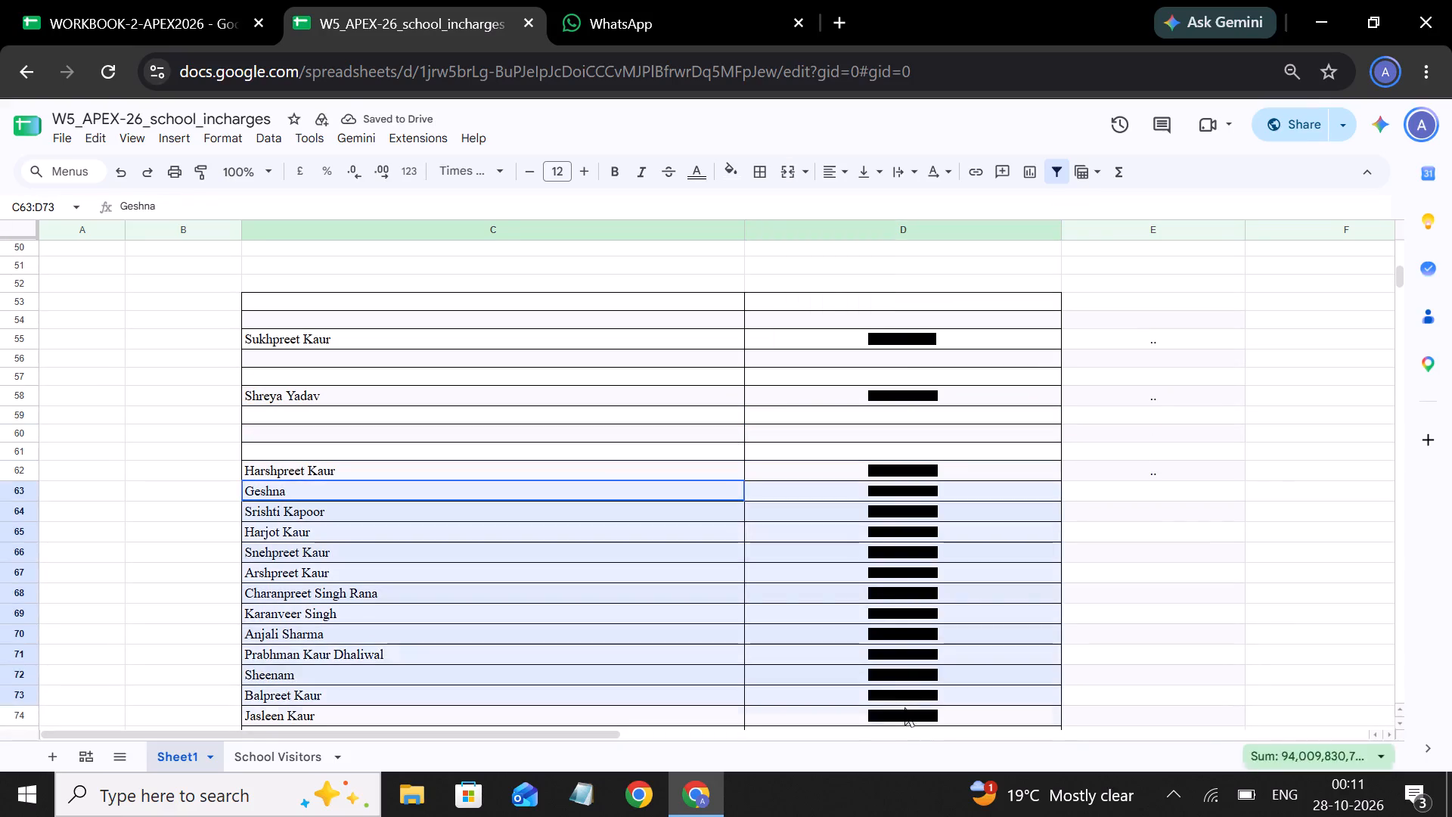
pyautogui.moveTo(904, 707); pyautogui.dragTo(976, 496)
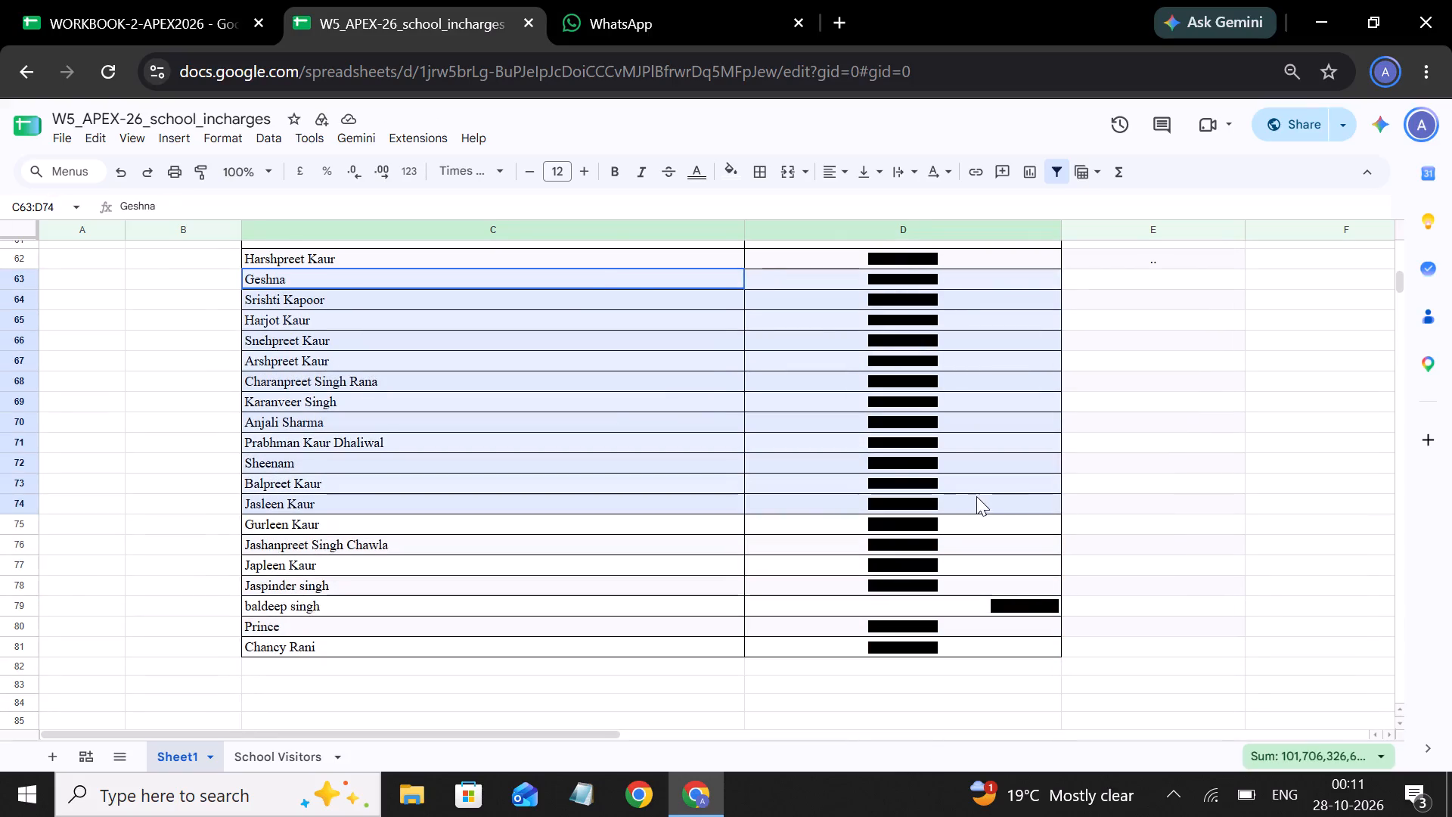
pyautogui.moveTo(976, 496); pyautogui.dragTo(1025, 530)
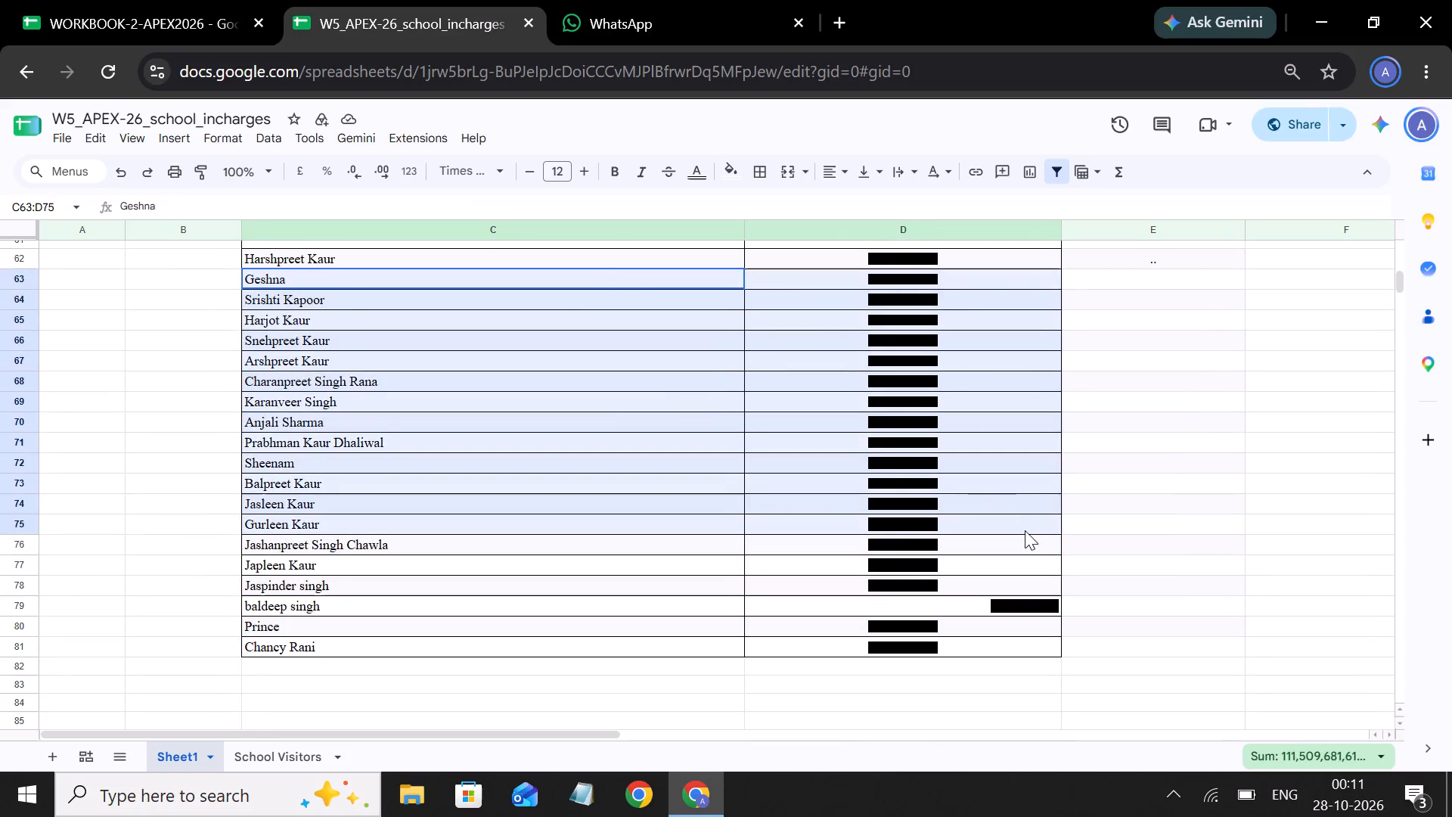
pyautogui.moveTo(1025, 530); pyautogui.dragTo(1023, 523)
pyautogui.press('BackSpace')
# Check the assigned incharges in column F and clear the matching student name and contact number in C76:D76.
pyautogui.scroll(3, 1023, 523)
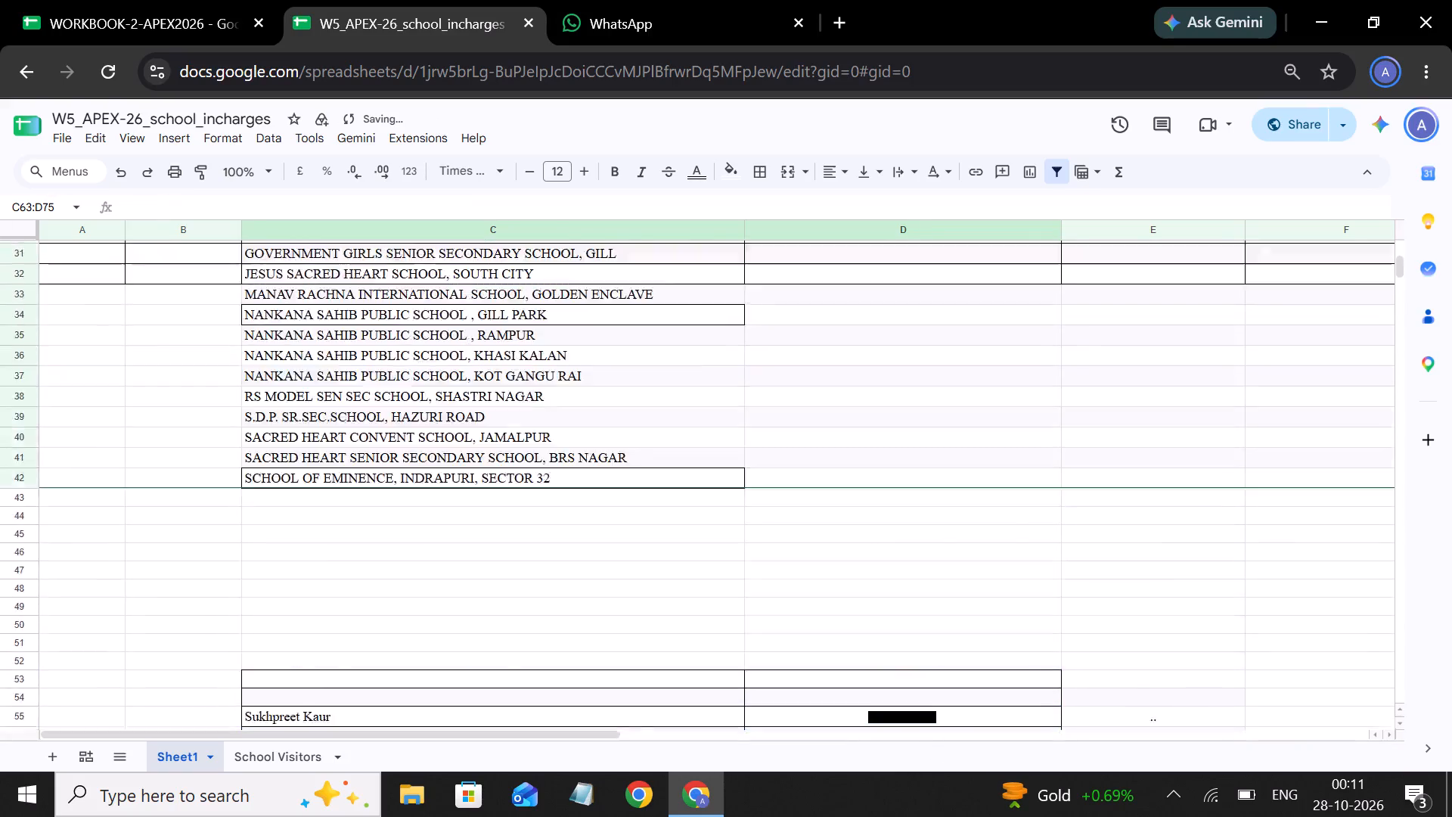
pyautogui.scroll(4, 1023, 523)
pyautogui.hscroll(-3, 1003, 509)
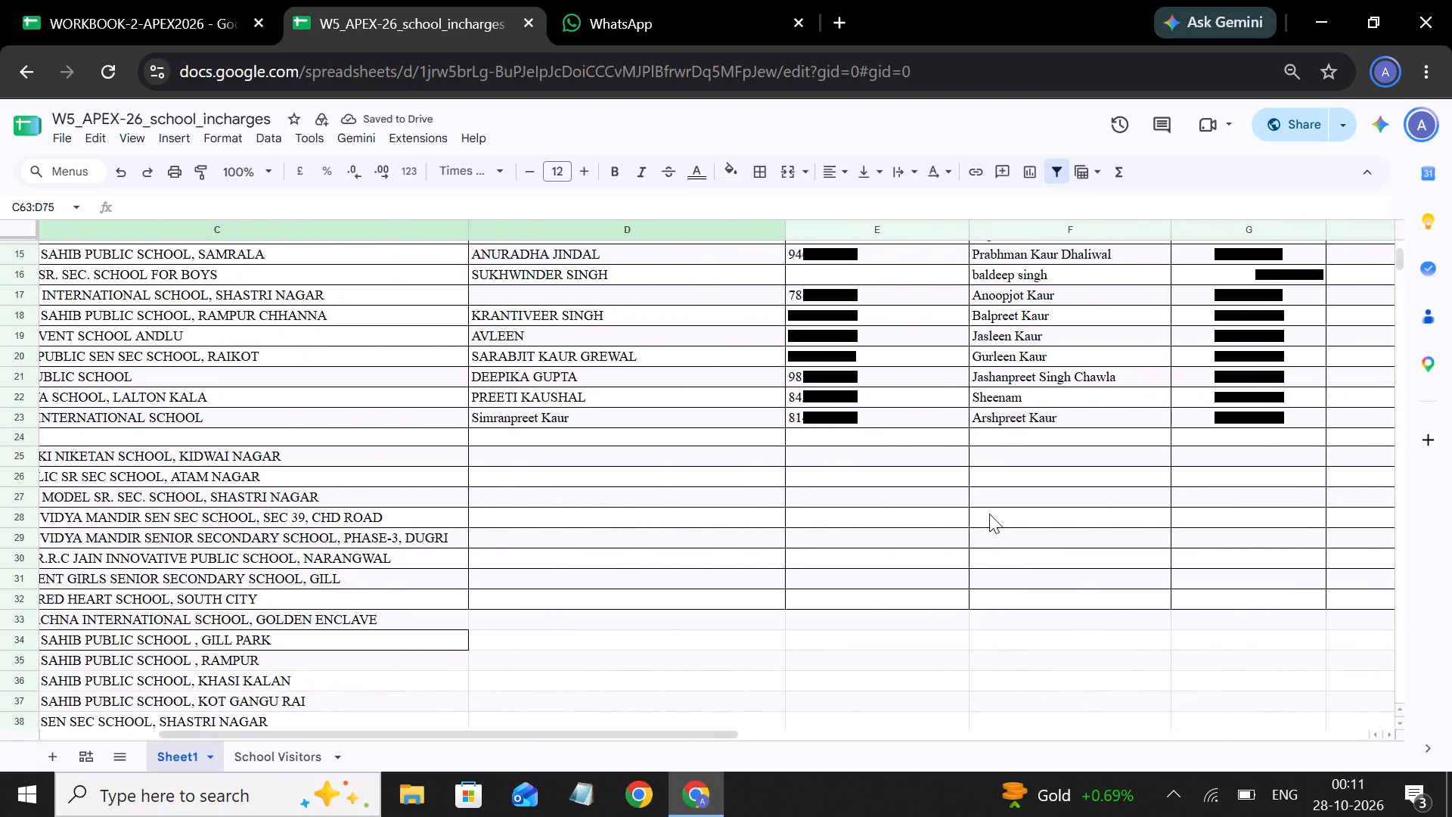
pyautogui.scroll(-3, 1058, 372)
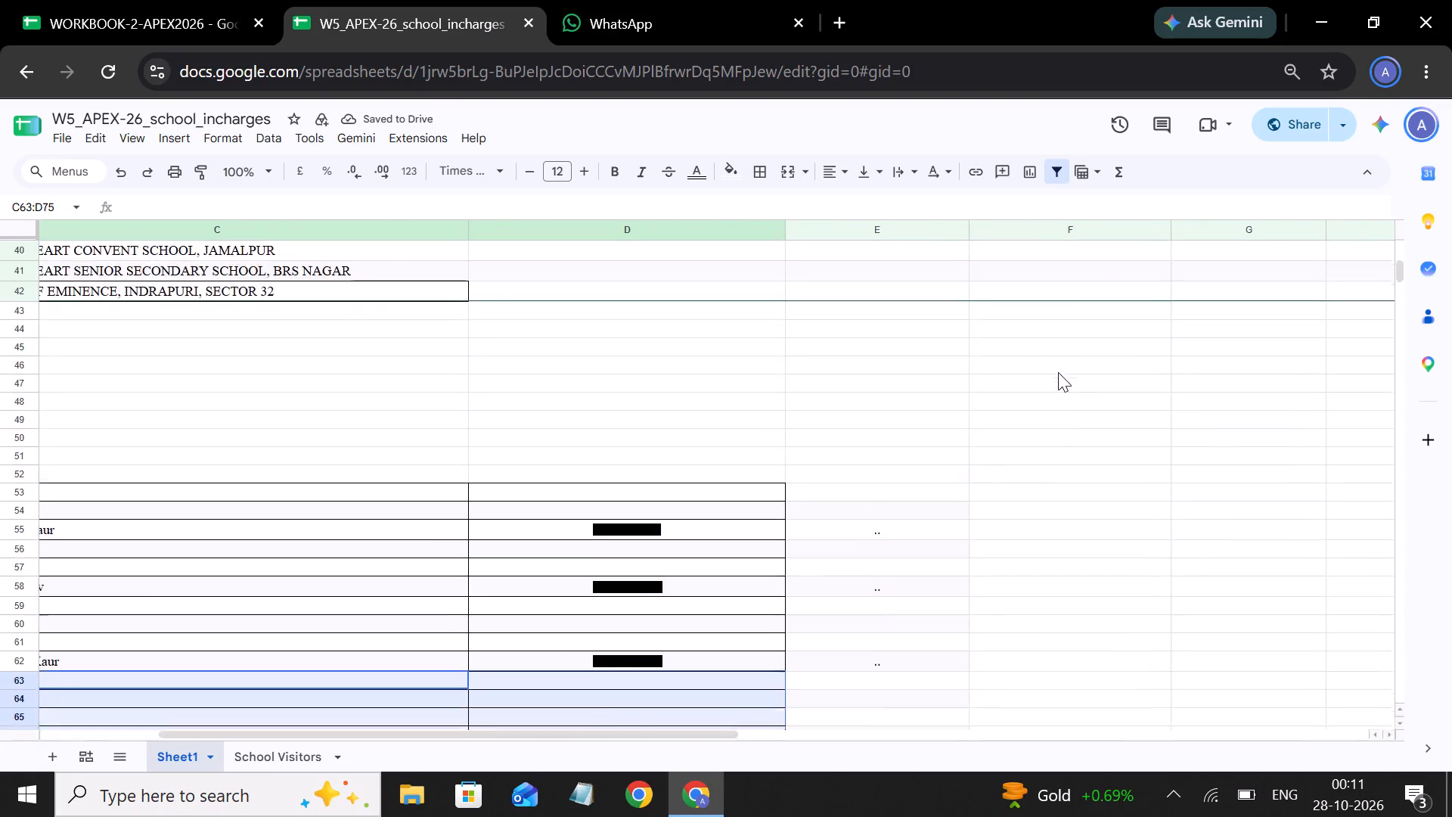
pyautogui.scroll(-3, 1058, 372)
pyautogui.moveTo(553, 545); pyautogui.dragTo(773, 555)
pyautogui.press('BackSpace')
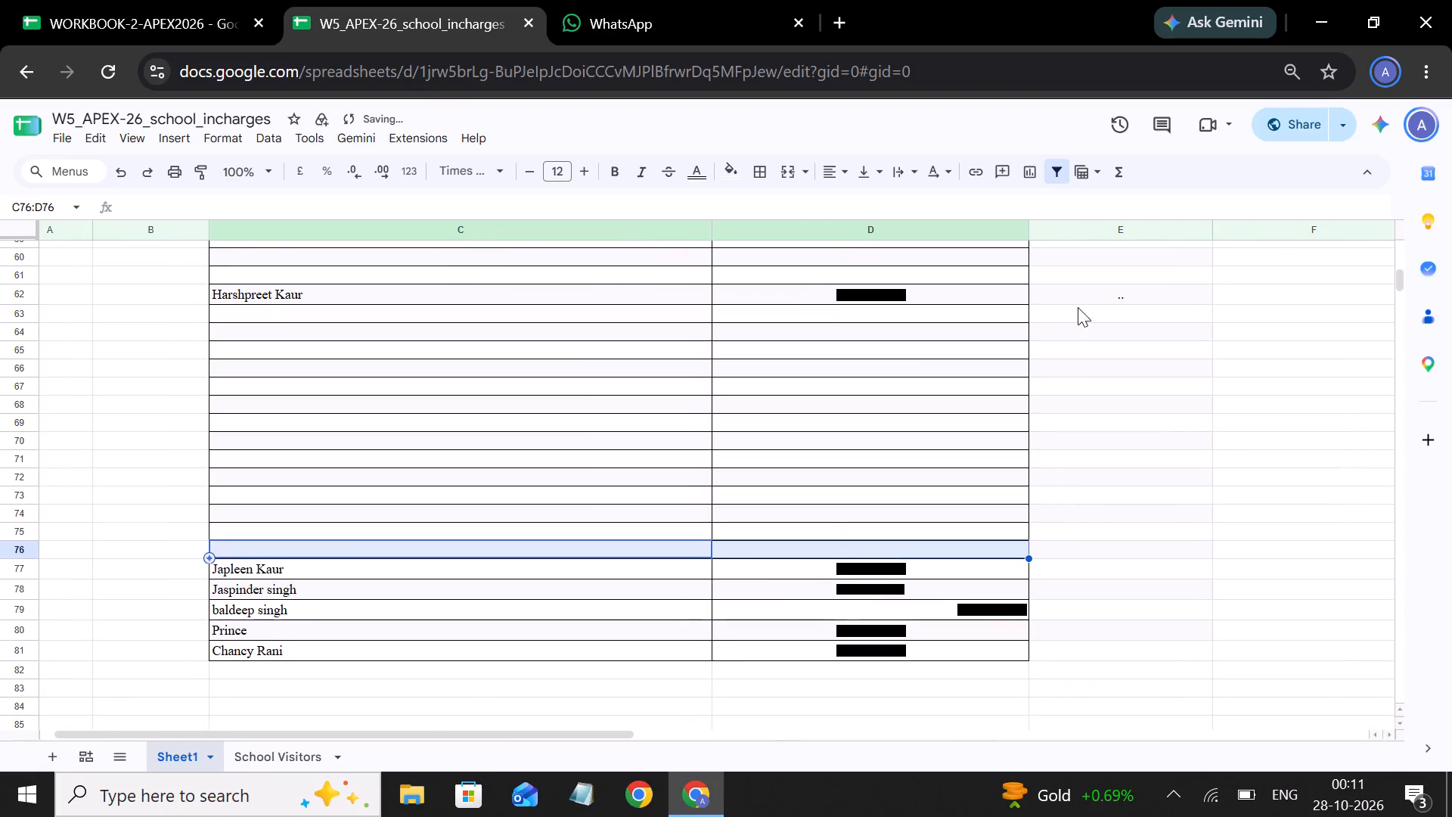
# Check column F again and clear the already assigned student's name and contact number in C79:D79.
pyautogui.scroll(6, 1076, 312)
pyautogui.hscroll(-1, 1207, 361)
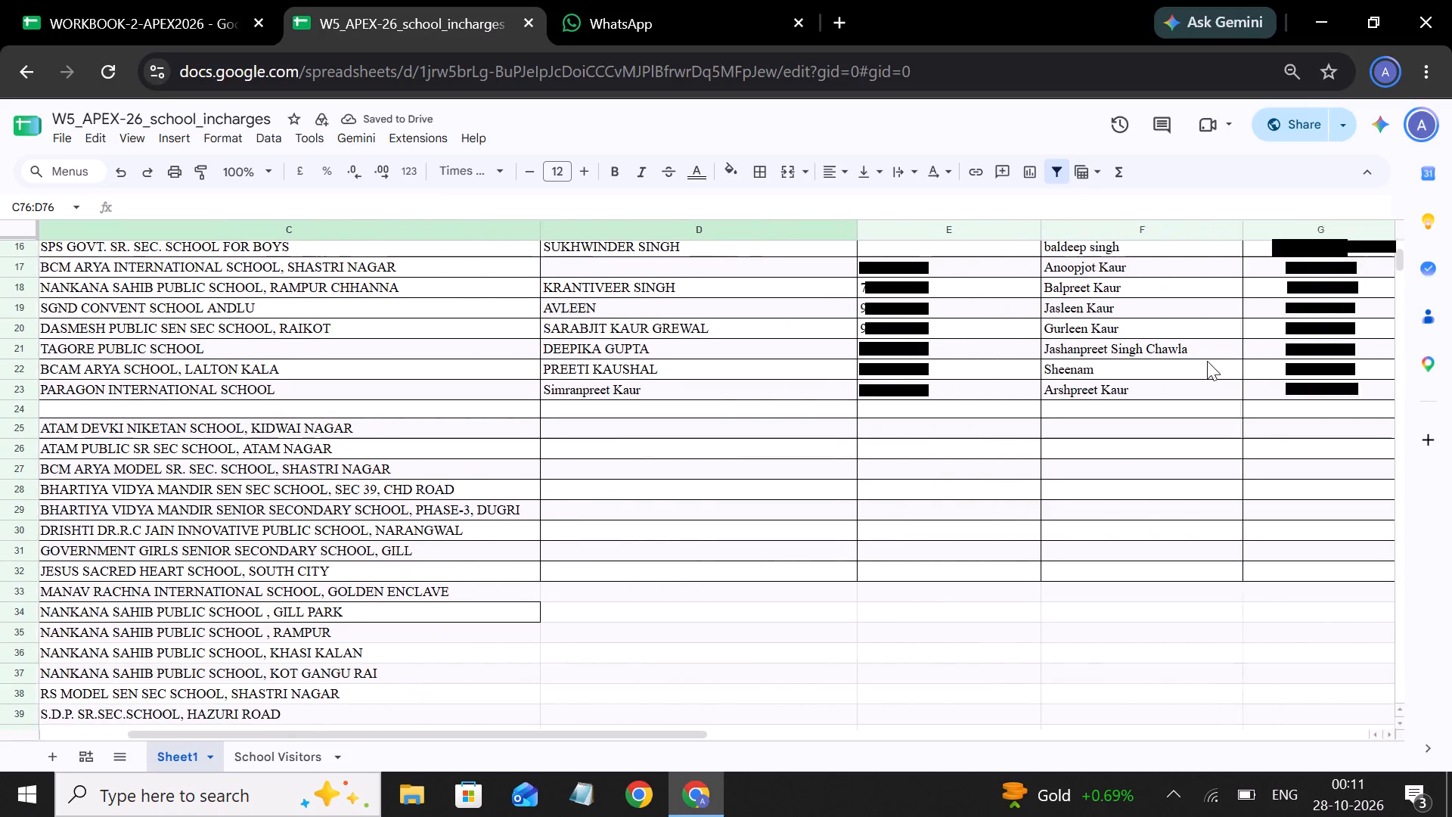
pyautogui.hscroll(-1, 1207, 361)
pyautogui.scroll(-1, 1207, 361)
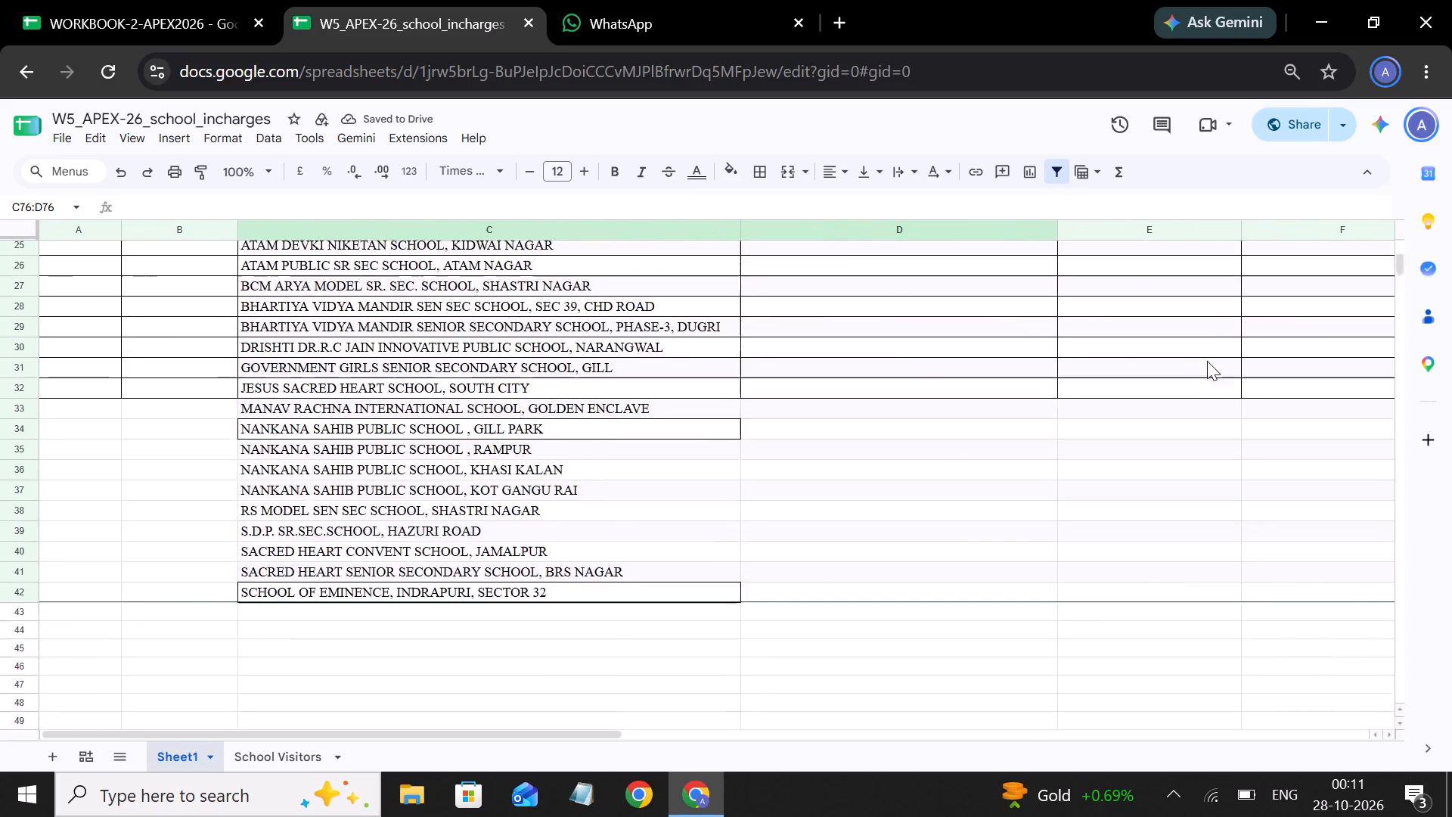
pyautogui.scroll(-6, 1207, 361)
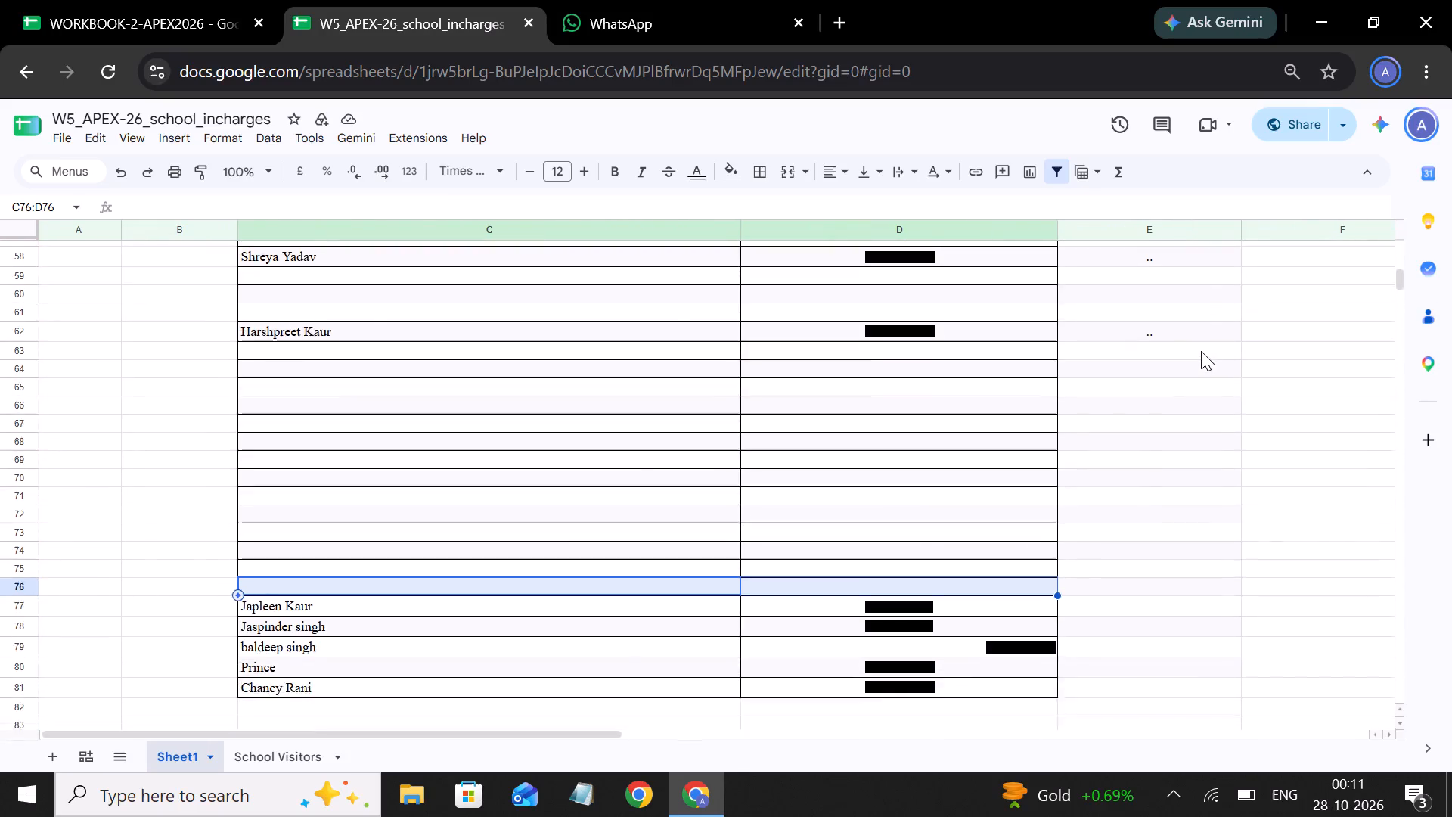
pyautogui.scroll(-1, 1201, 351)
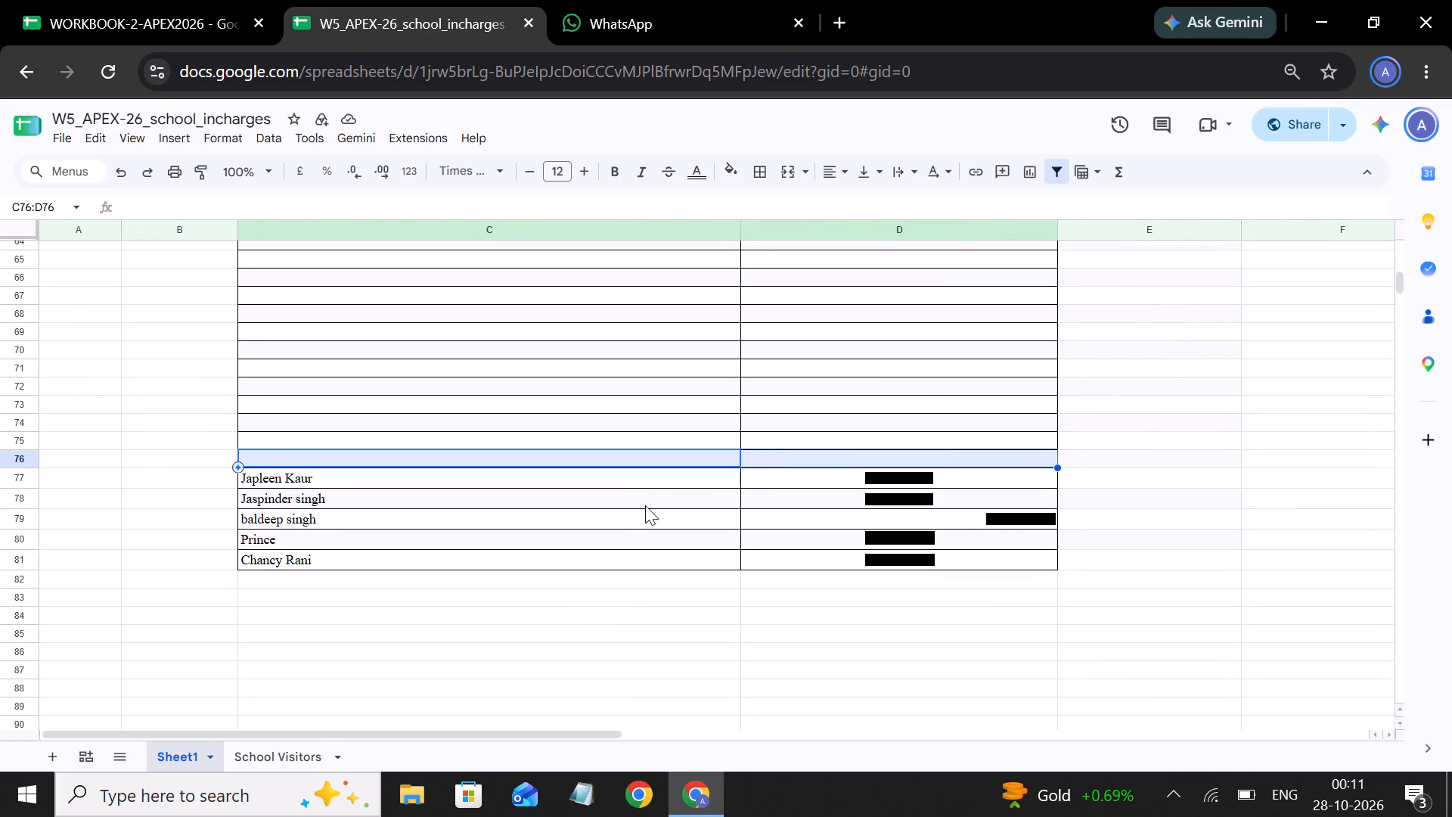
pyautogui.moveTo(619, 520); pyautogui.dragTo(795, 518)
pyautogui.press('BackSpace')
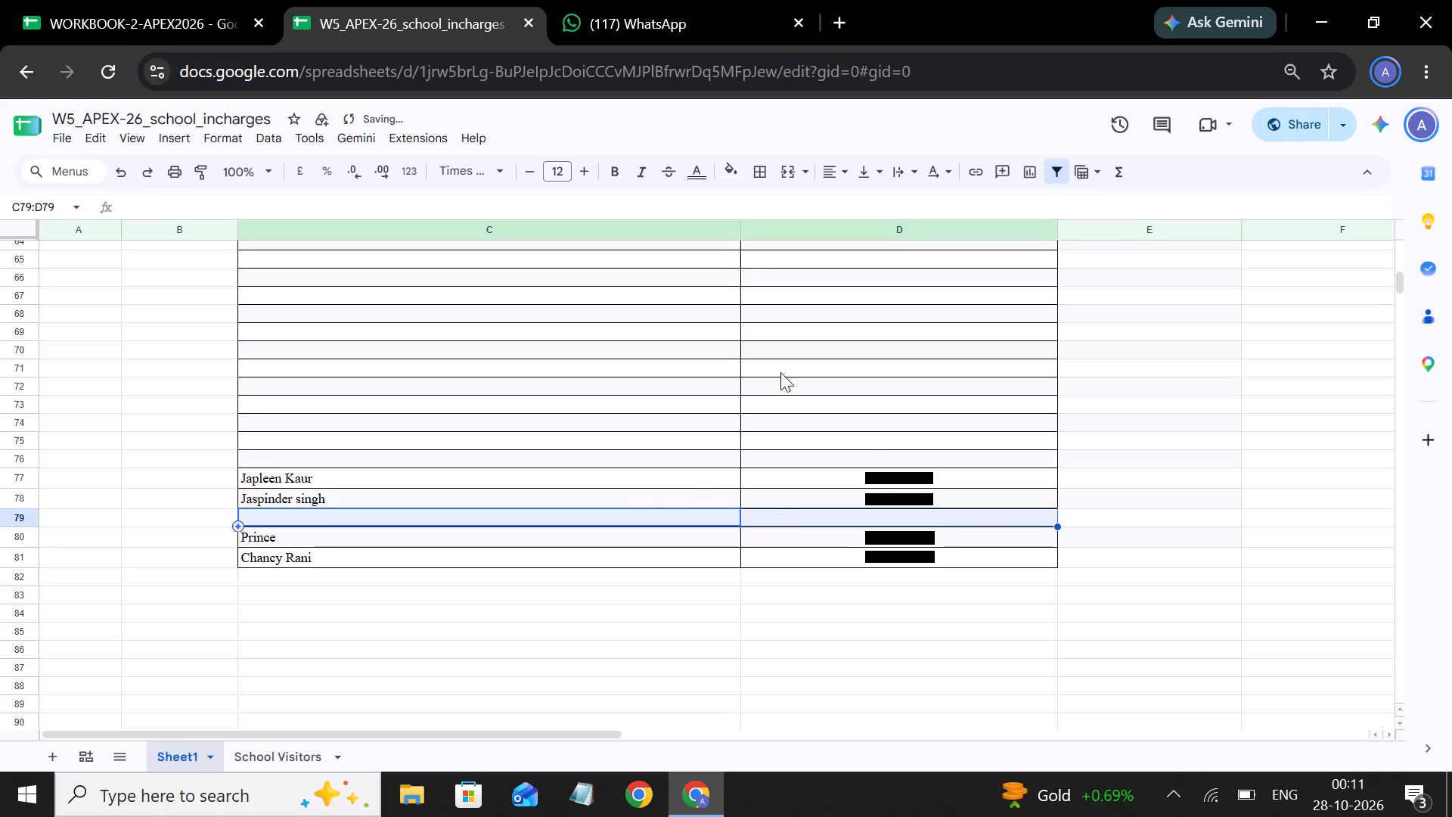
# Remove all cell borders from the source student list in C53:D81.
pyautogui.scroll(3, 780, 372)
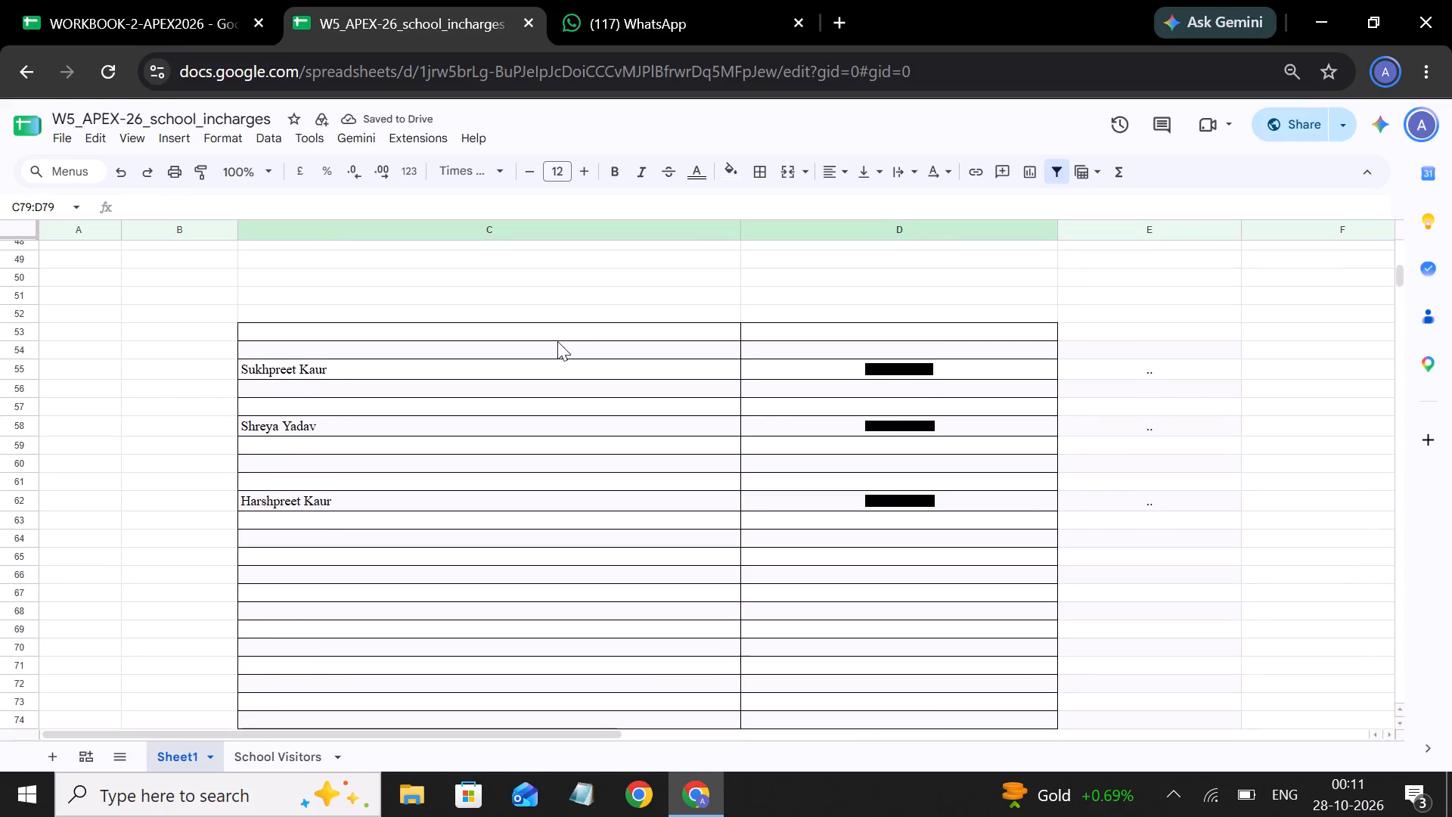
pyautogui.moveTo(554, 334); pyautogui.dragTo(921, 303)
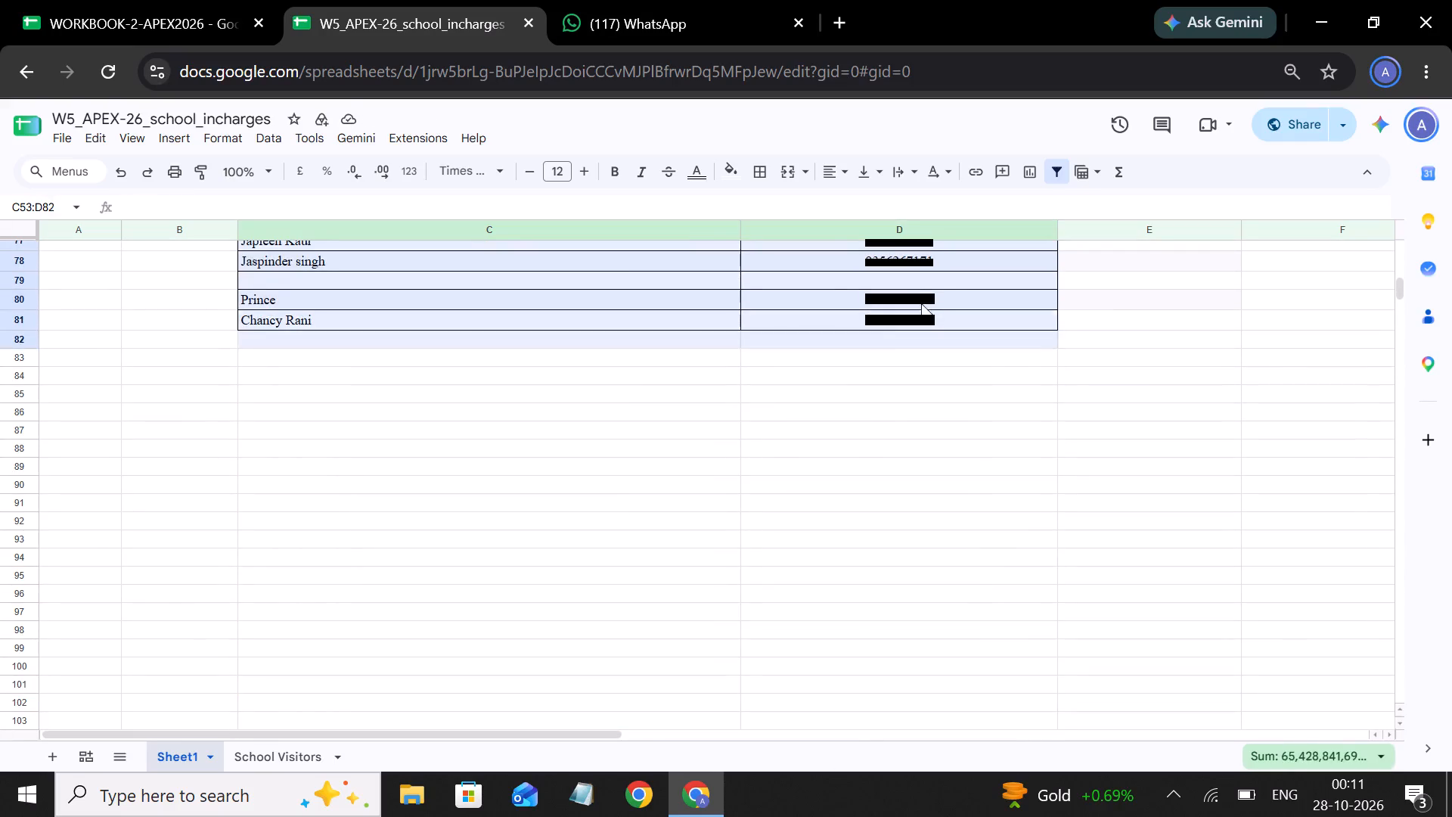
pyautogui.moveTo(921, 303); pyautogui.dragTo(948, 322)
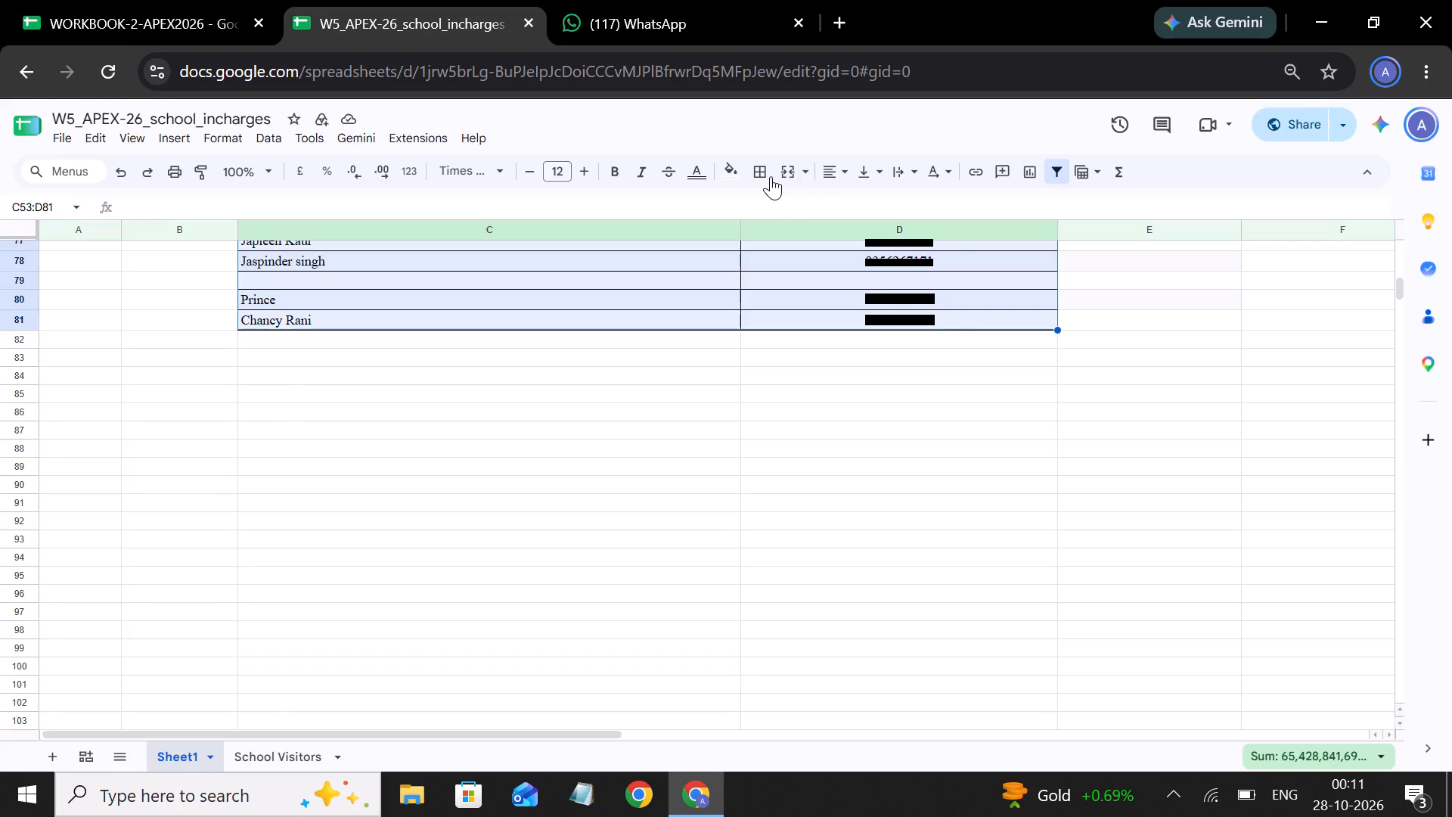
pyautogui.click(766, 174)
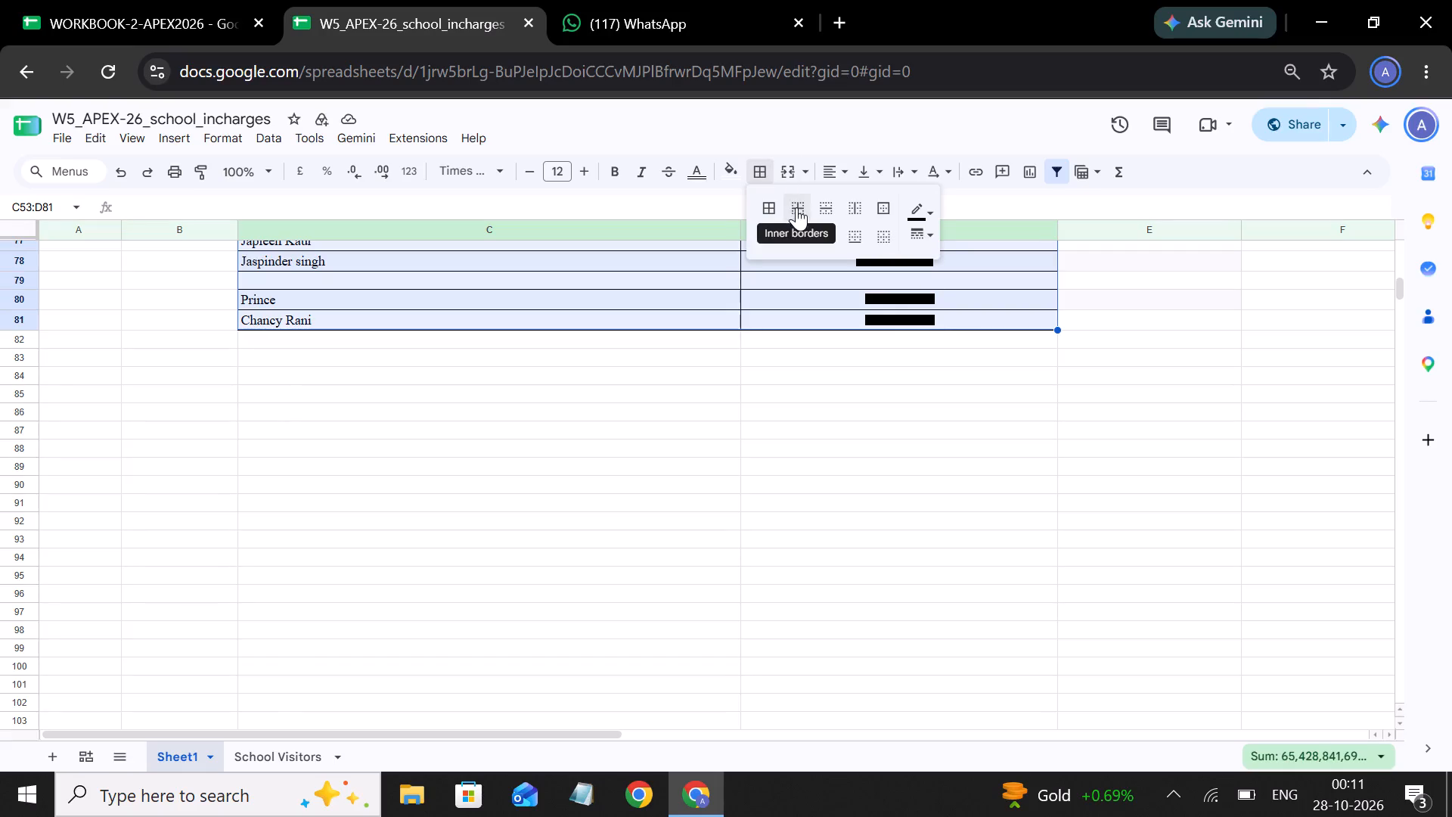
pyautogui.click(879, 230)
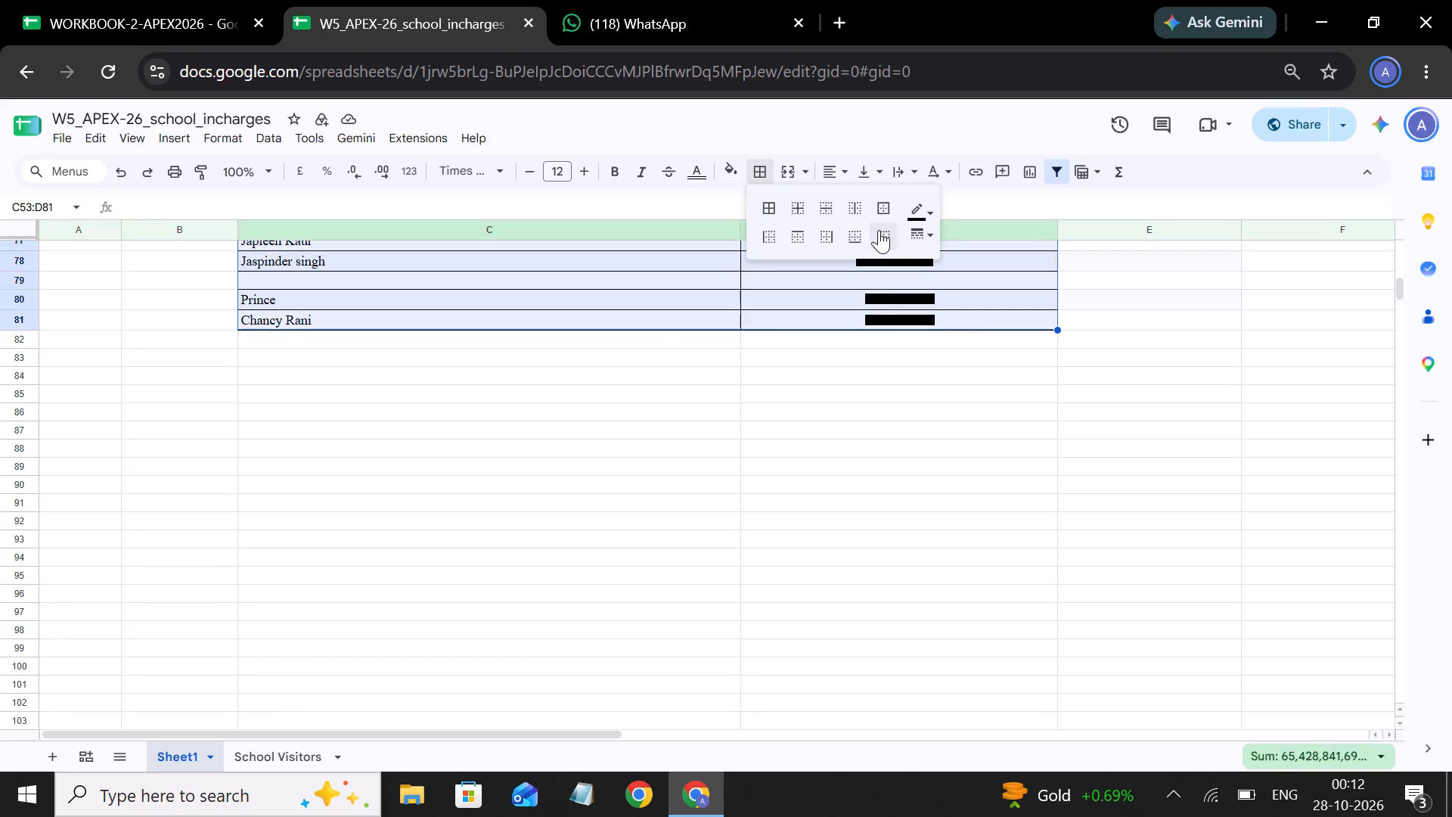
pyautogui.click(655, 418)
# Move the last two student entries from C80:D81 up one row into C79:D80 and clear the leftover duplicate in C81:D81.
pyautogui.scroll(2, 655, 418)
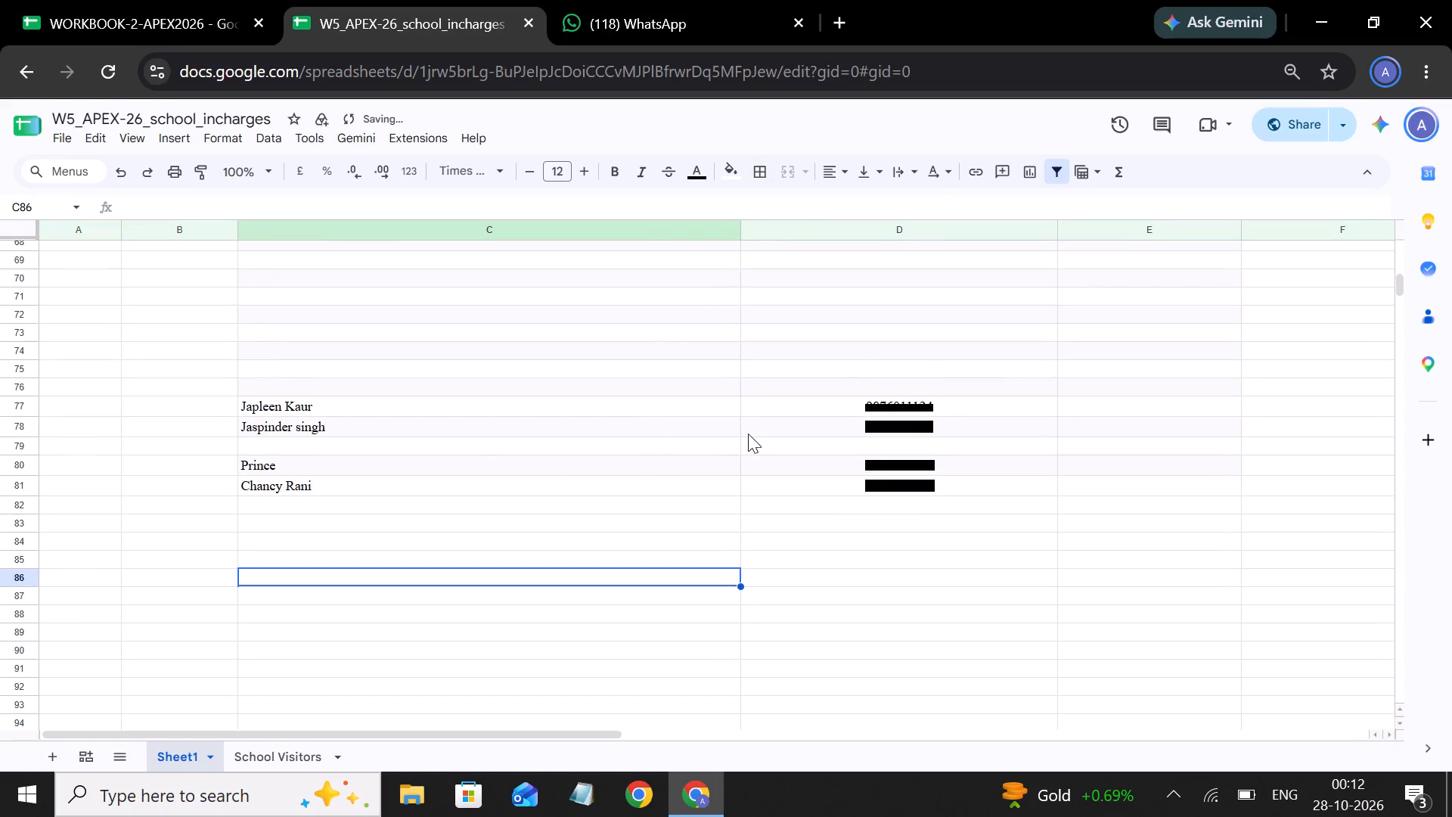
pyautogui.moveTo(453, 450); pyautogui.dragTo(444, 448)
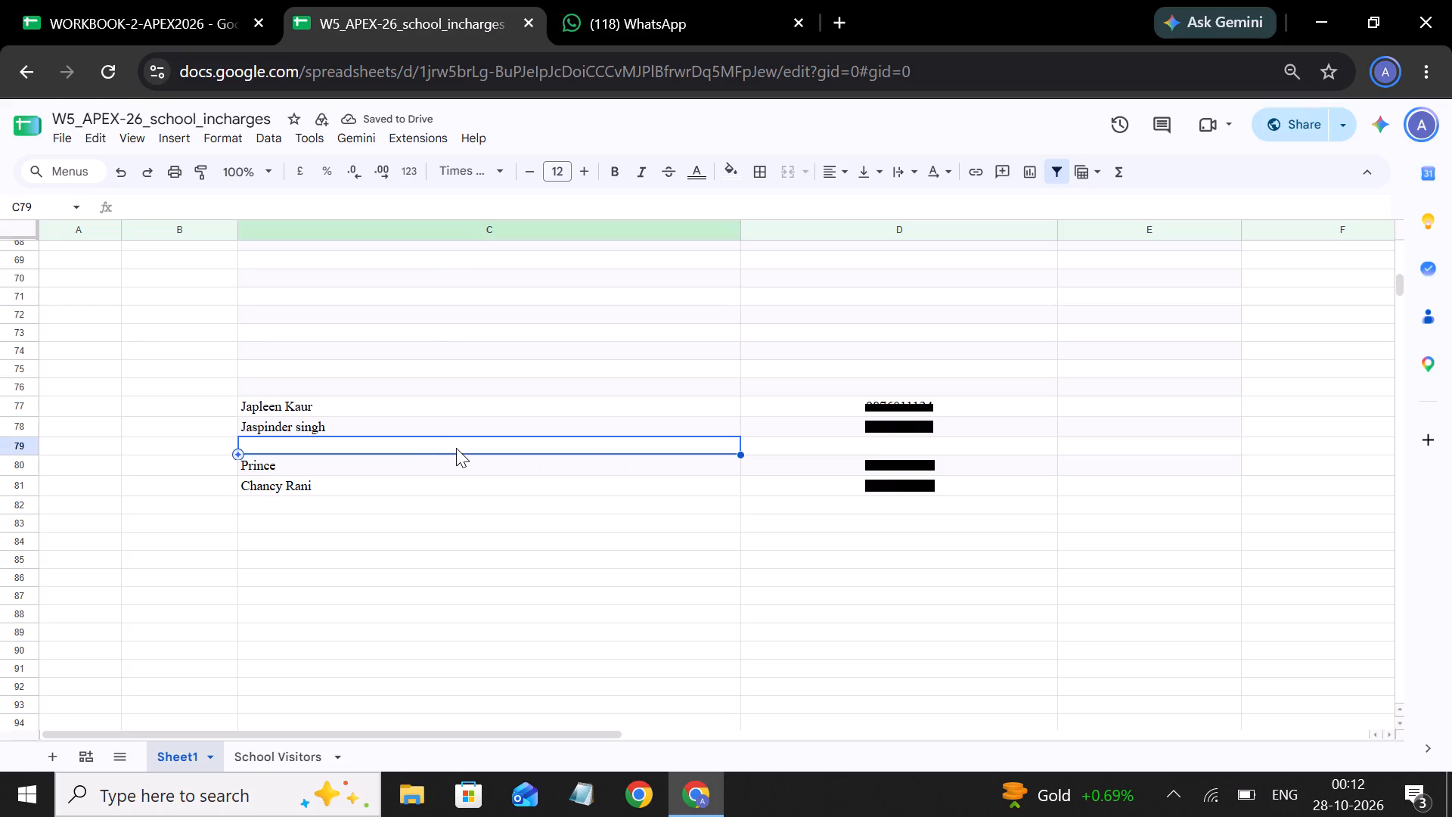
pyautogui.moveTo(510, 461); pyautogui.dragTo(855, 483)
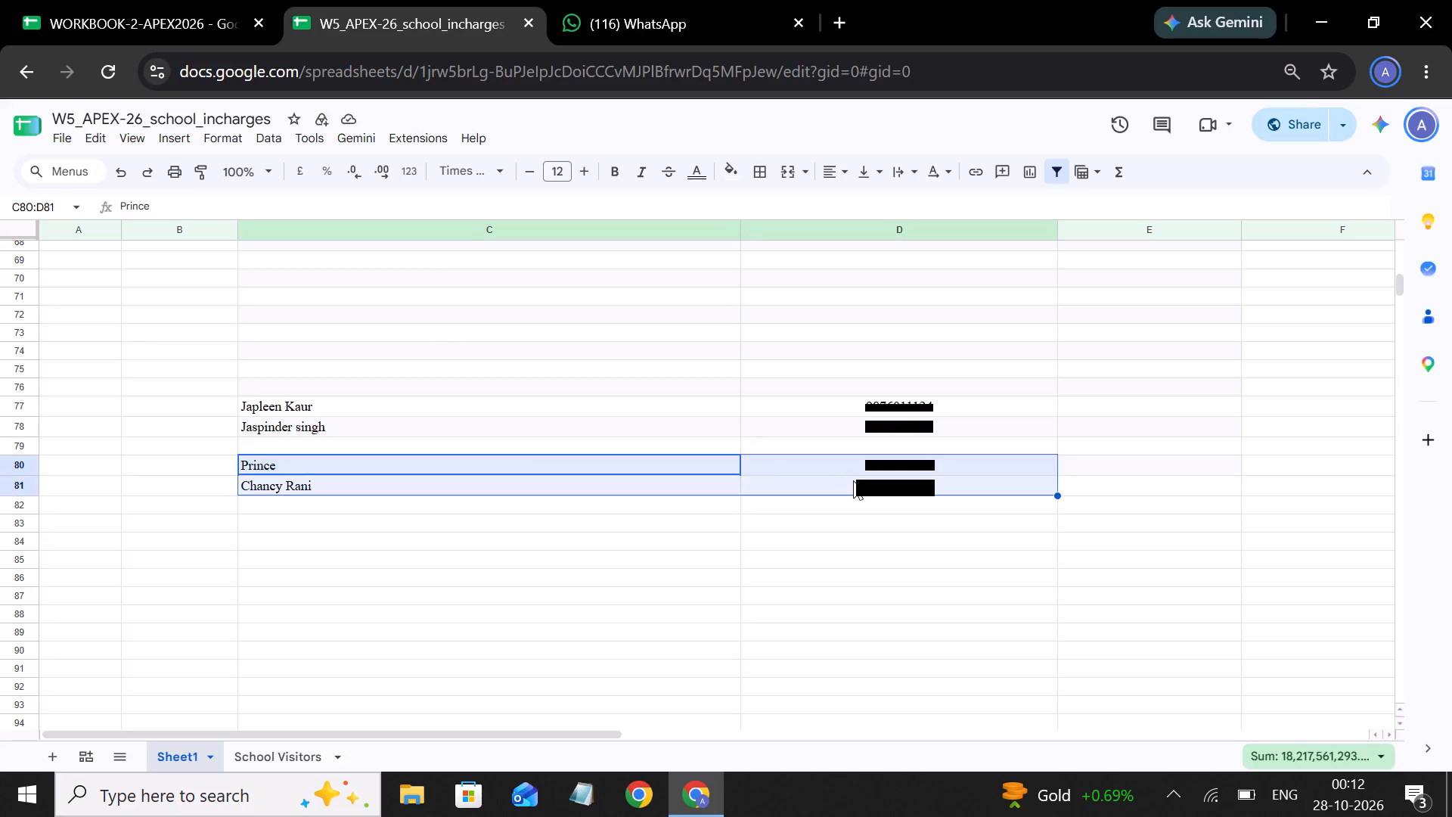
pyautogui.hotkey('ctrl', 'c')
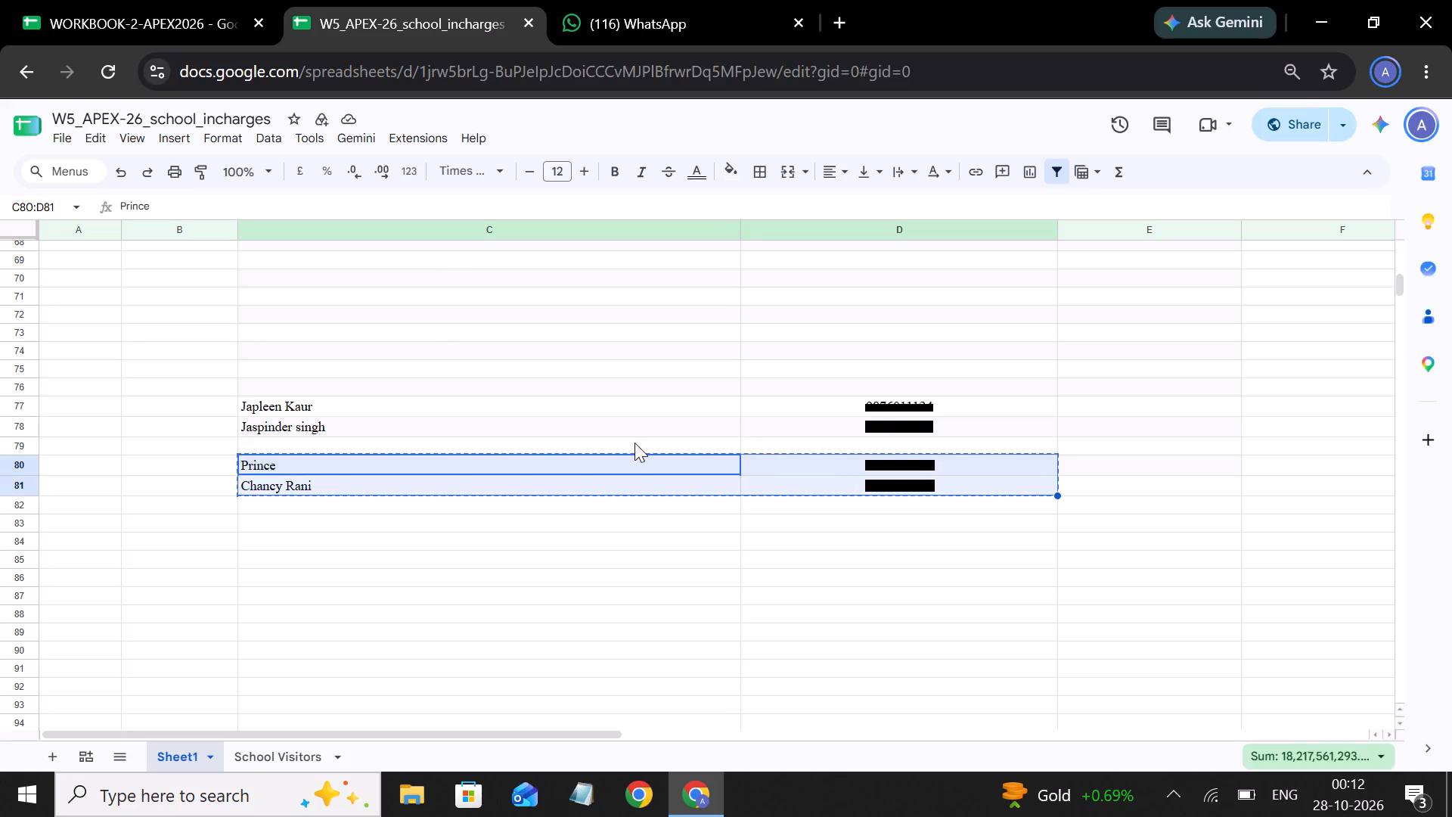
pyautogui.click(634, 443)
pyautogui.hotkey('ctrl', 'v')
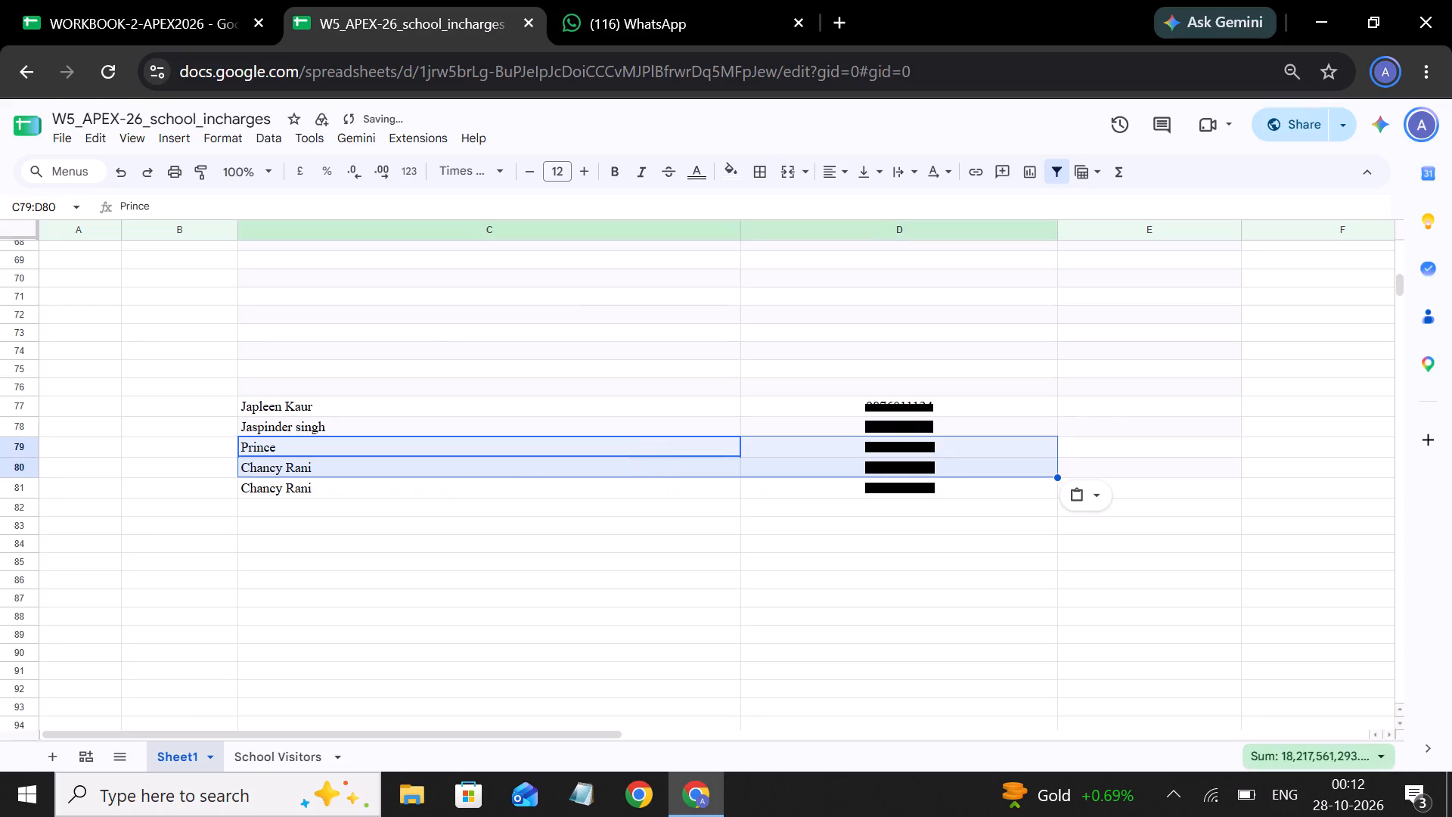
pyautogui.moveTo(429, 490); pyautogui.dragTo(836, 491)
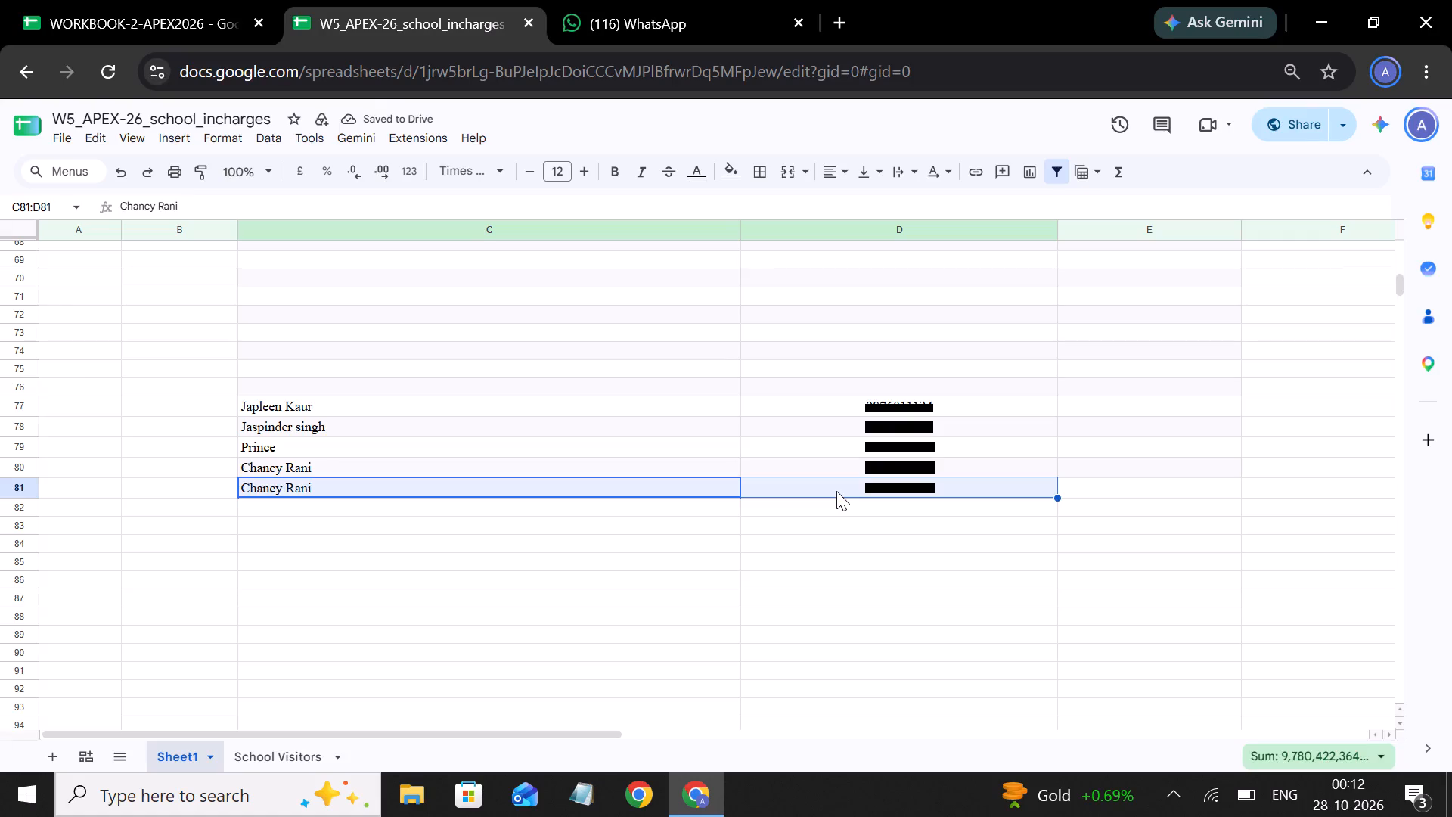
pyautogui.press('BackSpace')
# Copy the student name and contact number from C58:D58 into C76:D76, directly above the remaining entries.
pyautogui.scroll(3, 694, 376)
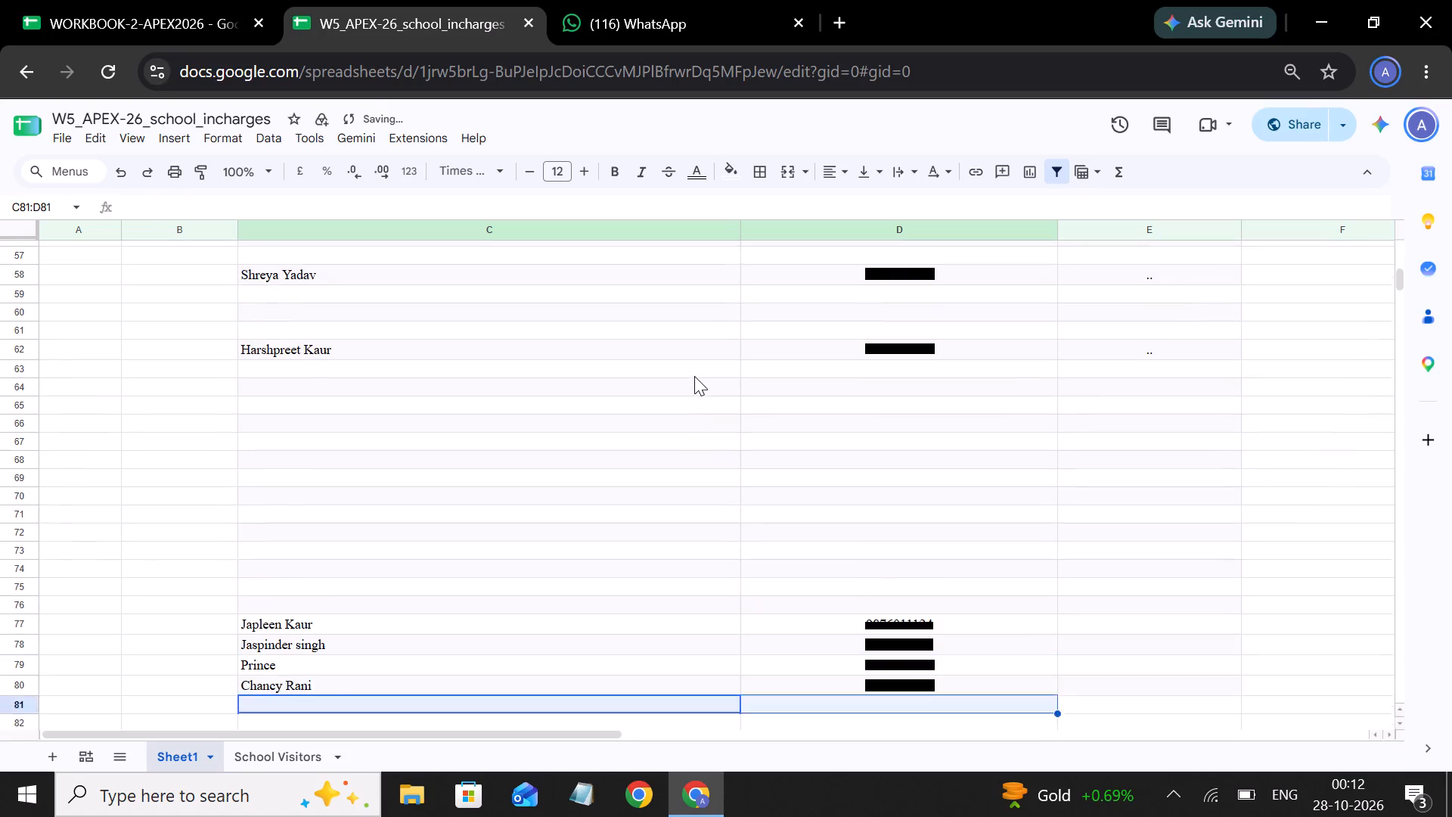
pyautogui.scroll(1, 694, 376)
pyautogui.scroll(2, 818, 369)
pyautogui.click(883, 372)
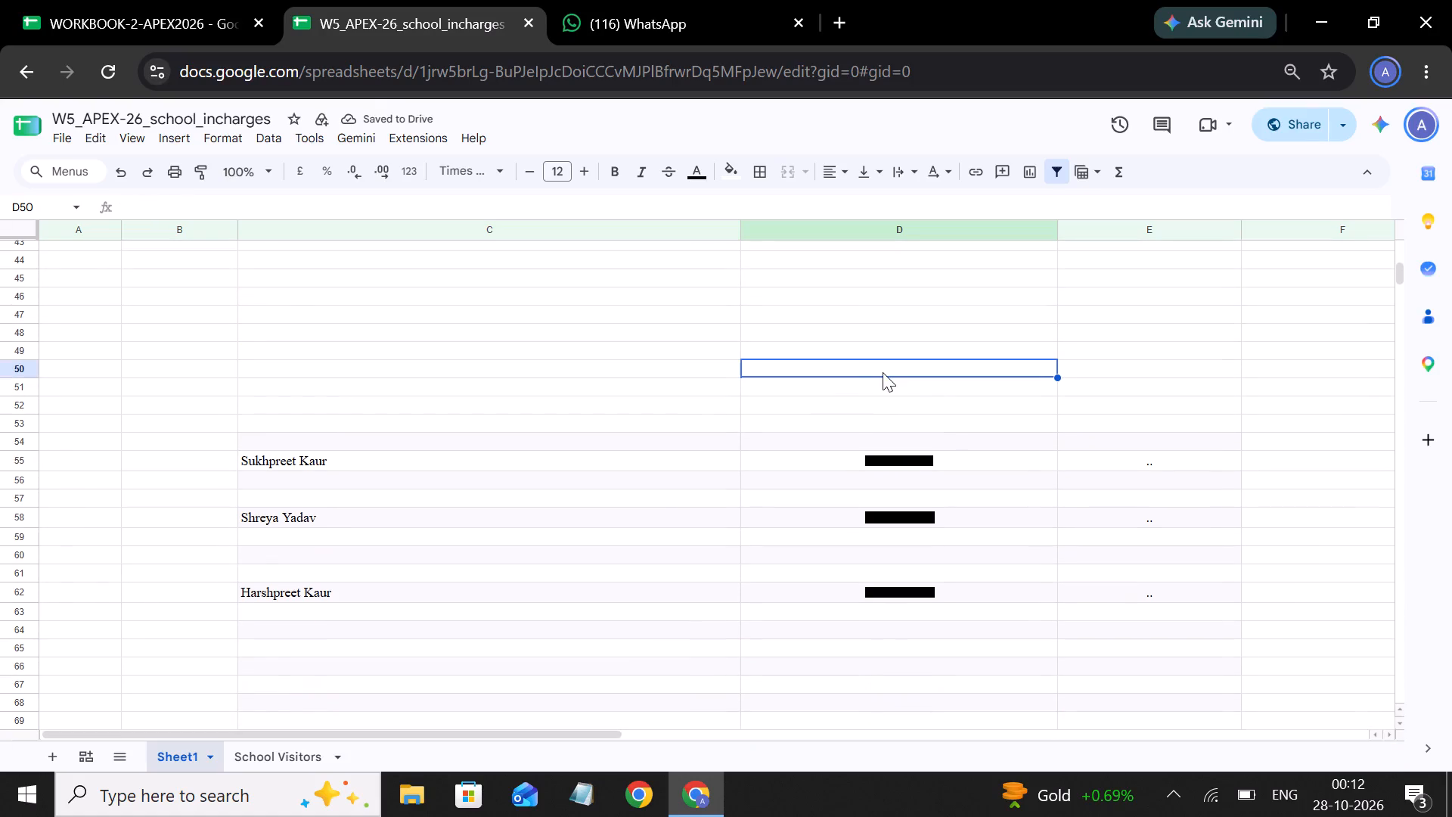
pyautogui.moveTo(345, 459); pyautogui.dragTo(845, 588)
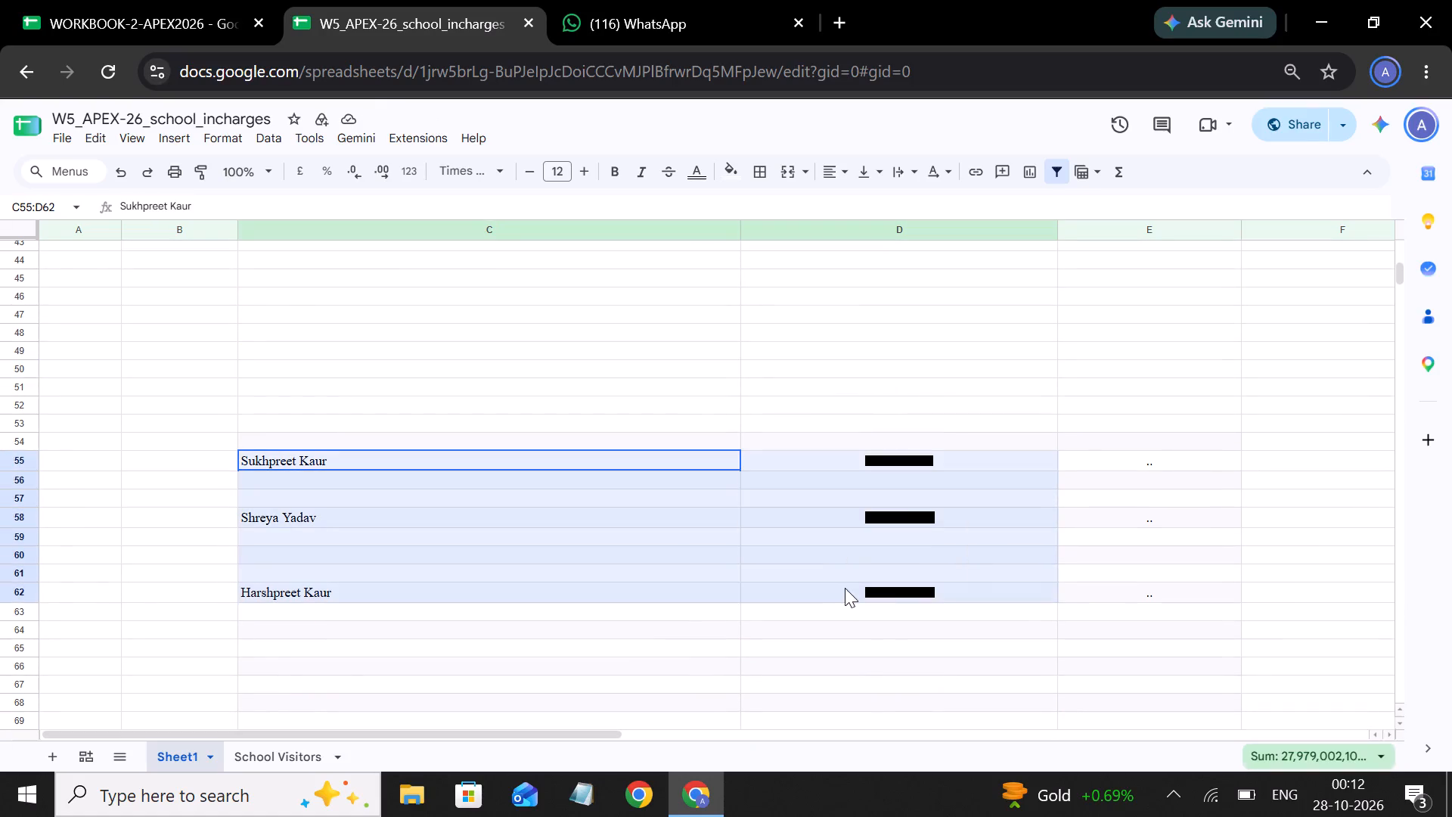
pyautogui.moveTo(845, 588); pyautogui.dragTo(980, 587)
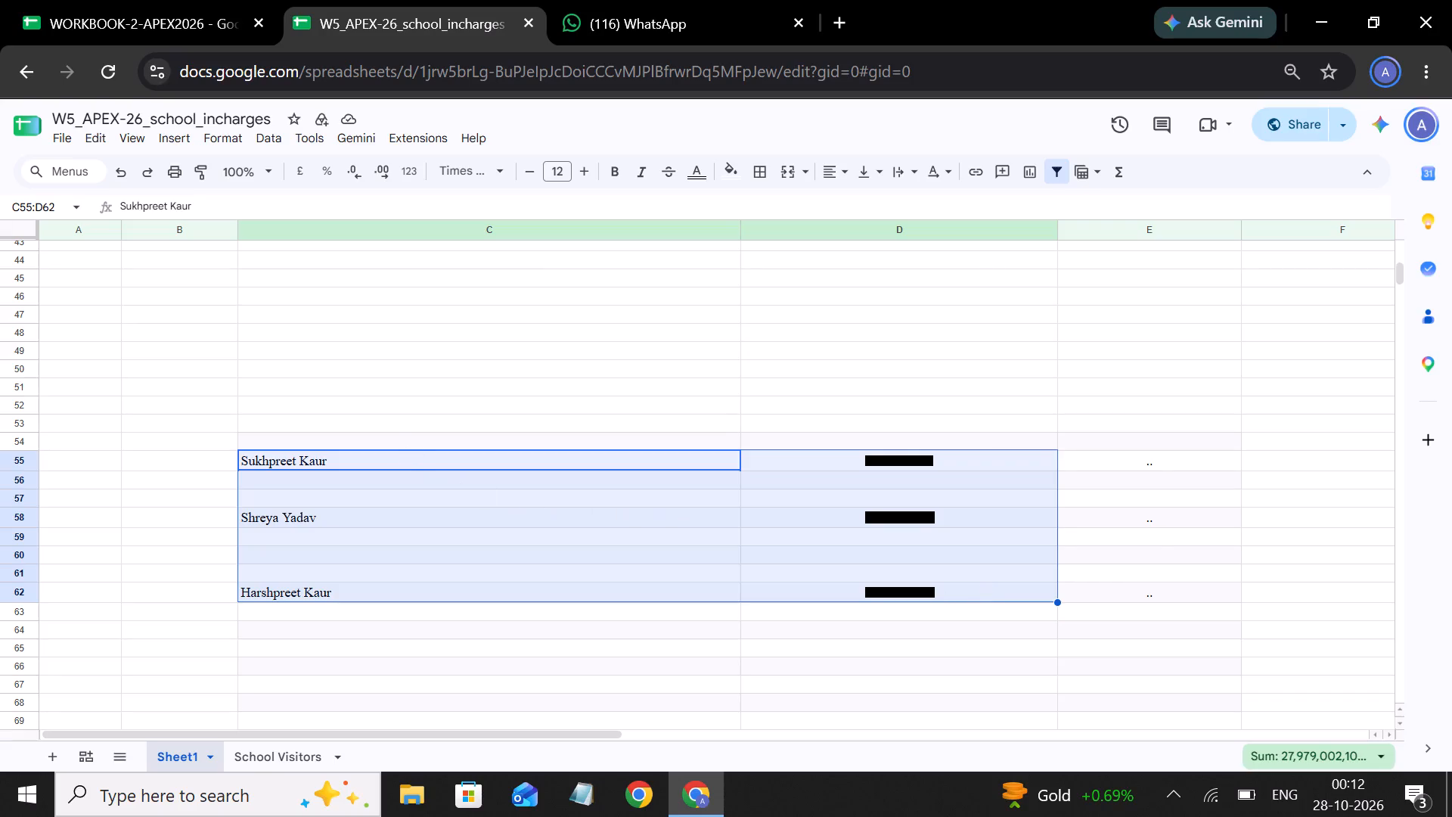
pyautogui.moveTo(283, 517); pyautogui.dragTo(774, 521)
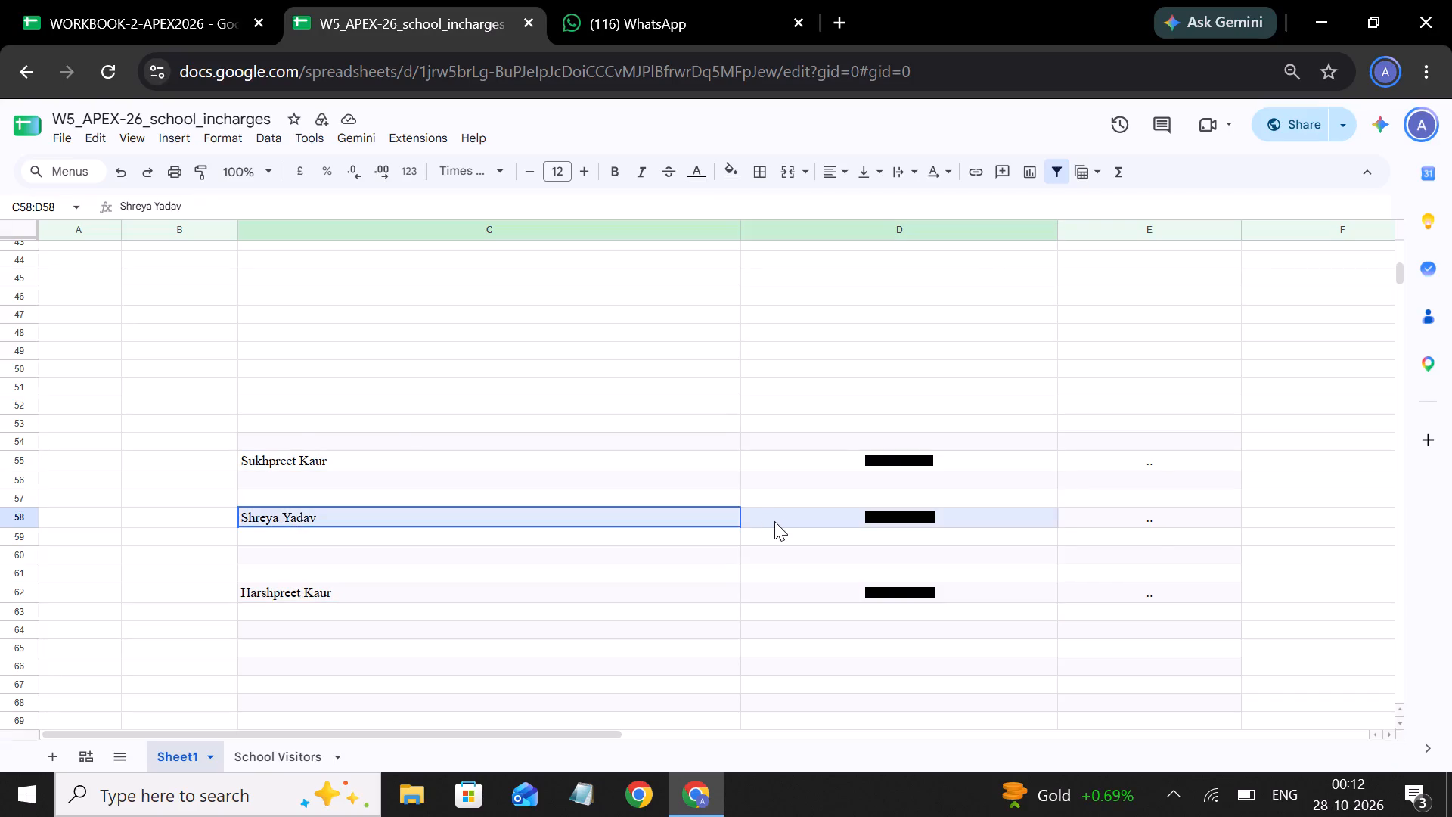
pyautogui.moveTo(774, 521); pyautogui.dragTo(780, 521)
pyautogui.hotkey('ctrl', 'c')
pyautogui.scroll(-1, 540, 562)
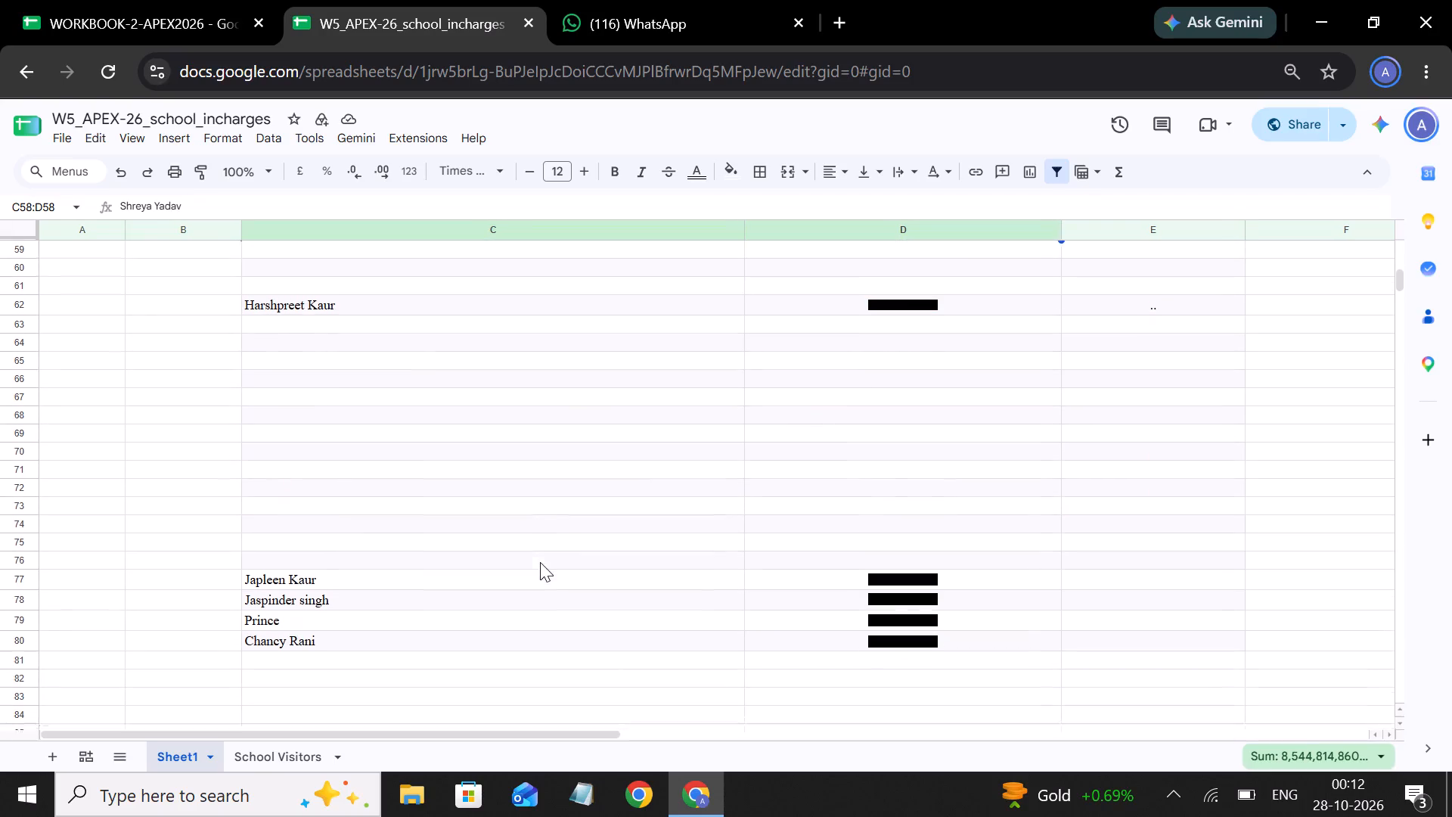
pyautogui.scroll(-1, 540, 562)
pyautogui.click(421, 538)
pyautogui.hotkey('ctrl', 'v')
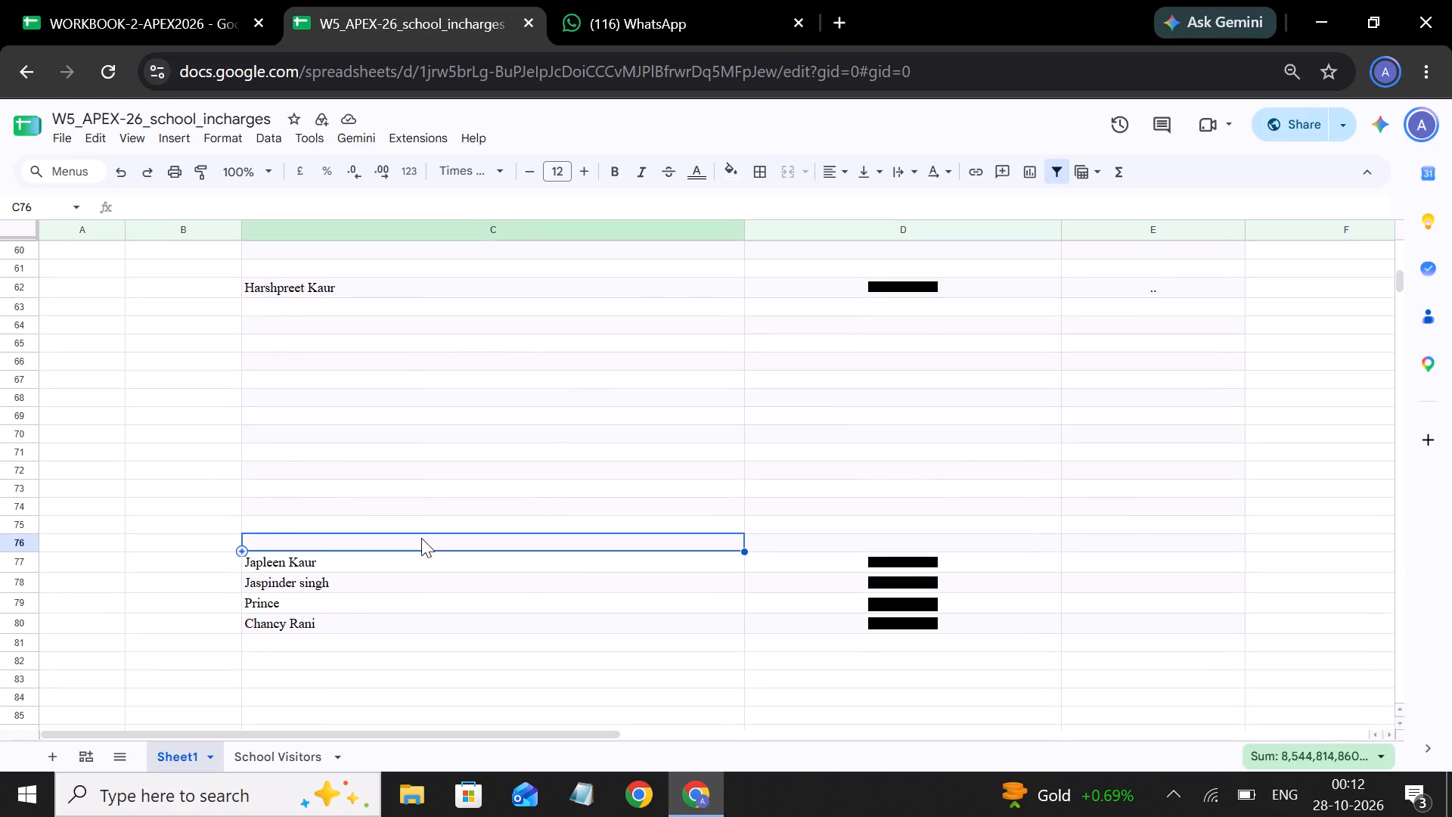
# Copy the student name and contact number from C62:D62 into C75:D75.
pyautogui.moveTo(436, 288); pyautogui.dragTo(785, 290)
pyautogui.hotkey('ctrl', 'c')
pyautogui.click(408, 521)
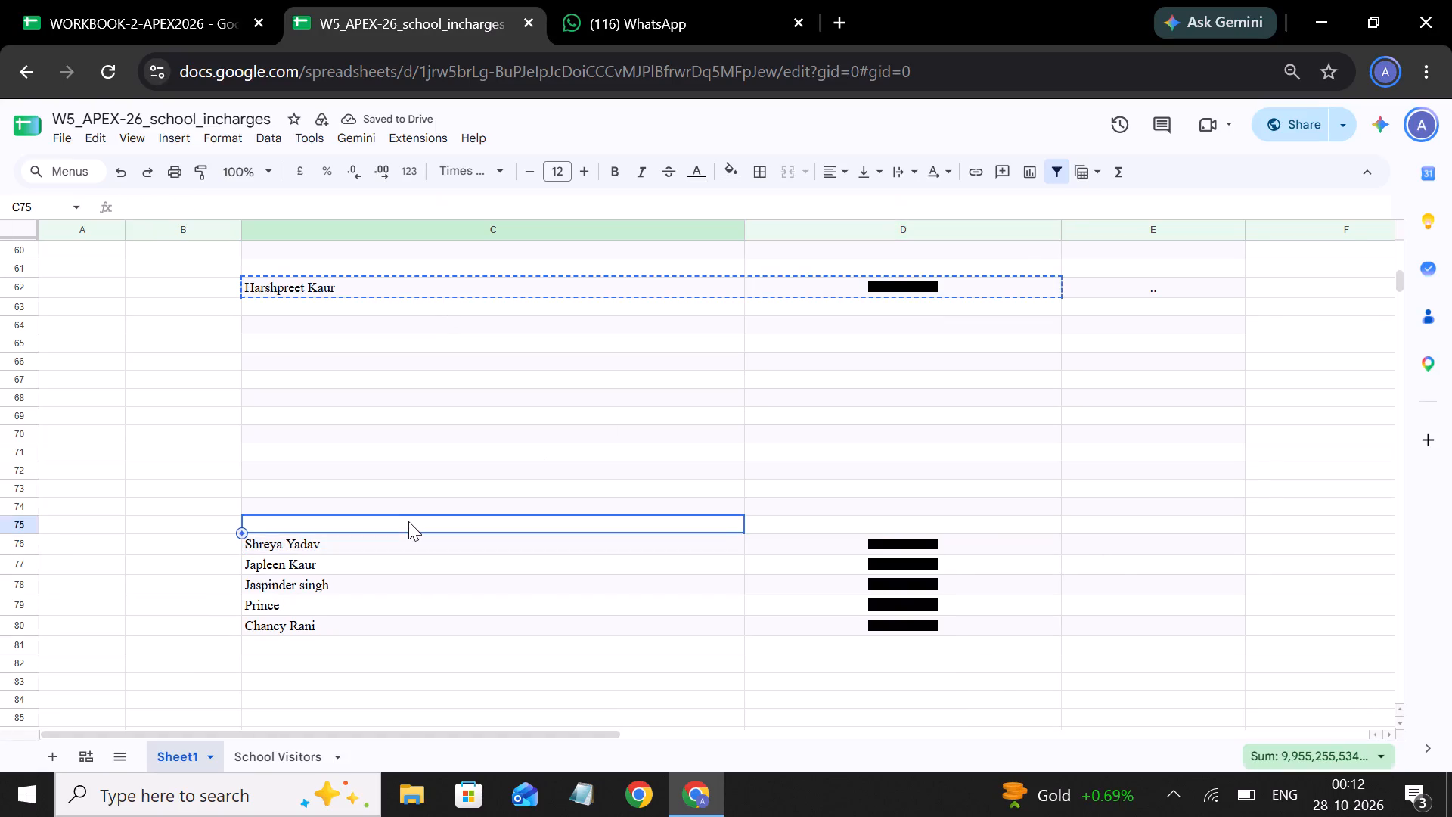
pyautogui.hotkey('ctrl', 'v')
# Copy the student name and contact number from C55:D55 into C74:D74, directly above the grouped entries.
pyautogui.scroll(2, 412, 393)
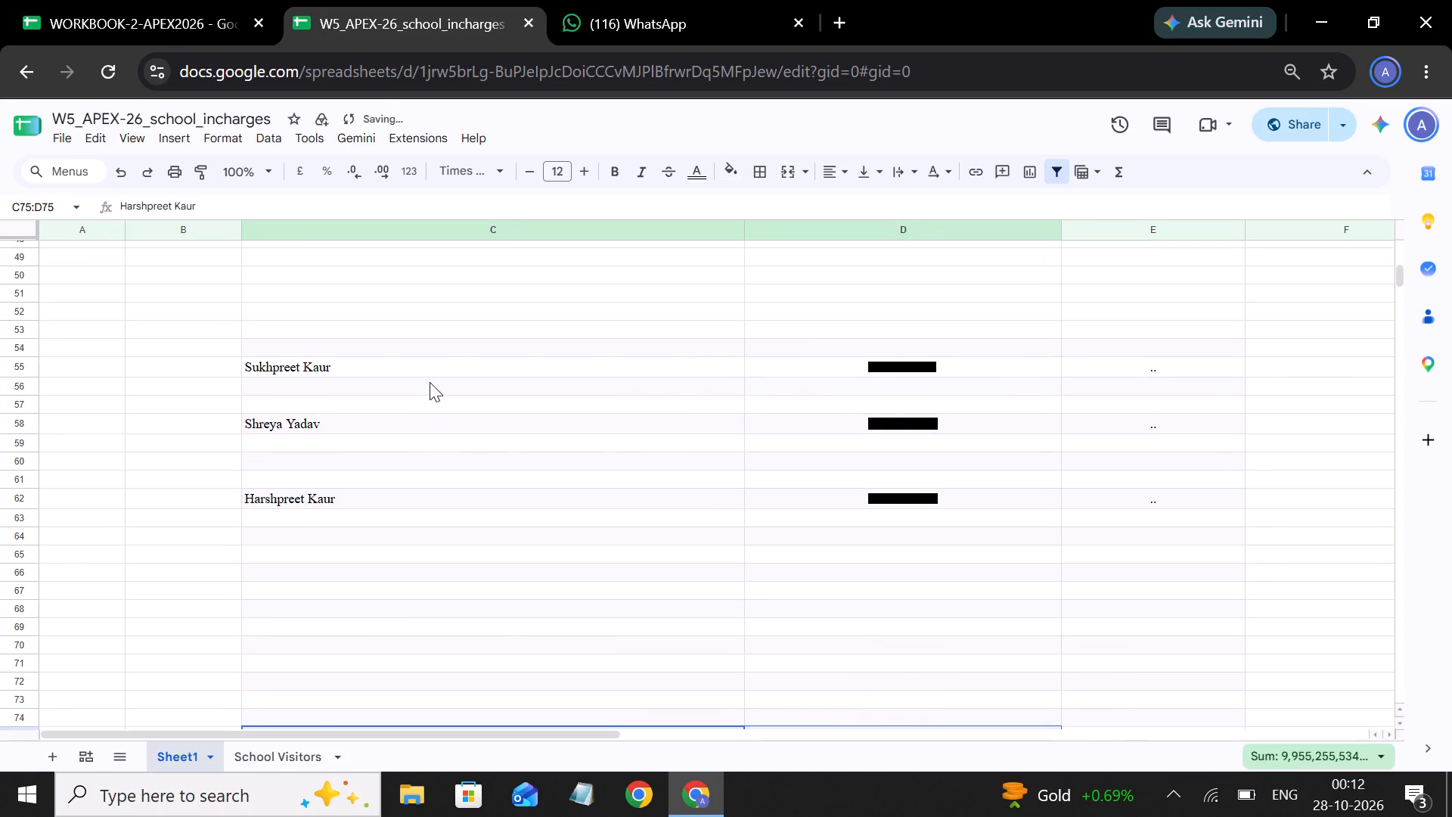
pyautogui.moveTo(430, 370); pyautogui.dragTo(786, 367)
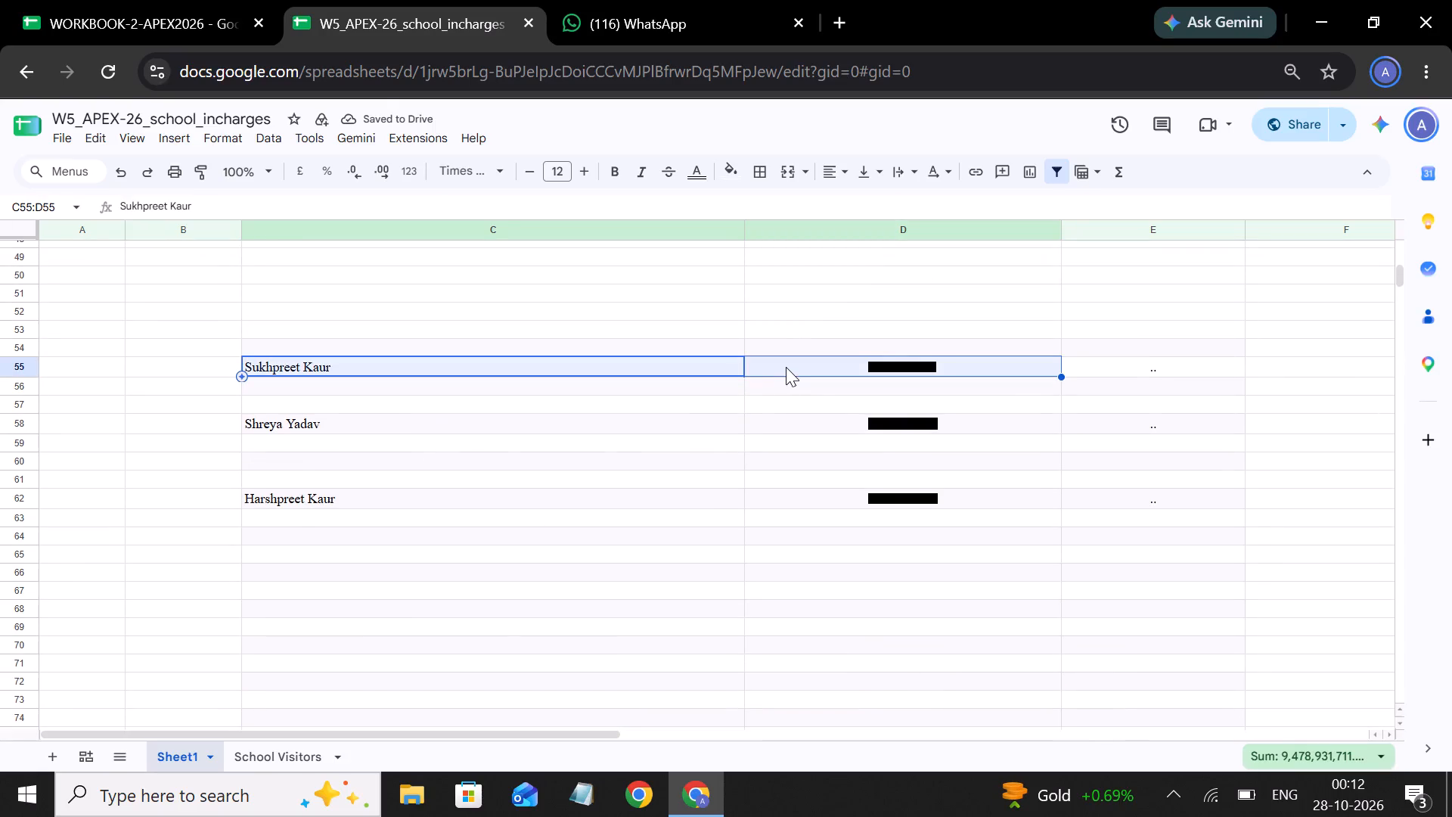
pyautogui.hotkey('ctrl', 'c')
pyautogui.scroll(-3, 786, 367)
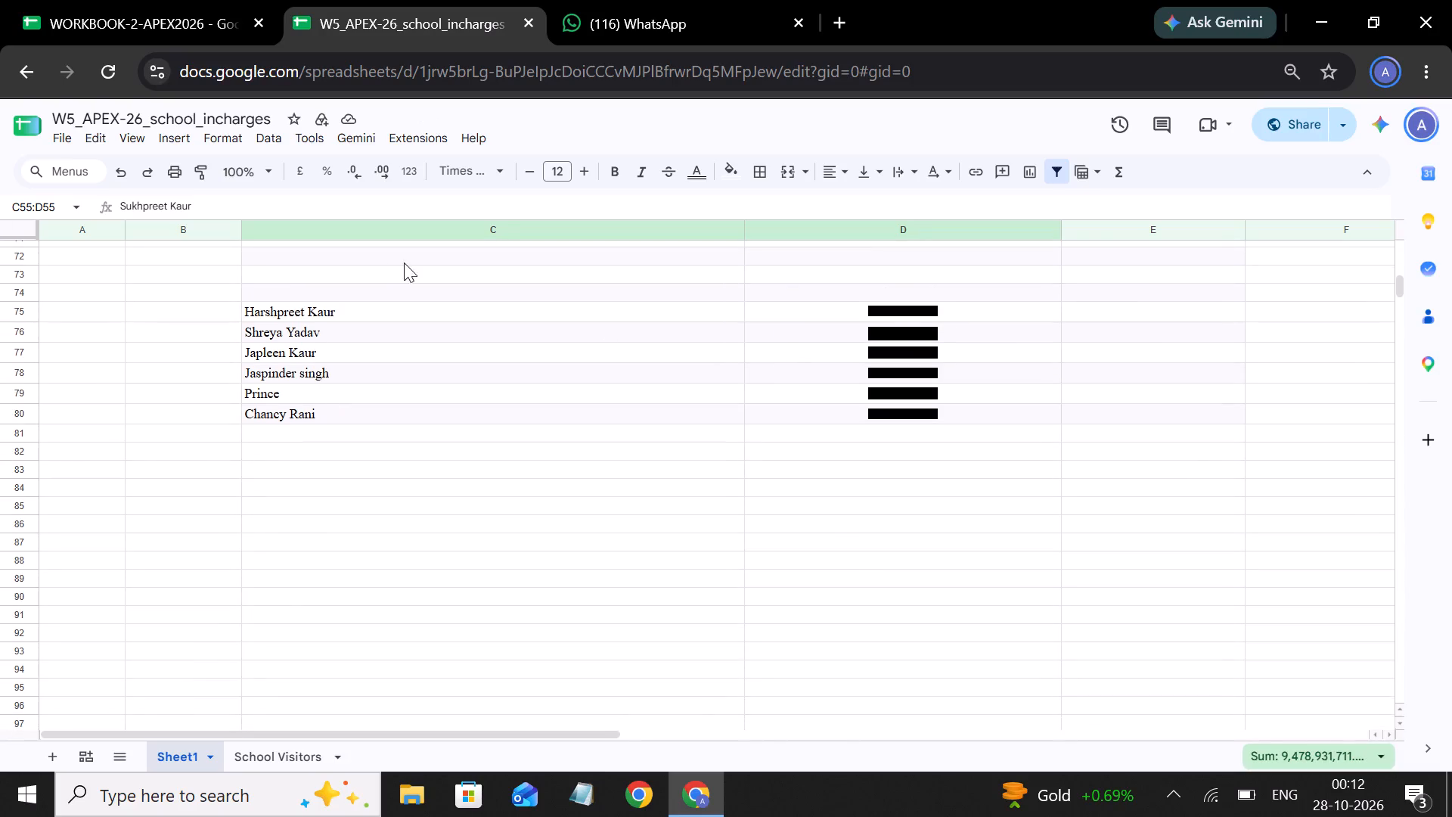
pyautogui.click(339, 292)
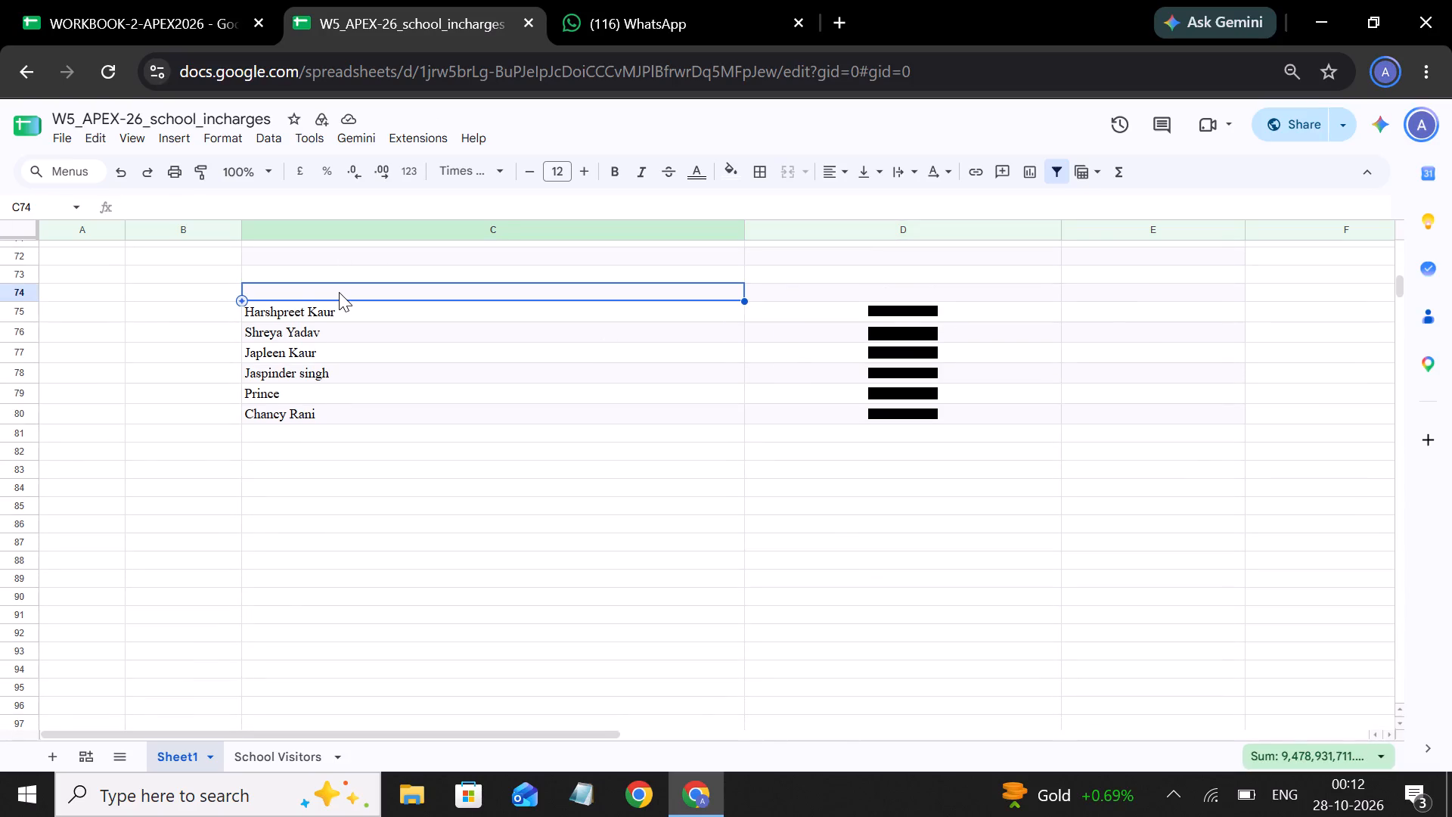
pyautogui.hotkey('ctrl', 'v')
# Clear the leftover student names and contact numbers in C55:D62 and the dot markers in E55:E62.
pyautogui.scroll(4, 339, 292)
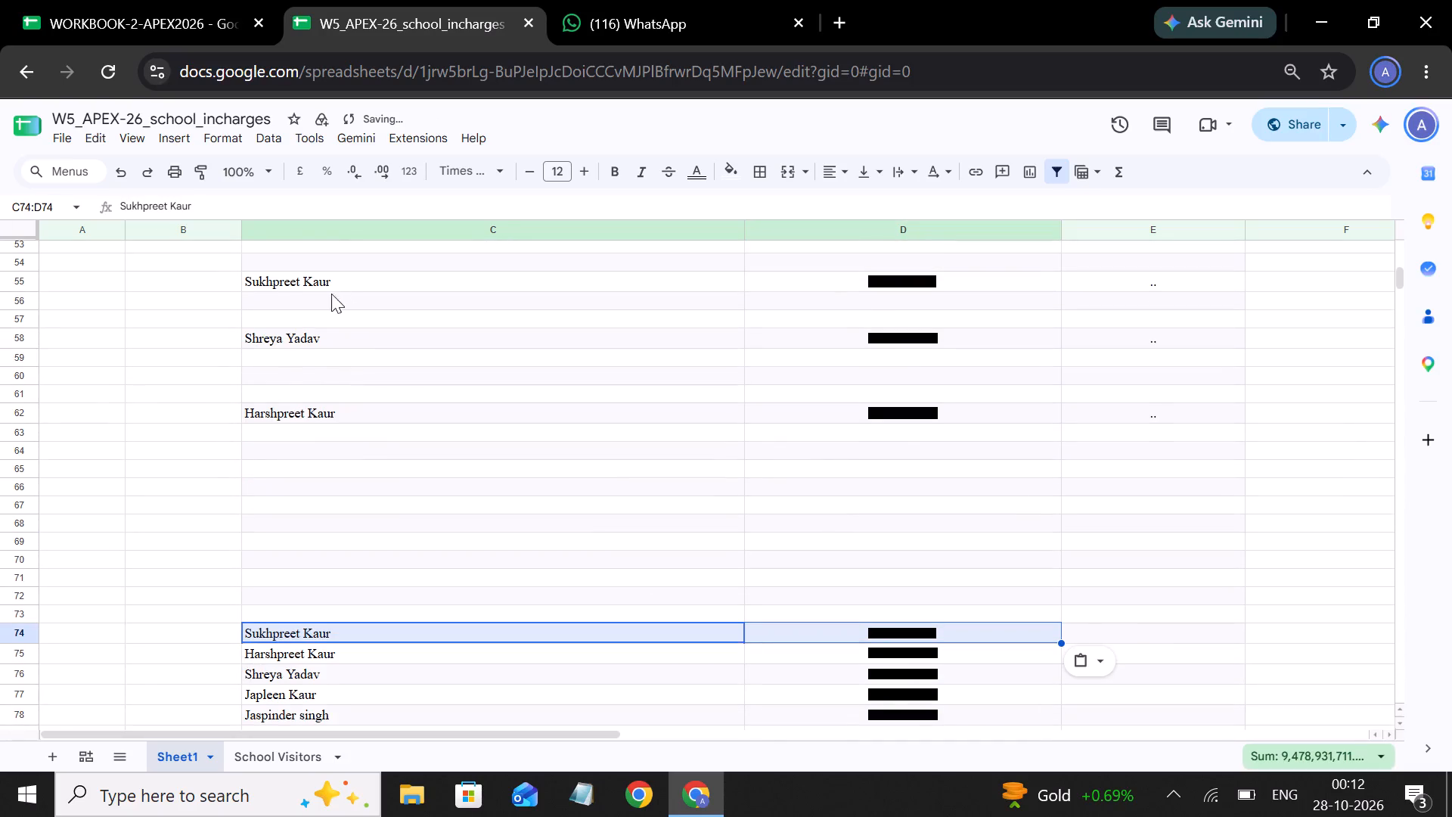
pyautogui.moveTo(304, 278); pyautogui.dragTo(858, 415)
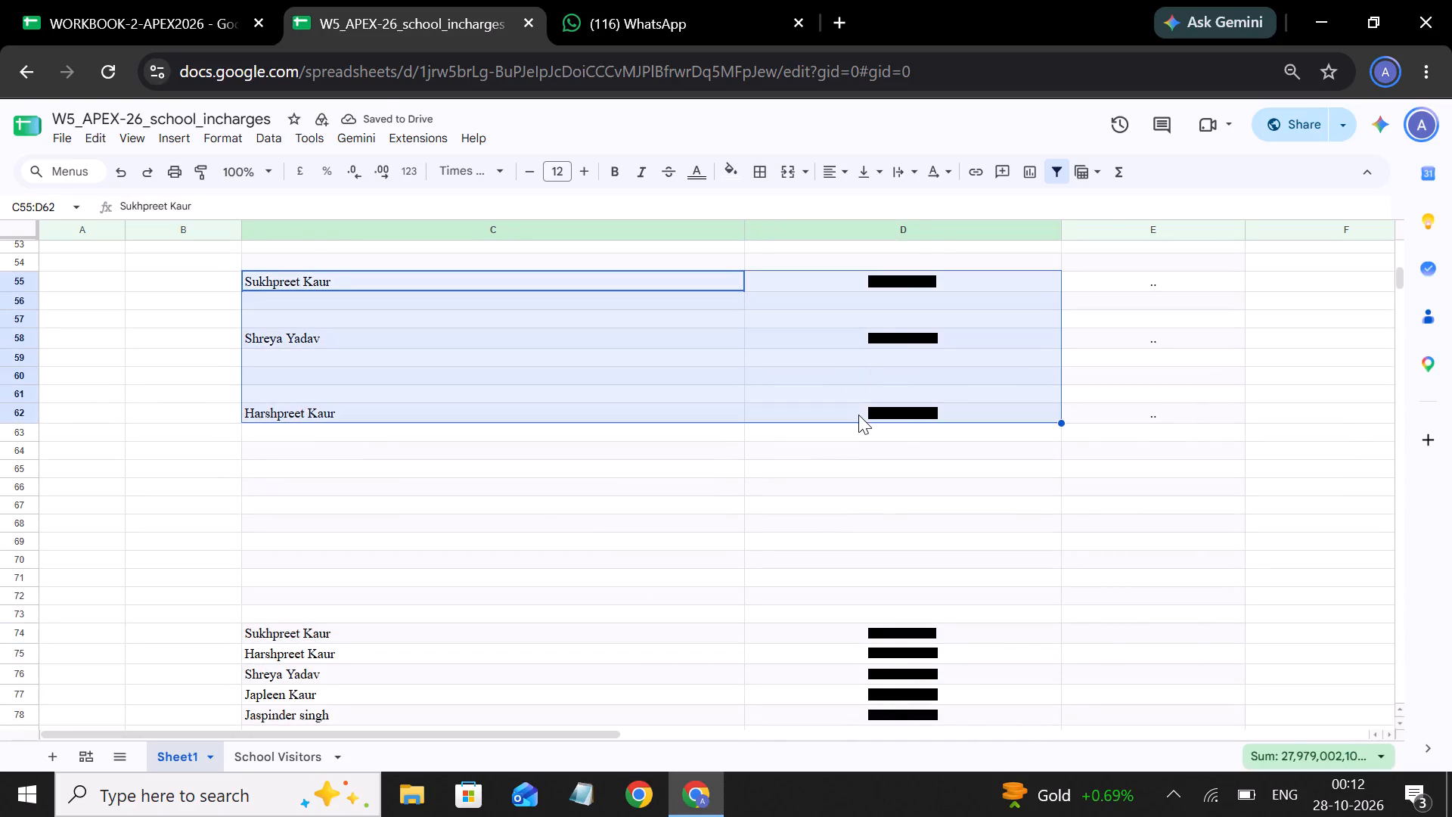
pyautogui.press('BackSpace')
pyautogui.moveTo(1170, 283); pyautogui.dragTo(1196, 409)
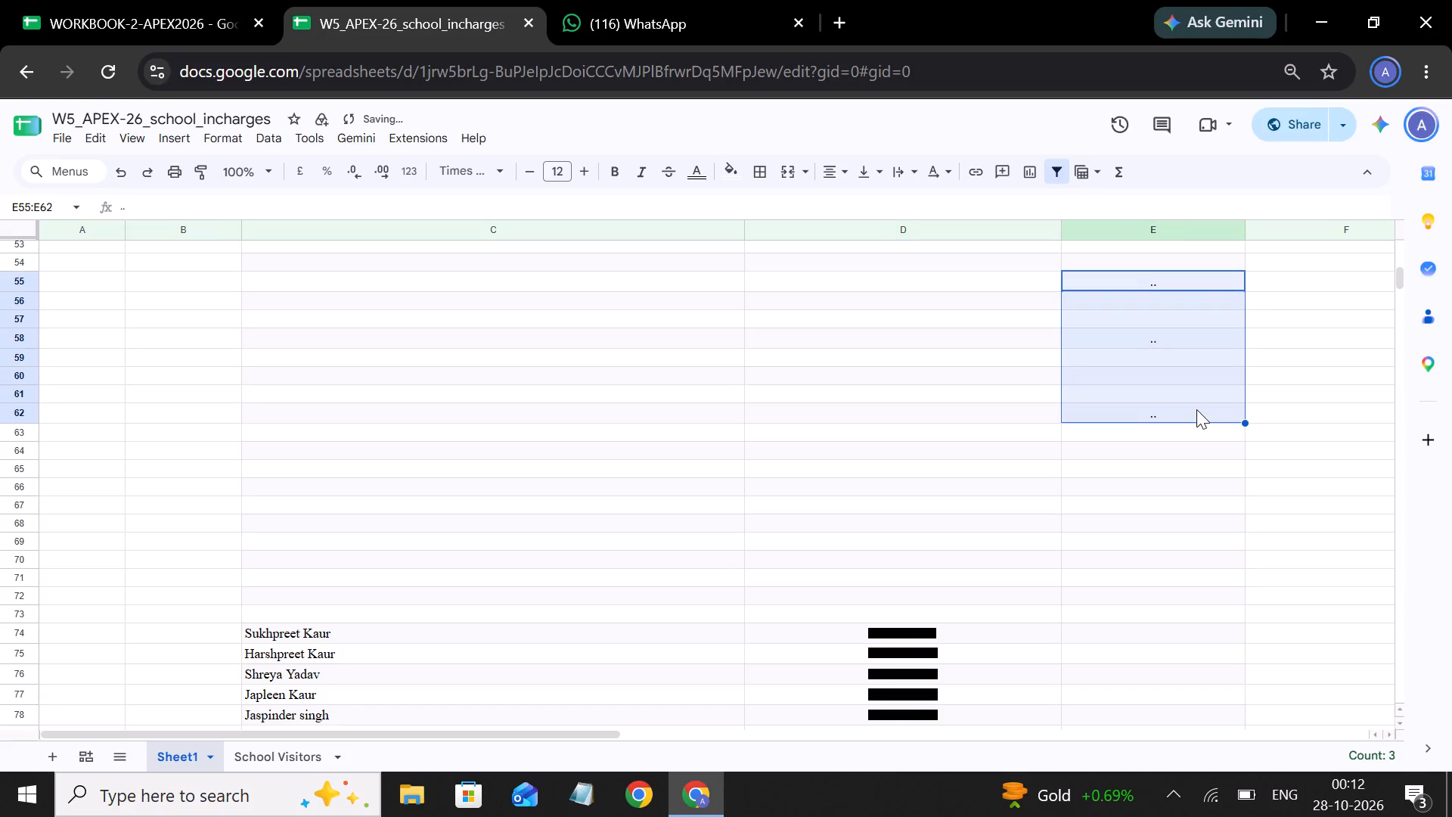
pyautogui.press('BackSpace')
pyautogui.click(135, 344)
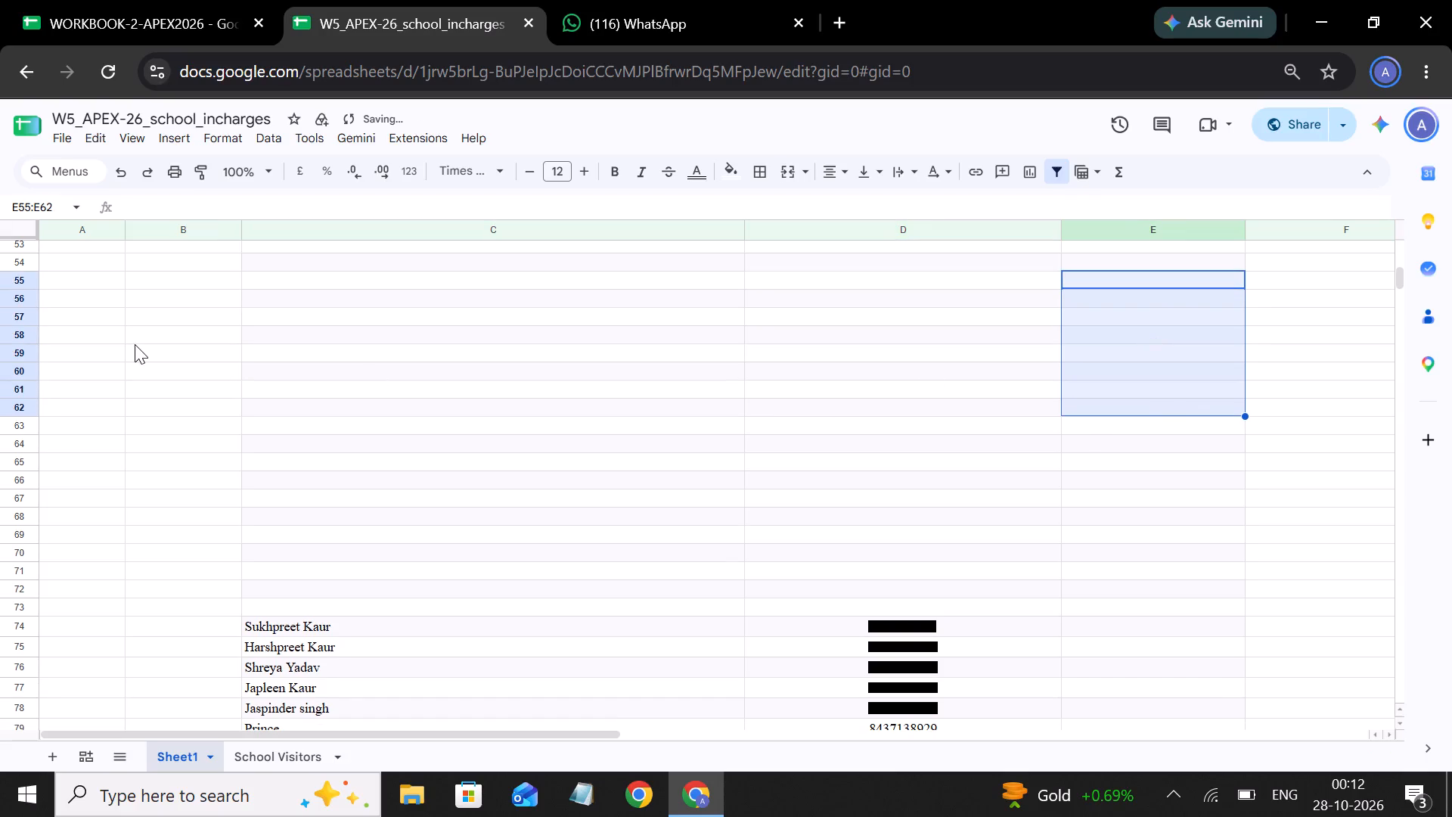
# Reload the spreadsheet and look over the school rows and the compacted student group in rows 74 to 80.
pyautogui.click(109, 68)
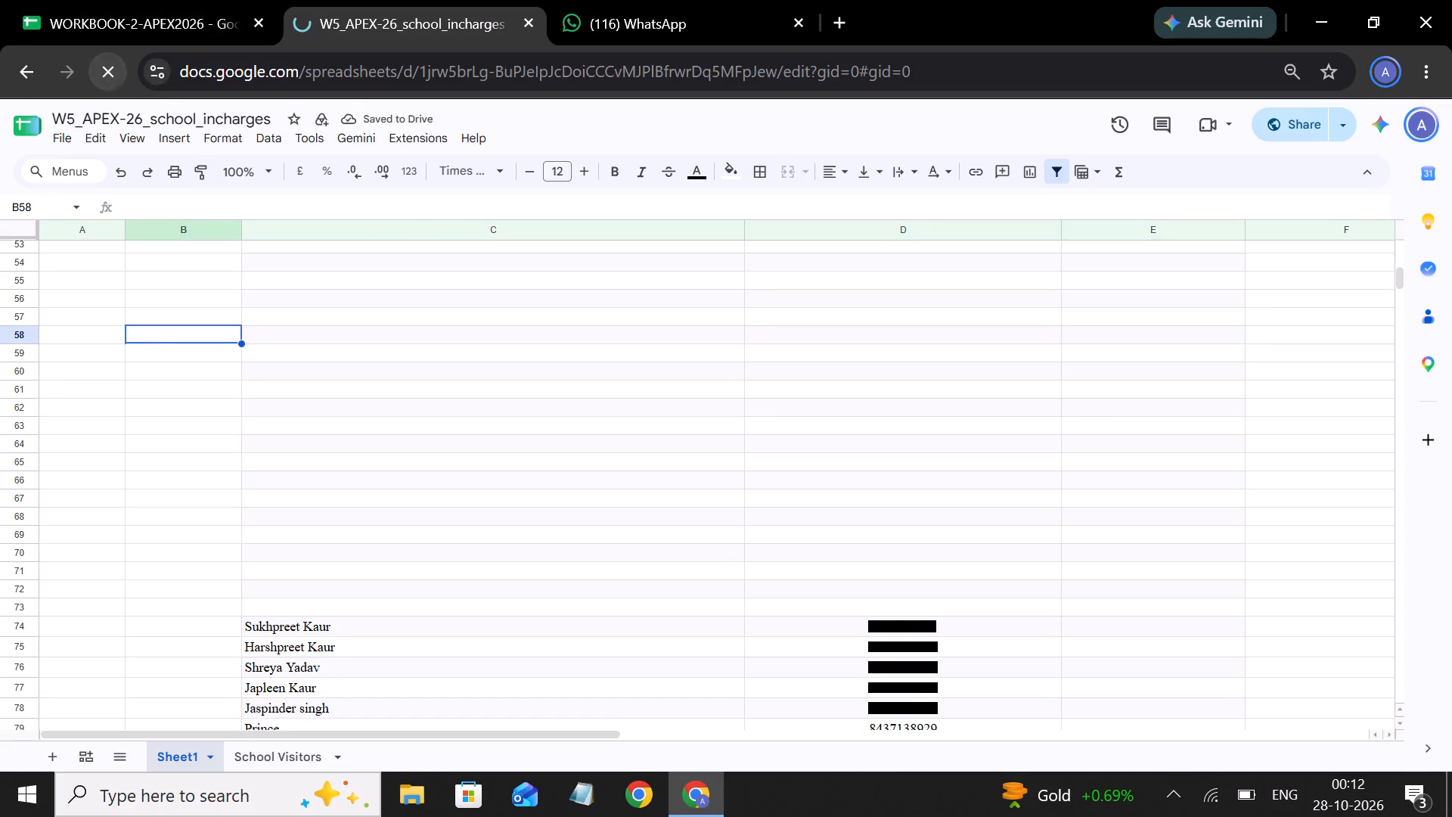
pyautogui.scroll(-6, 450, 364)
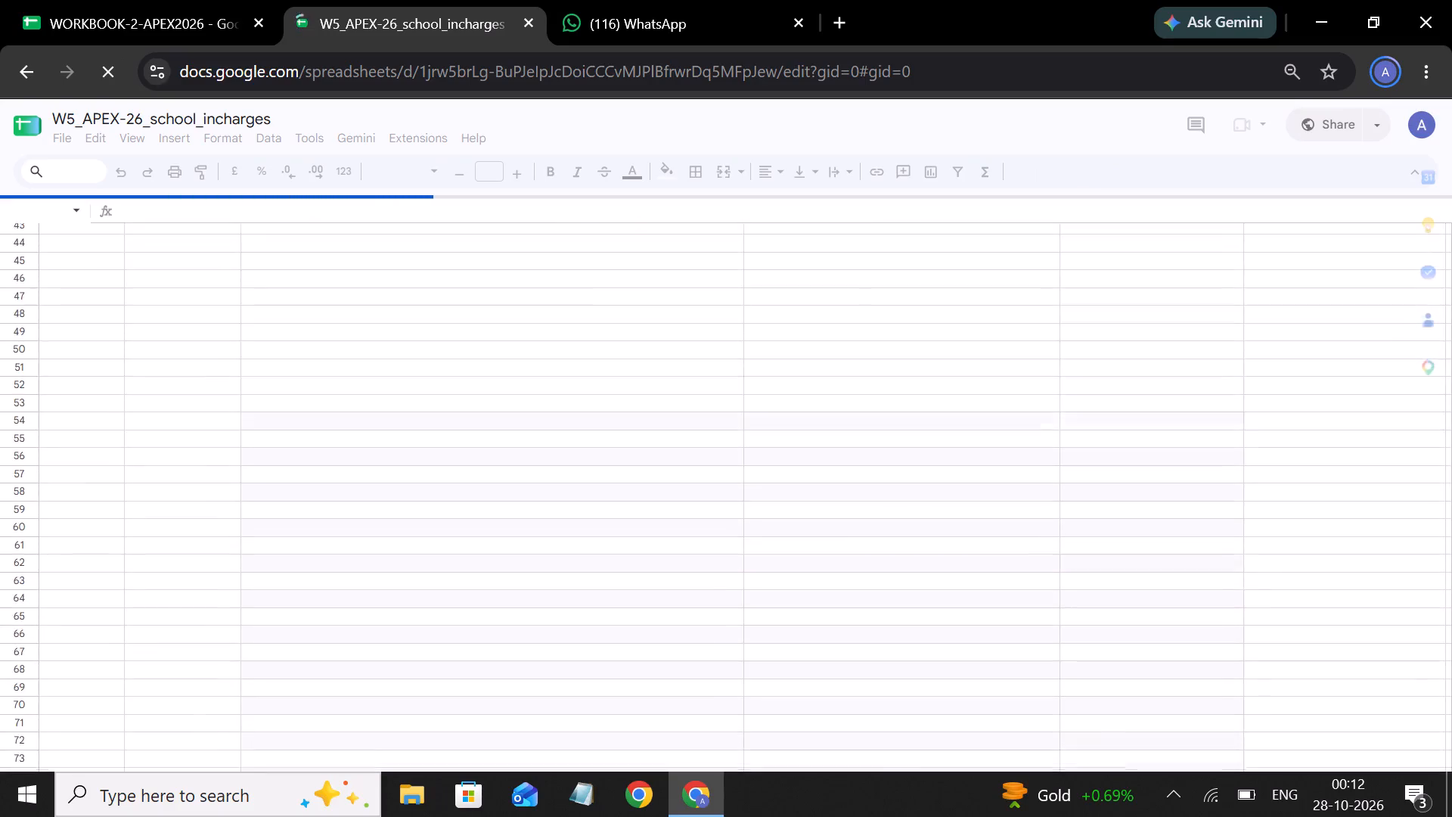
pyautogui.scroll(-2, 450, 364)
pyautogui.click(628, 345)
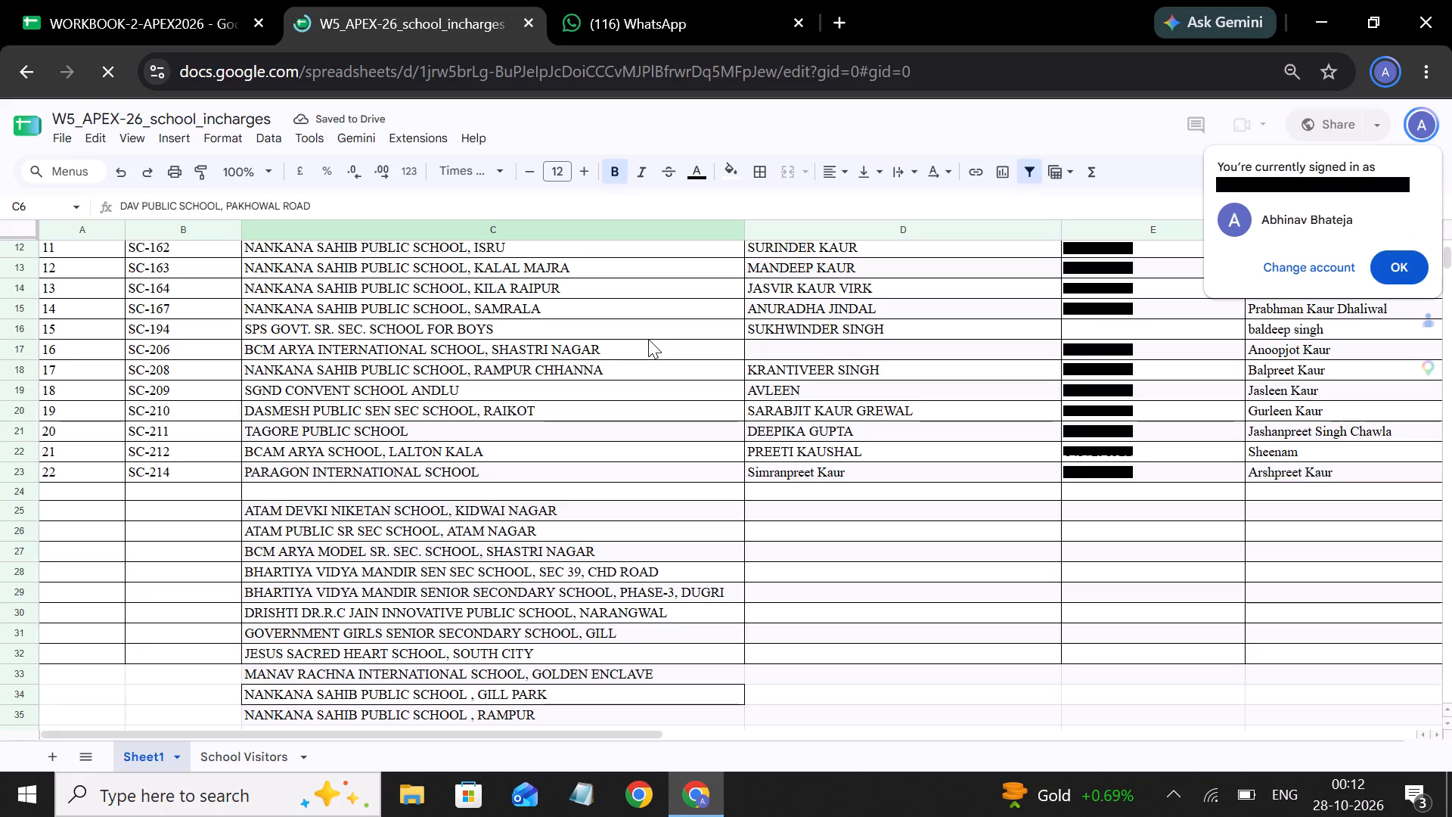
pyautogui.scroll(-1, 695, 437)
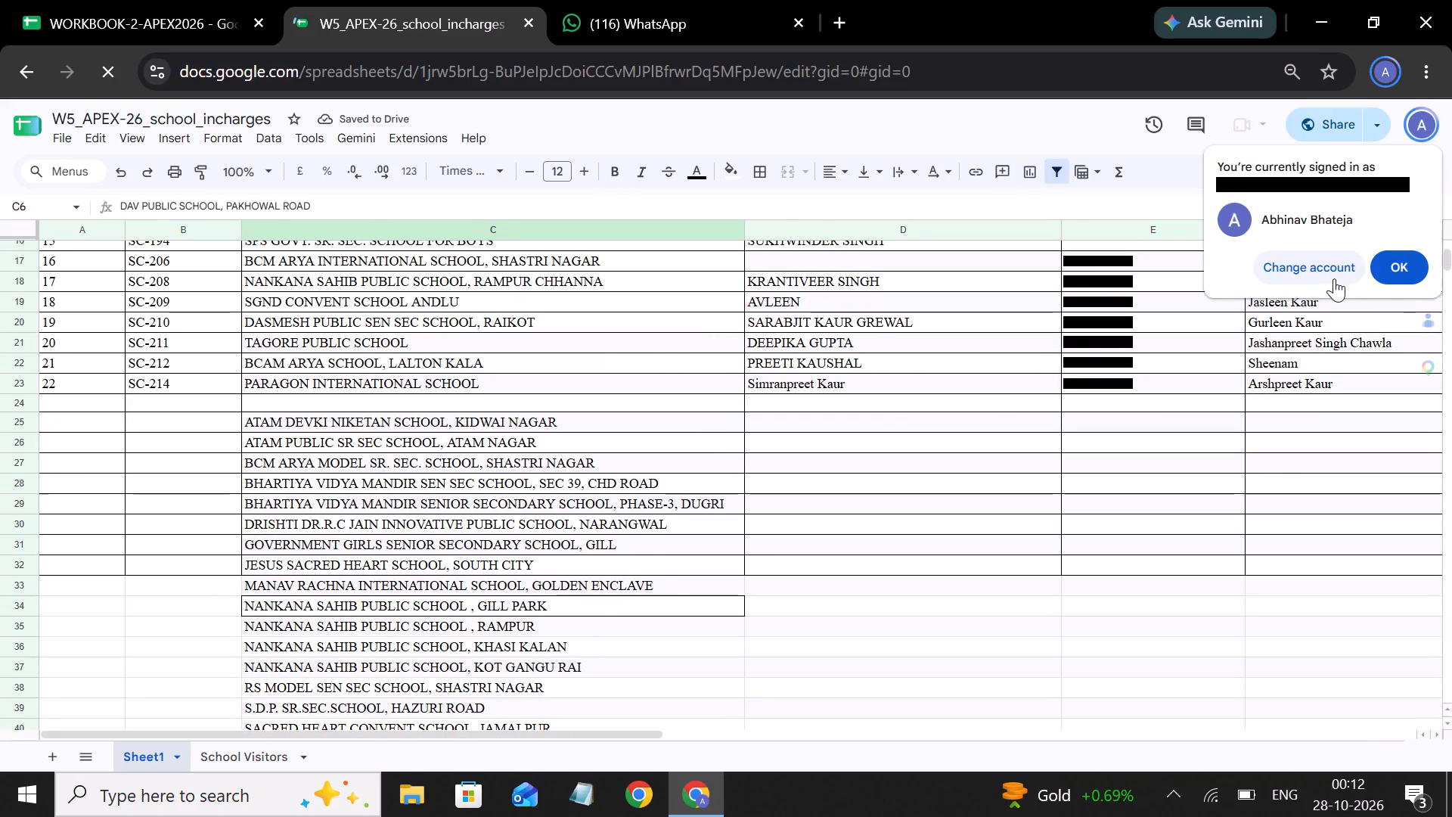
pyautogui.click(1381, 268)
pyautogui.scroll(-1, 987, 422)
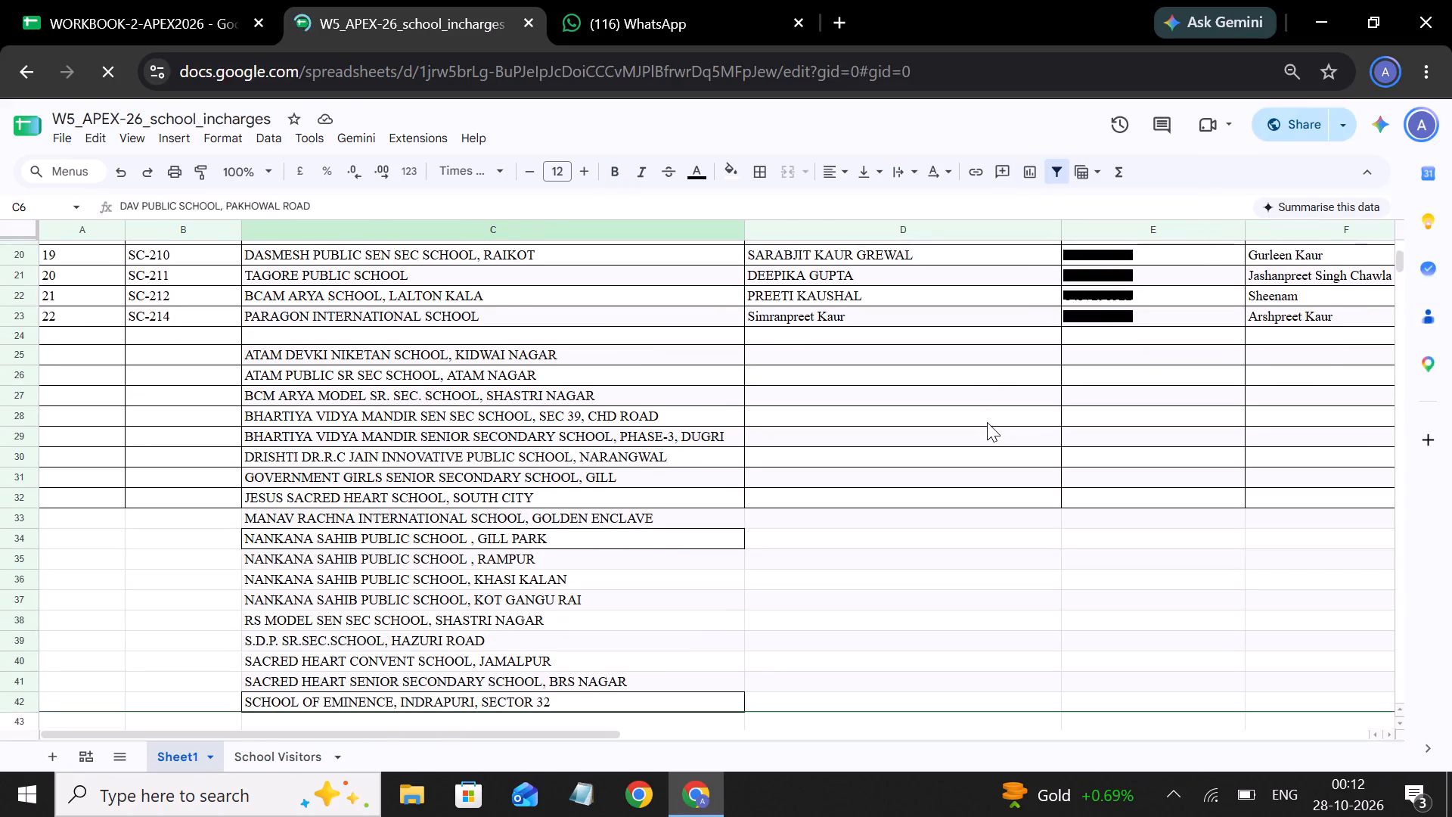
pyautogui.scroll(-2, 987, 422)
pyautogui.scroll(1, 987, 422)
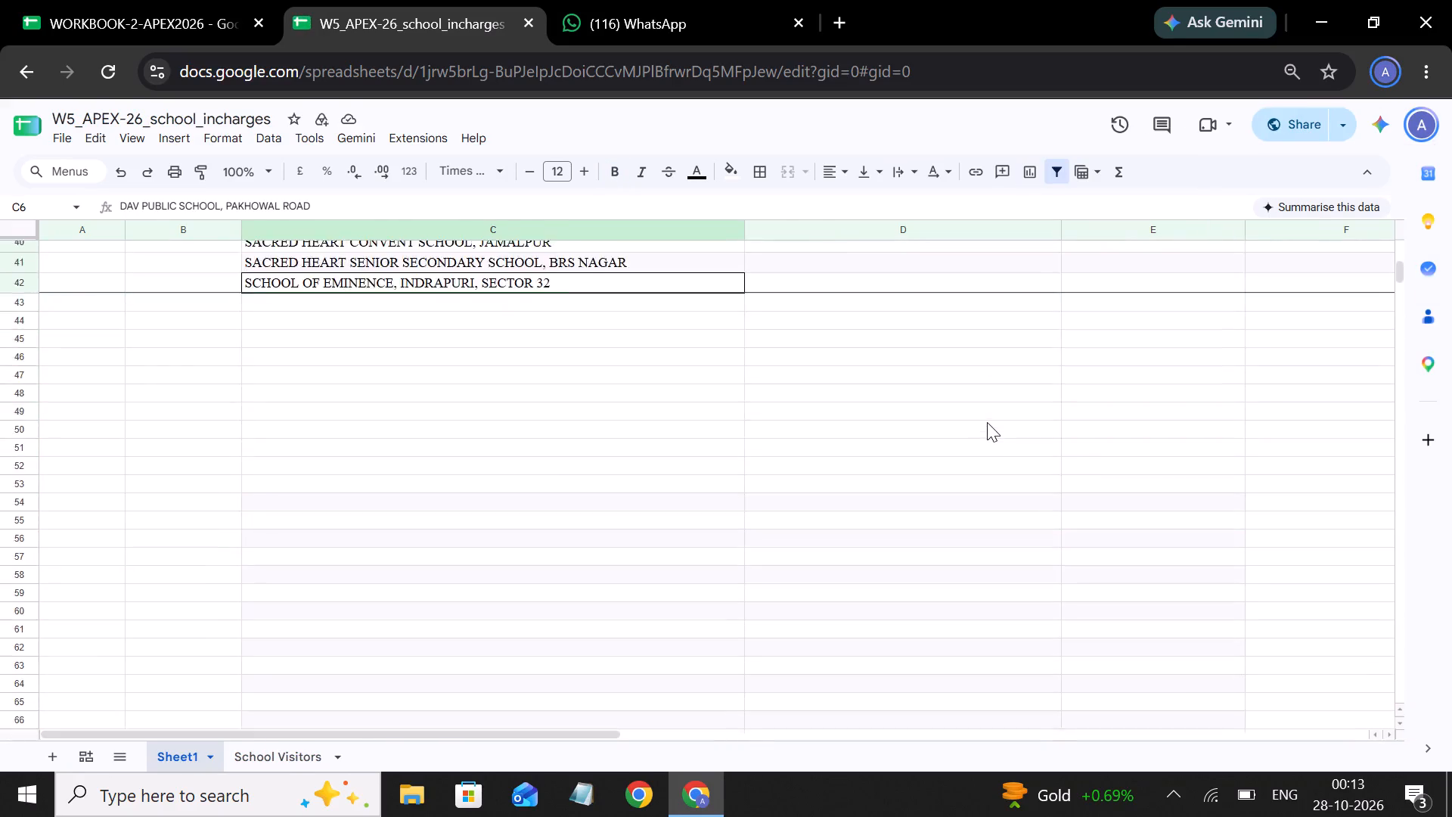
pyautogui.scroll(1, 987, 422)
pyautogui.scroll(-3, 987, 422)
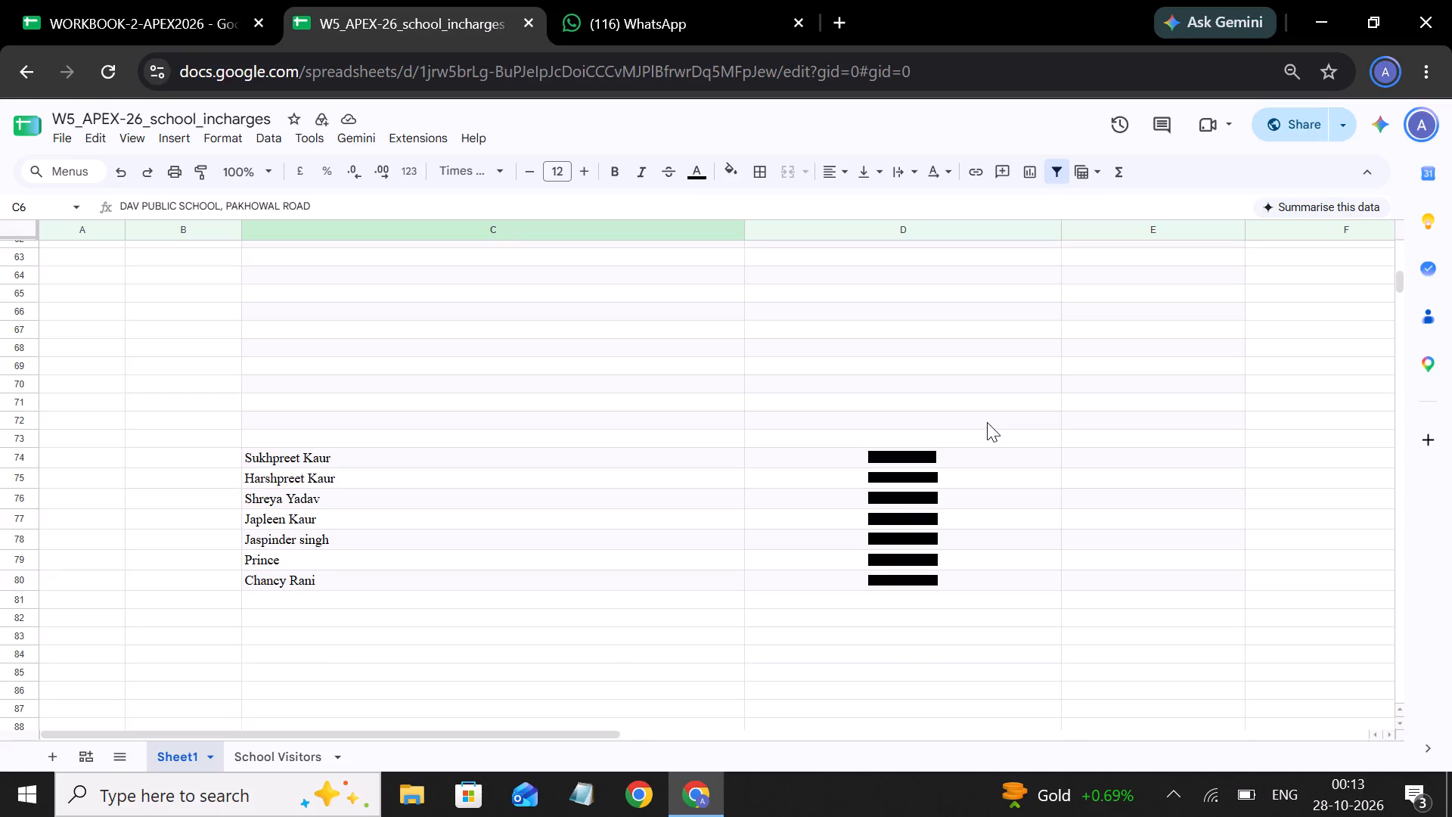
pyautogui.scroll(-1, 987, 422)
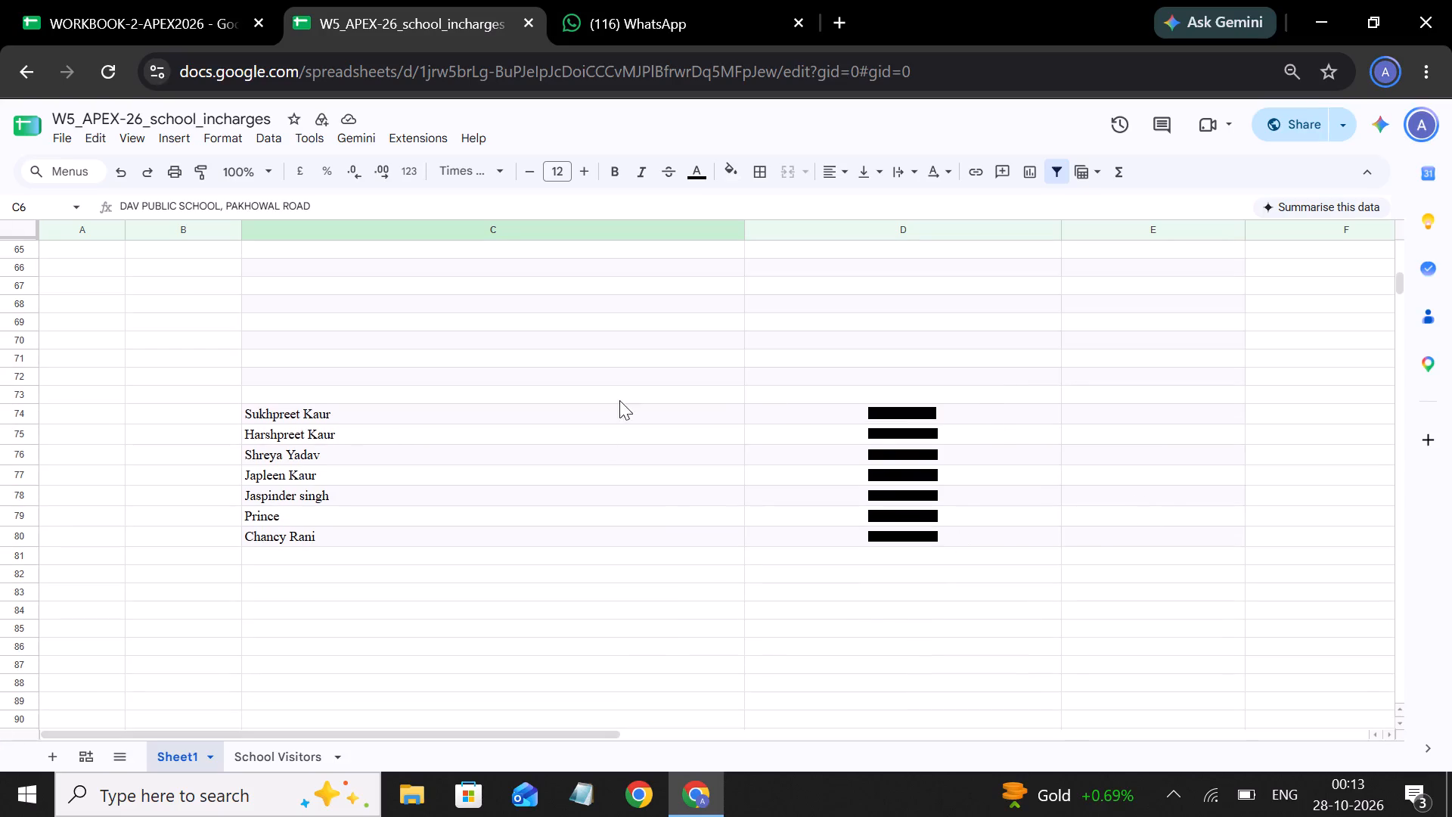
# Enter "sacret heart ludhiana" in E75 beside the second student of the compacted group.
pyautogui.click(1072, 417)
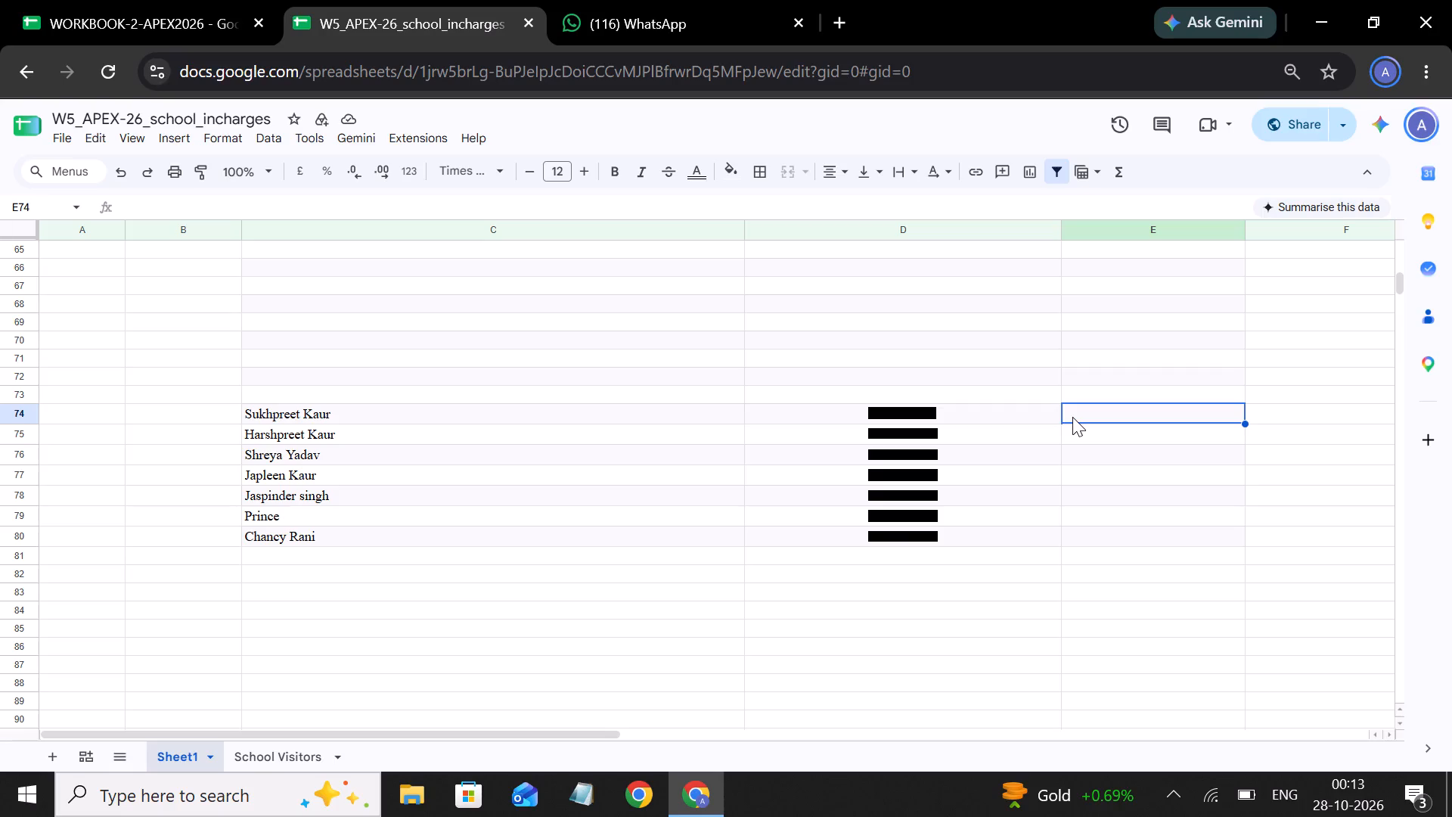
pyautogui.click(1085, 434)
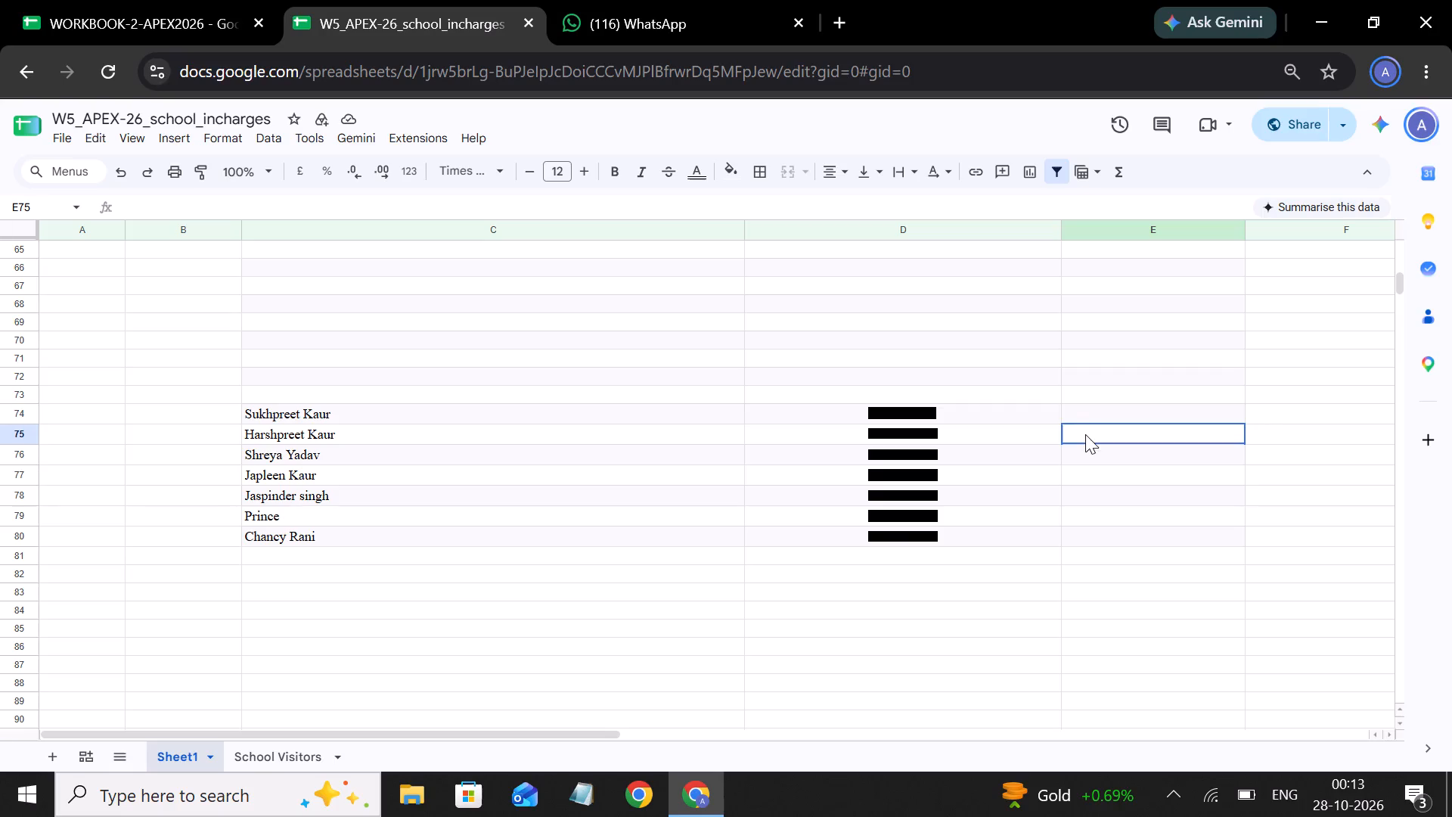
pyautogui.write('sacret heart')
pyautogui.press('space')
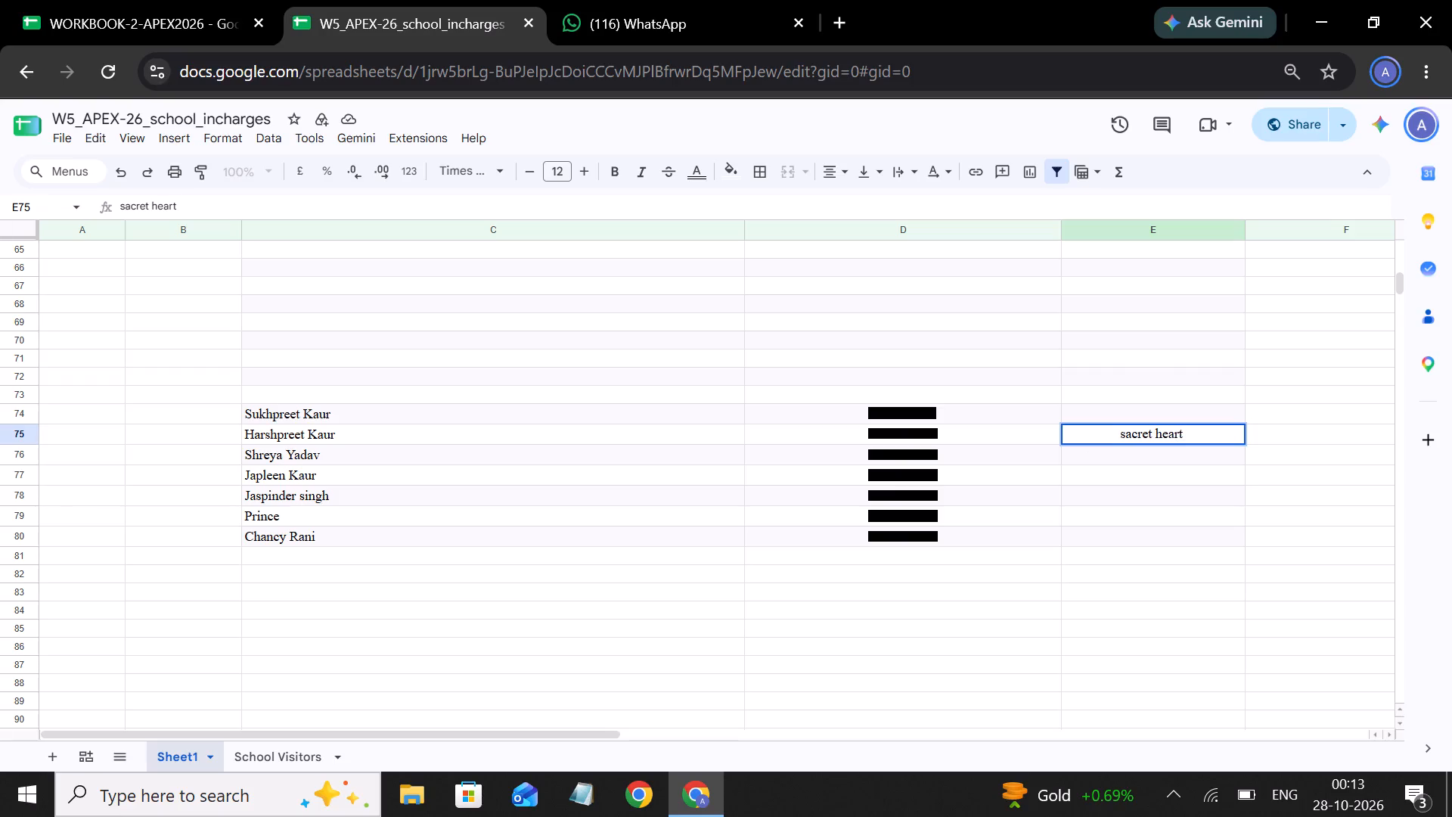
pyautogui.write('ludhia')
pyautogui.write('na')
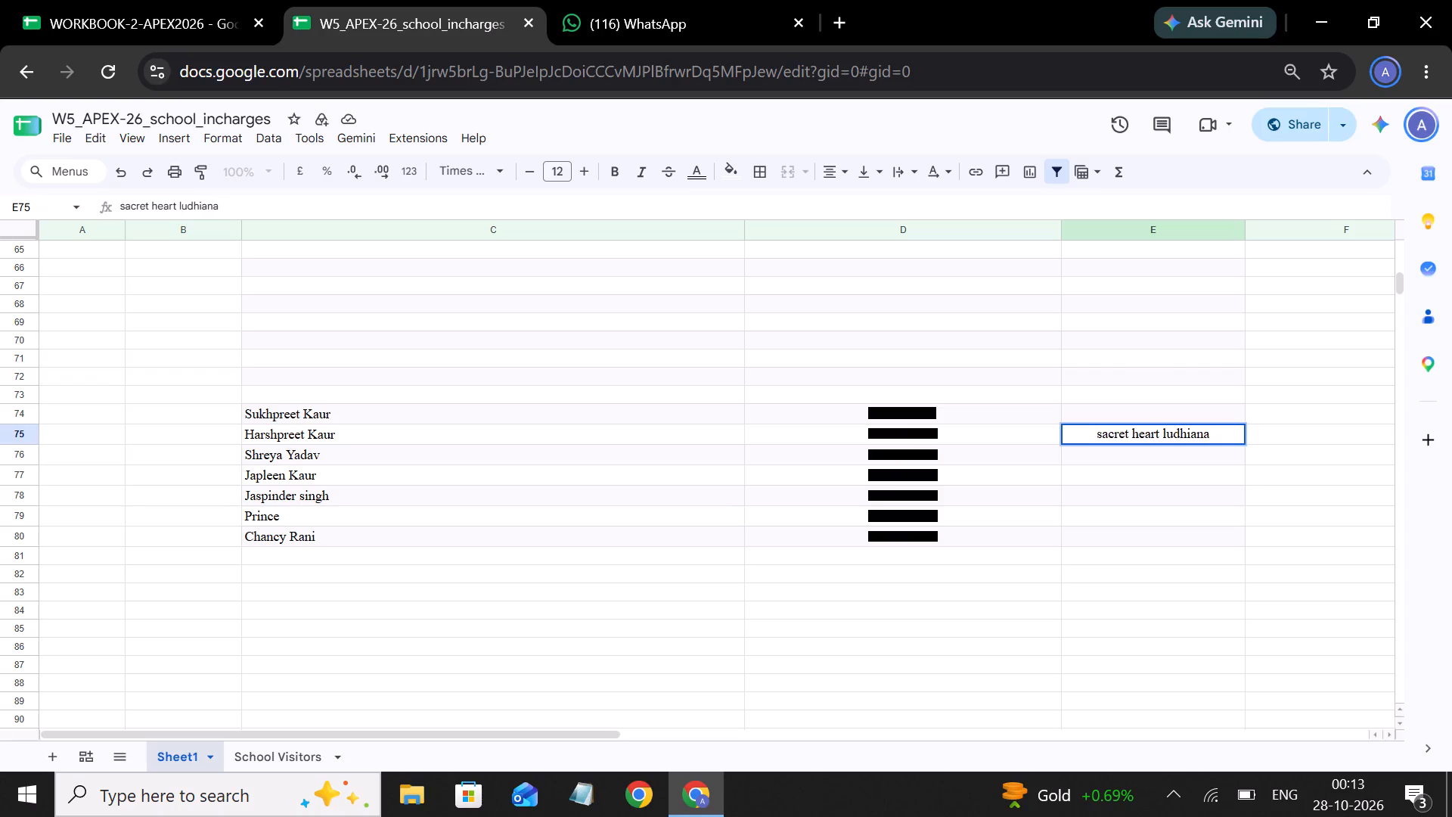
pyautogui.click(1140, 412)
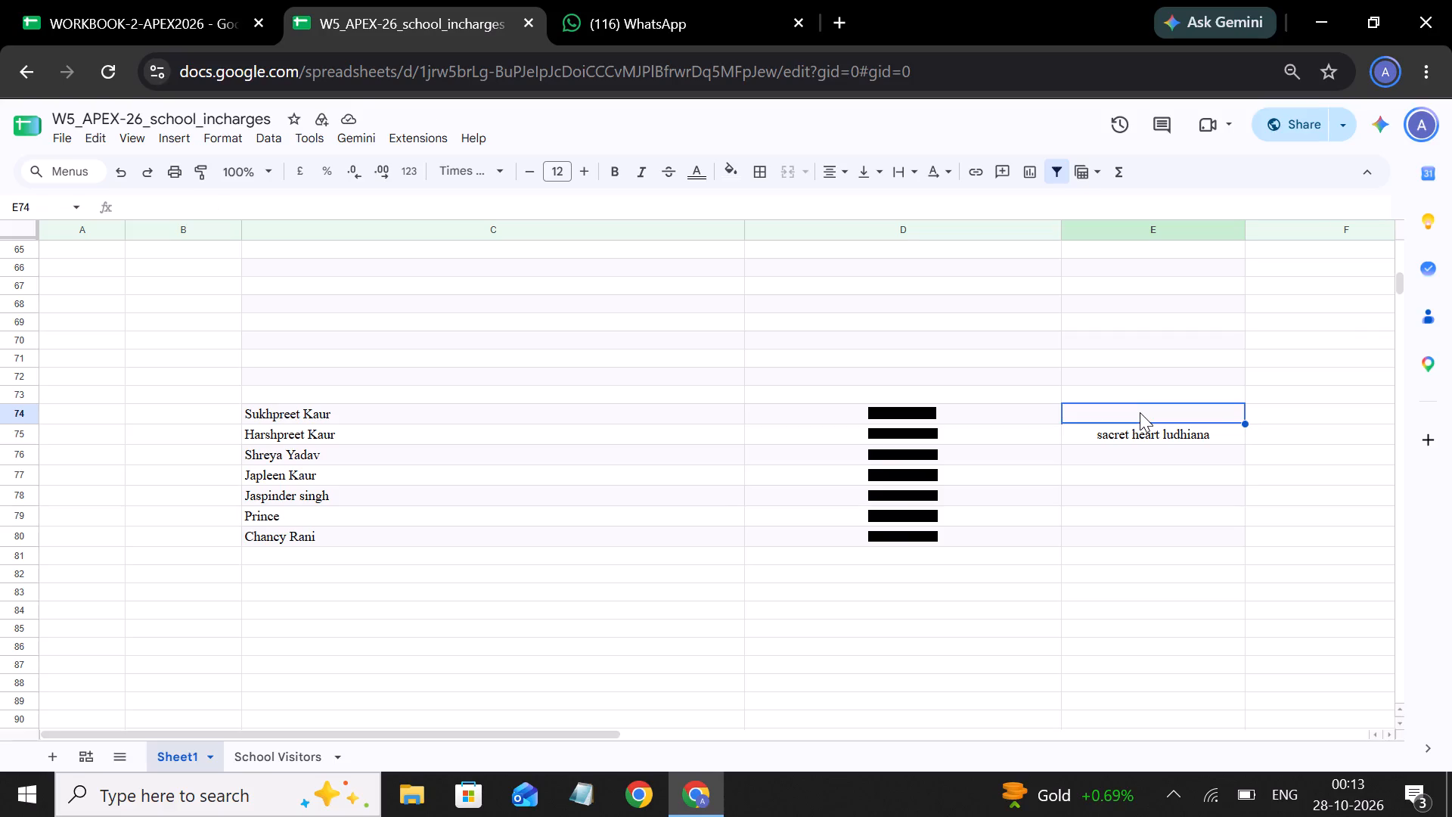
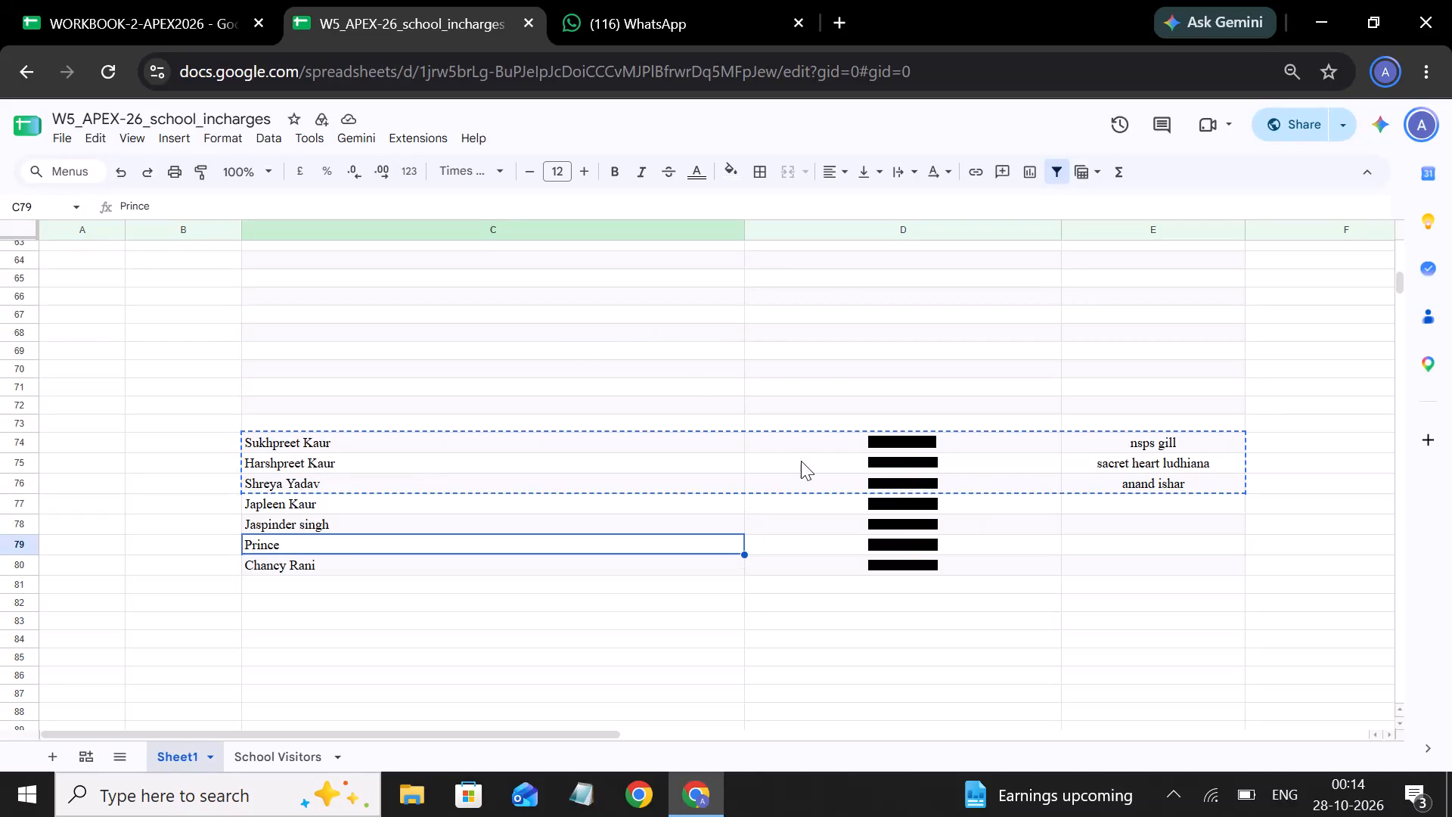
# Review the teacher contacts, student incharge names and contact numbers, and the total columns for the school rows 2 to 23.
pyautogui.scroll(8, 817, 331)
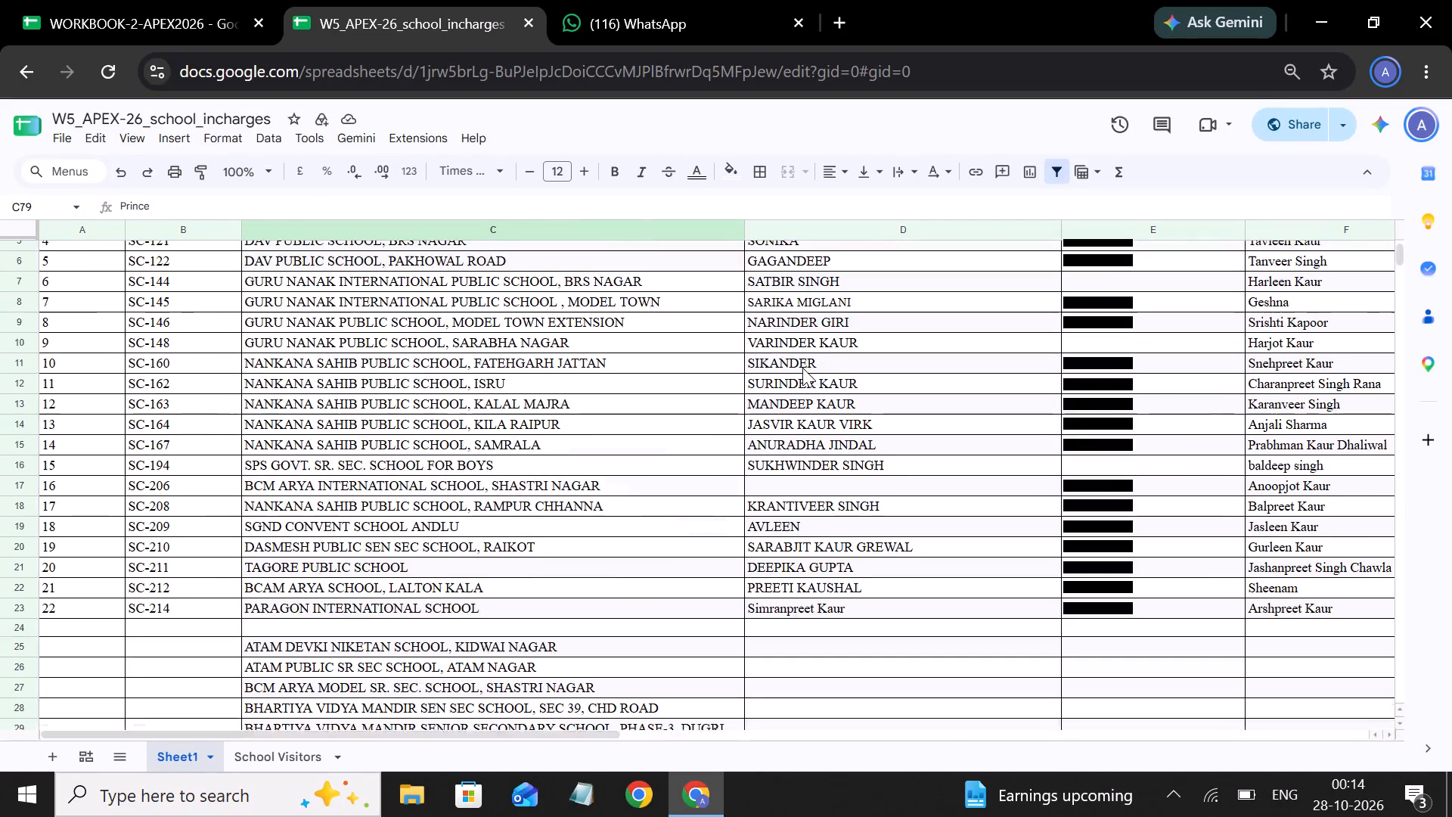
pyautogui.scroll(3, 802, 368)
pyautogui.hscroll(-2, 802, 368)
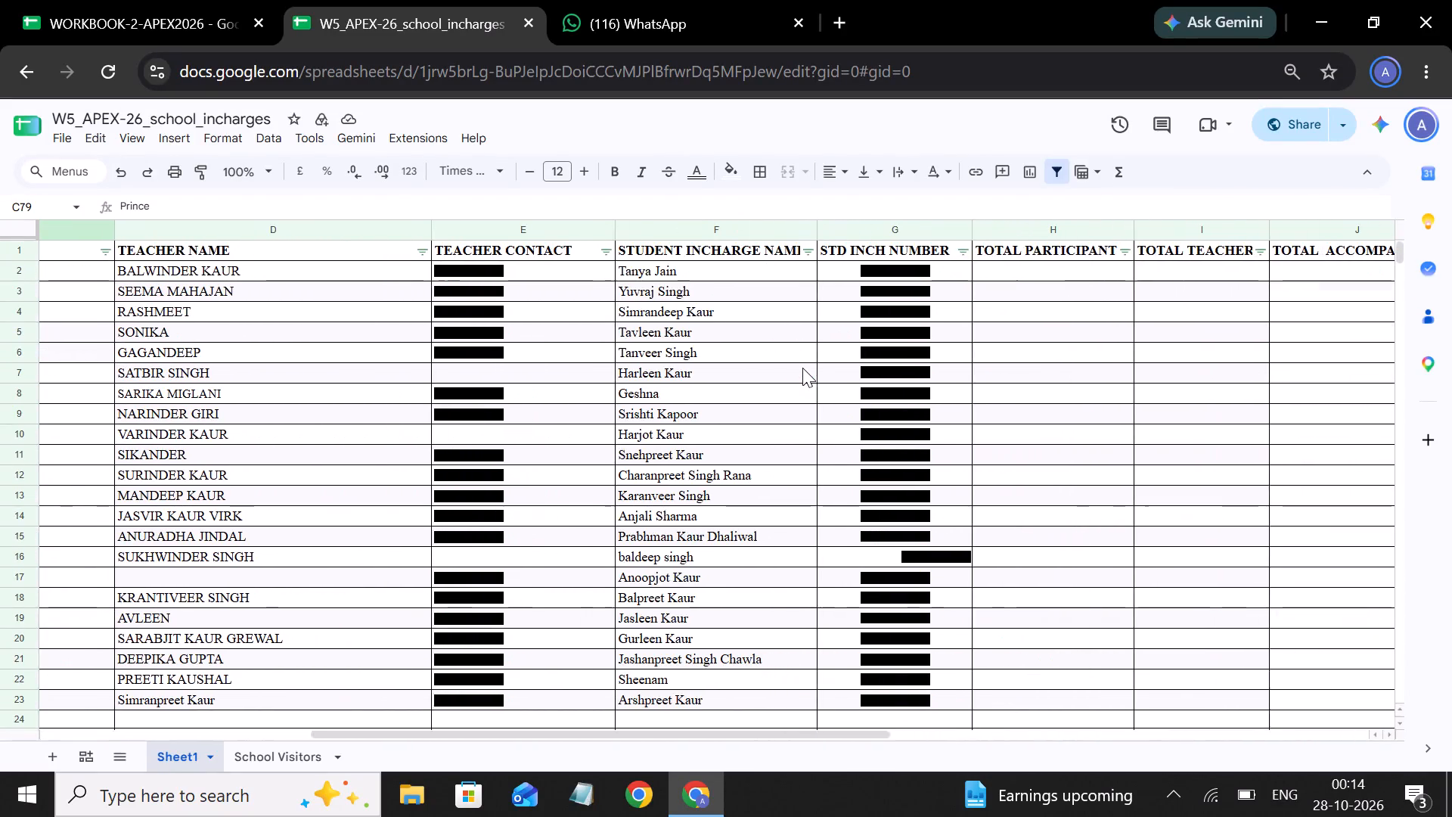
pyautogui.scroll(-2, 802, 368)
pyautogui.hscroll(2, 802, 368)
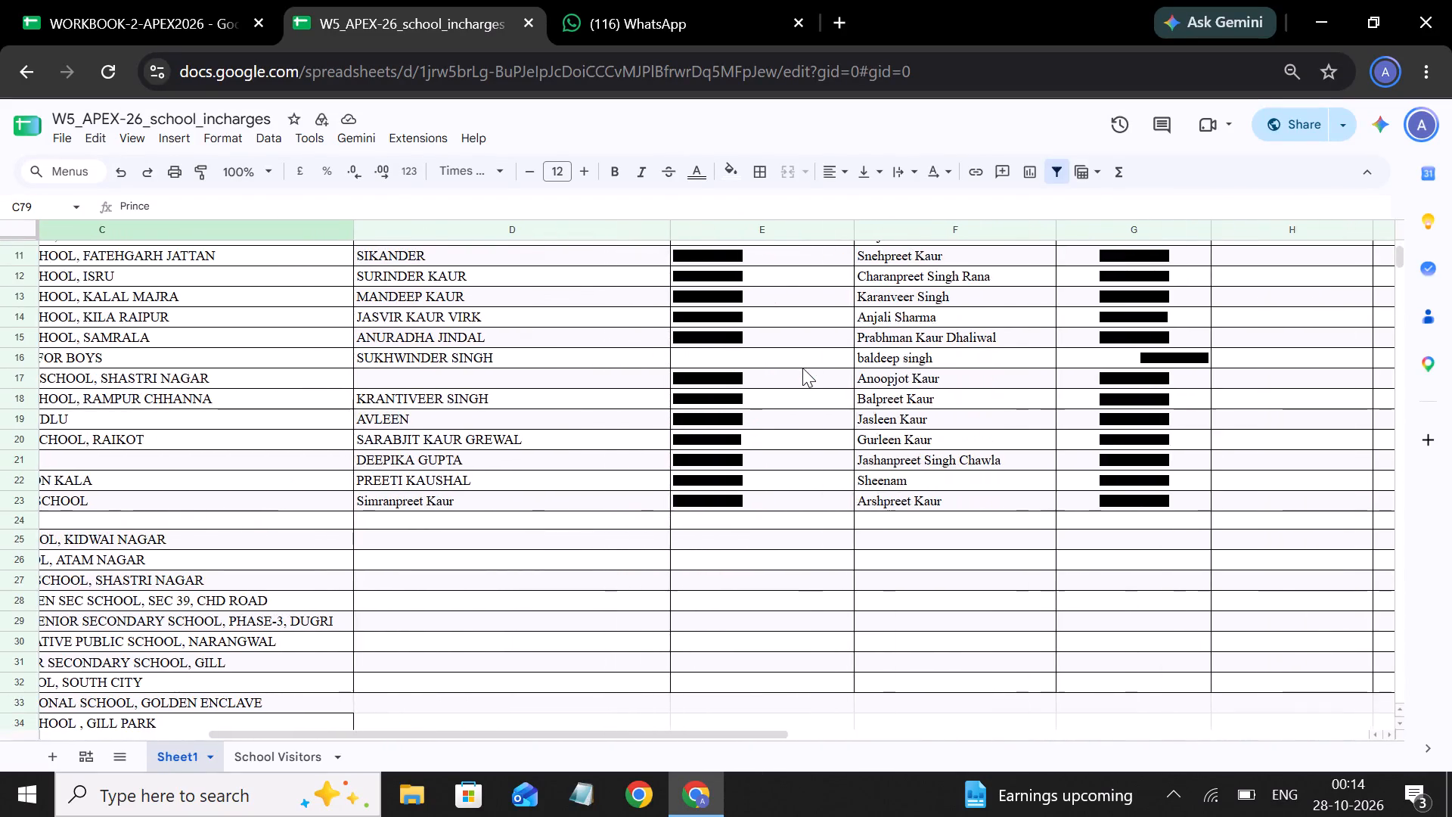
pyautogui.hscroll(4, 802, 368)
pyautogui.hscroll(-3, 802, 368)
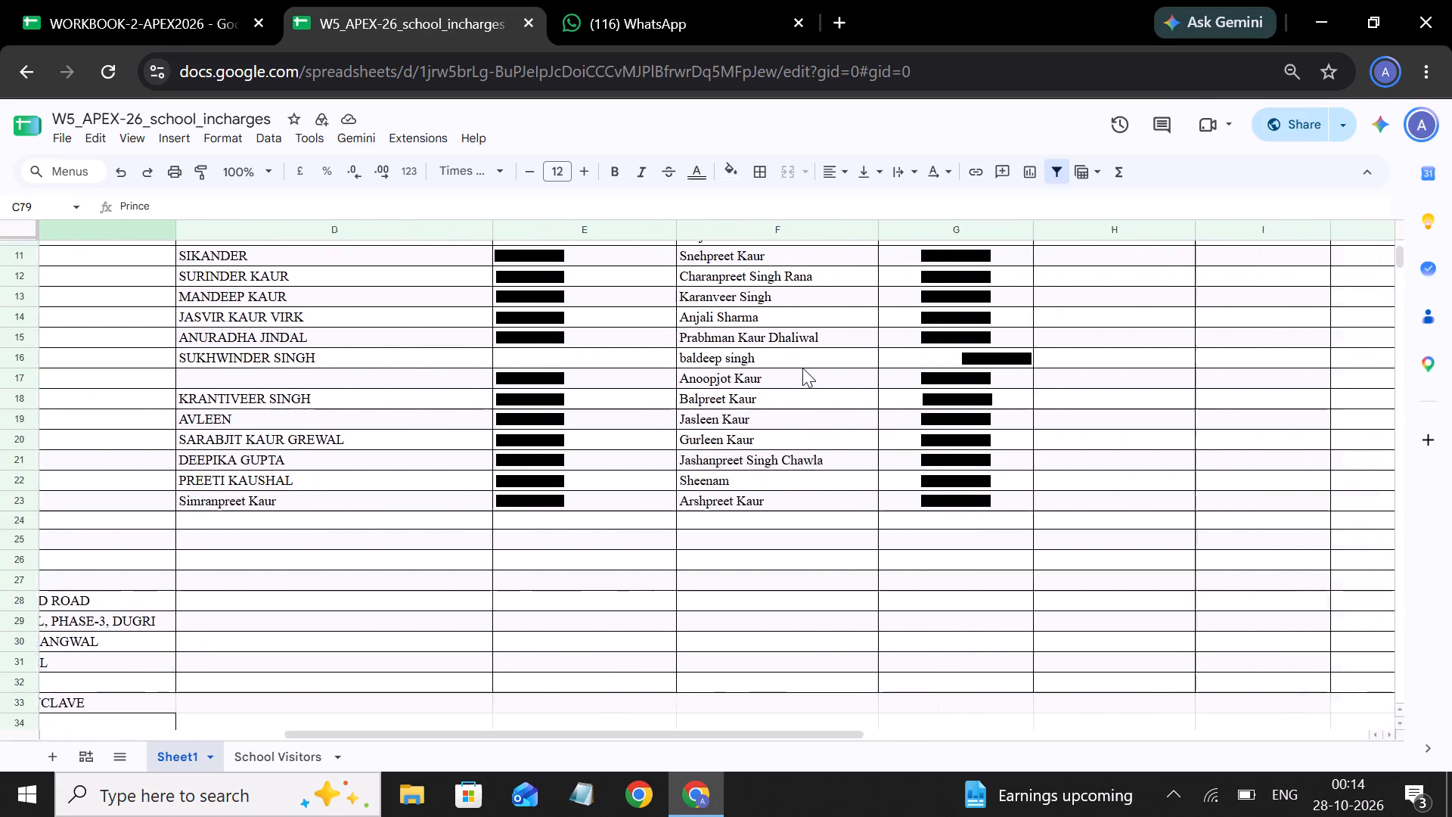
pyautogui.scroll(3, 802, 368)
pyautogui.hscroll(-2, 994, 356)
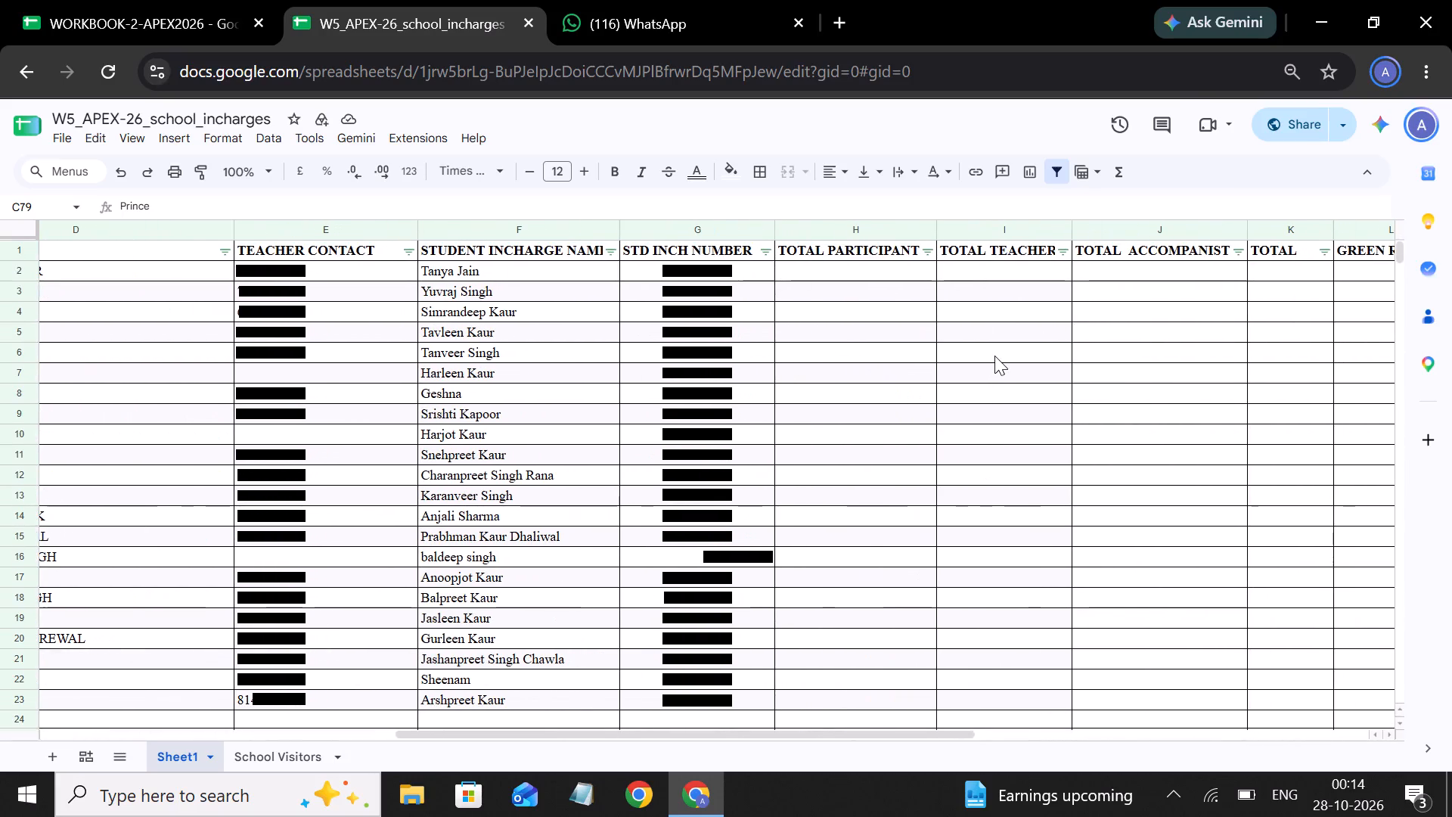
# Centre-align the student incharge contact number in G16 to match the rest of the column.
pyautogui.moveTo(712, 561); pyautogui.dragTo(731, 561)
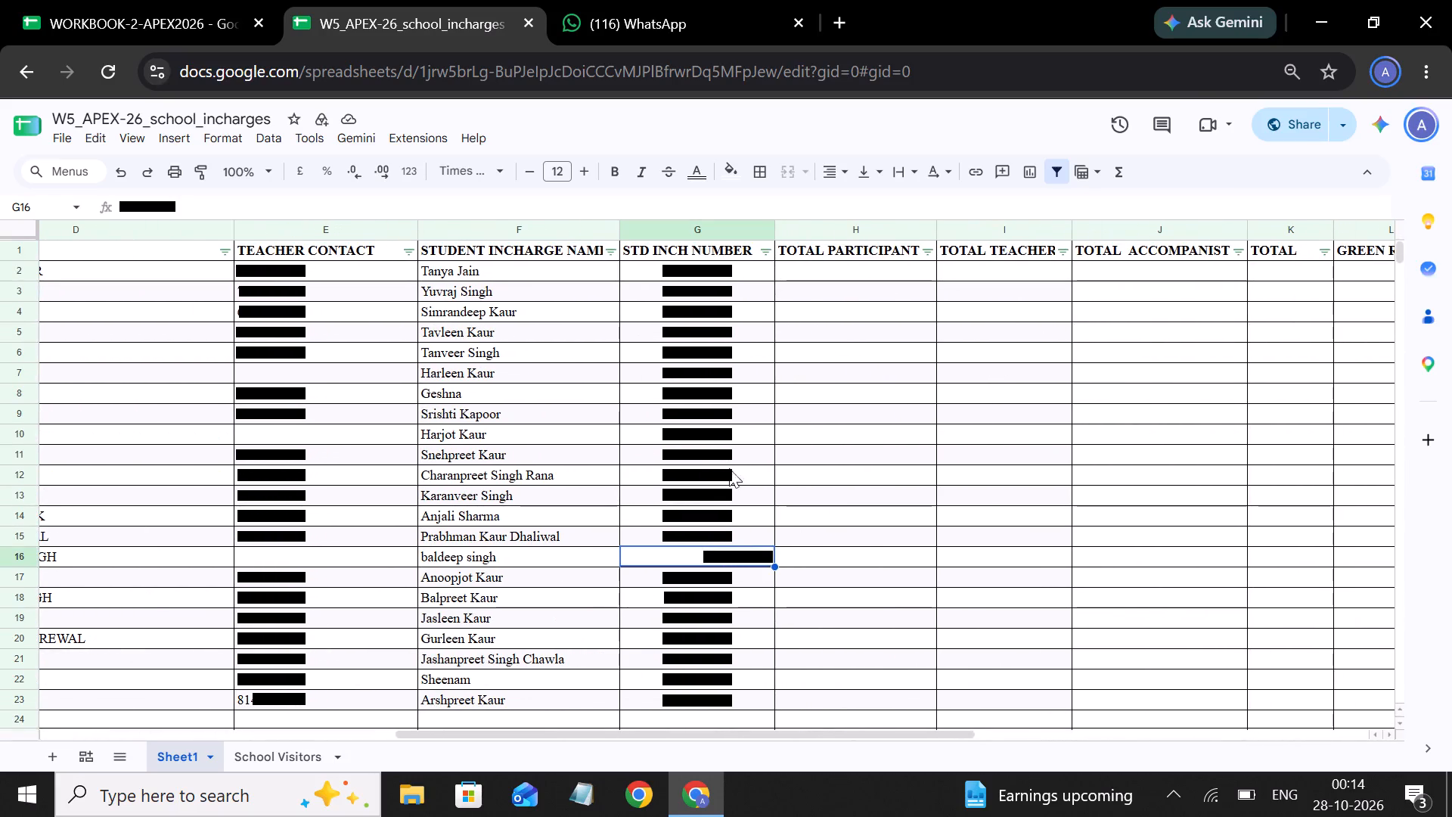
pyautogui.moveTo(824, 169); pyautogui.dragTo(855, 204)
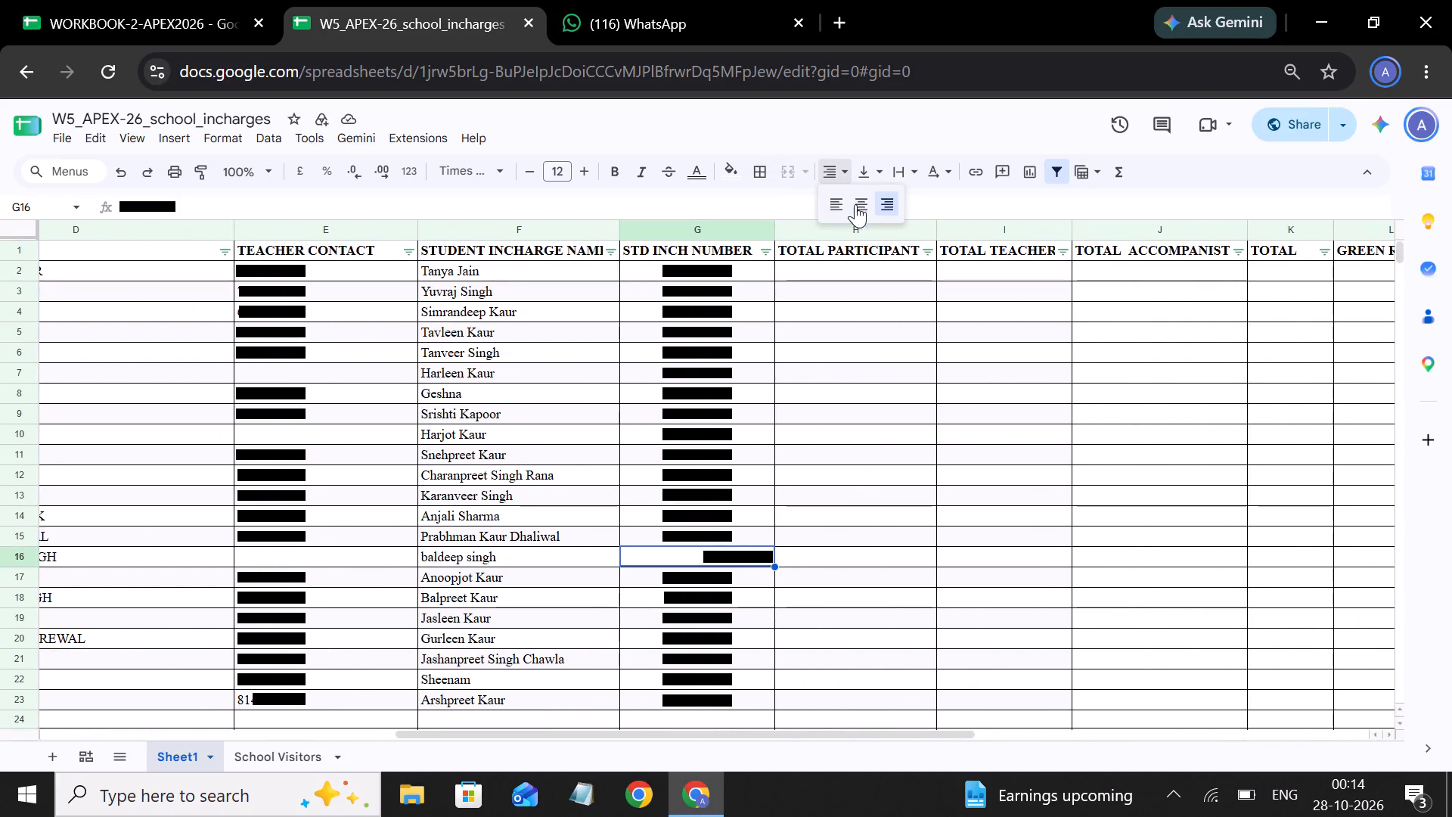
pyautogui.moveTo(855, 204); pyautogui.dragTo(861, 204)
pyautogui.click(861, 204)
pyautogui.click(849, 501)
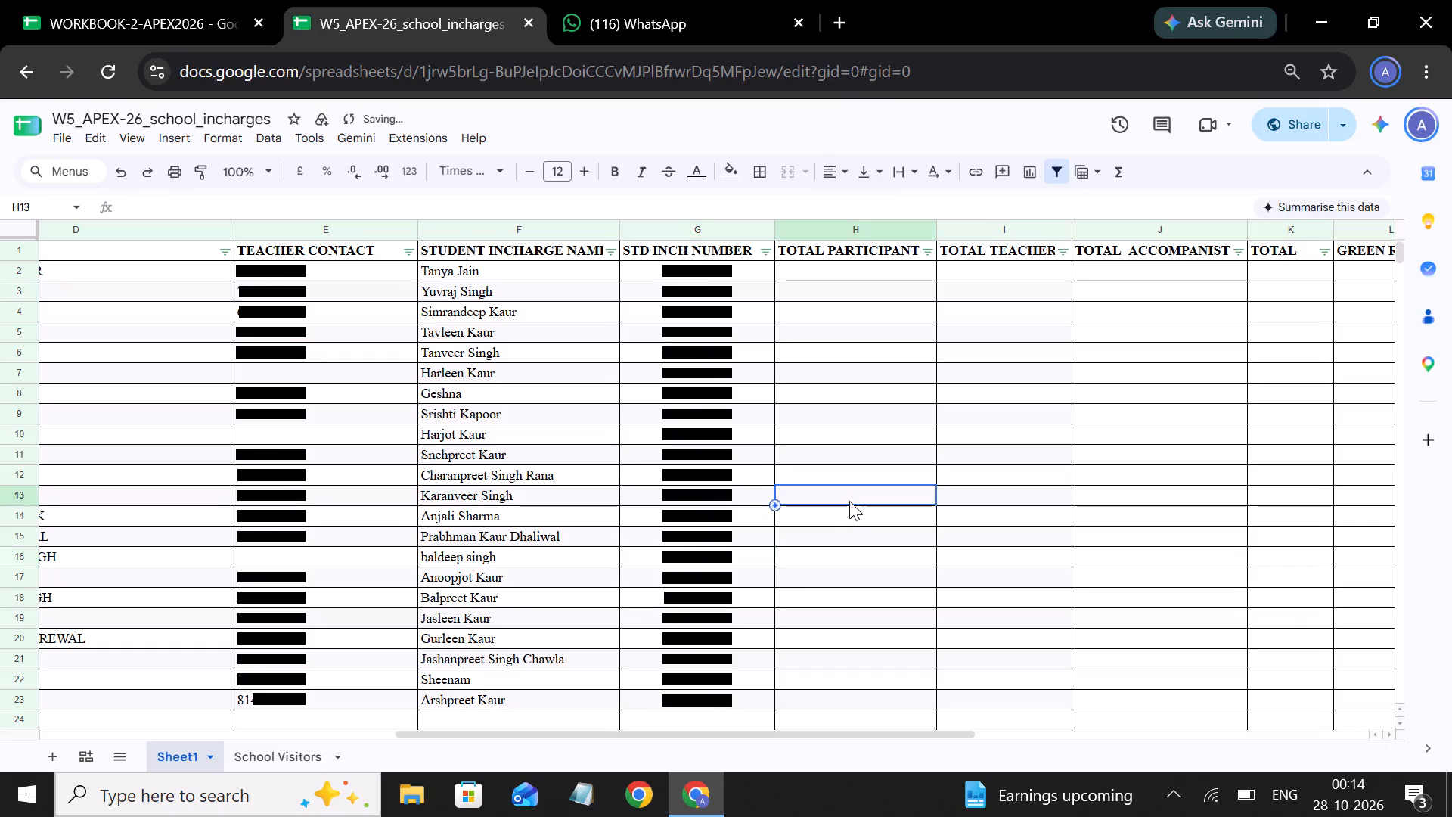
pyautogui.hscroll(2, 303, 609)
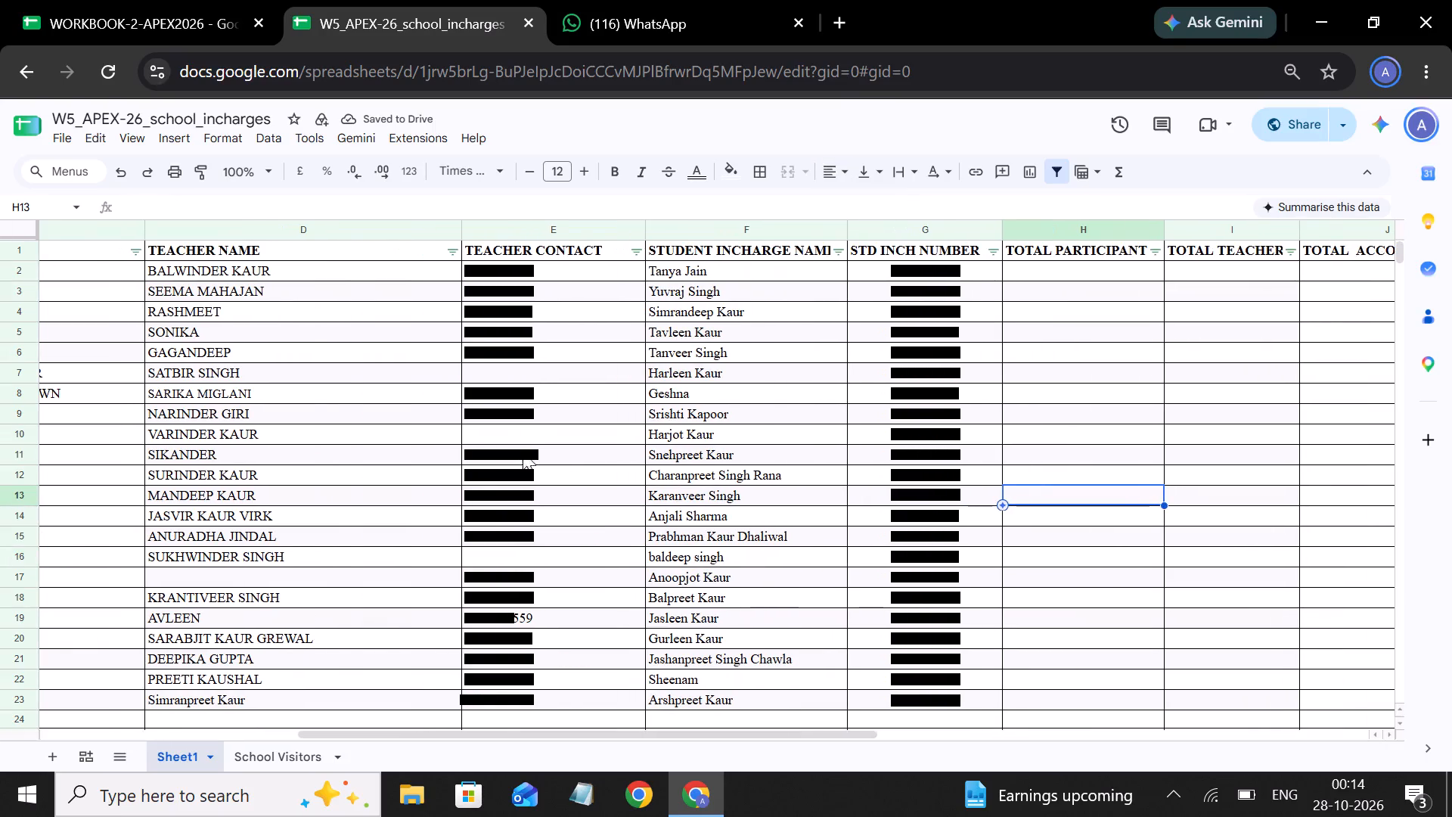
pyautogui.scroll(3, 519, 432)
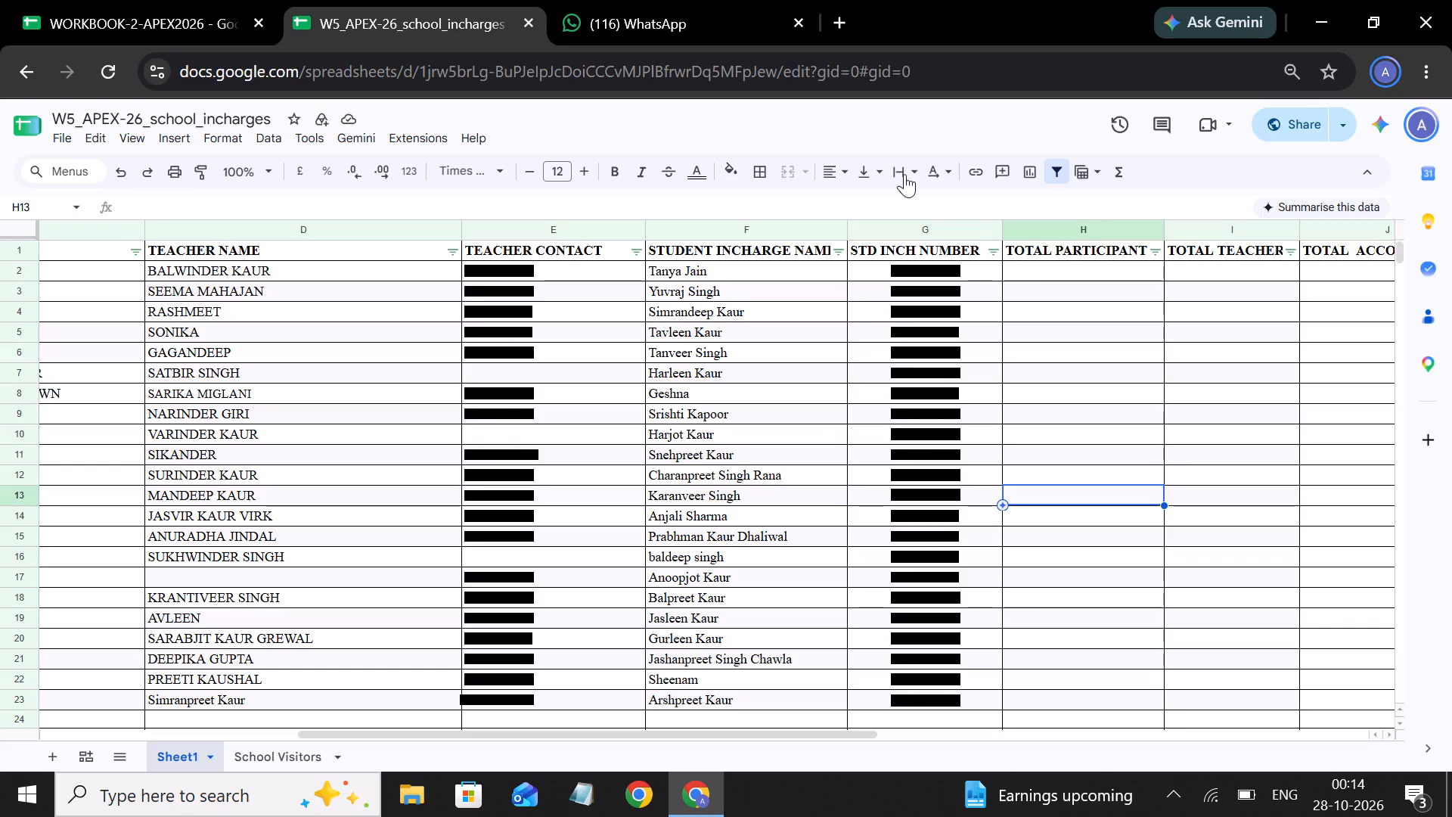
# Open the recent spreadsheet "Hacknauts-2.0 Idea PPT Submission(2)" from Google Sheets in a new browser tab.
pyautogui.click(845, 4)
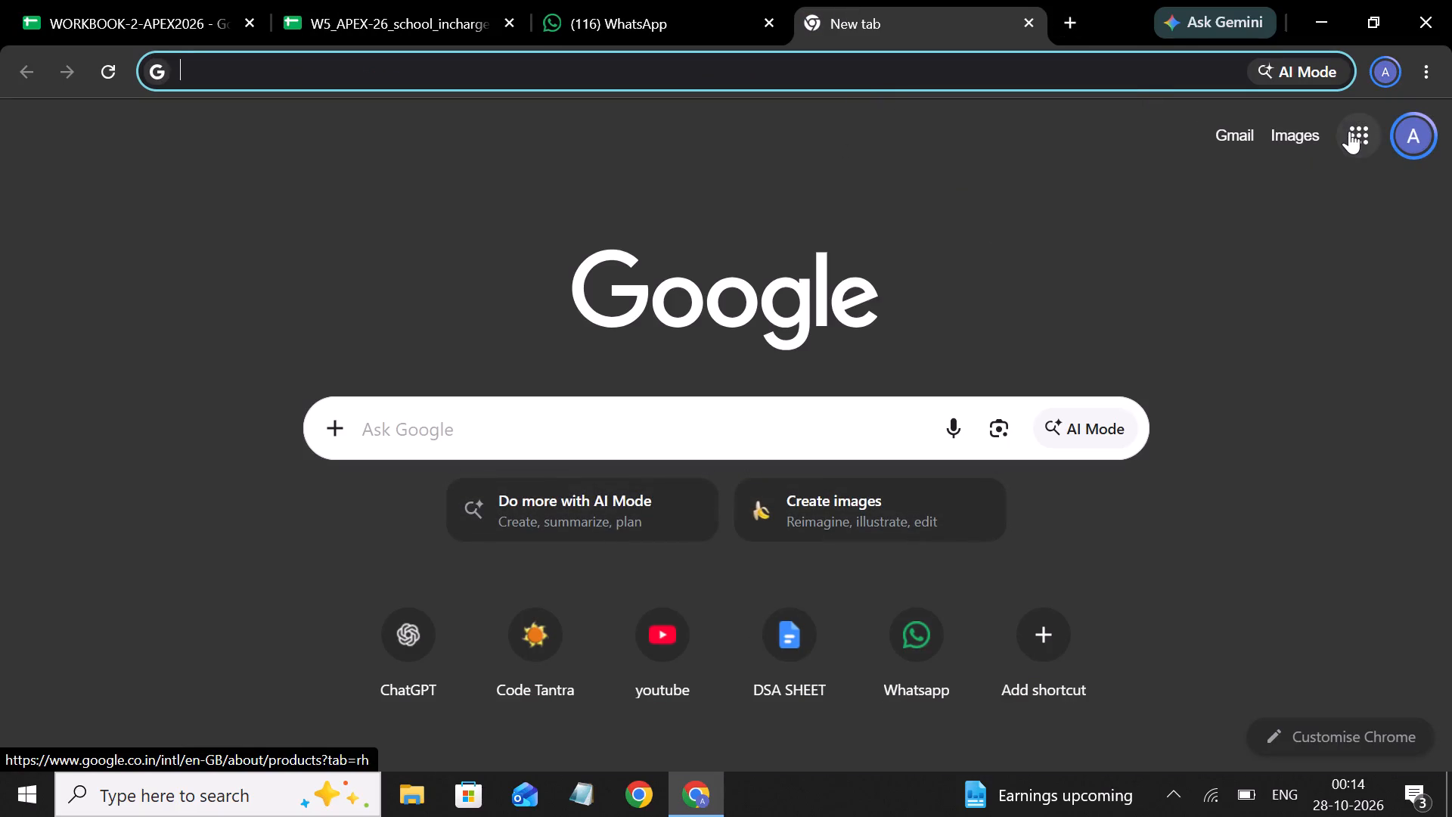
pyautogui.click(1349, 131)
pyautogui.scroll(-1, 1252, 318)
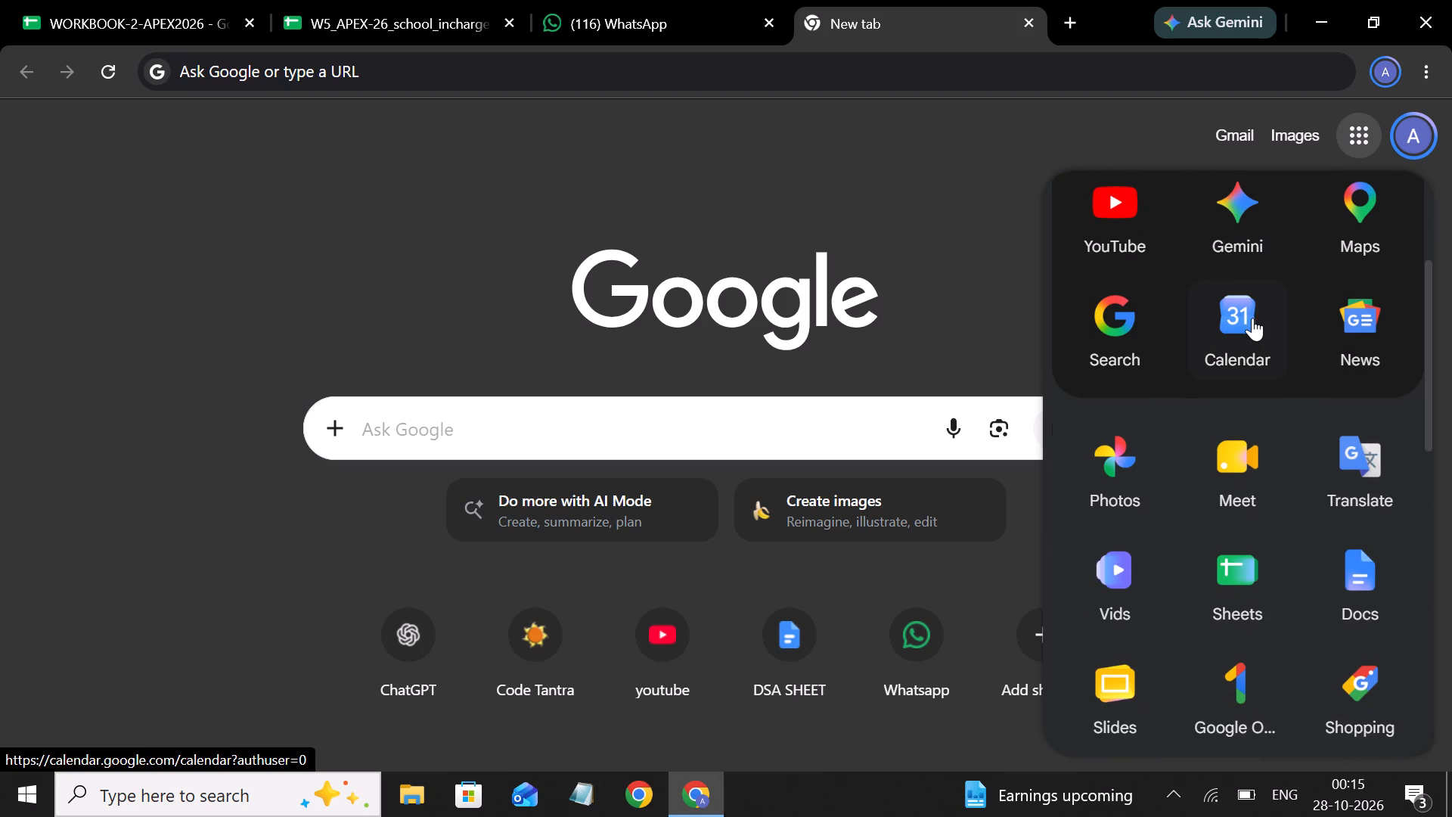
pyautogui.click(1222, 599)
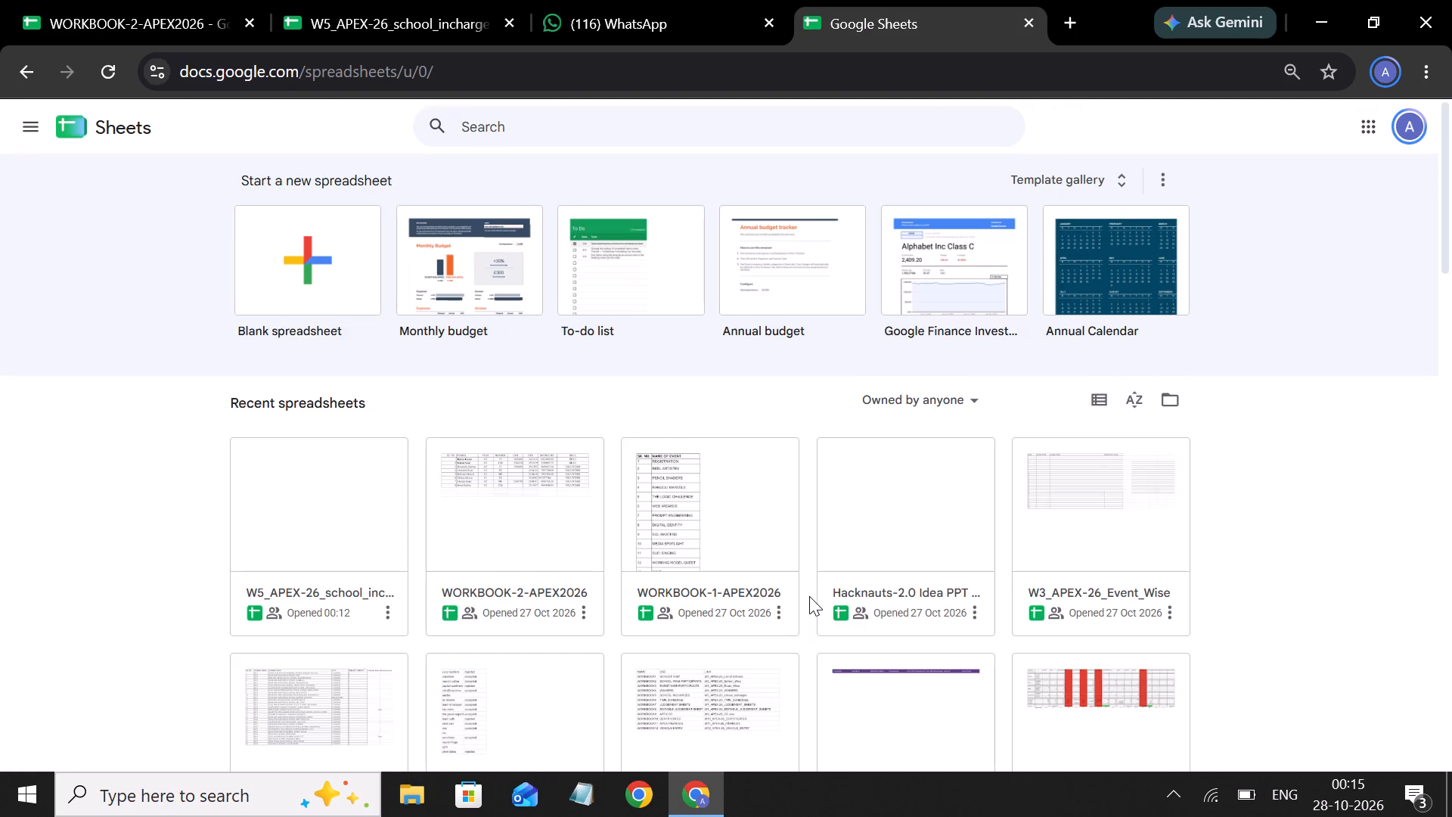
pyautogui.scroll(-1, 809, 596)
pyautogui.click(931, 431)
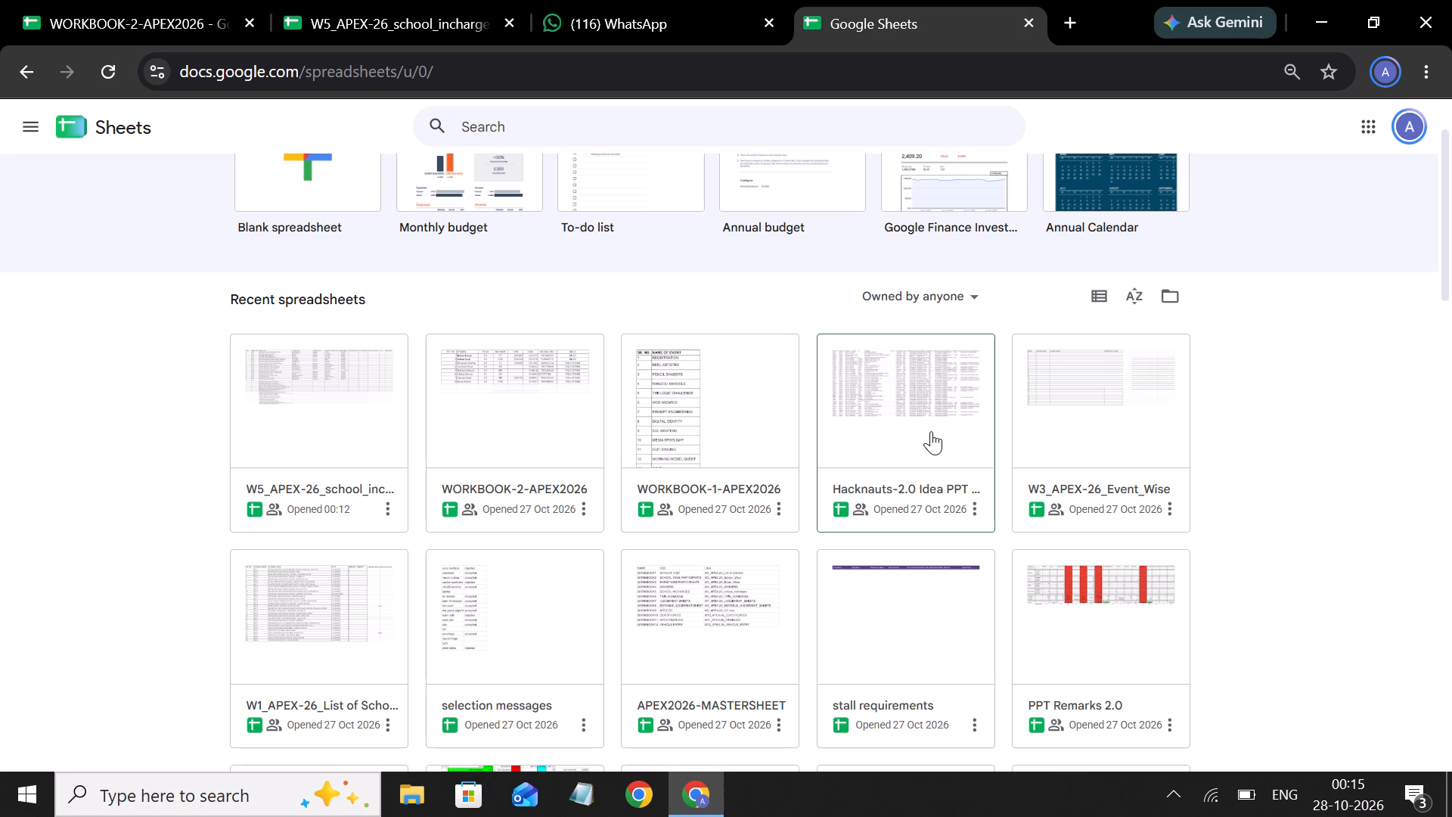
# Look through the team submissions on Sheet1 down to the last filled row.
pyautogui.scroll(-1, 650, 457)
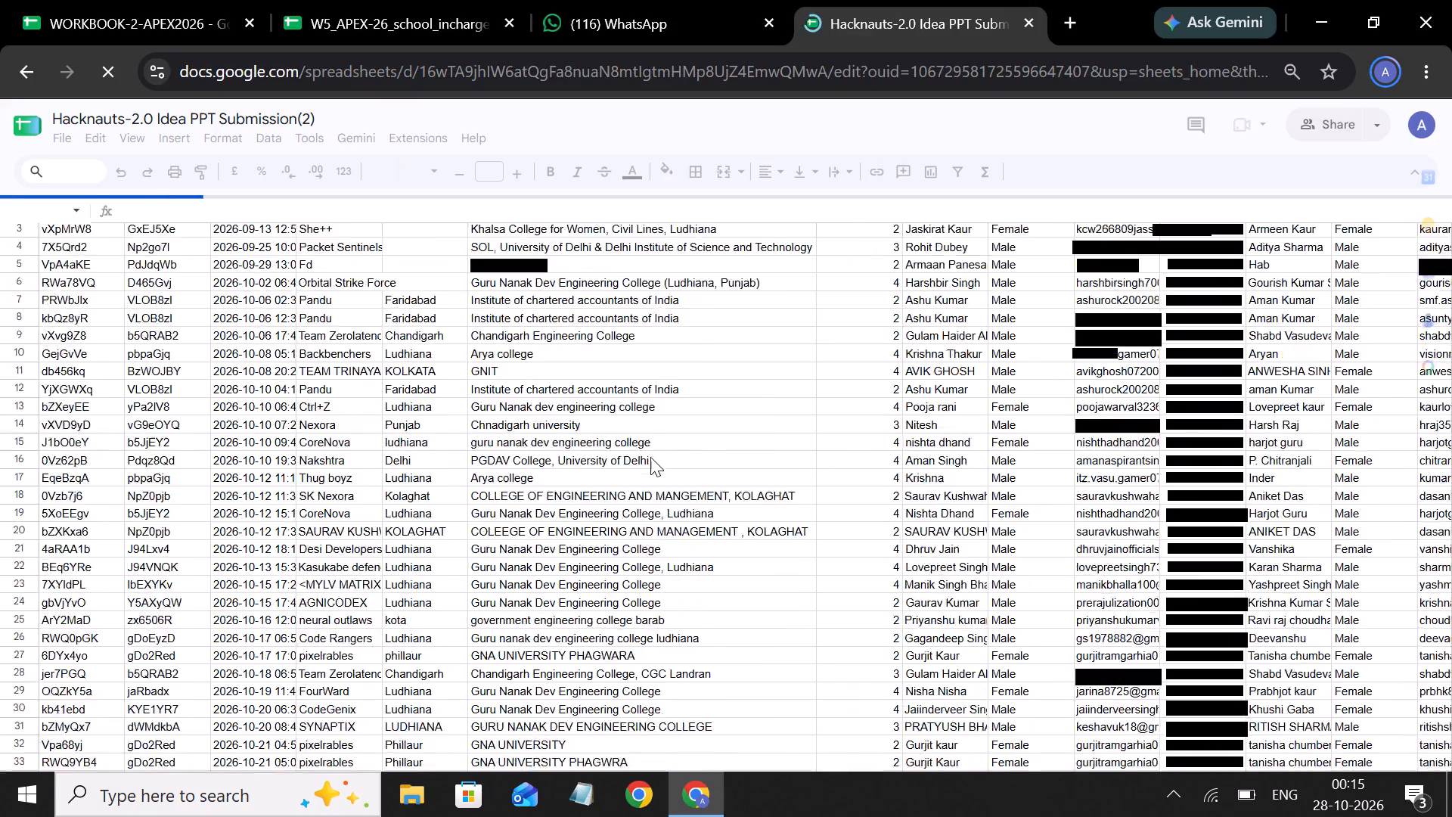
pyautogui.scroll(-7, 650, 457)
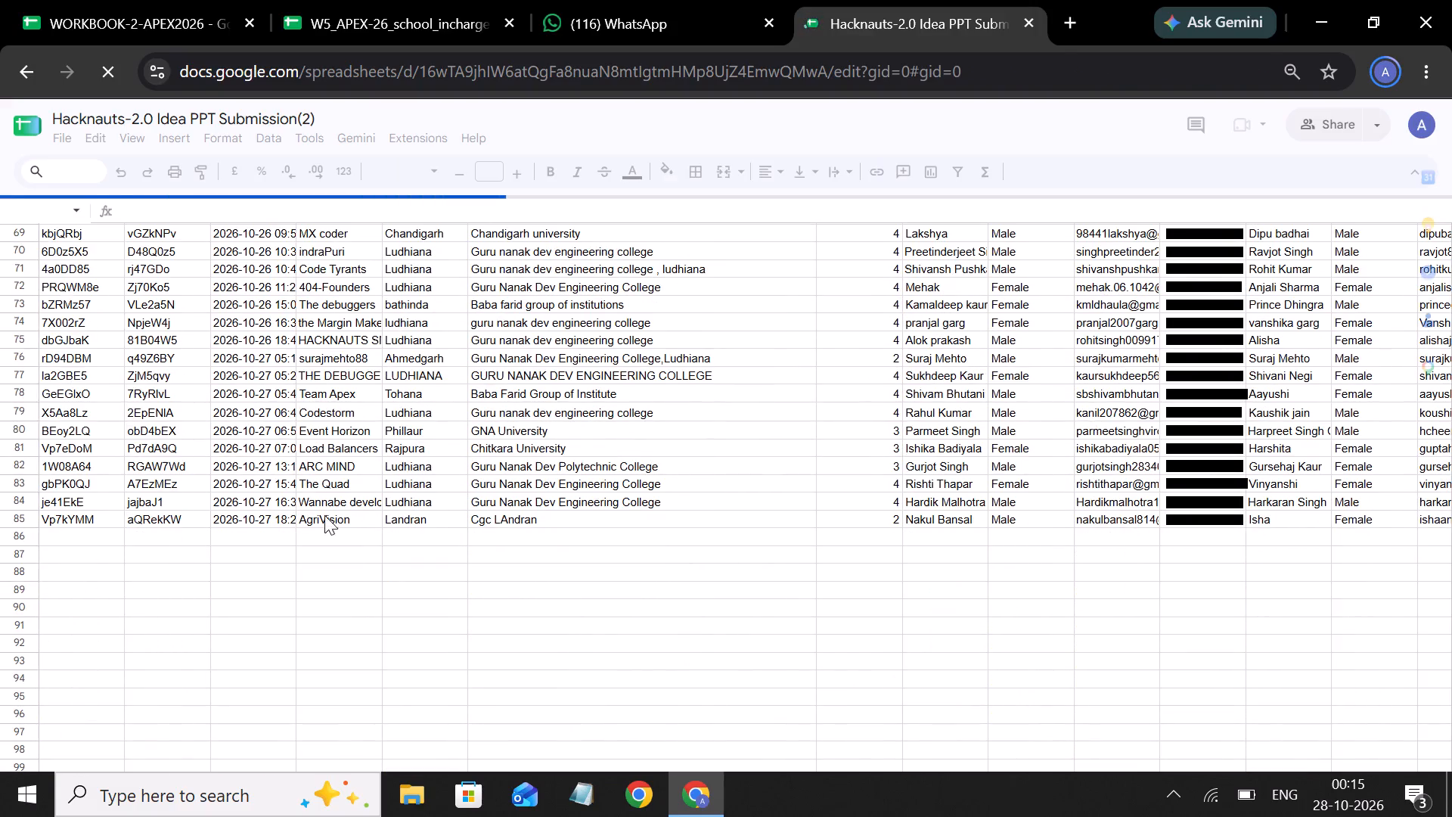
pyautogui.scroll(-2, 609, 589)
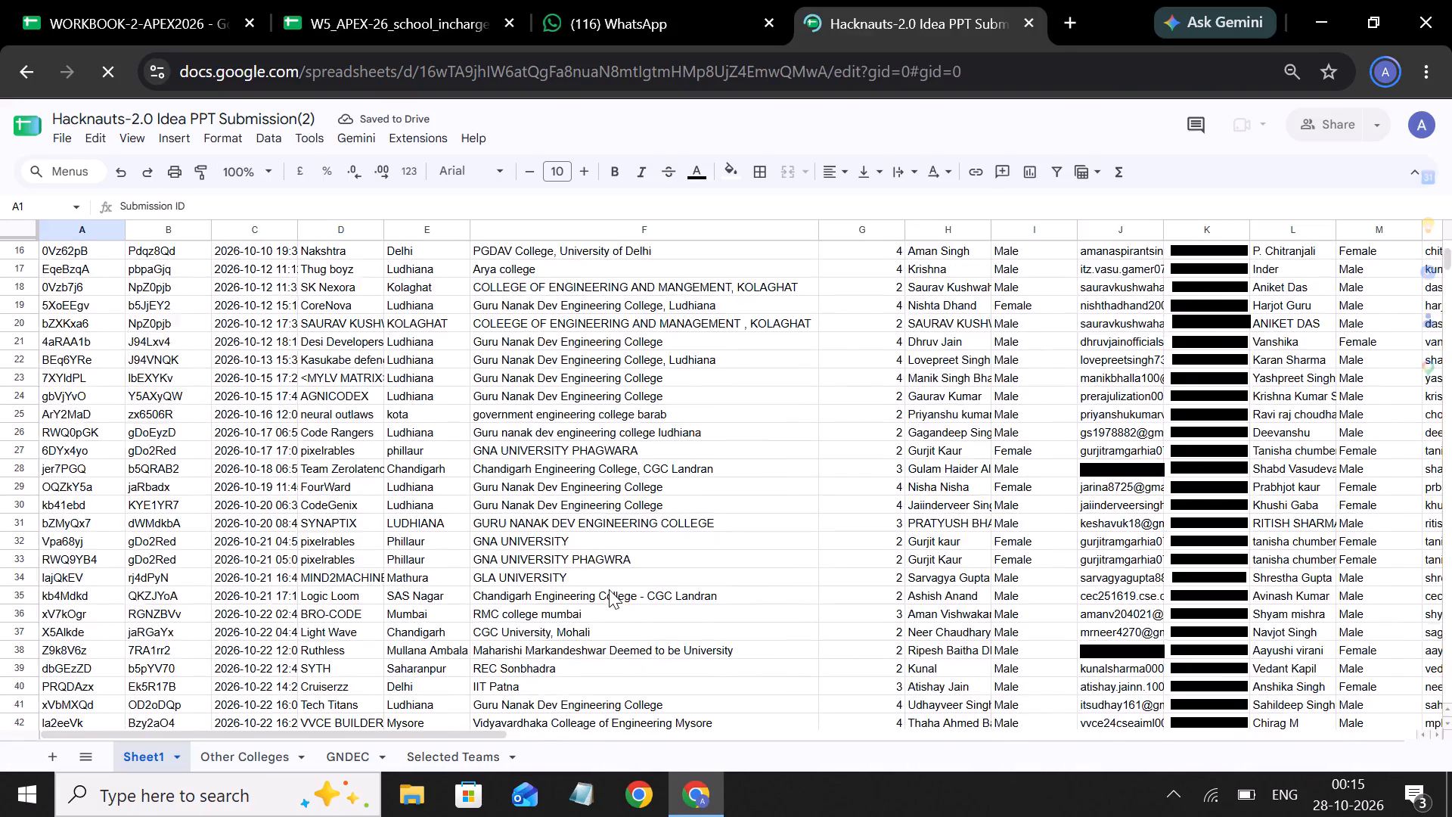
pyautogui.scroll(-6, 609, 589)
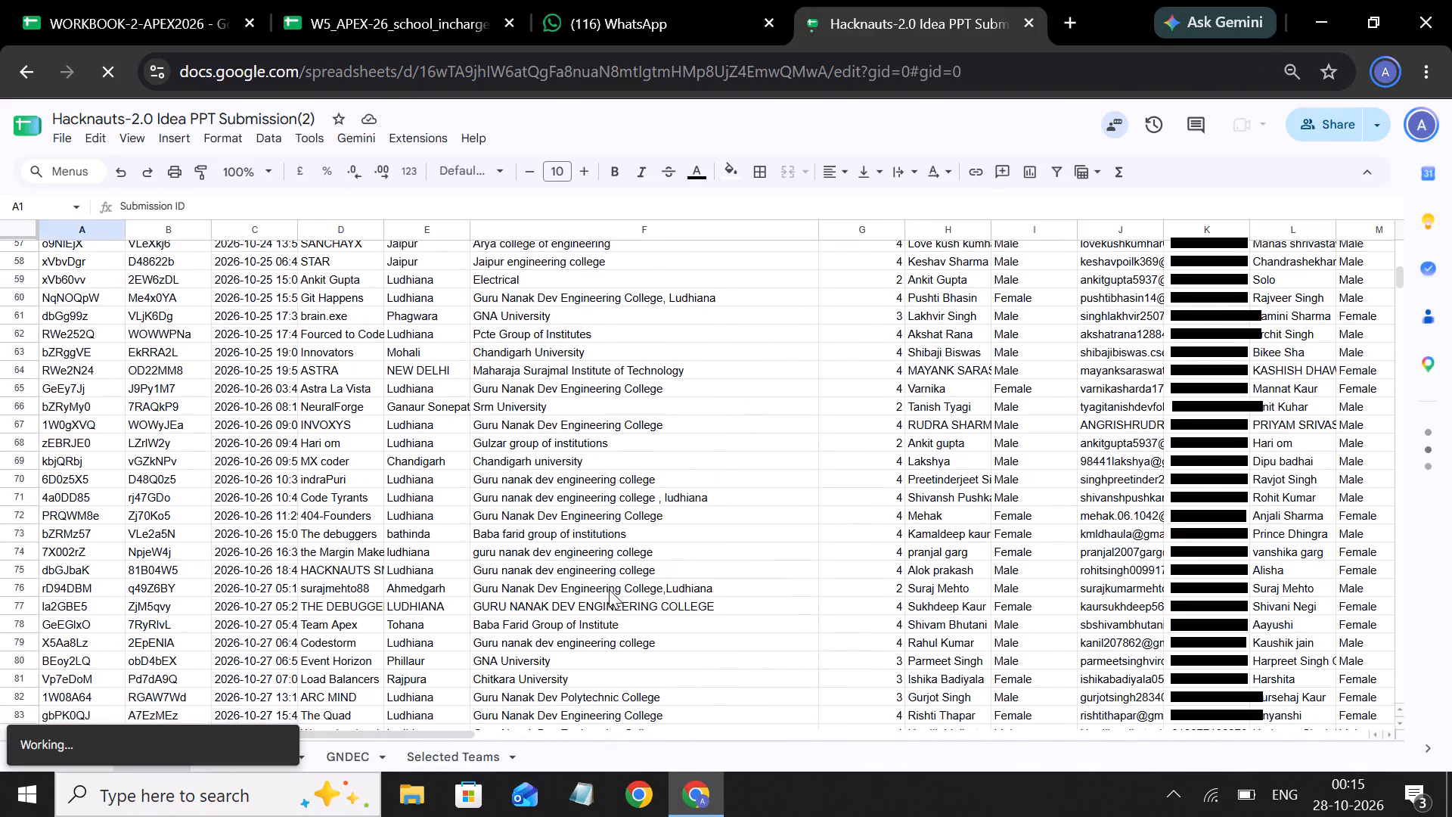
pyautogui.scroll(-2, 609, 589)
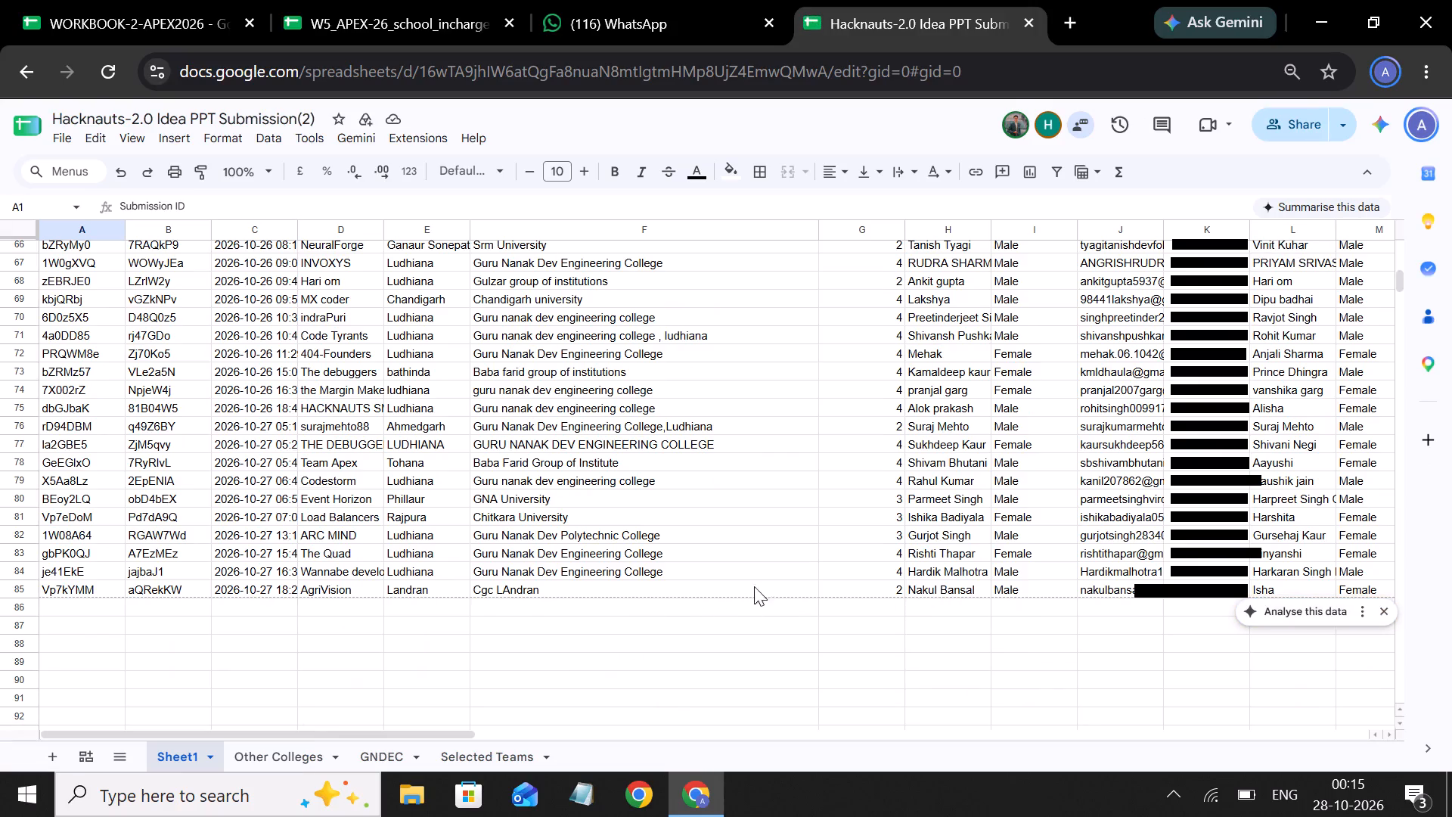
# Open the AgriVision team's presentation PDF from the link in X85, the last submission row.
pyautogui.hscroll(-3, 864, 598)
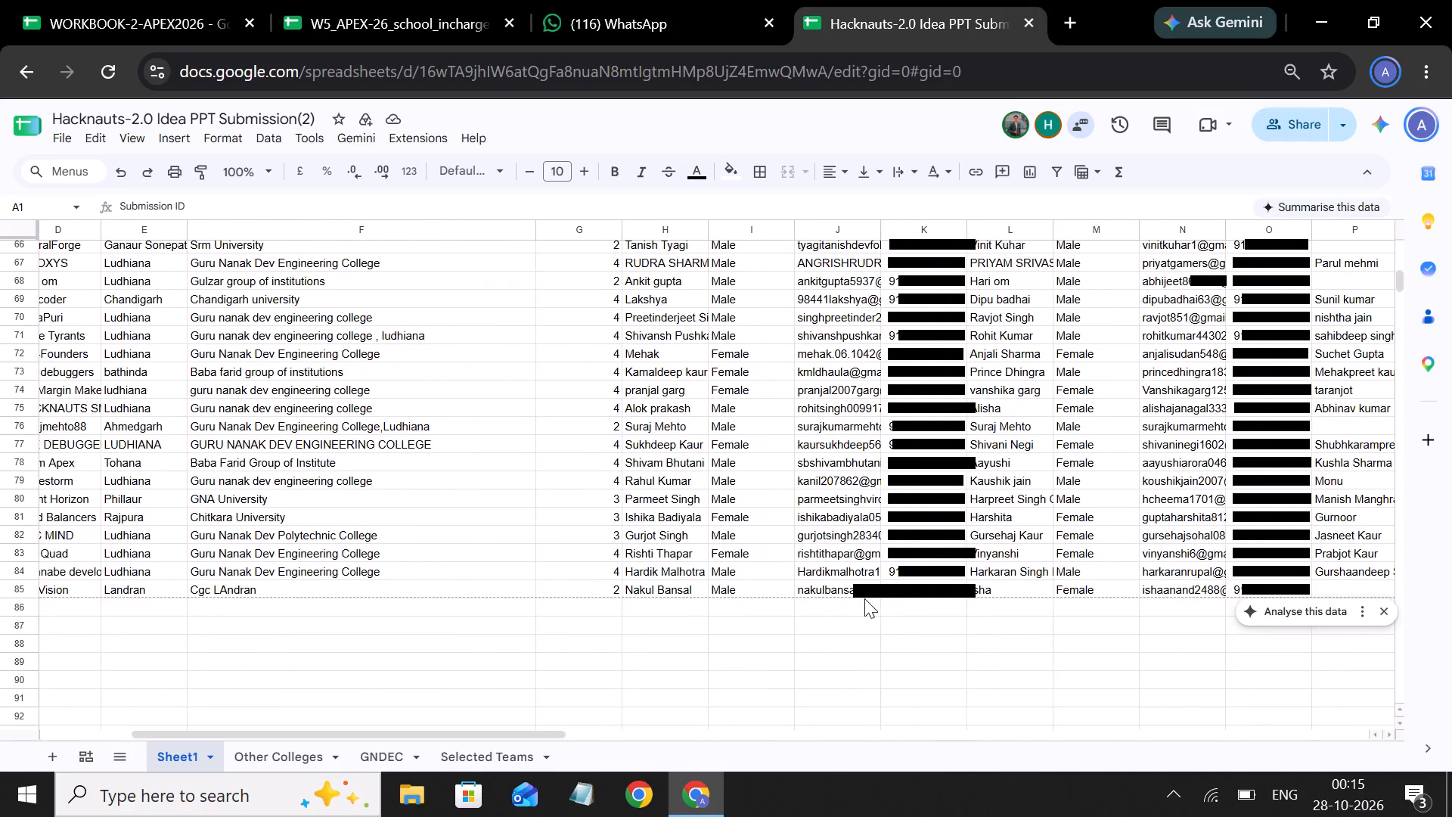
pyautogui.hscroll(3, 709, 601)
pyautogui.hscroll(-1, 709, 601)
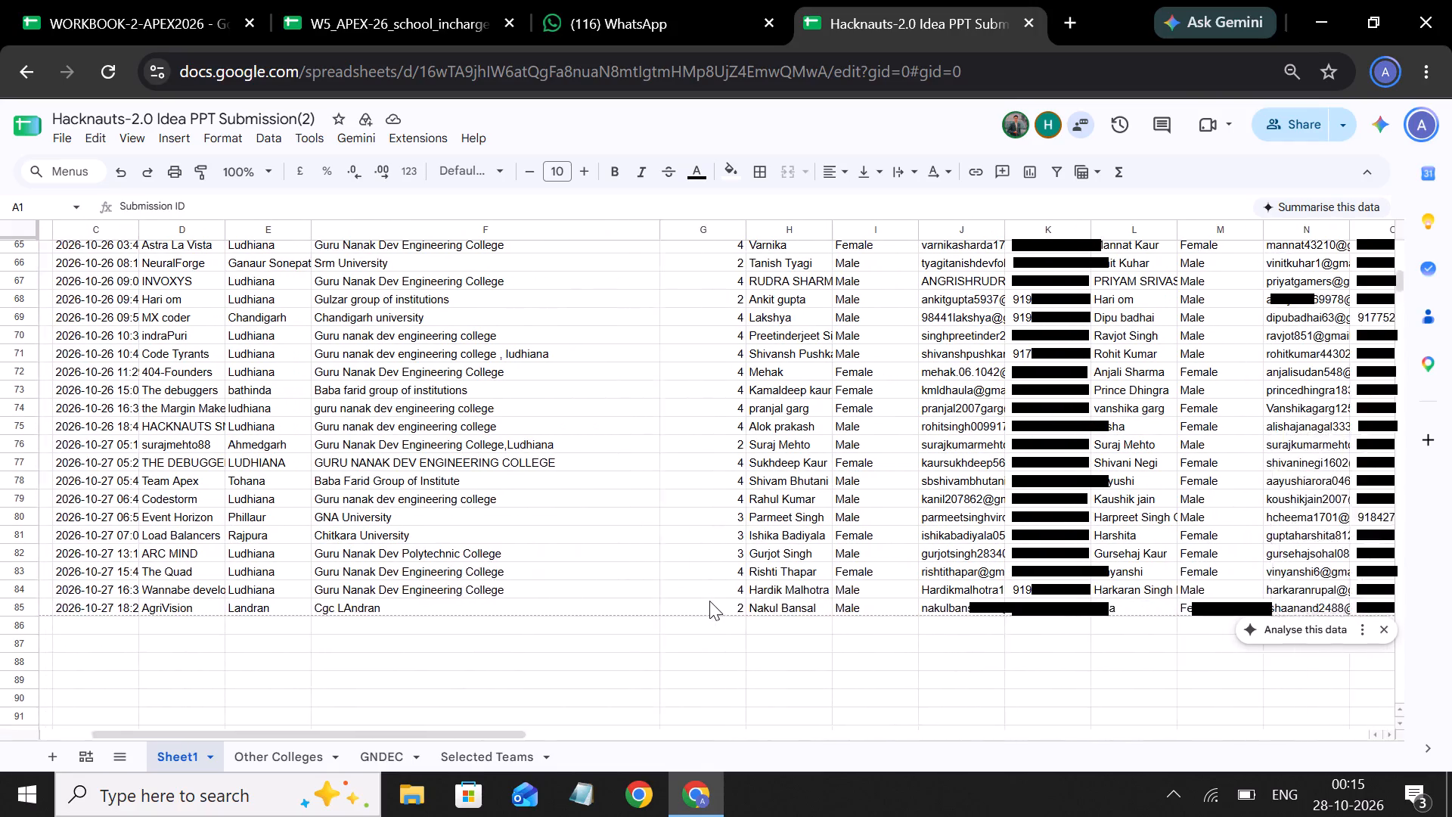
pyautogui.hscroll(-2, 709, 601)
pyautogui.hscroll(-2, 910, 621)
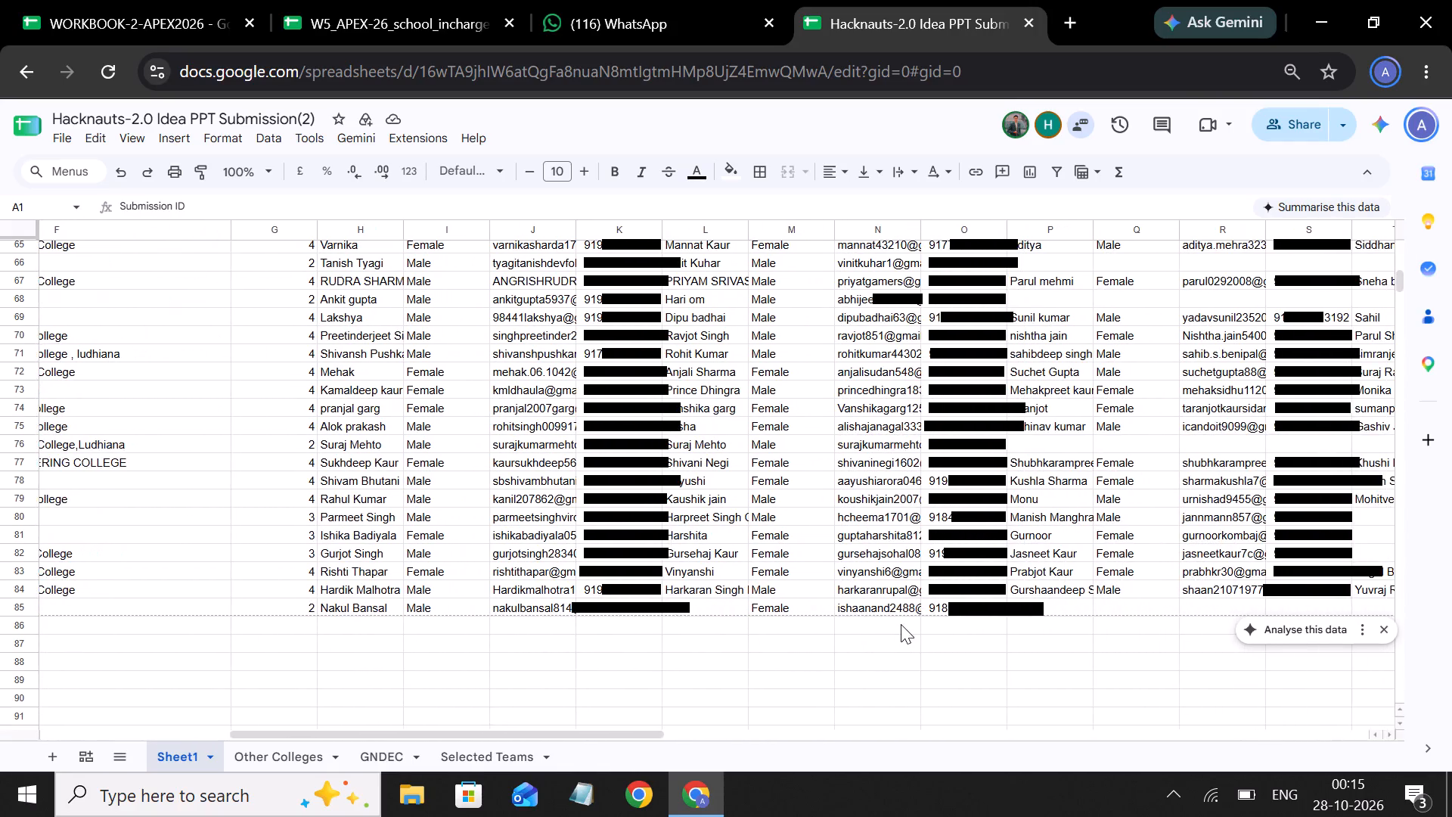
pyautogui.hscroll(-4, 901, 624)
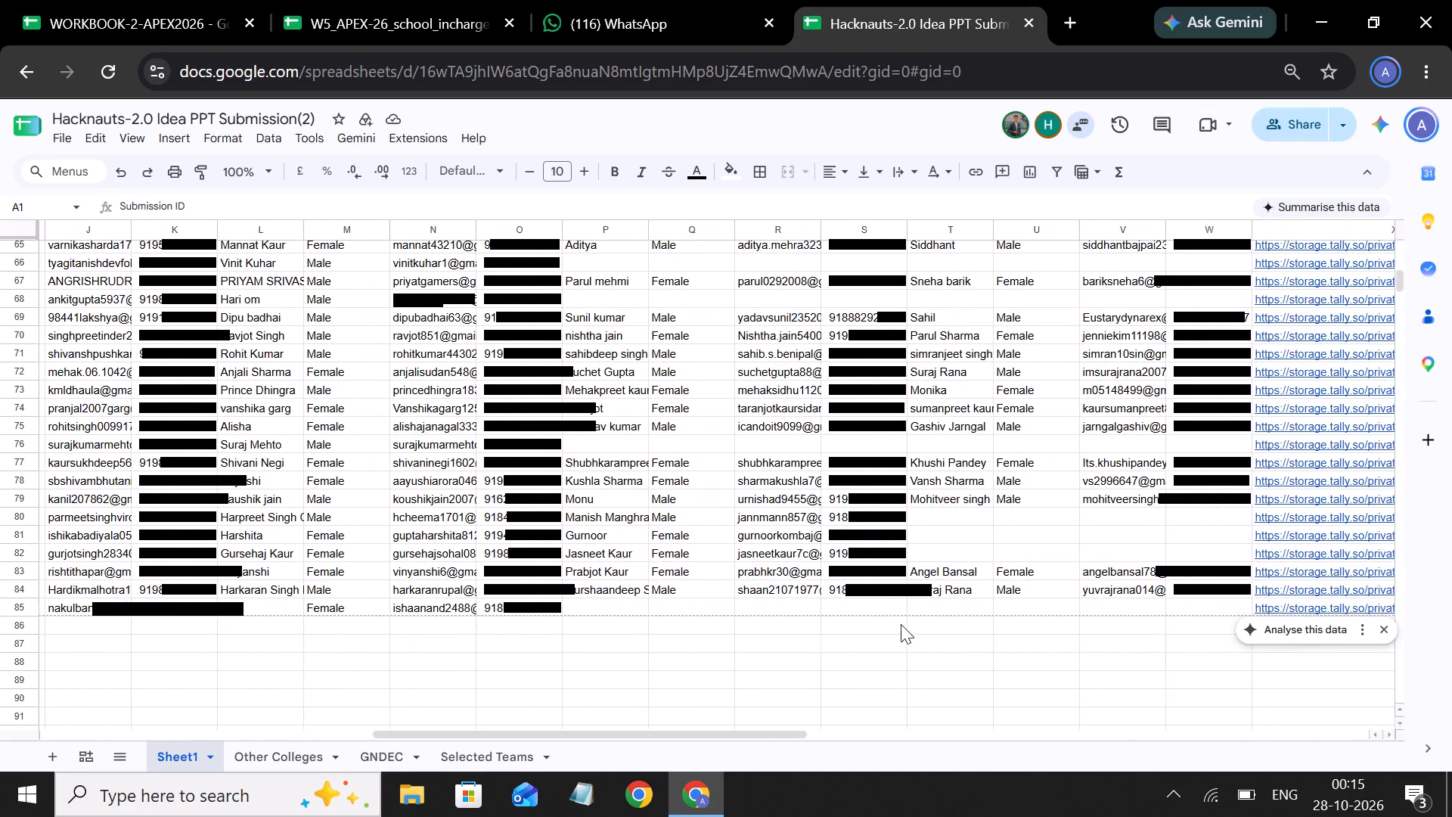
pyautogui.hscroll(-4, 901, 624)
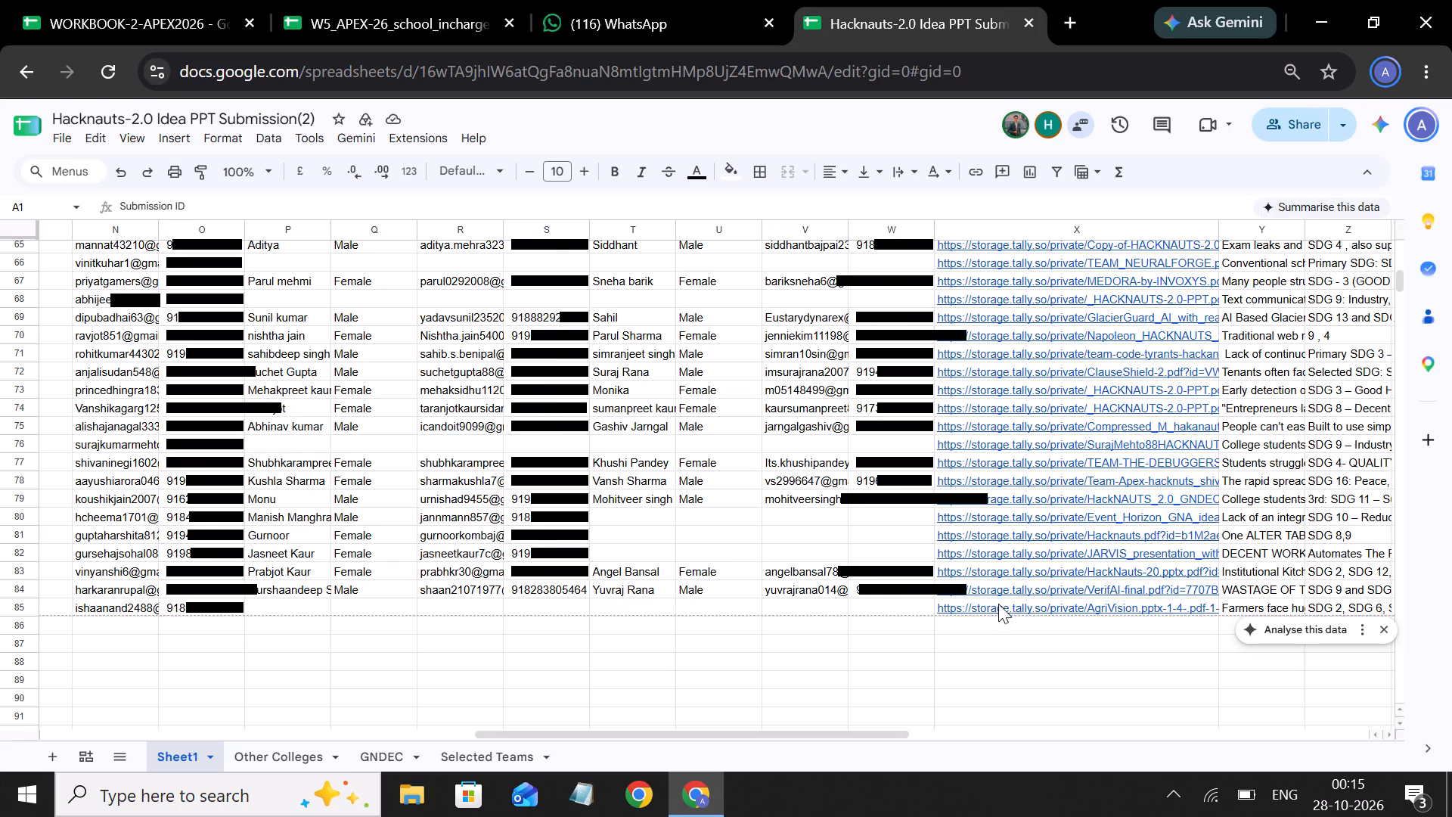
pyautogui.click(1000, 609)
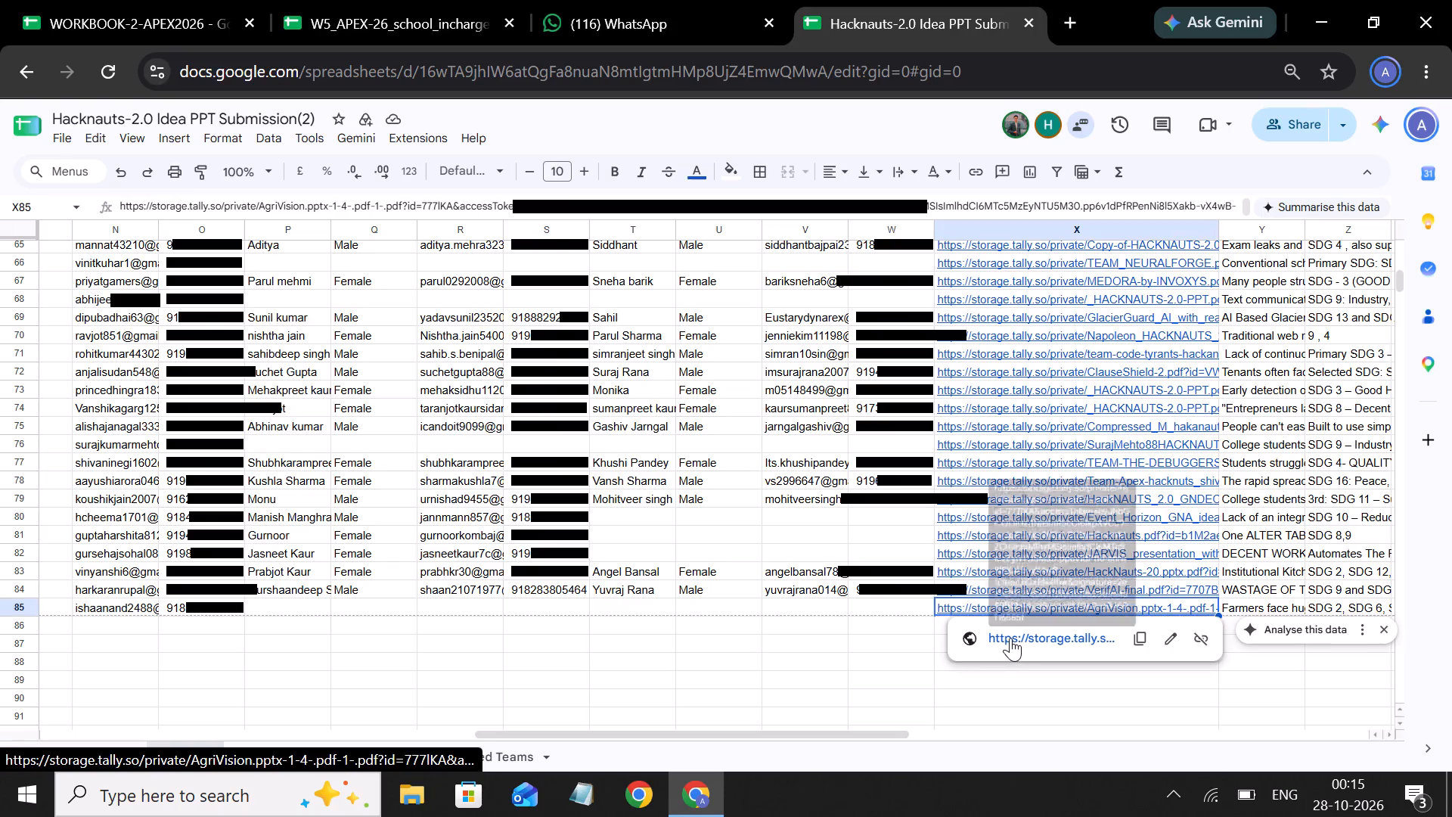
pyautogui.click(1010, 638)
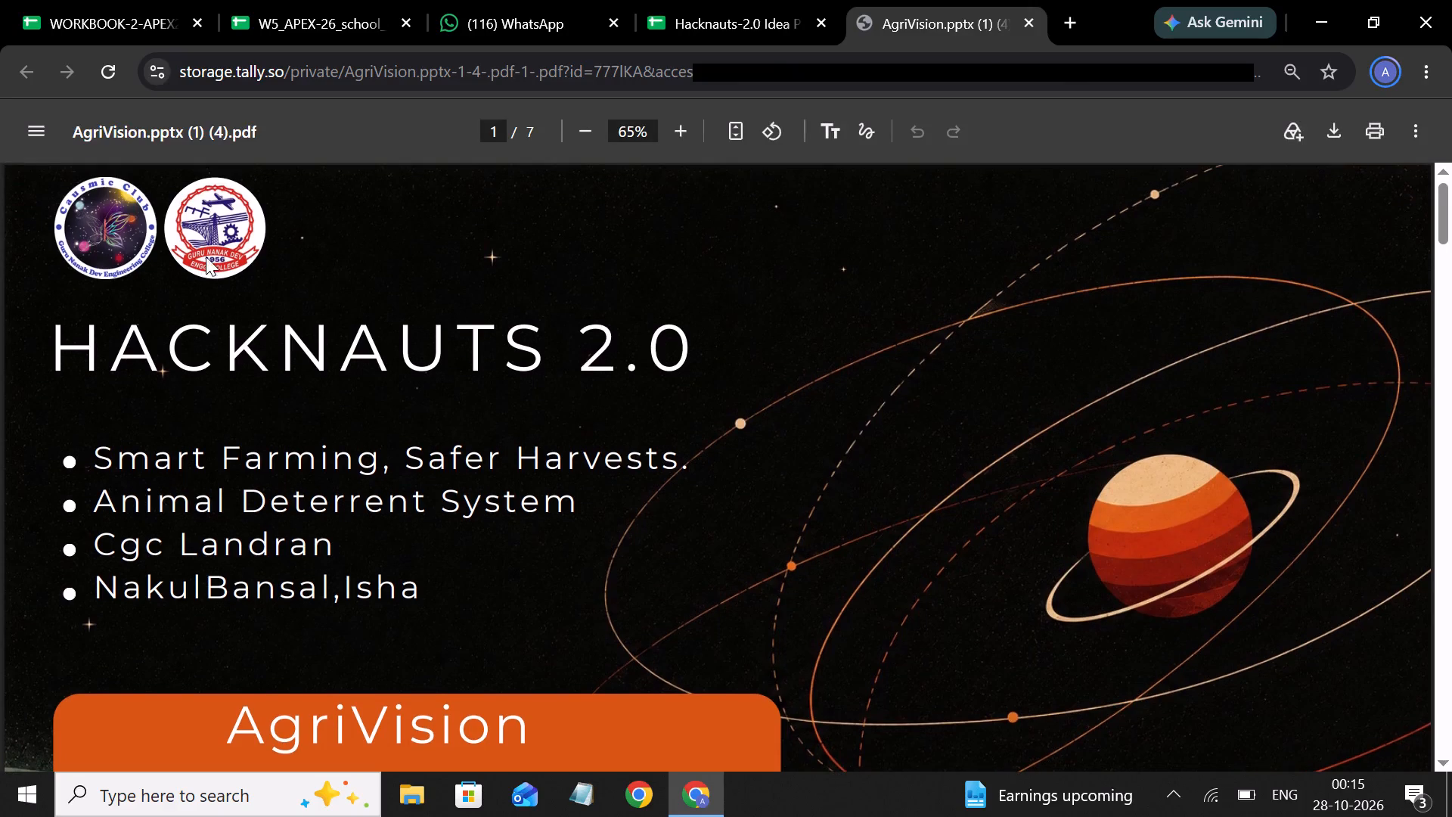
# Read the AgriVision presentation's title, Problem Statement and Proposed Solution slides.
pyautogui.scroll(-2, 470, 492)
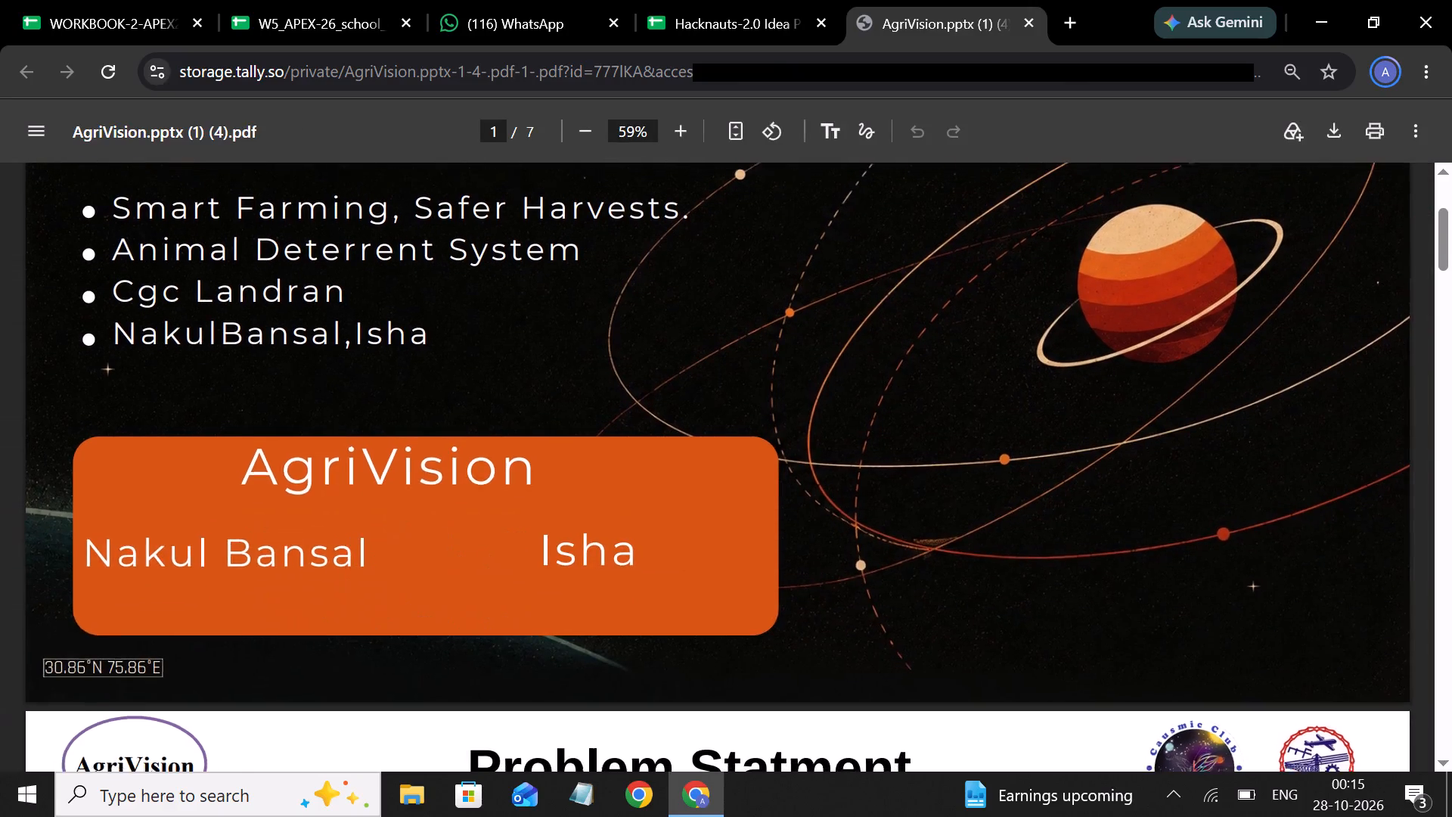
pyautogui.scroll(-2, 470, 492)
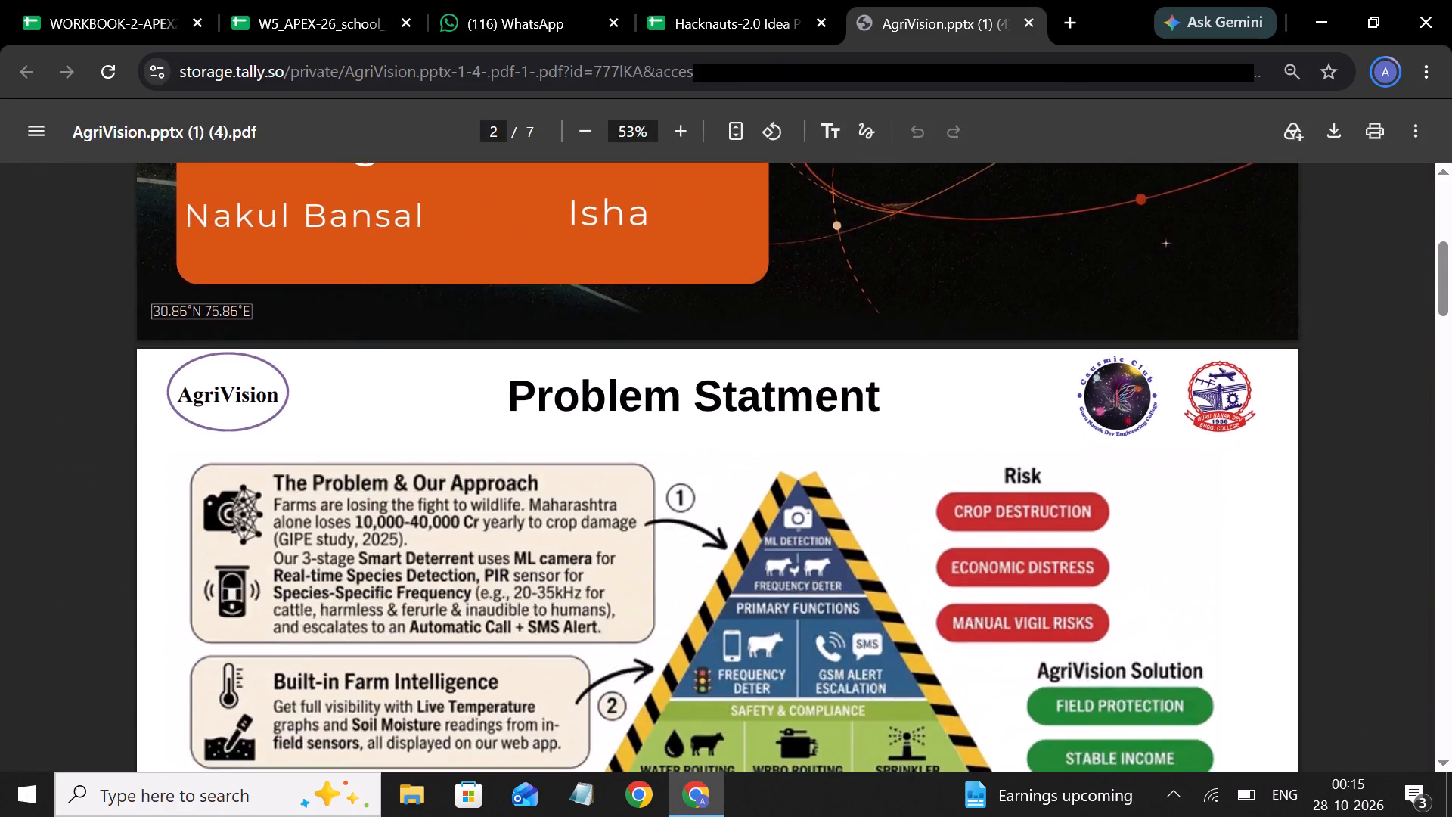
pyautogui.scroll(-3, 470, 492)
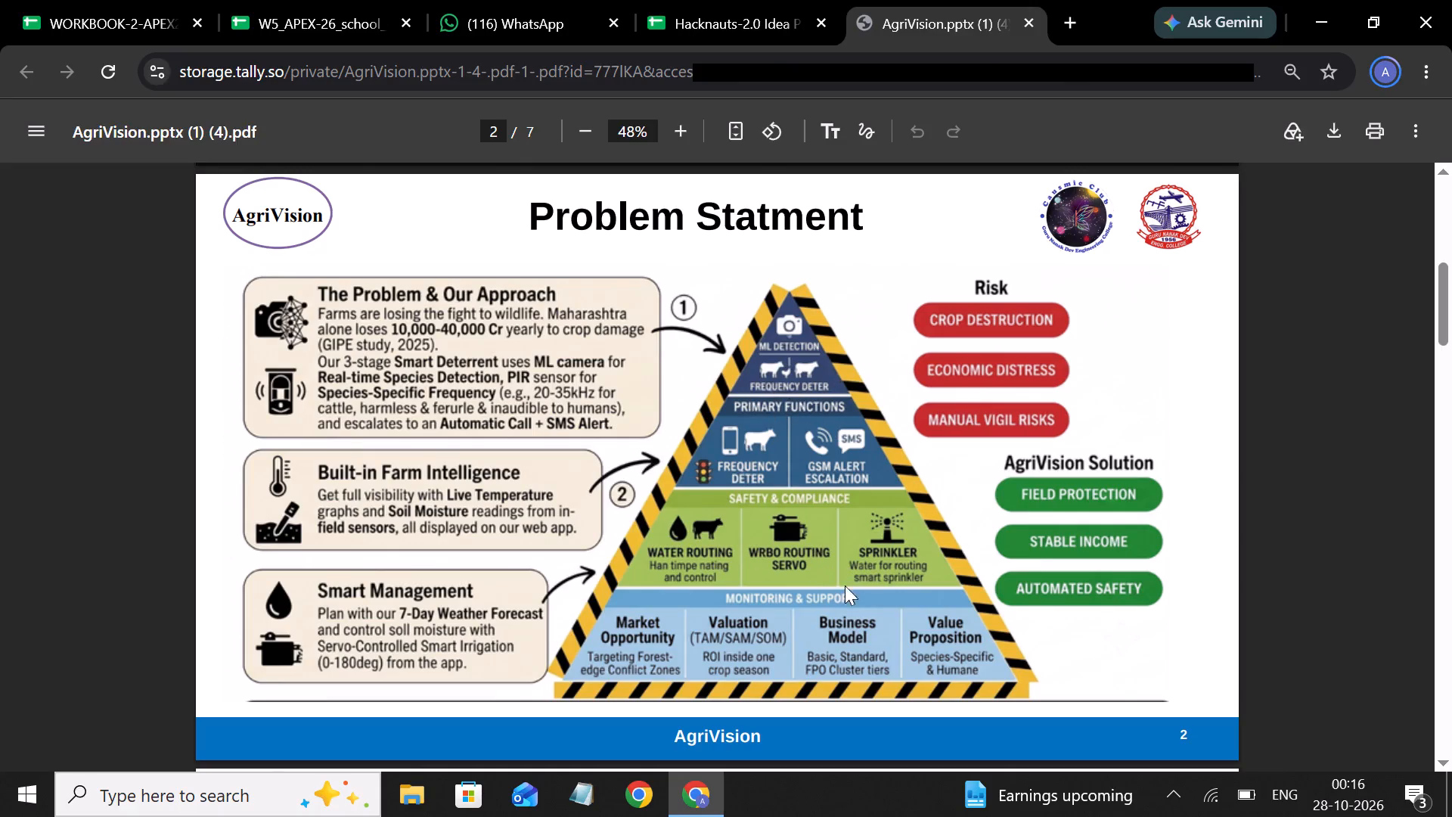
pyautogui.scroll(-1, 858, 605)
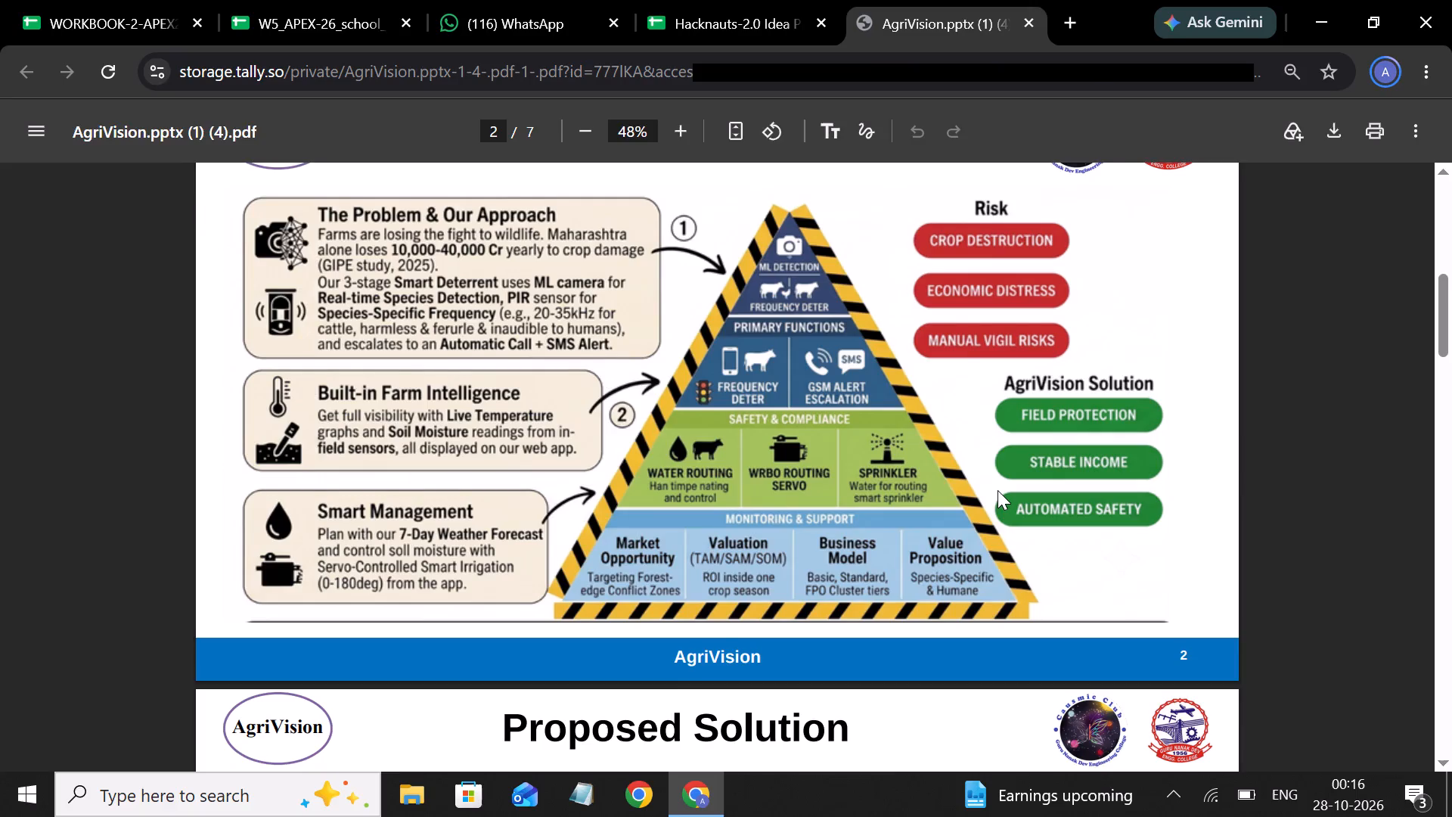
pyautogui.scroll(-3, 997, 490)
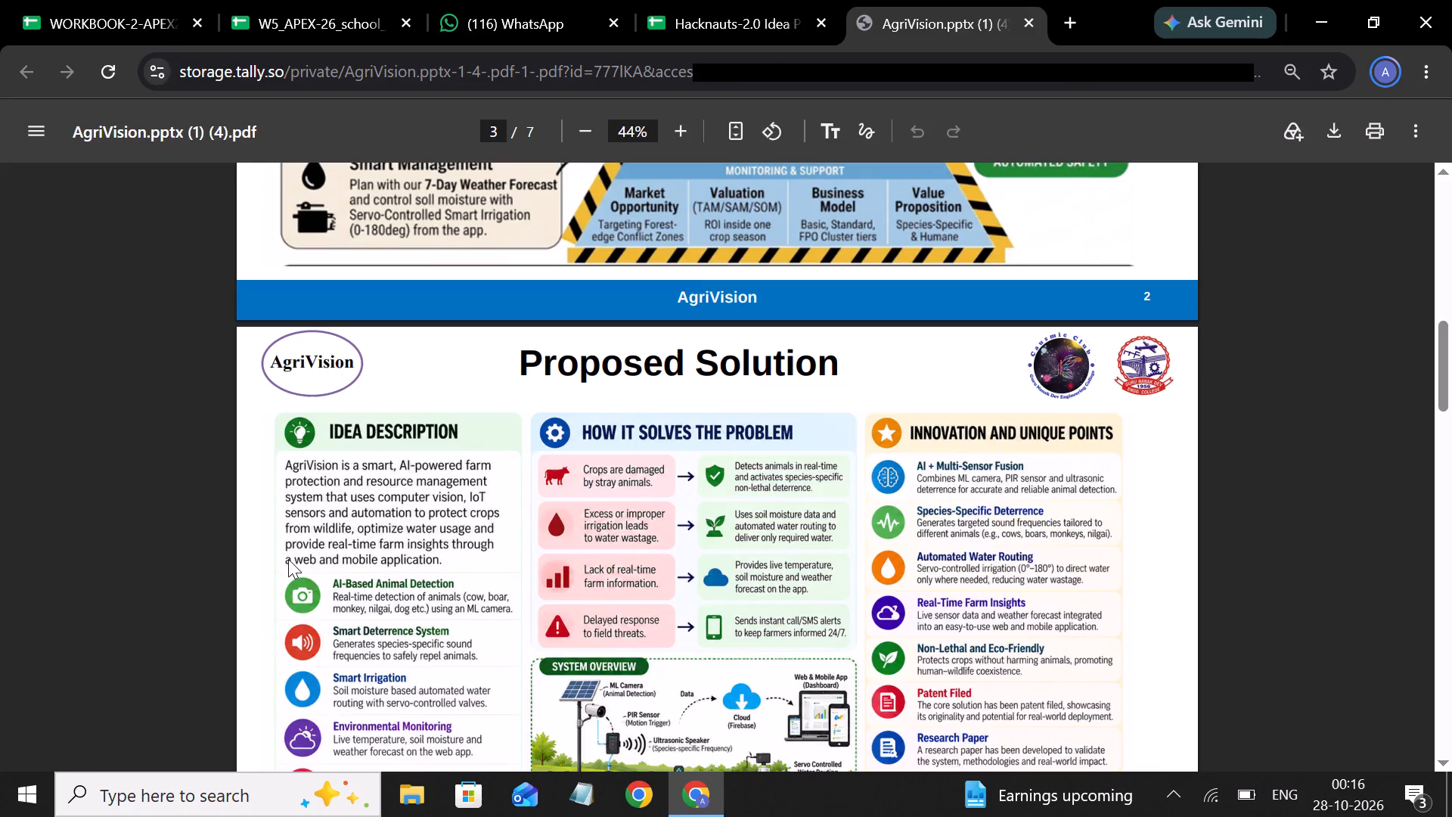
pyautogui.scroll(-1, 420, 560)
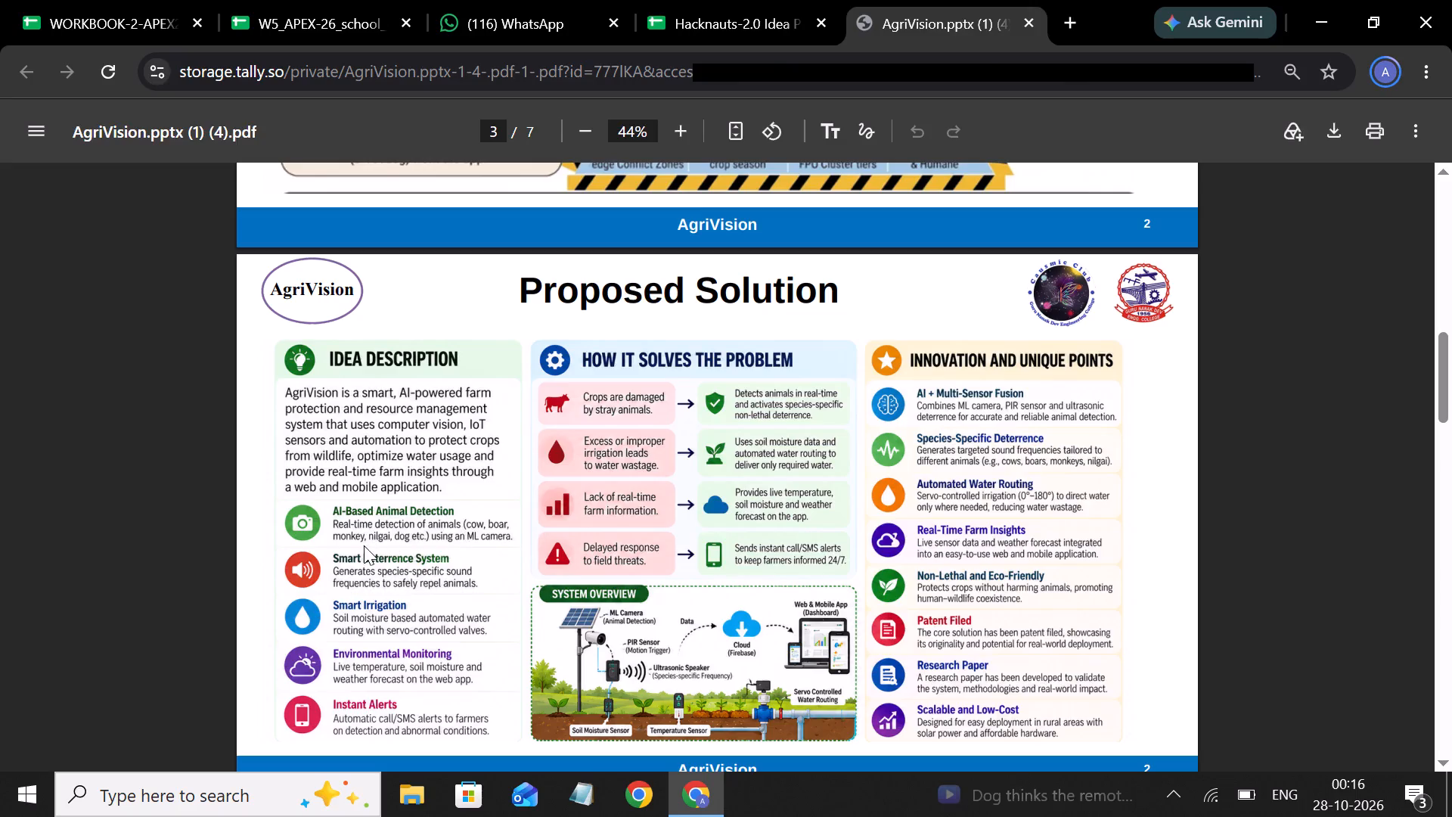
pyautogui.moveTo(334, 557); pyautogui.dragTo(446, 595)
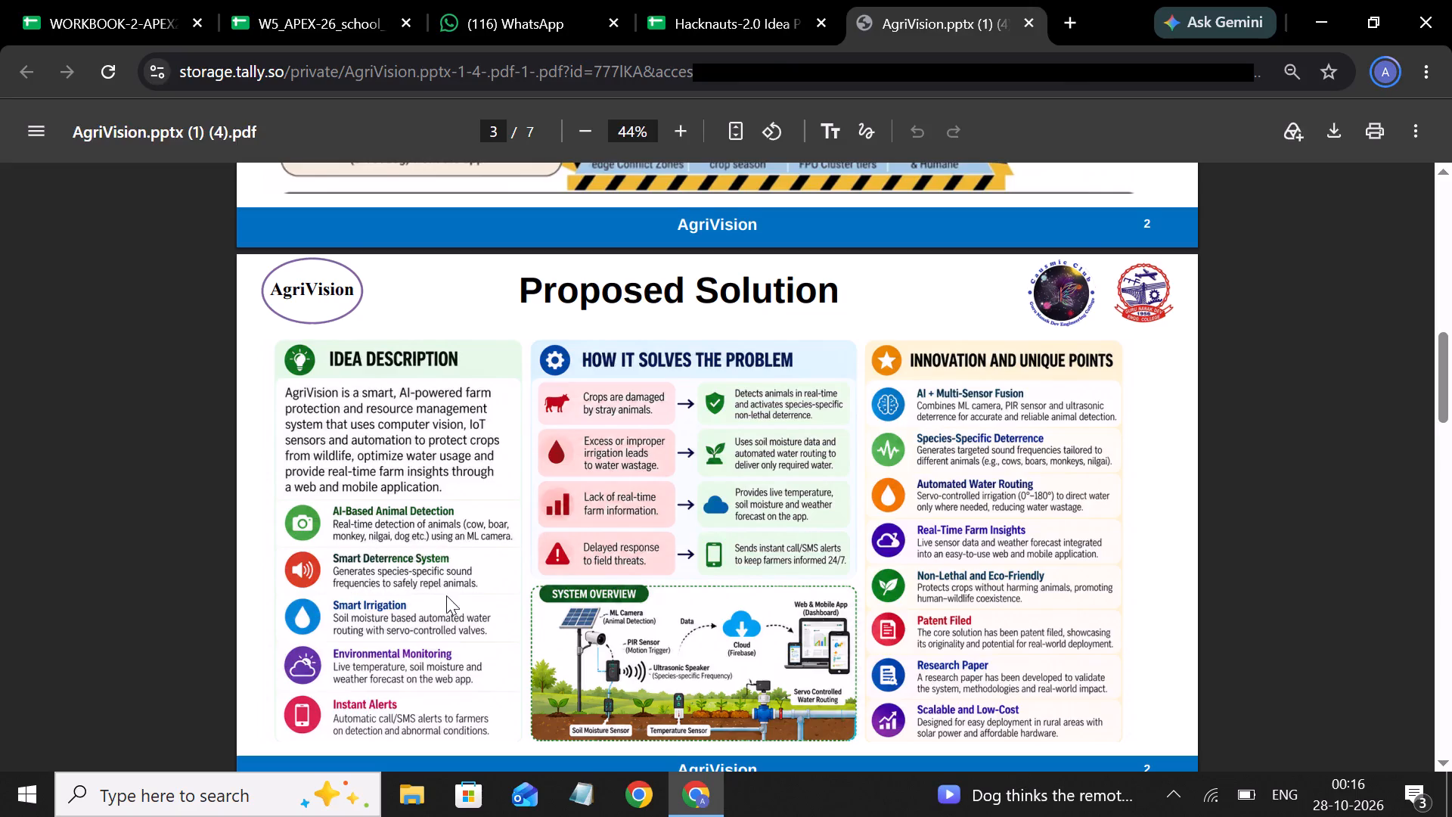
pyautogui.moveTo(446, 595); pyautogui.dragTo(442, 604)
pyautogui.scroll(-1, 442, 604)
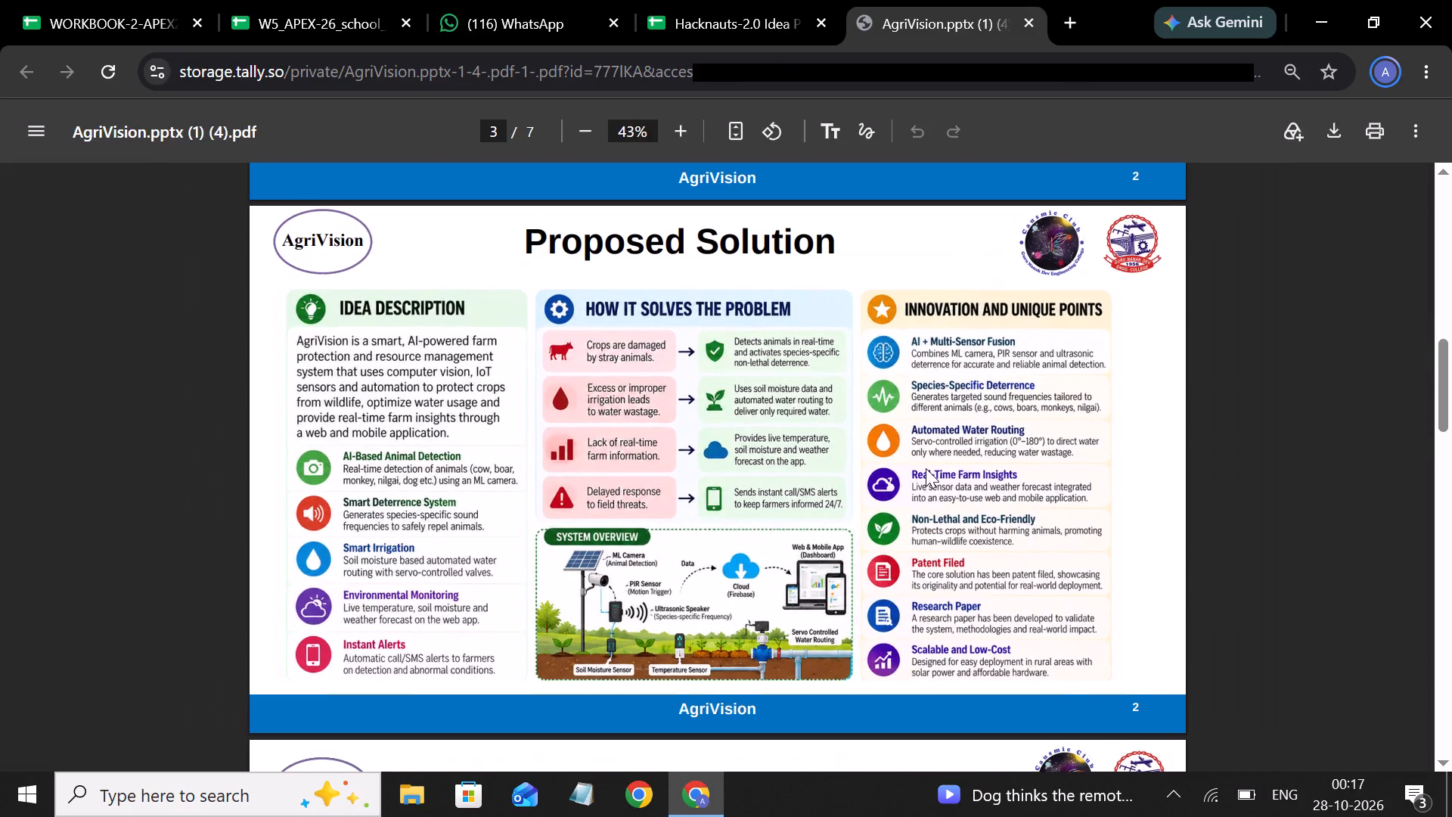
# Read the AgriVision presentation's Feasibility and Viability, Technical Approach, Impact and Benefits, and Sustainable Development slides.
pyautogui.scroll(-4, 926, 468)
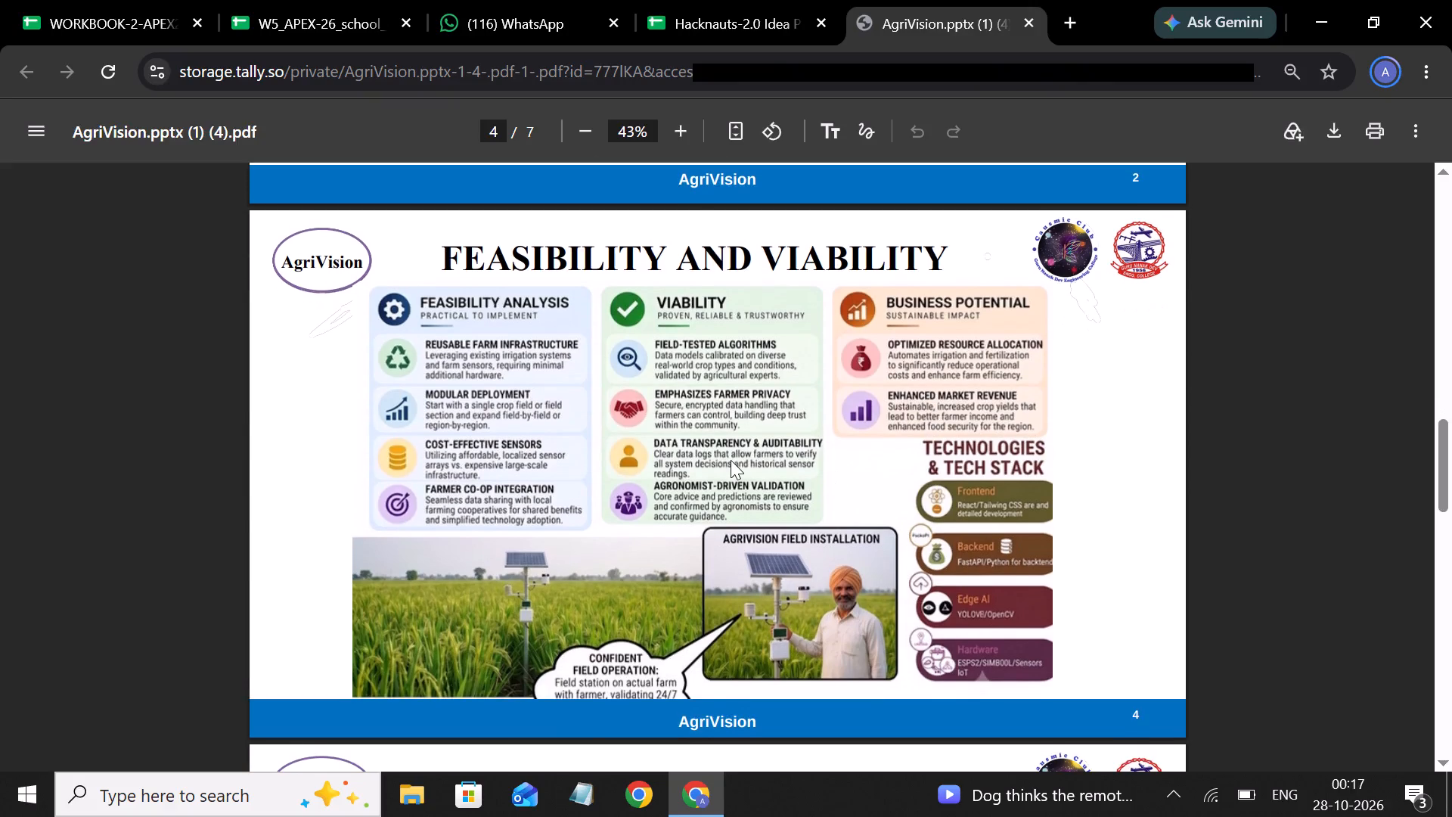
pyautogui.scroll(-1, 731, 460)
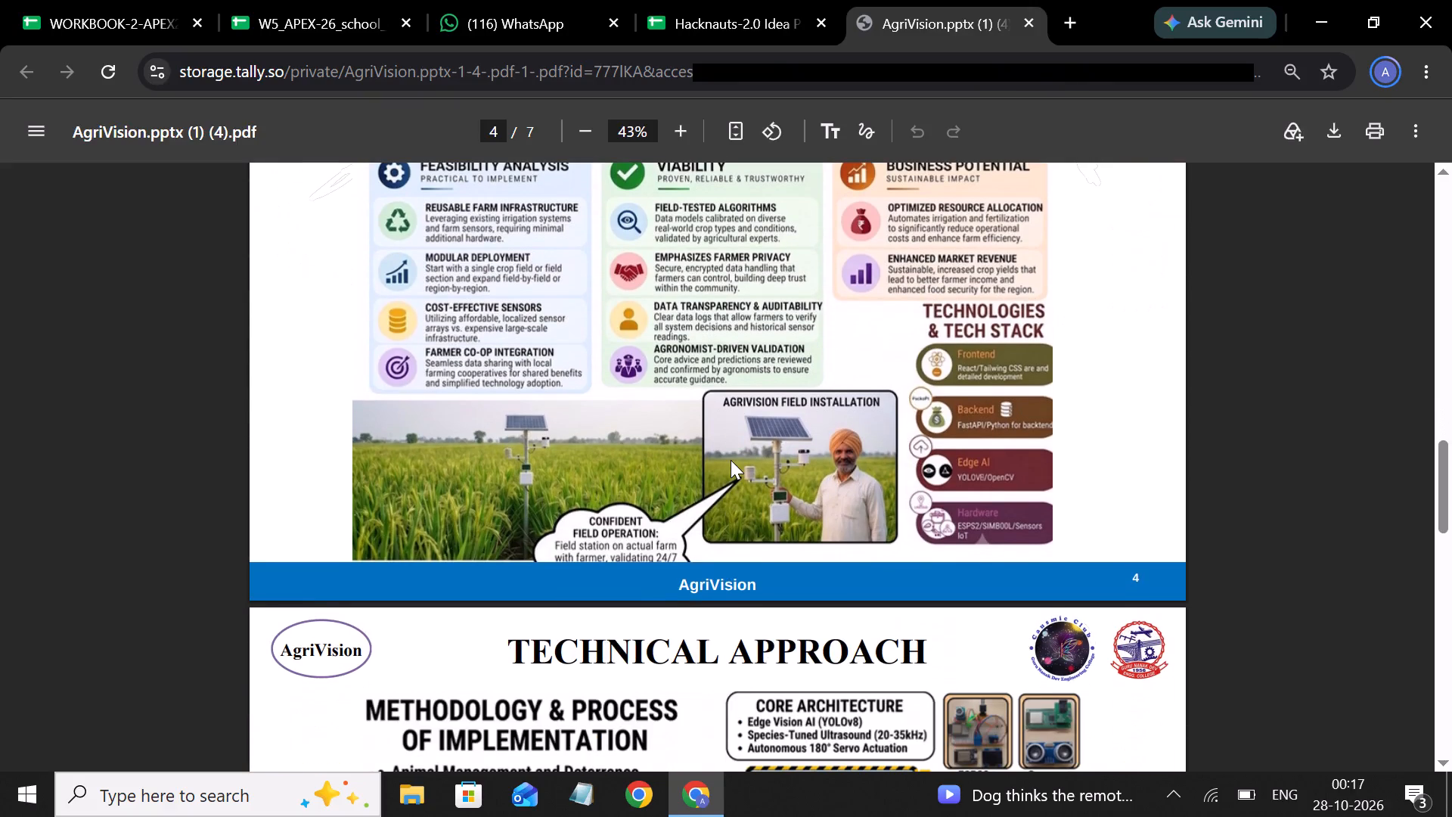
pyautogui.scroll(-2, 731, 460)
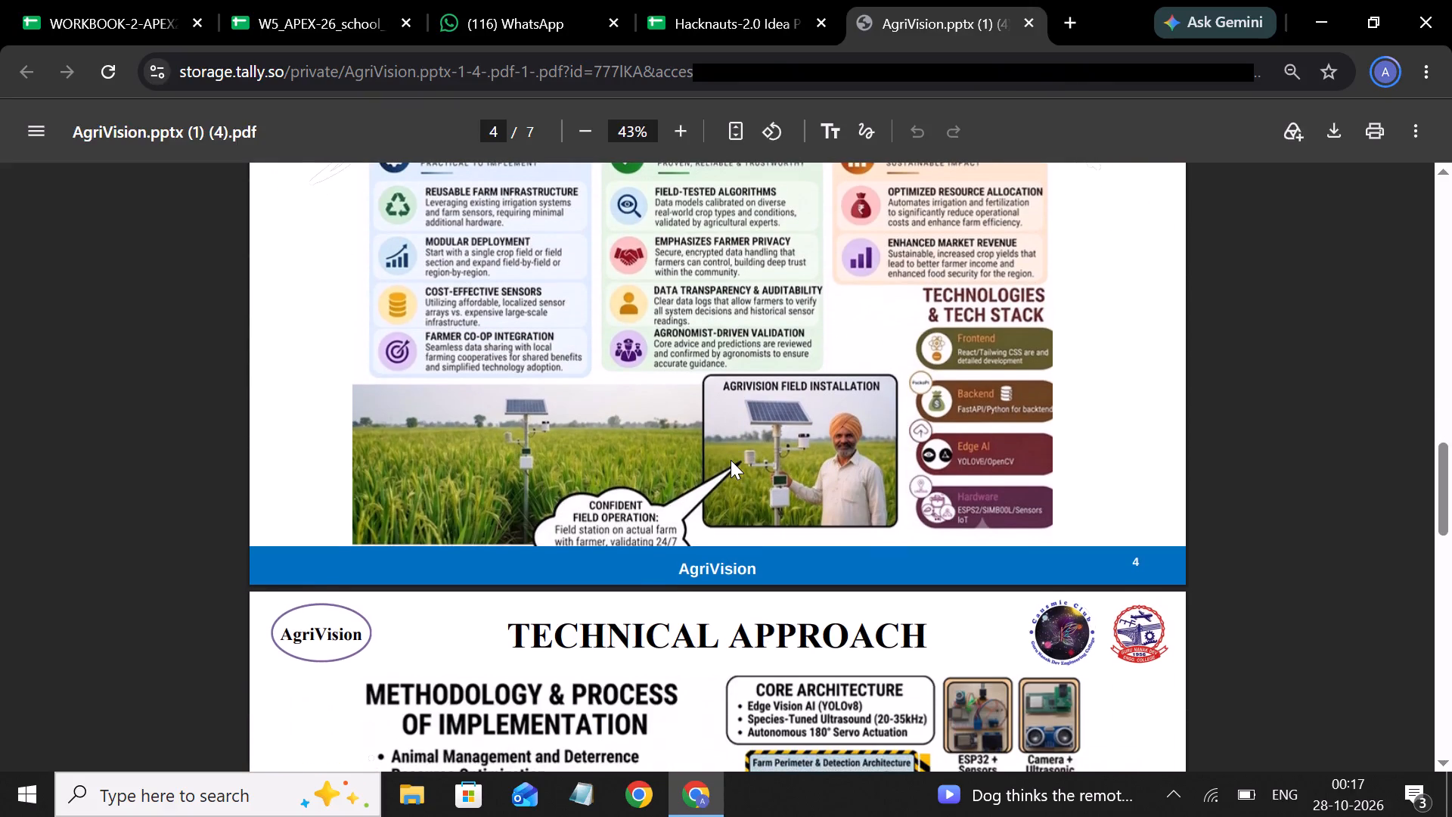
pyautogui.scroll(-2, 731, 460)
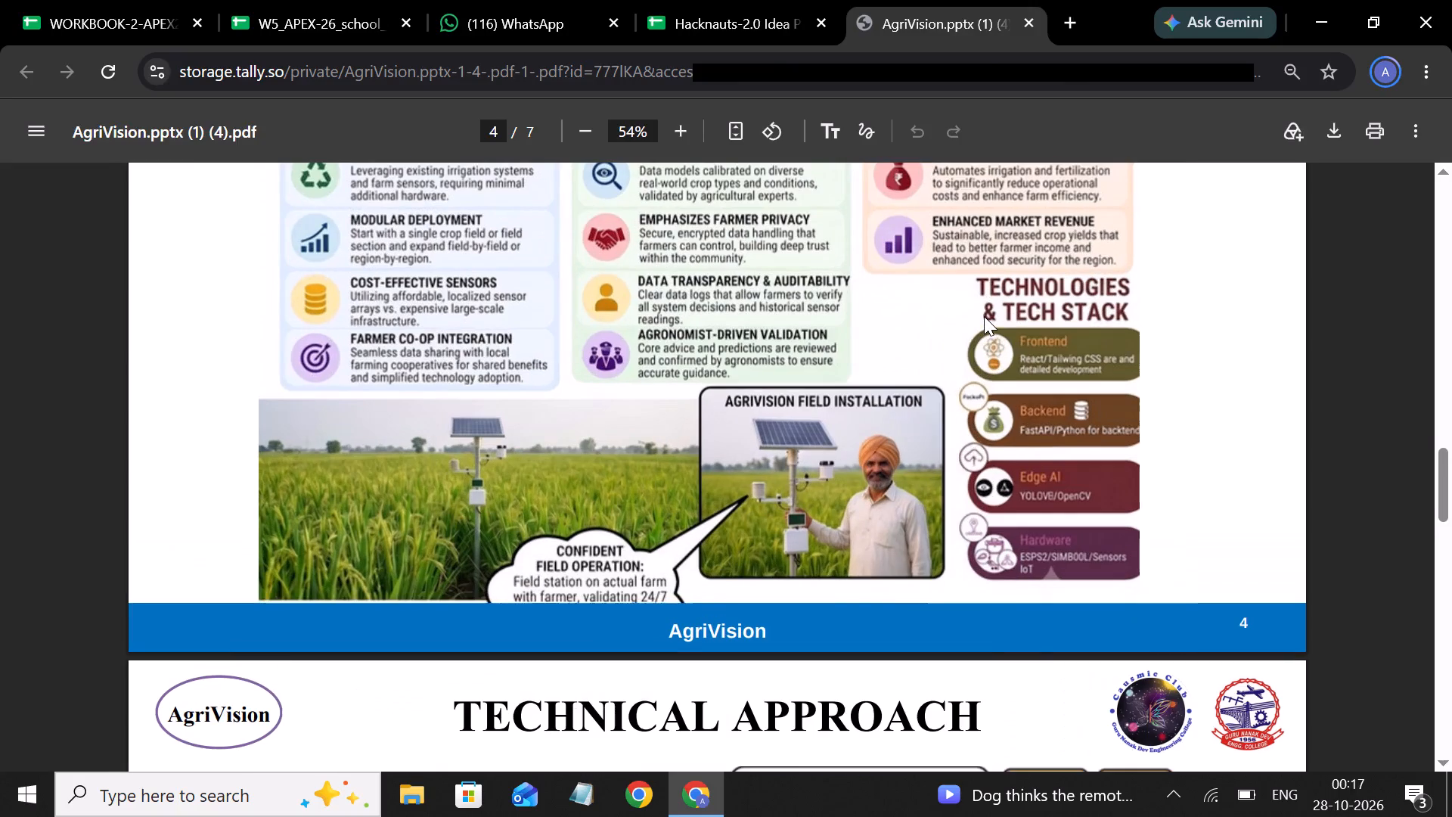
pyautogui.scroll(-2, 984, 316)
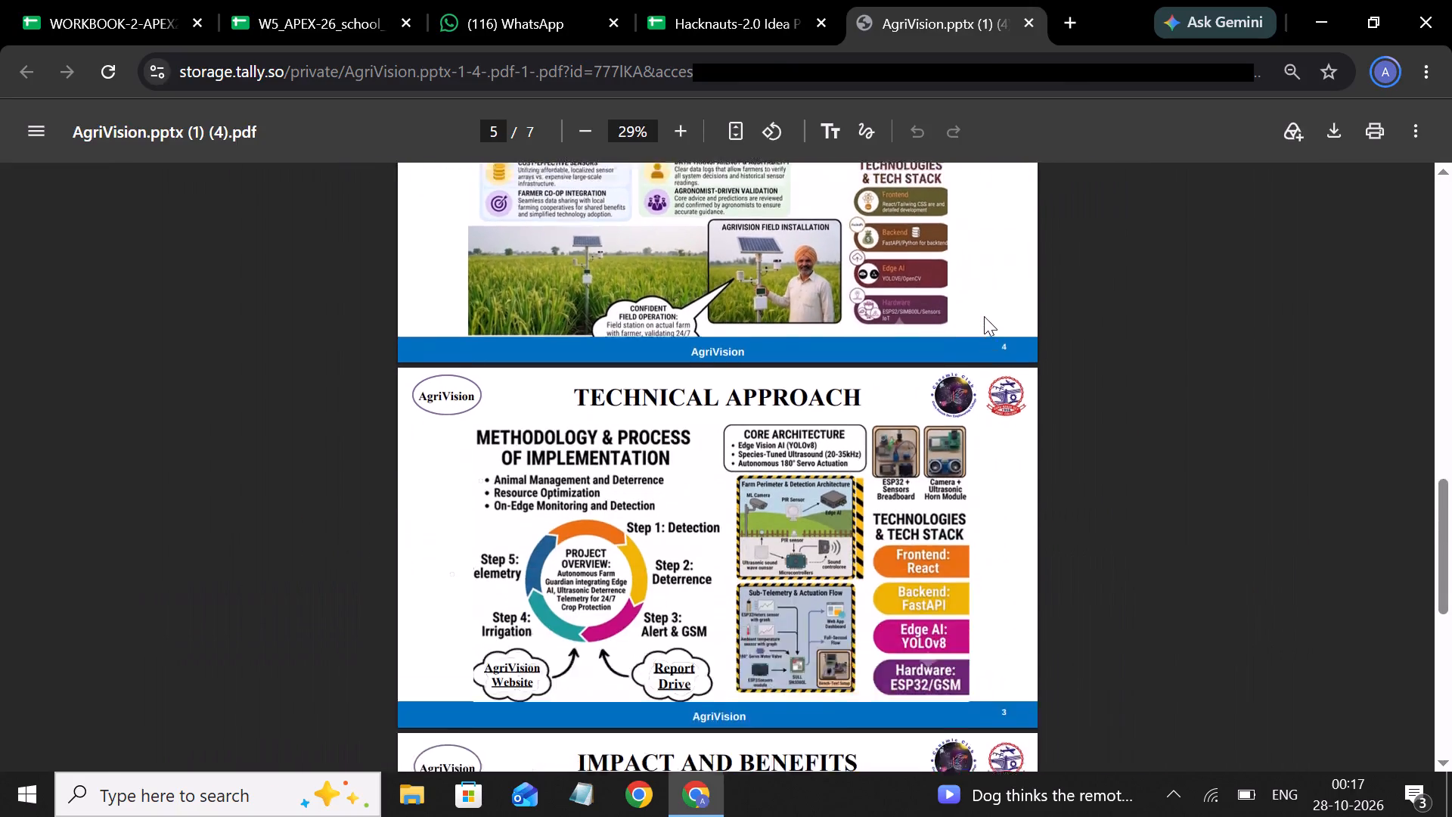
pyautogui.scroll(-4, 984, 316)
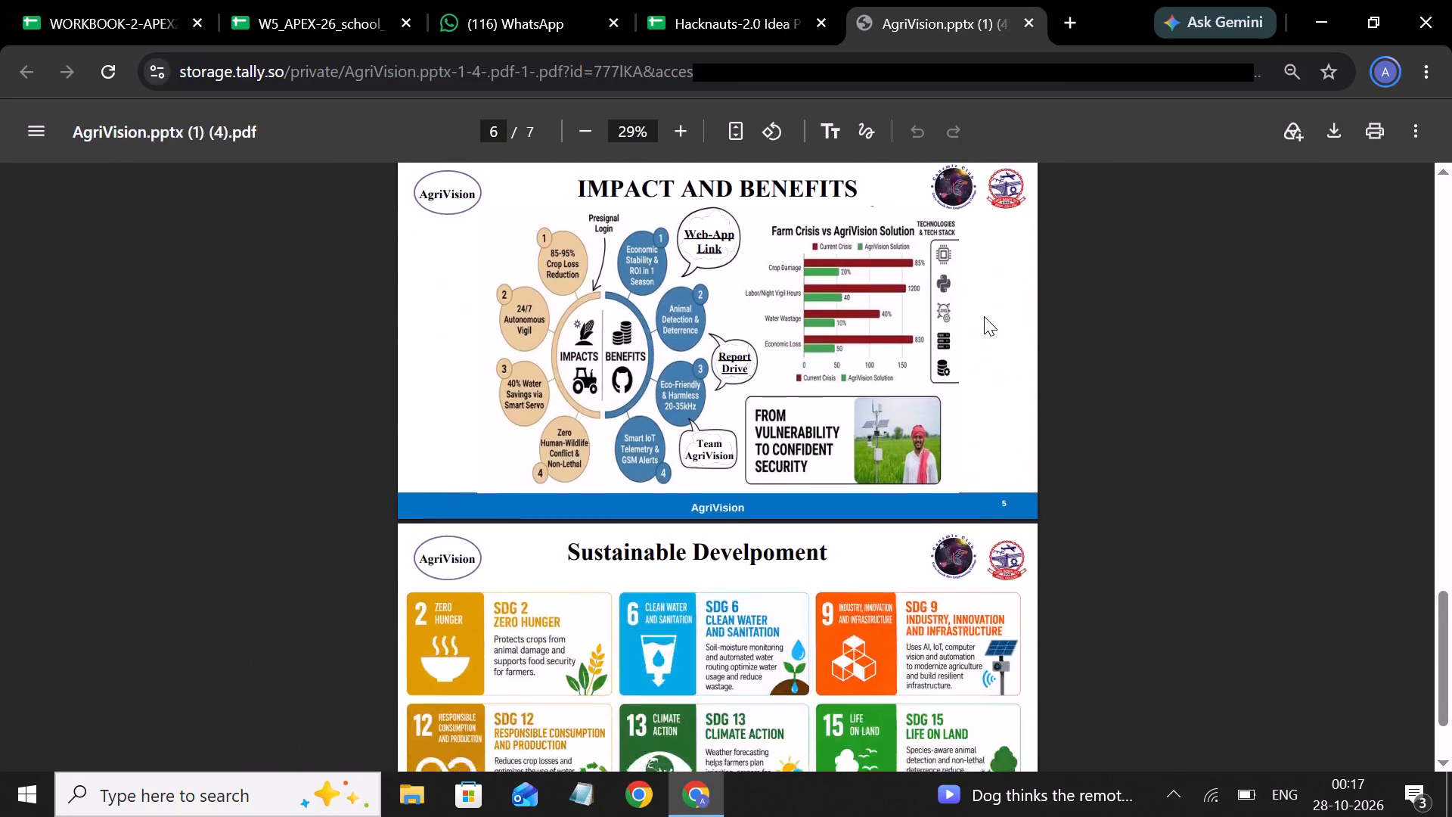
pyautogui.scroll(-2, 984, 316)
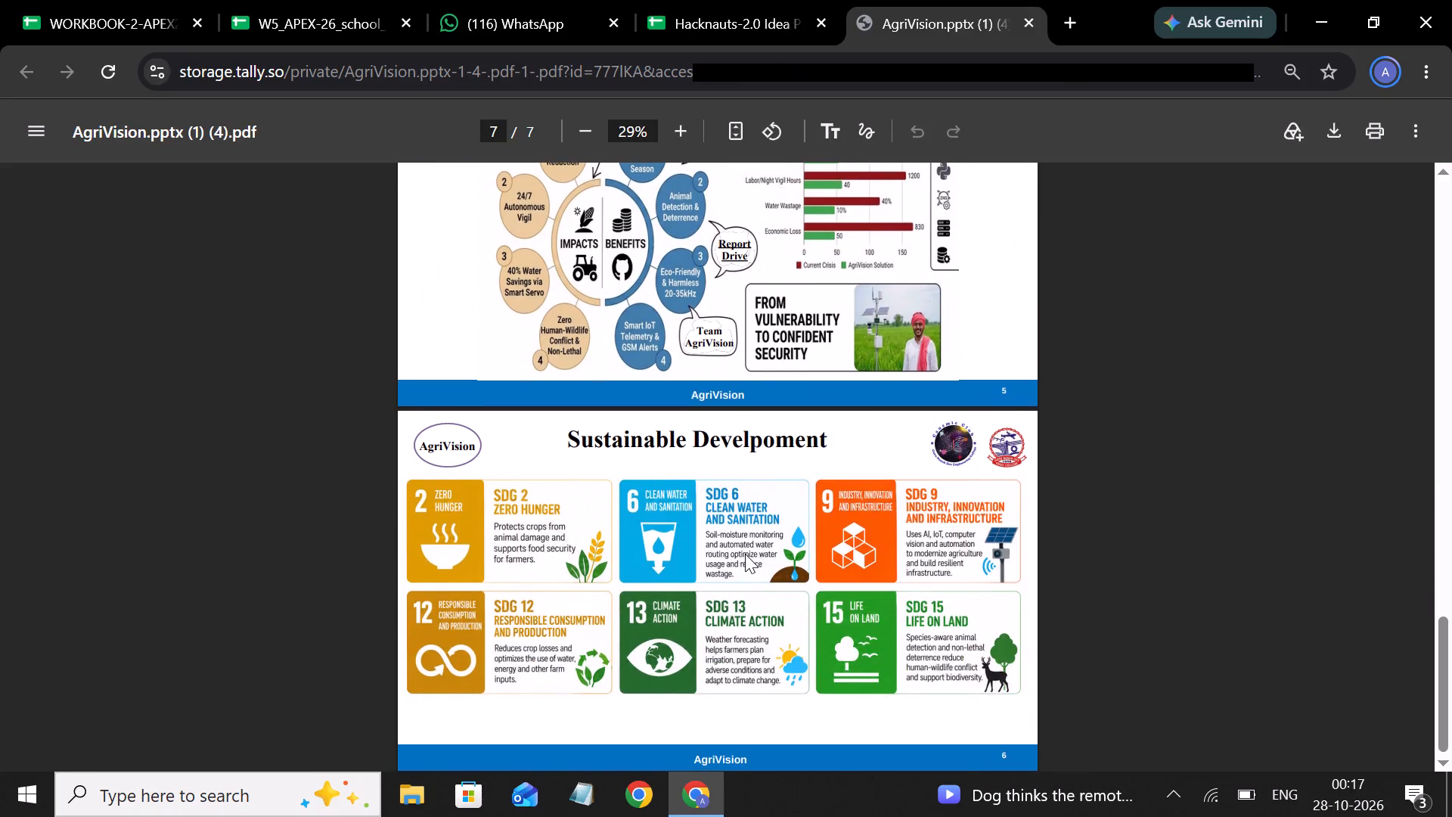
pyautogui.scroll(-1, 745, 554)
# Go back over the AgriVision slides to the title slide and close the presentation PDF.
pyautogui.scroll(11, 745, 554)
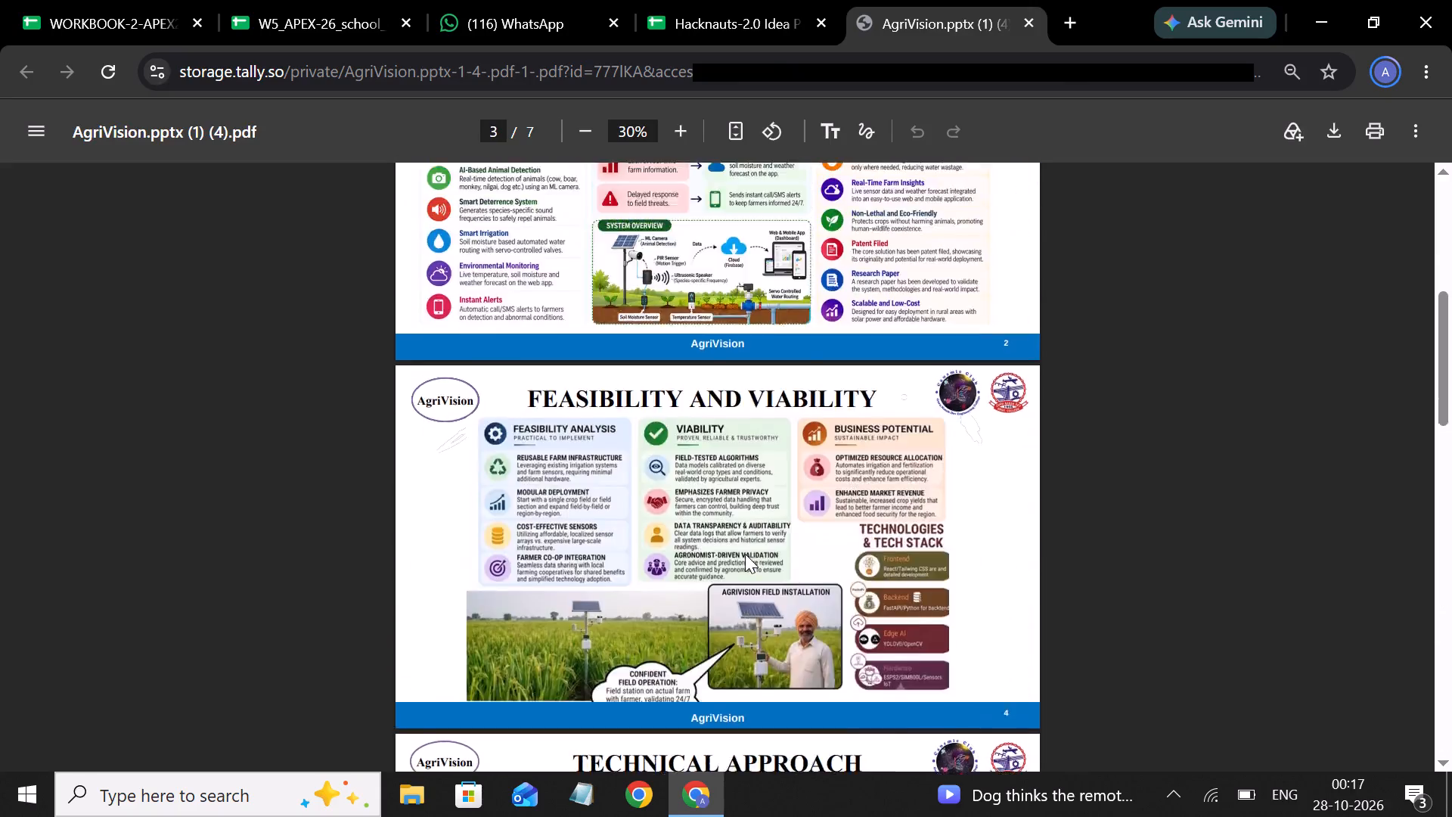
pyautogui.scroll(9, 745, 554)
pyautogui.scroll(2, 795, 304)
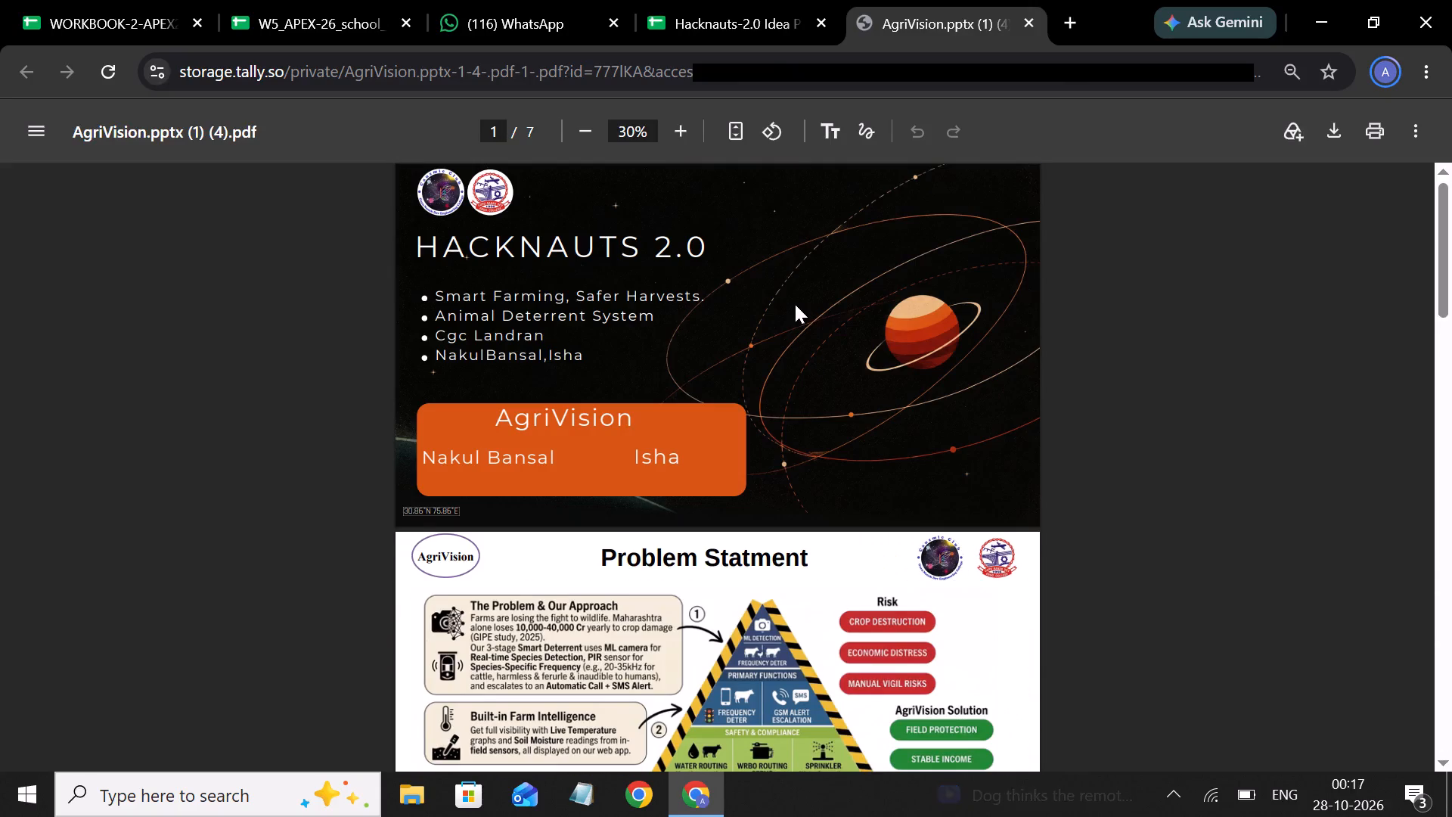
pyautogui.scroll(1, 795, 304)
pyautogui.scroll(3, 738, 281)
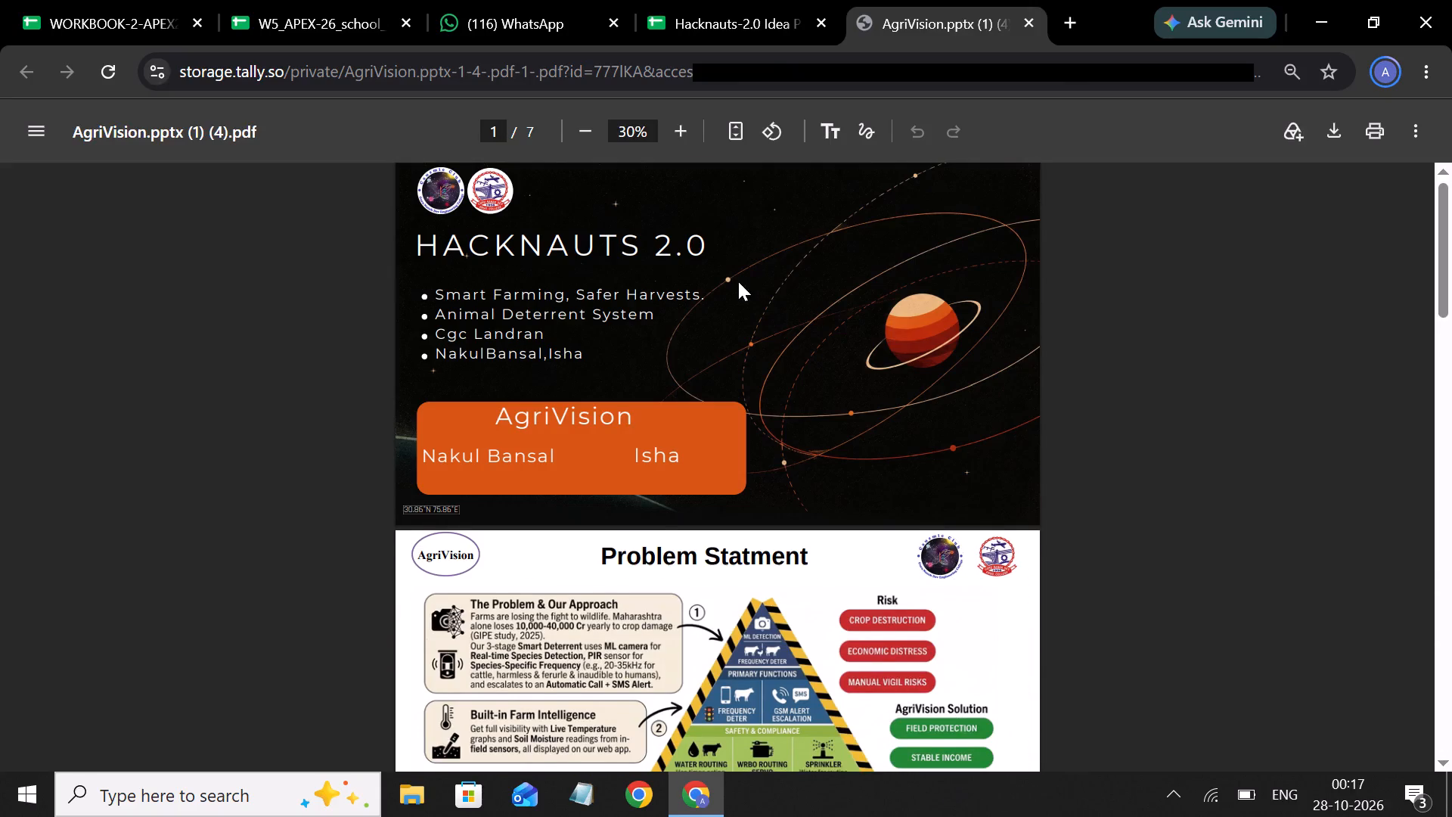
pyautogui.scroll(2, 738, 281)
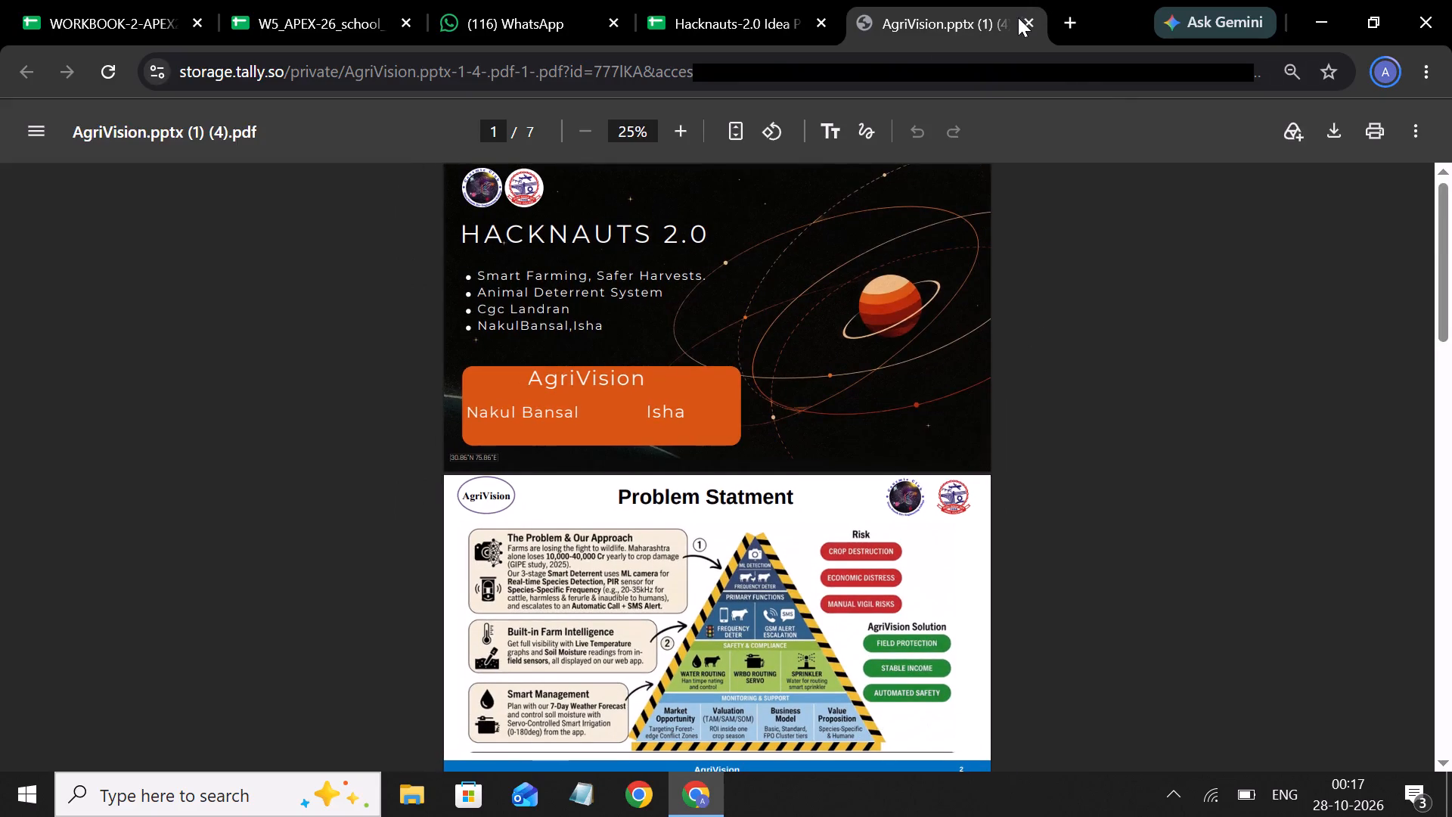
pyautogui.click(1023, 20)
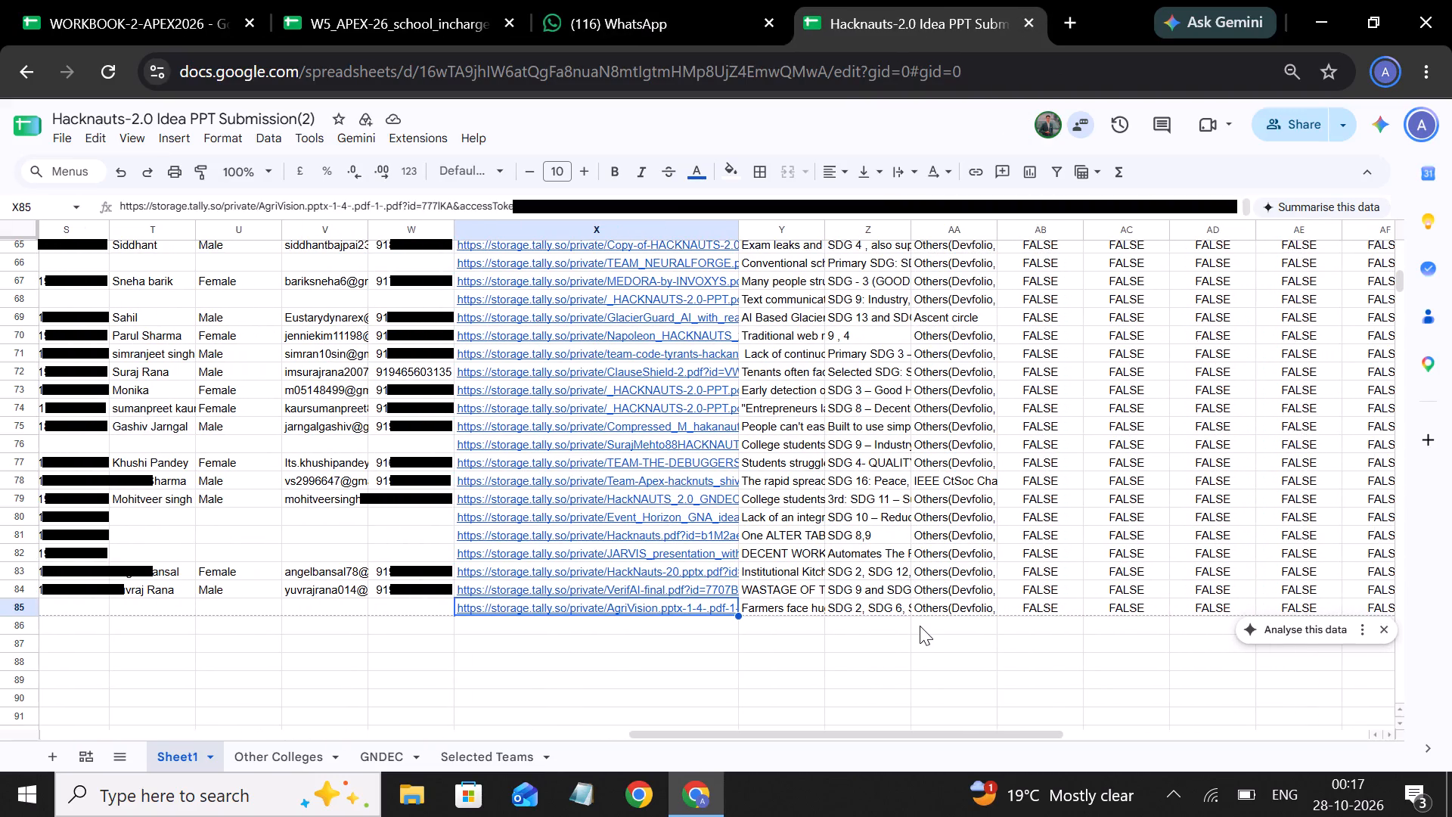
# Examine Sheet1's columns, from the "How did you find about Hacknauts" answers back to Submission ID, including the header row.
pyautogui.hscroll(-8, 920, 626)
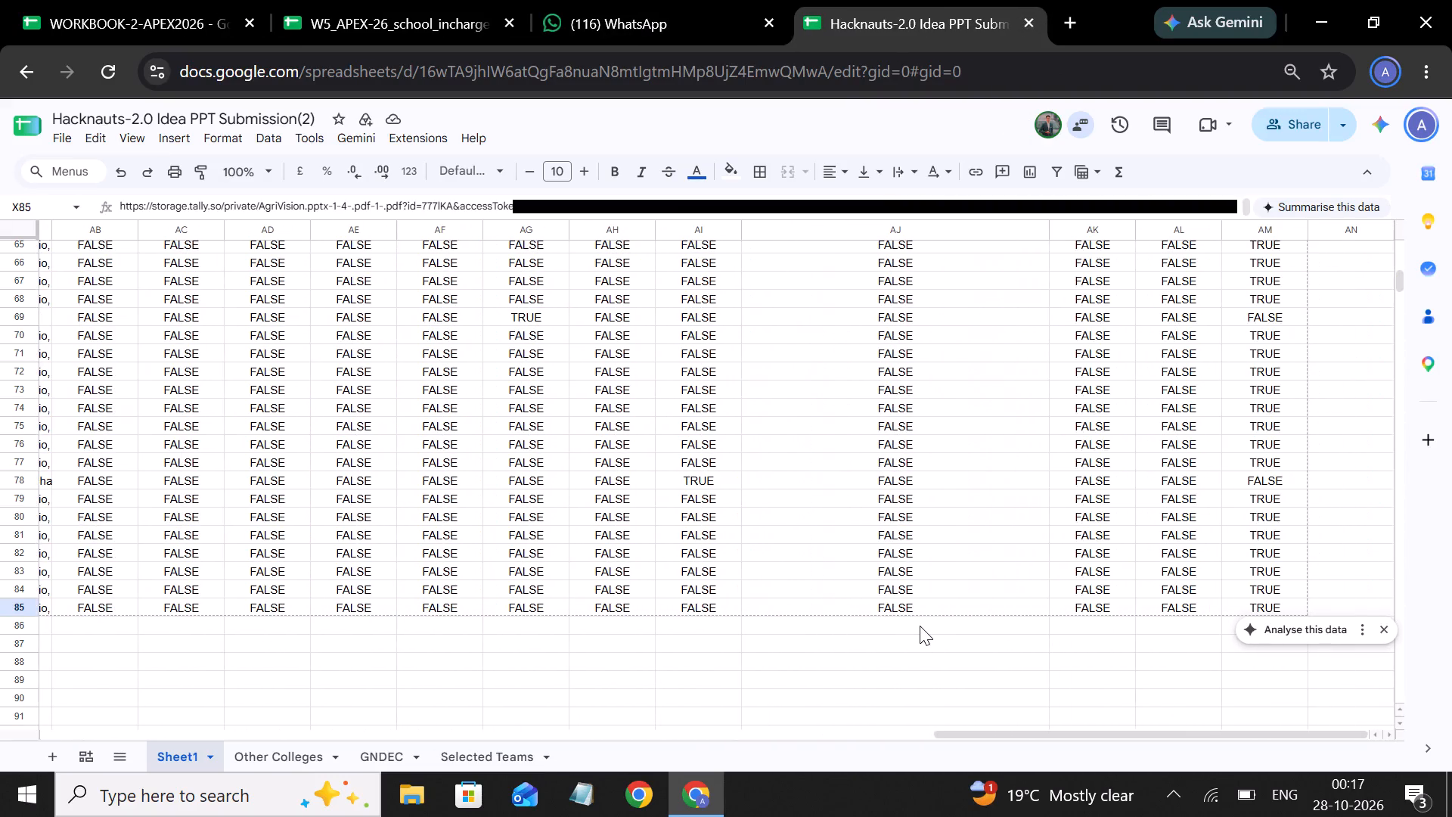
pyautogui.scroll(1, 920, 626)
pyautogui.hscroll(3, 920, 626)
pyautogui.hscroll(-2, 920, 626)
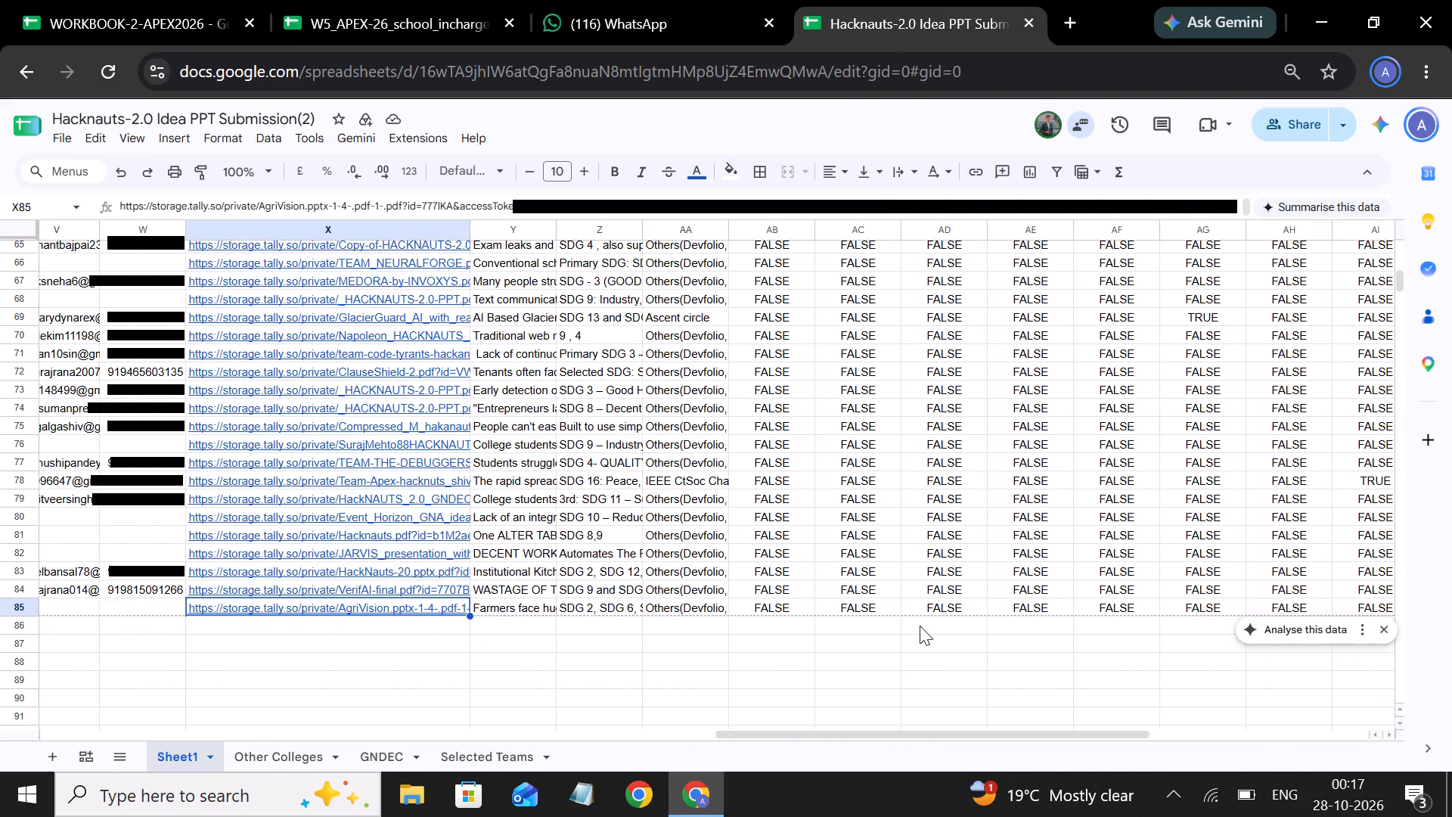
pyautogui.hscroll(-2, 920, 626)
pyautogui.scroll(4, 920, 626)
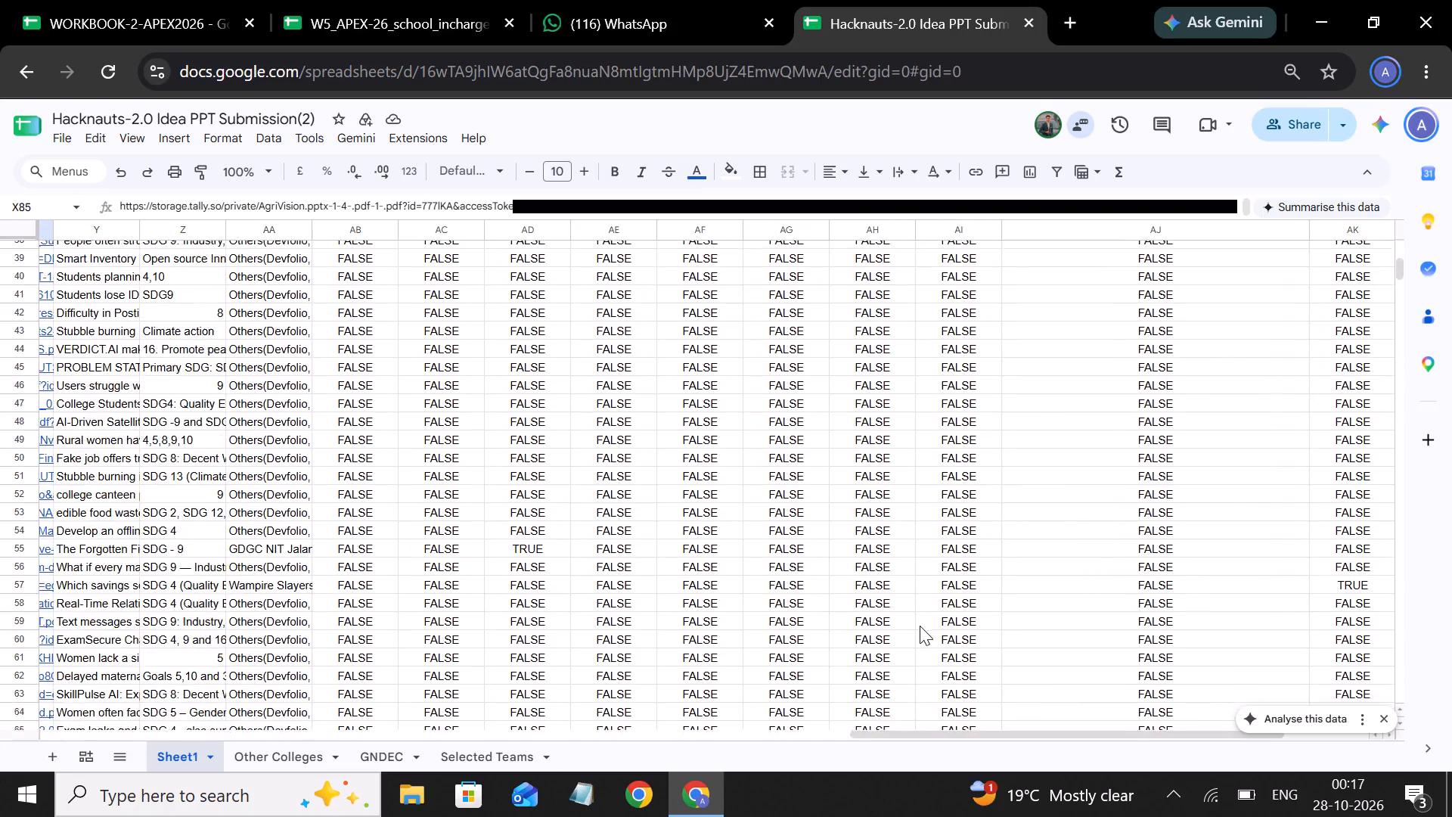
pyautogui.scroll(6, 920, 626)
pyautogui.hscroll(-2, 920, 626)
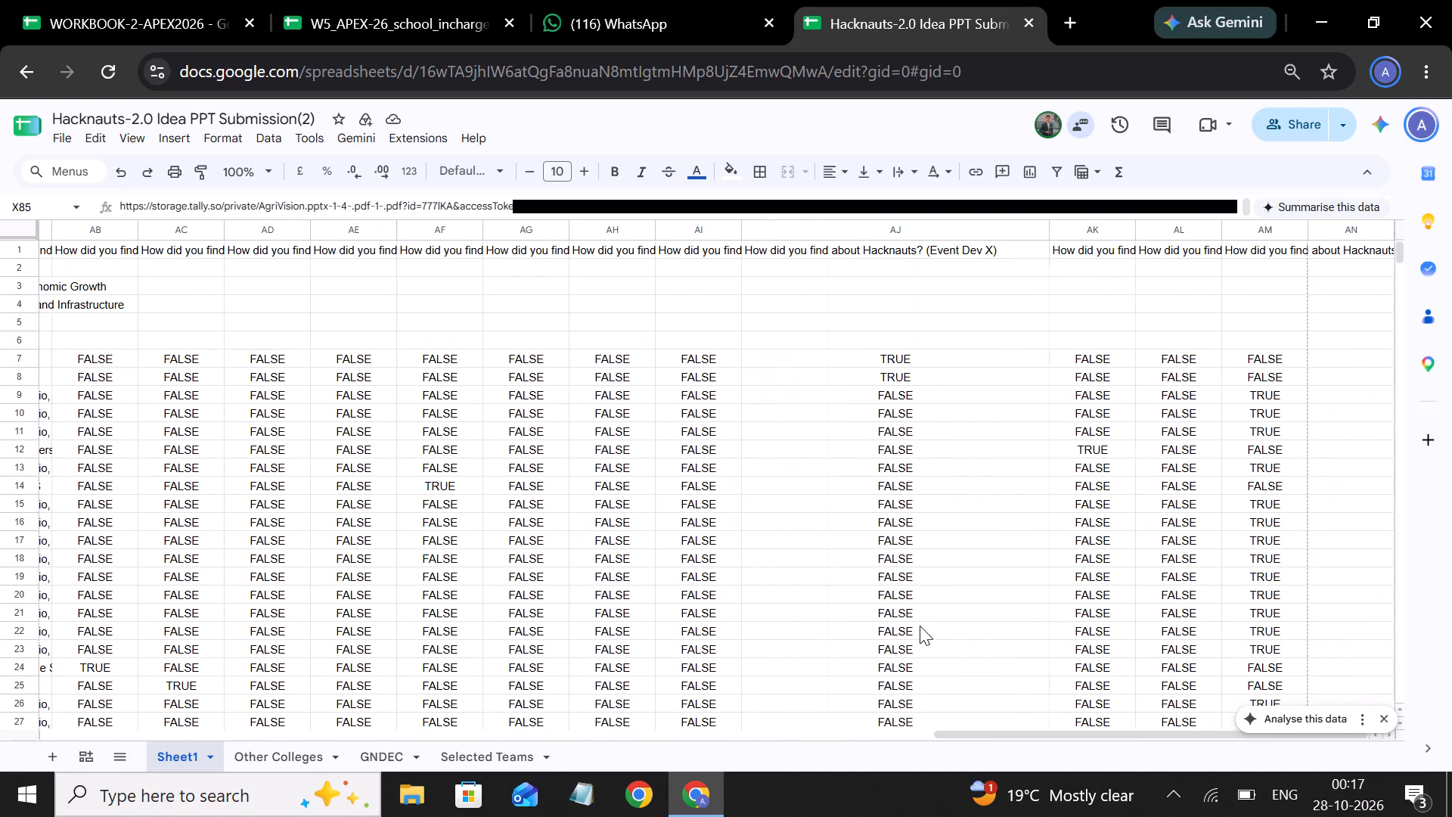
pyautogui.hscroll(-1, 920, 626)
pyautogui.hscroll(2, 920, 626)
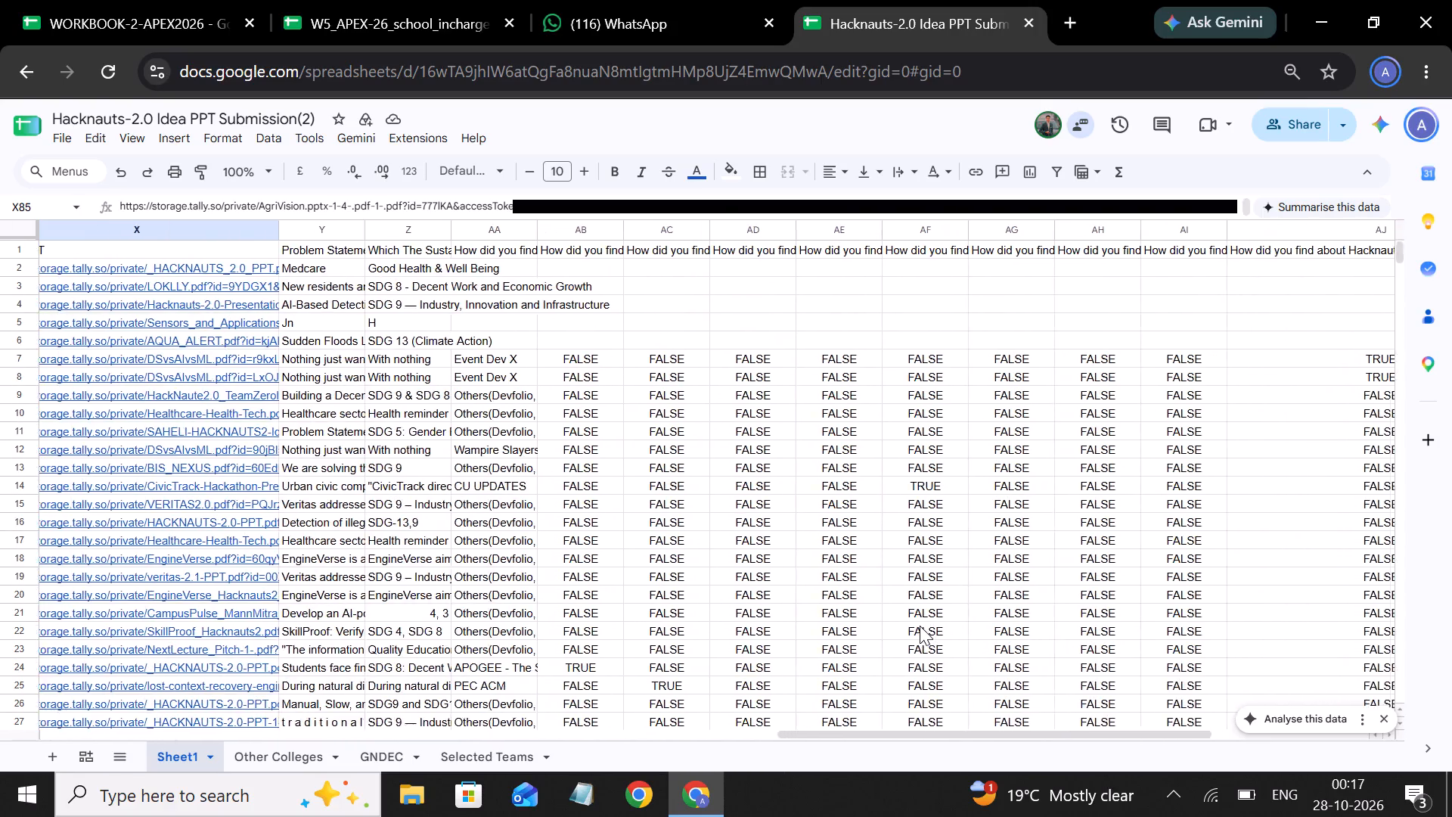
pyautogui.hscroll(7, 920, 626)
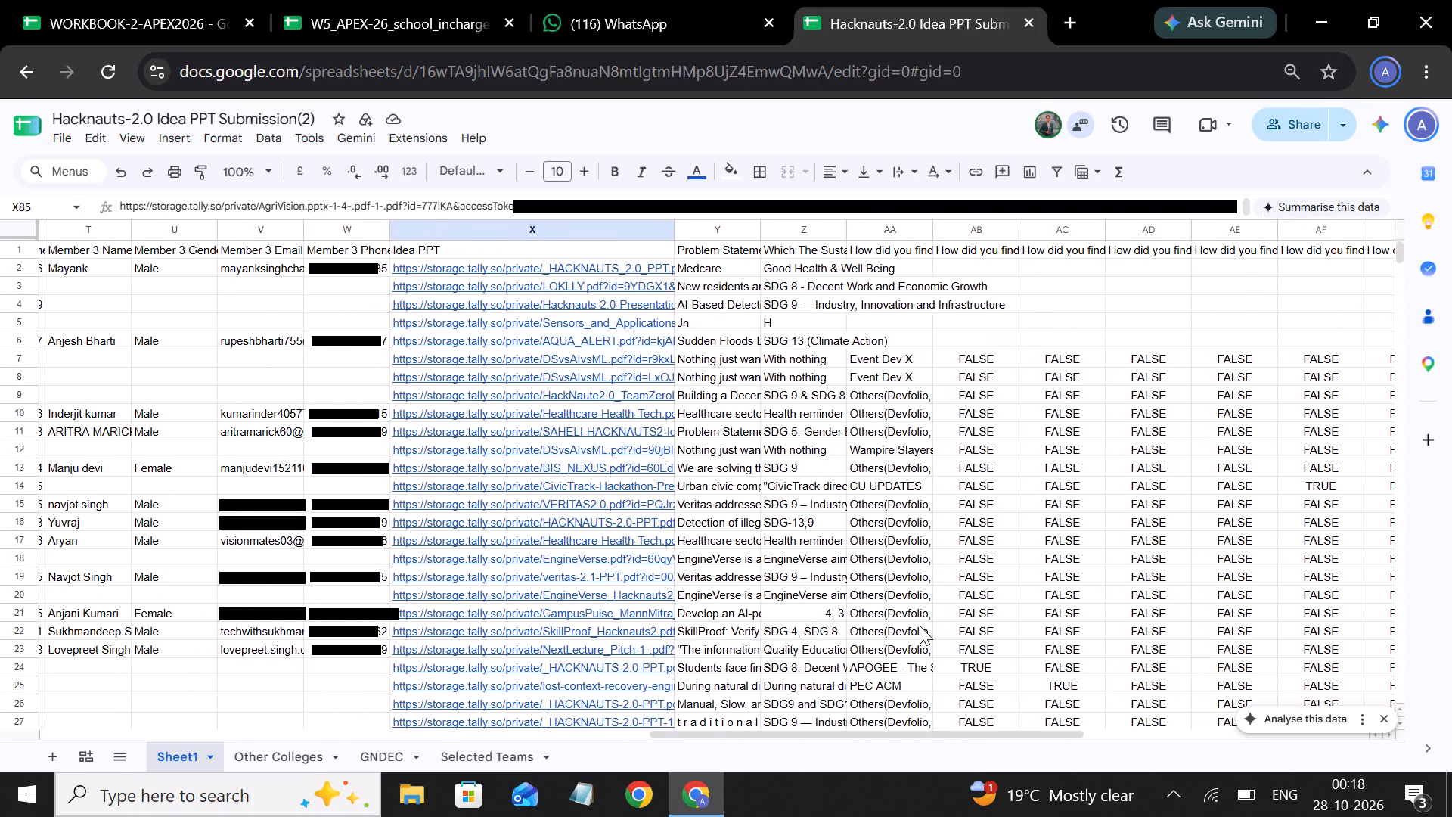
pyautogui.hscroll(4, 920, 626)
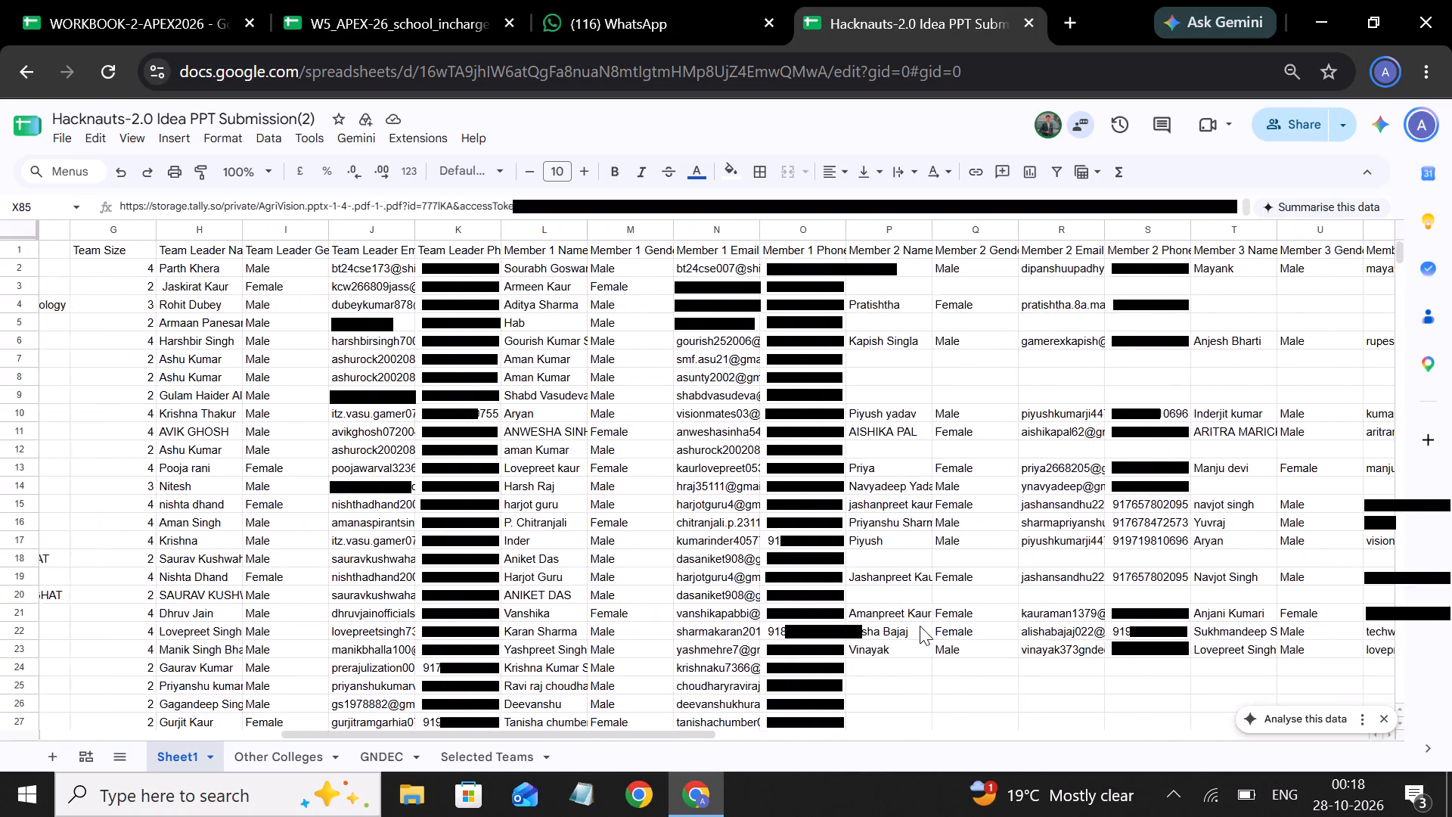
pyautogui.hscroll(4, 920, 626)
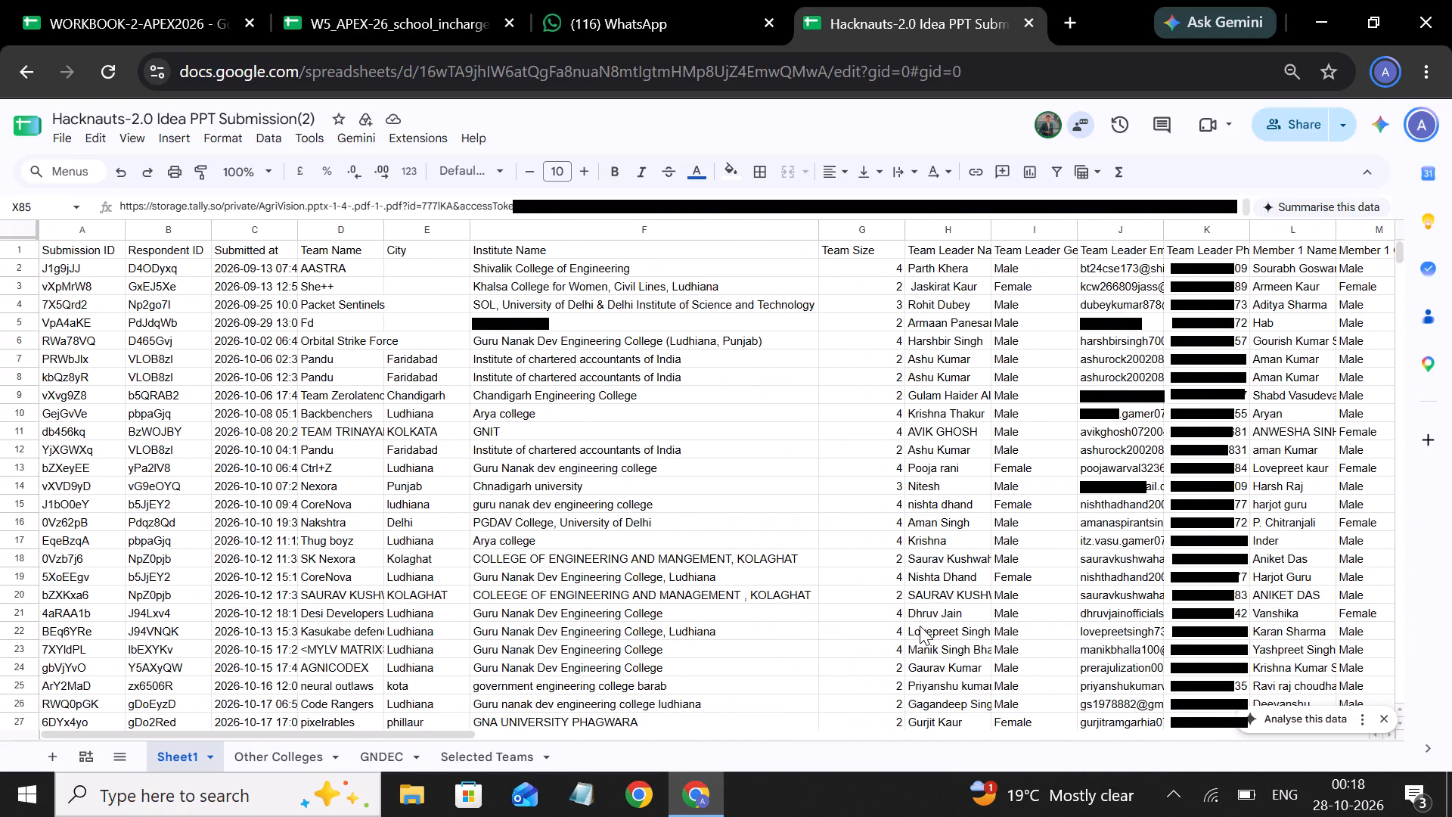
# Look through the team names, cities and institutes on Sheet1 from the first submission to the last filled row.
pyautogui.hscroll(2, 583, 481)
pyautogui.scroll(-5, 583, 481)
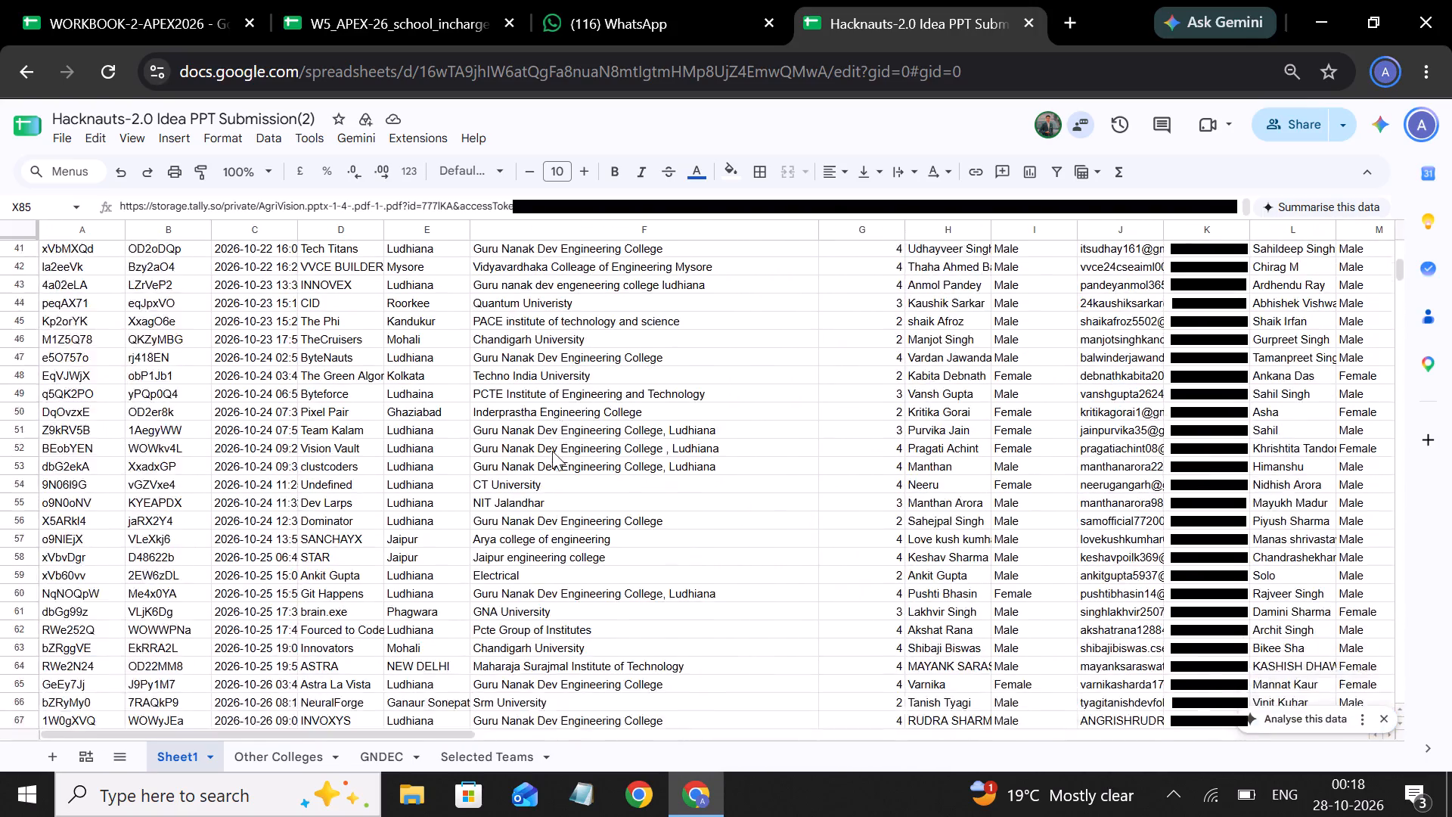
pyautogui.scroll(-5, 552, 451)
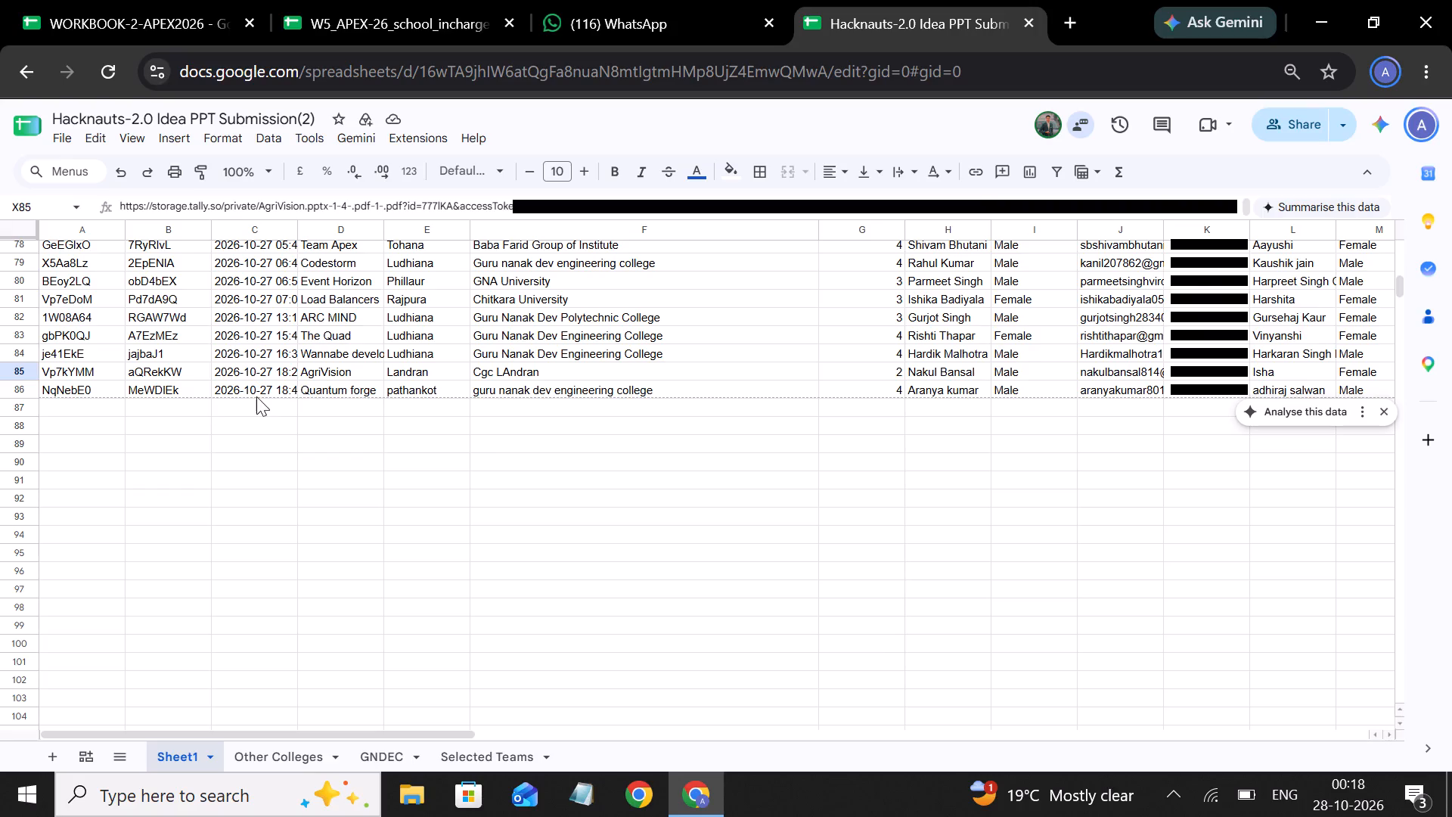
pyautogui.scroll(6, 243, 418)
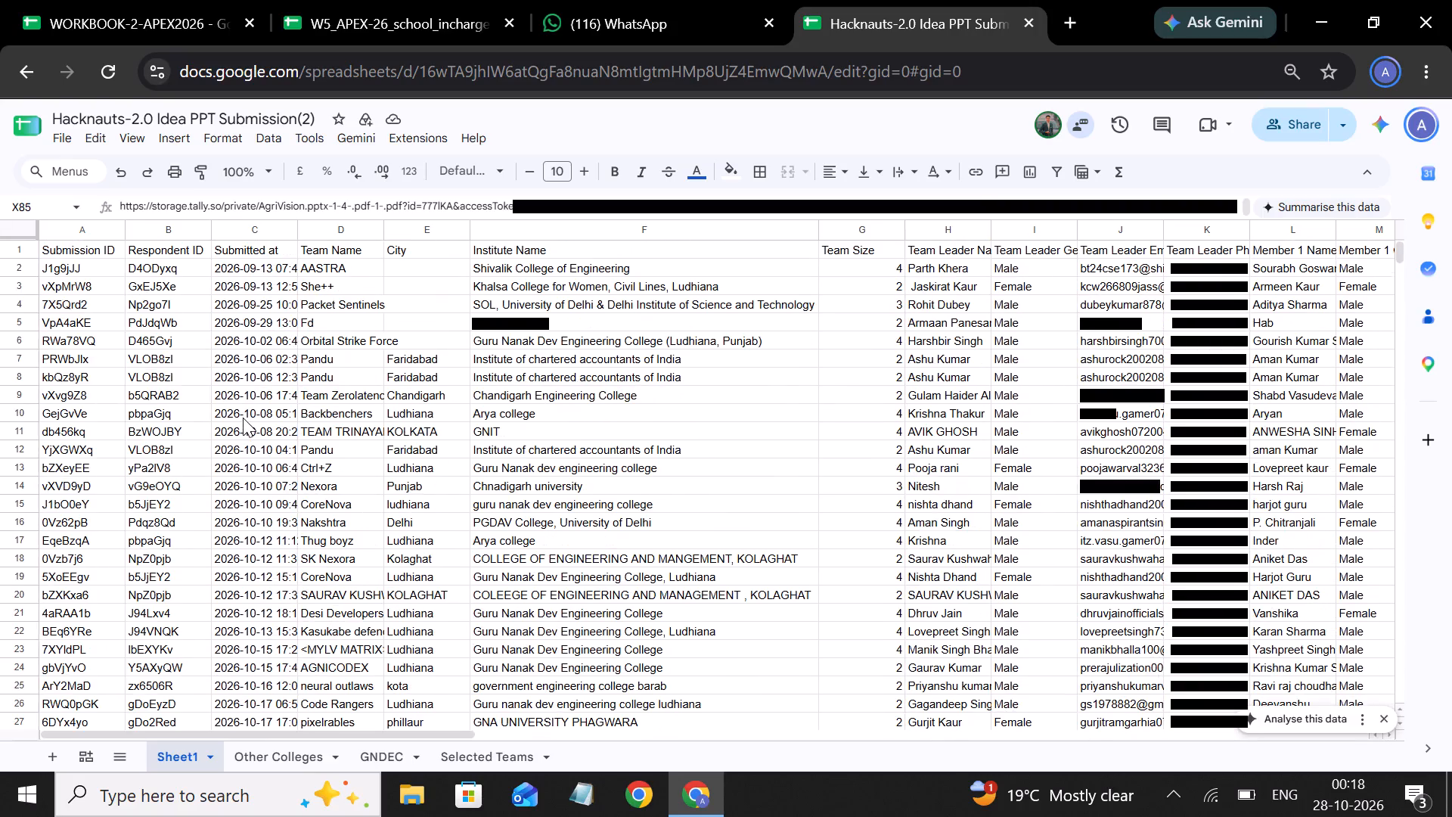
pyautogui.scroll(4, 243, 418)
pyautogui.scroll(-8, 243, 418)
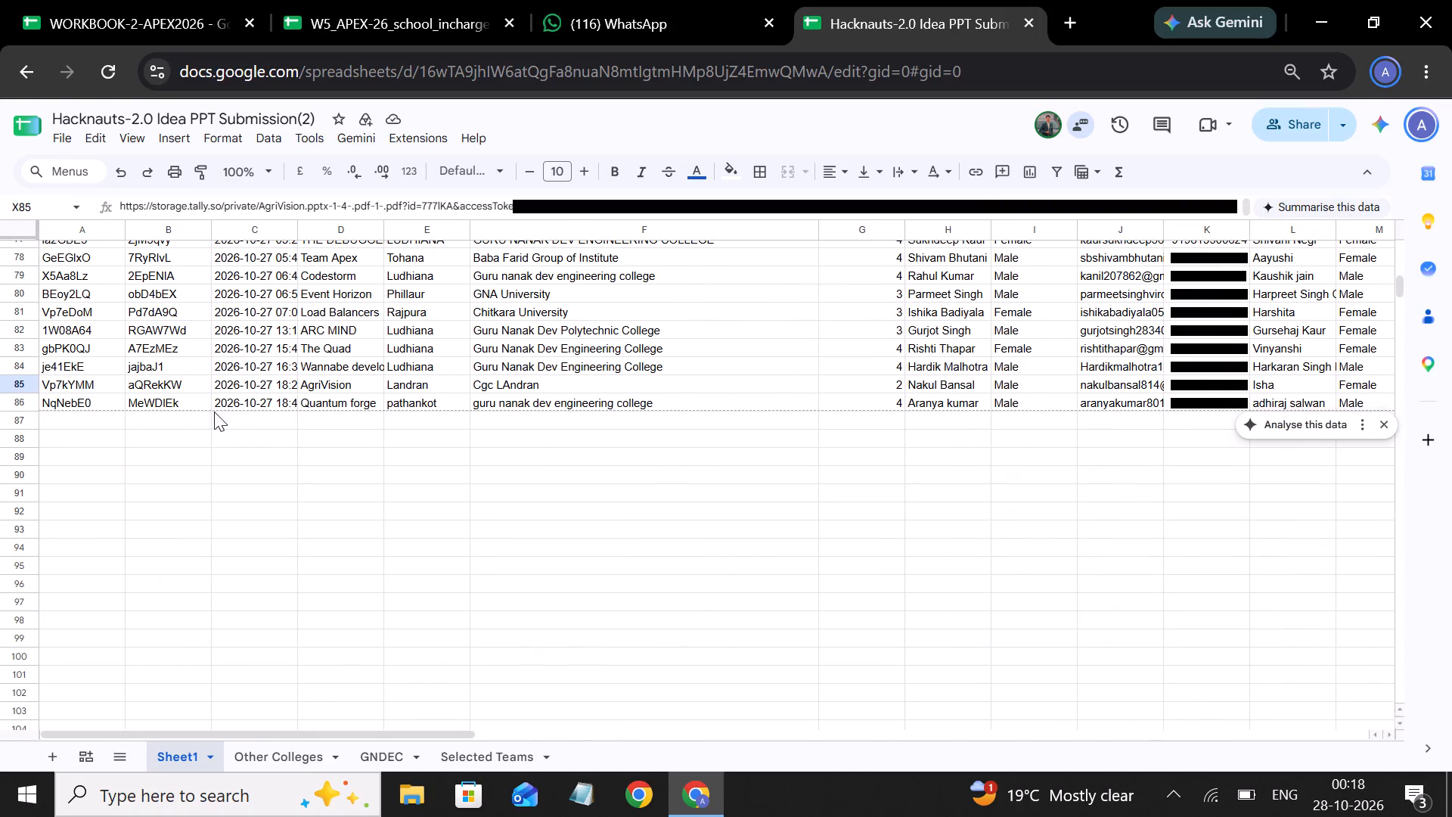
pyautogui.scroll(2, 340, 405)
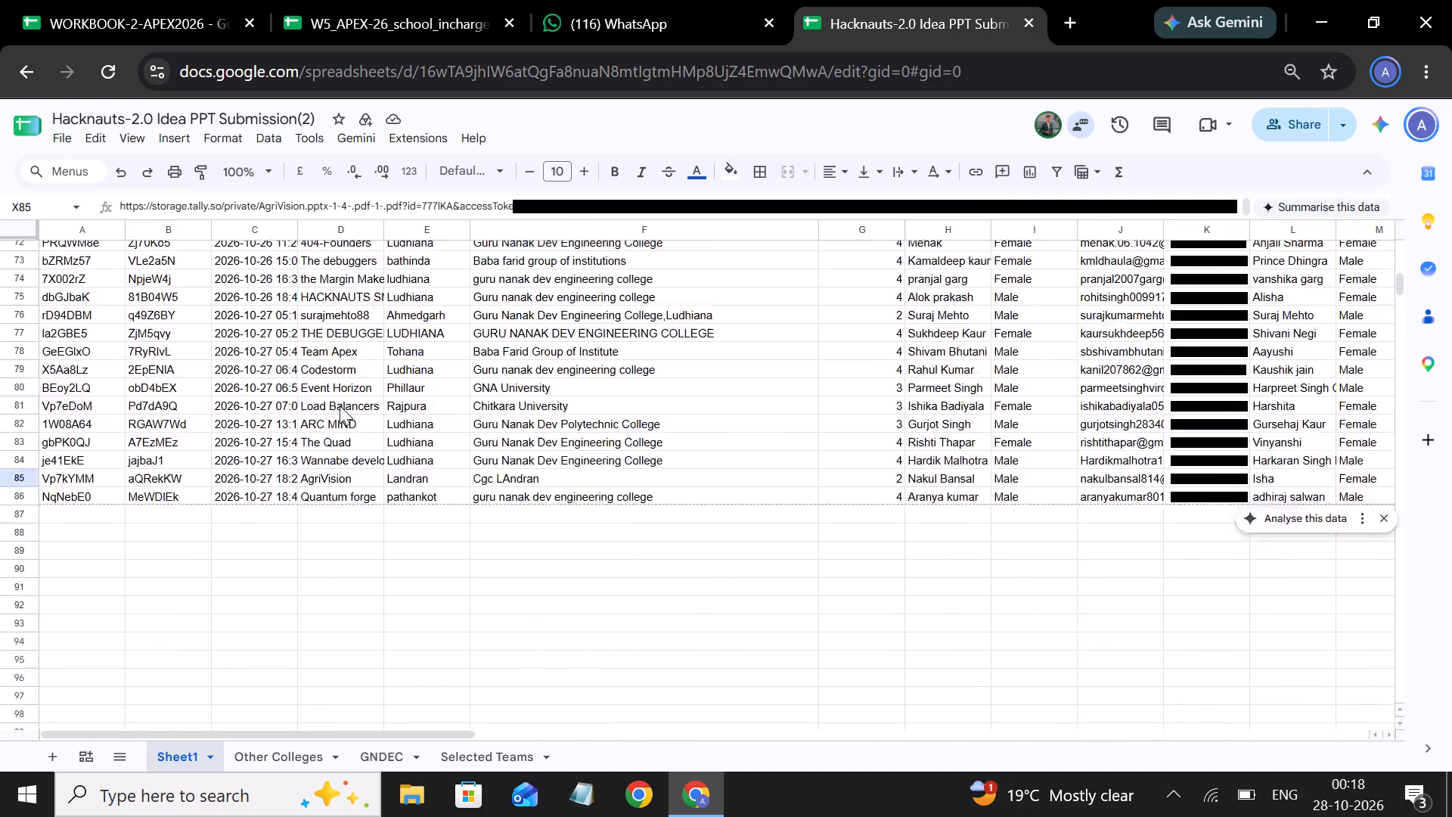
pyautogui.scroll(7, 340, 405)
pyautogui.scroll(-3, 340, 405)
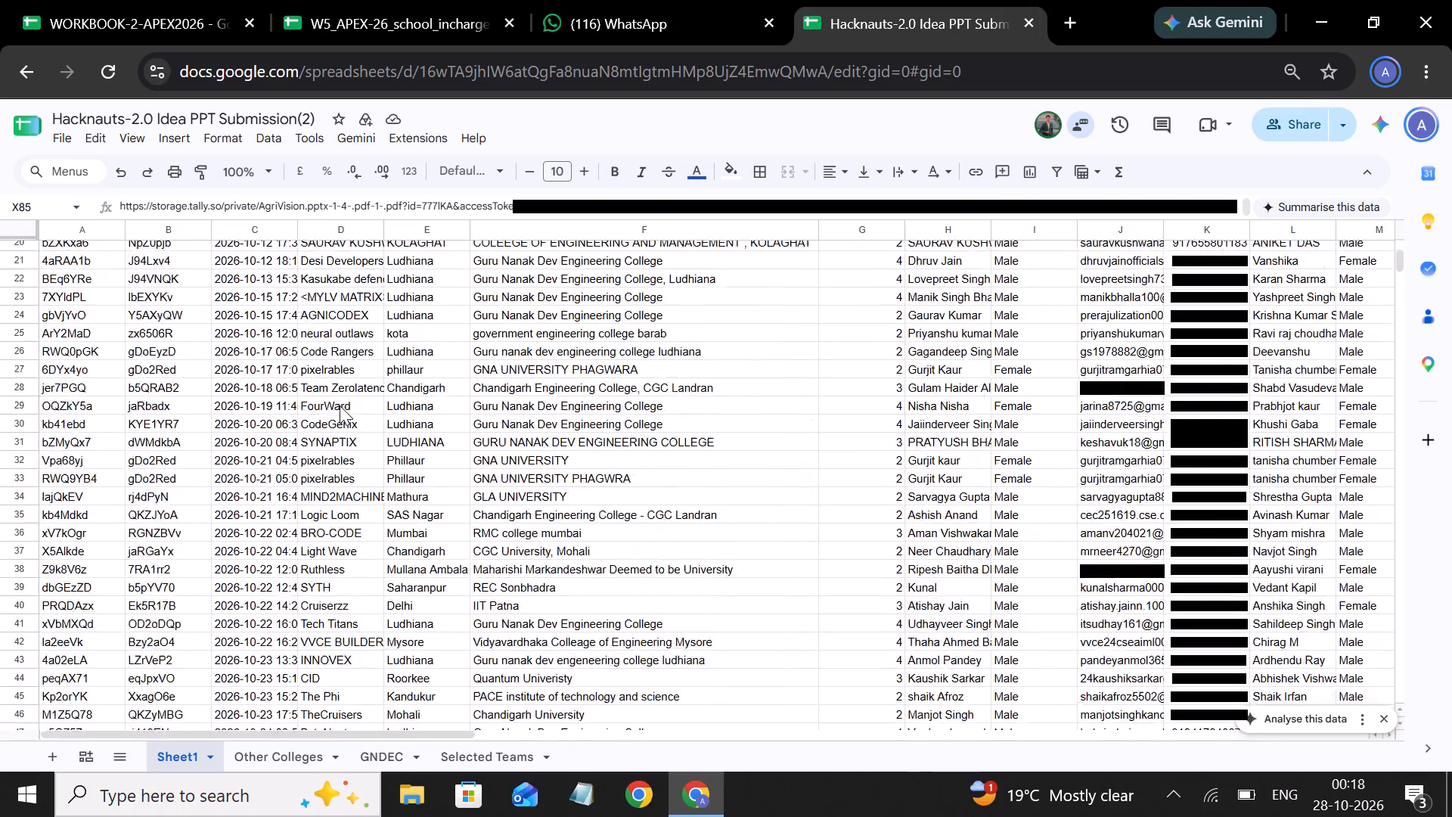
pyautogui.scroll(-6, 340, 405)
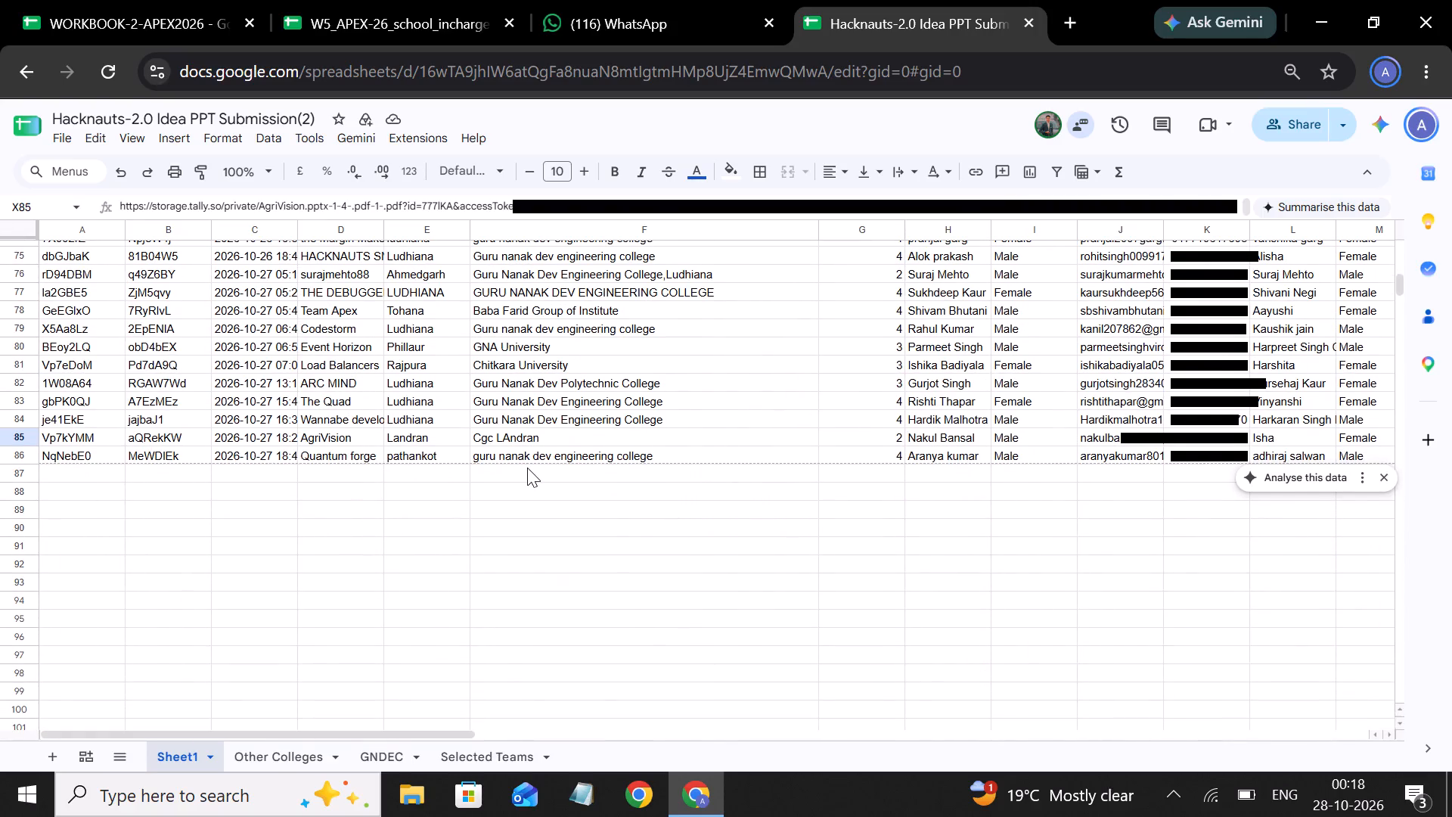
# Review the member details and Idea PPT links of the latest submissions, and return to the team and institute columns of earlier rows.
pyautogui.hscroll(-4, 609, 477)
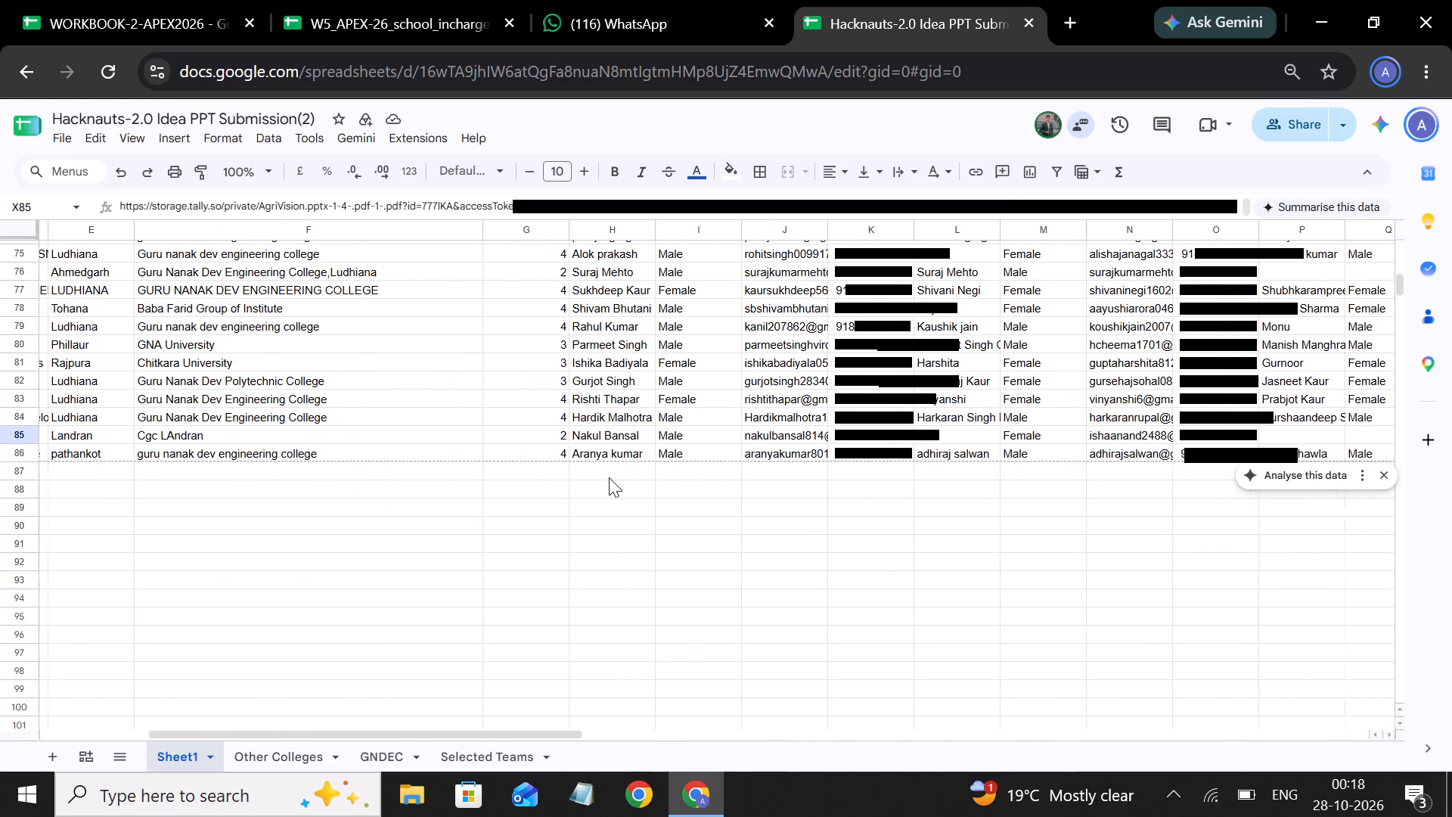
pyautogui.hscroll(-3, 609, 477)
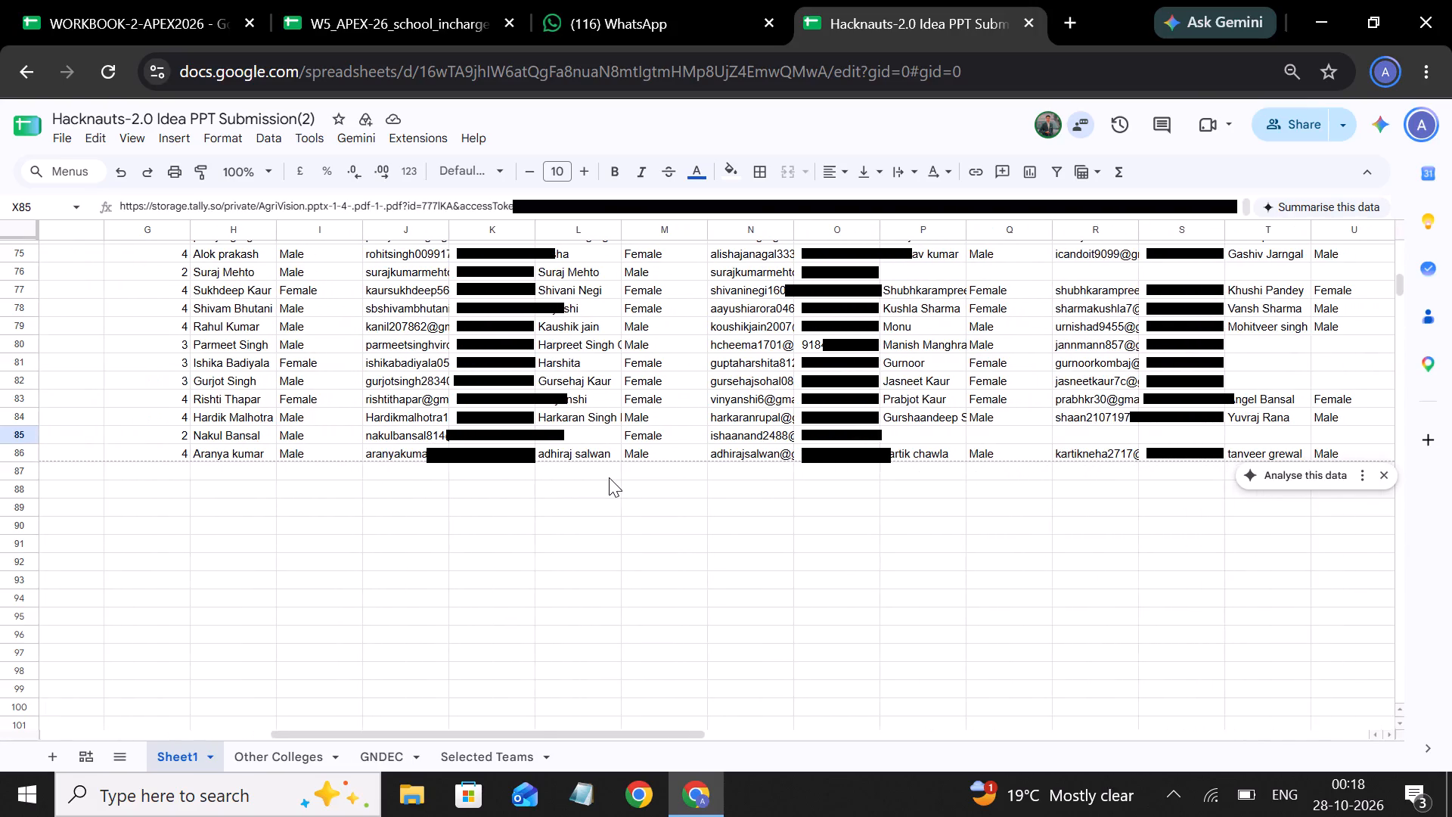
pyautogui.hscroll(-3, 718, 498)
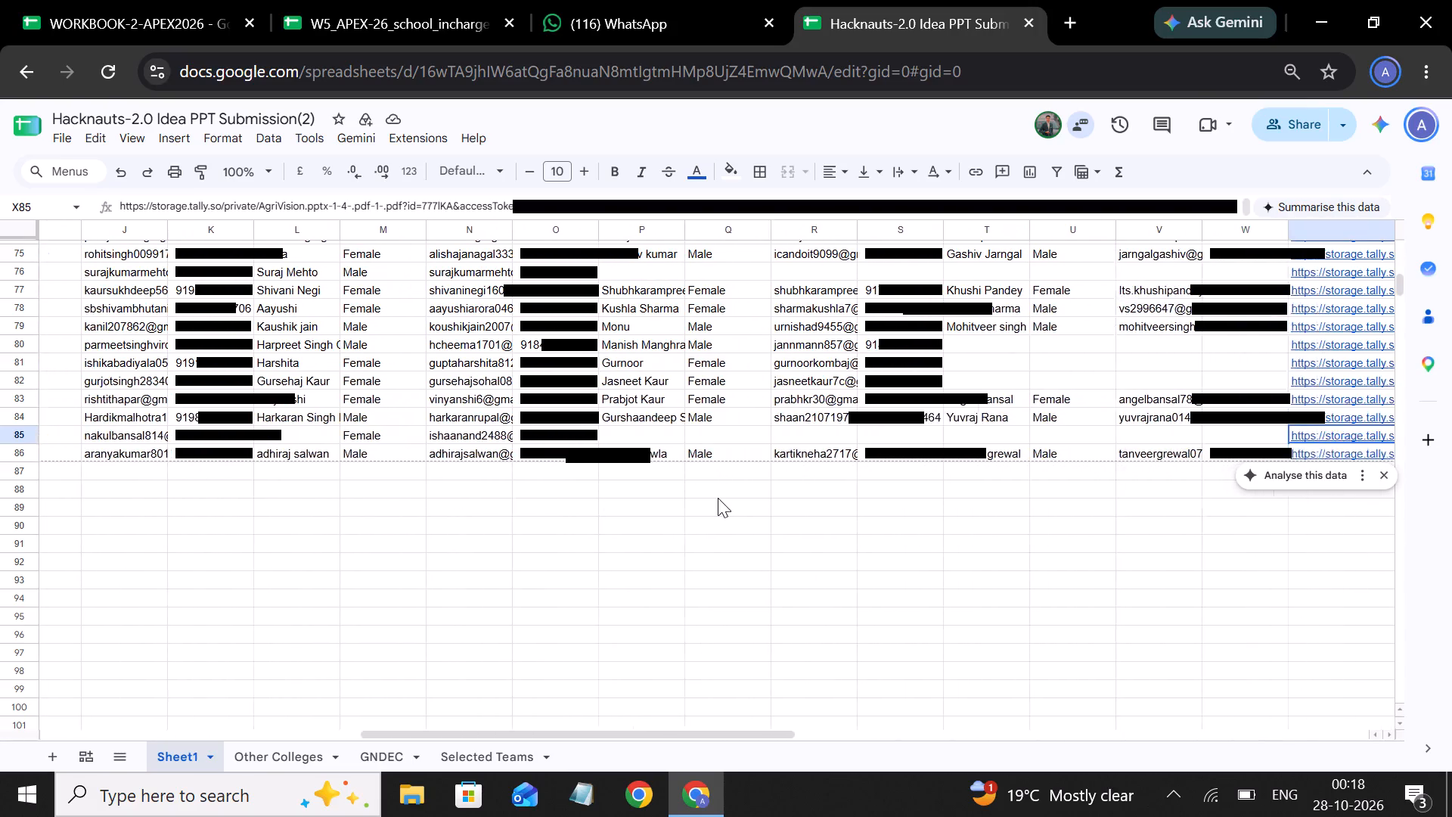
pyautogui.hscroll(-1, 718, 498)
pyautogui.hscroll(4, 718, 498)
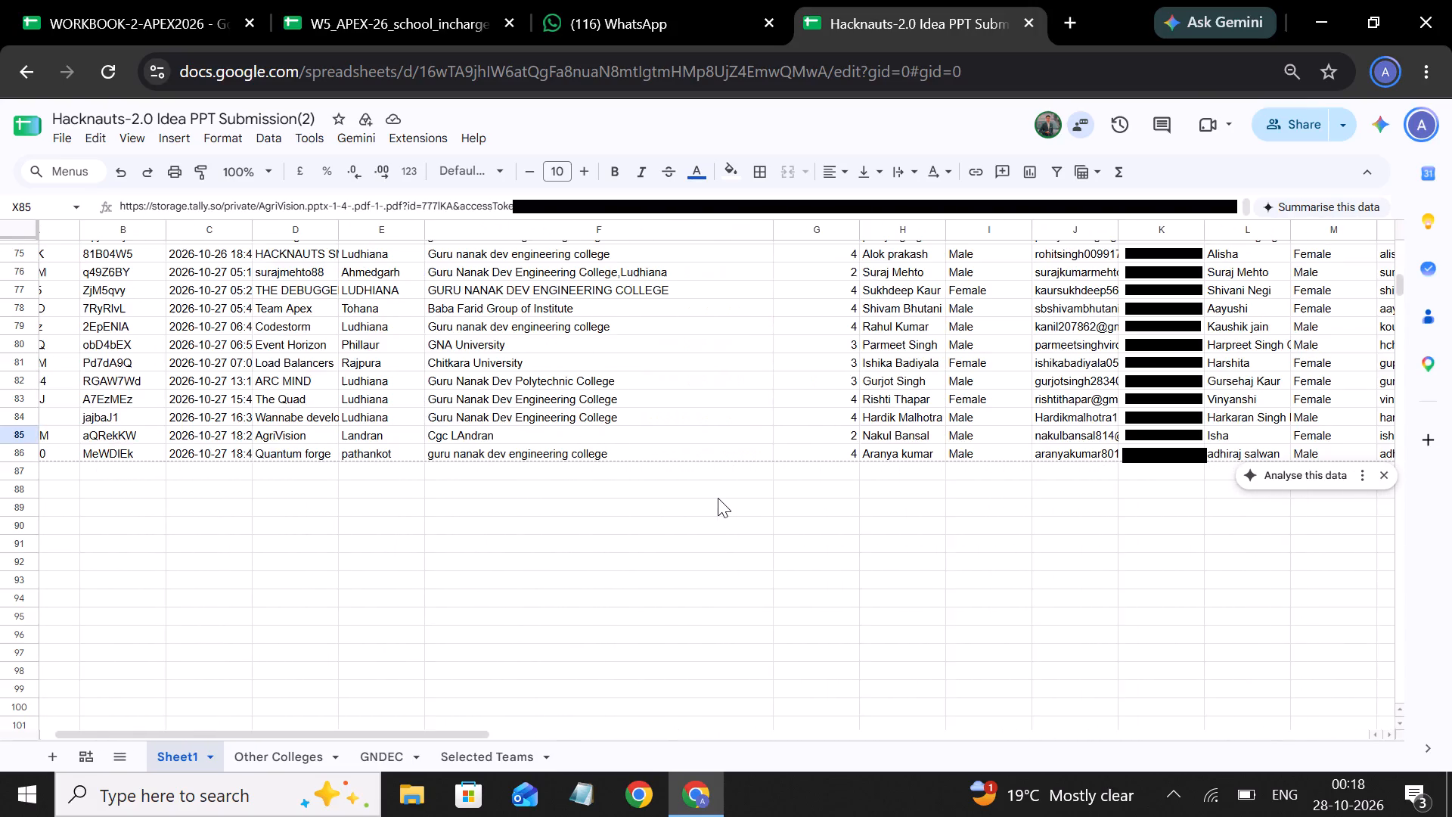
pyautogui.hscroll(1, 718, 498)
pyautogui.scroll(7, 718, 498)
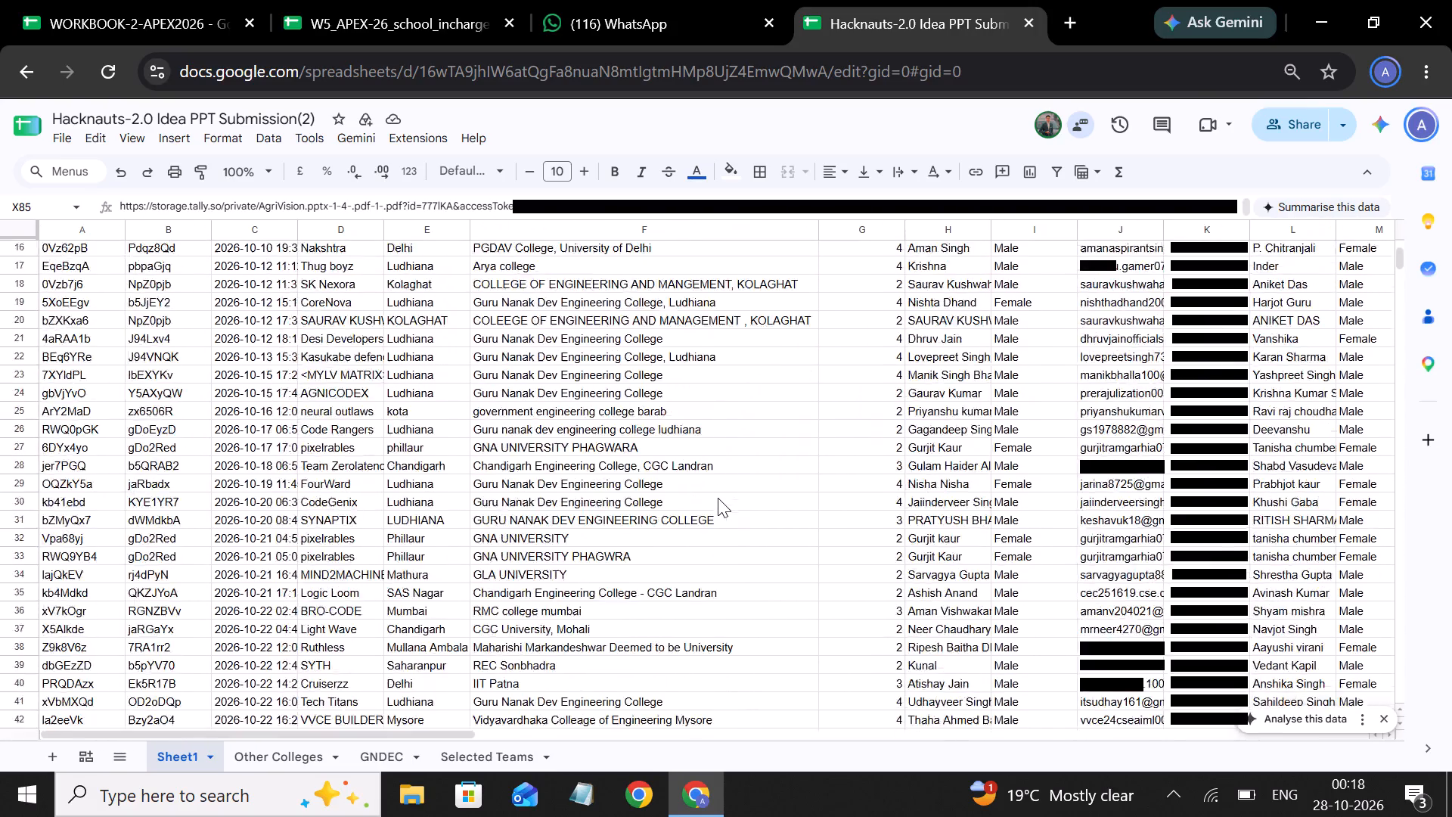
pyautogui.scroll(4, 718, 498)
pyautogui.scroll(-7, 718, 498)
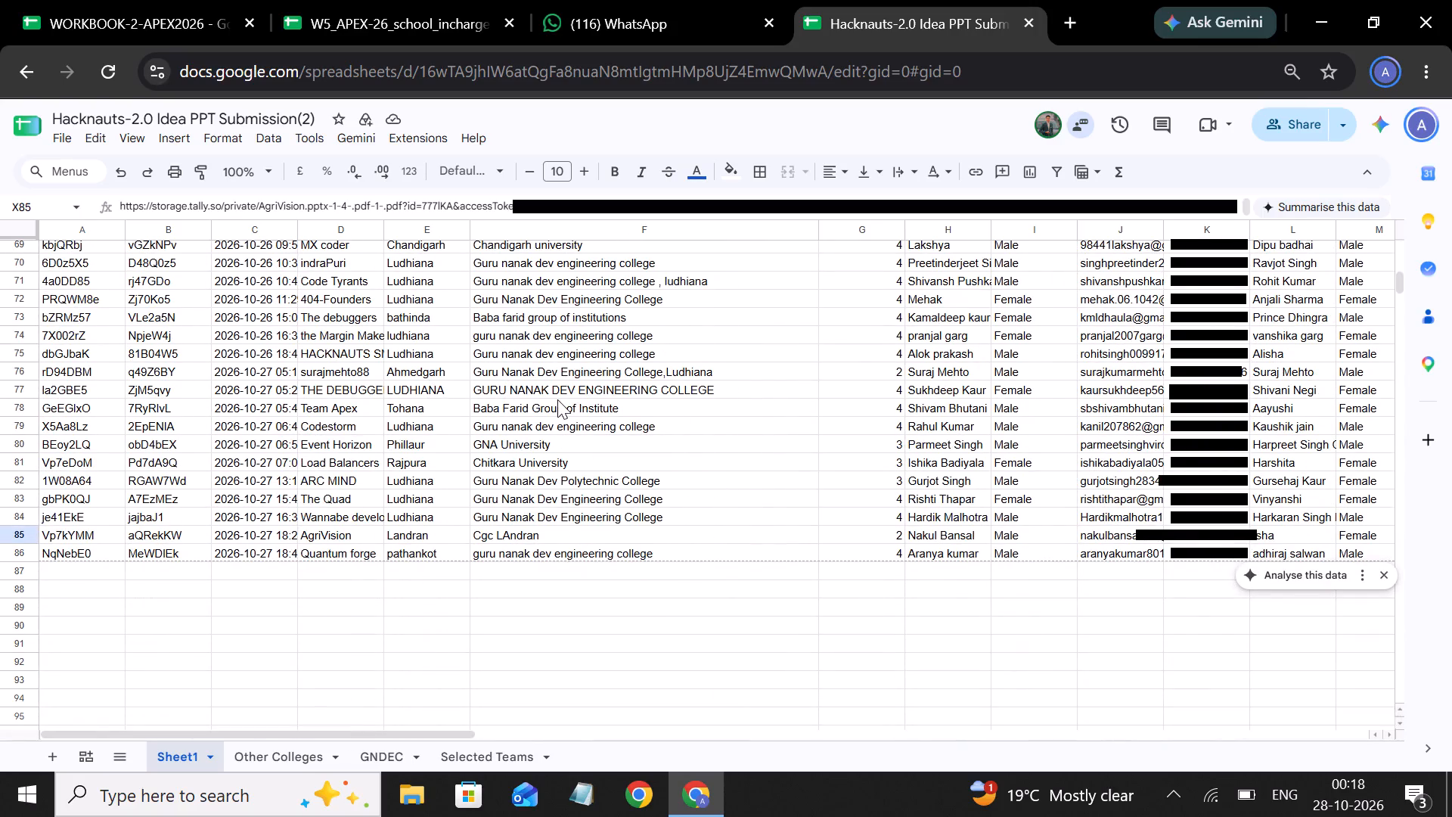
pyautogui.hscroll(-1, 1022, 466)
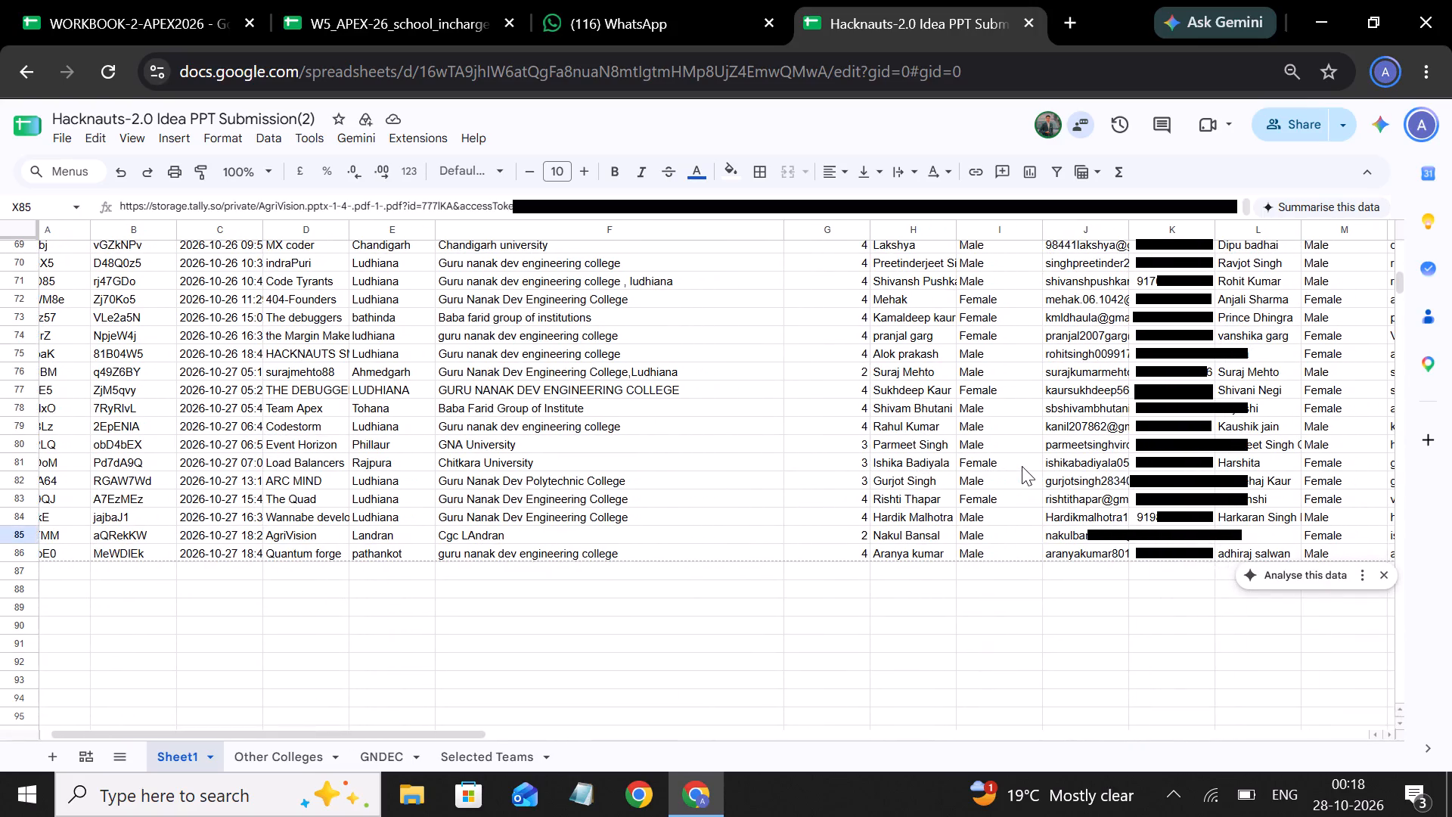
pyautogui.hscroll(-1, 1022, 466)
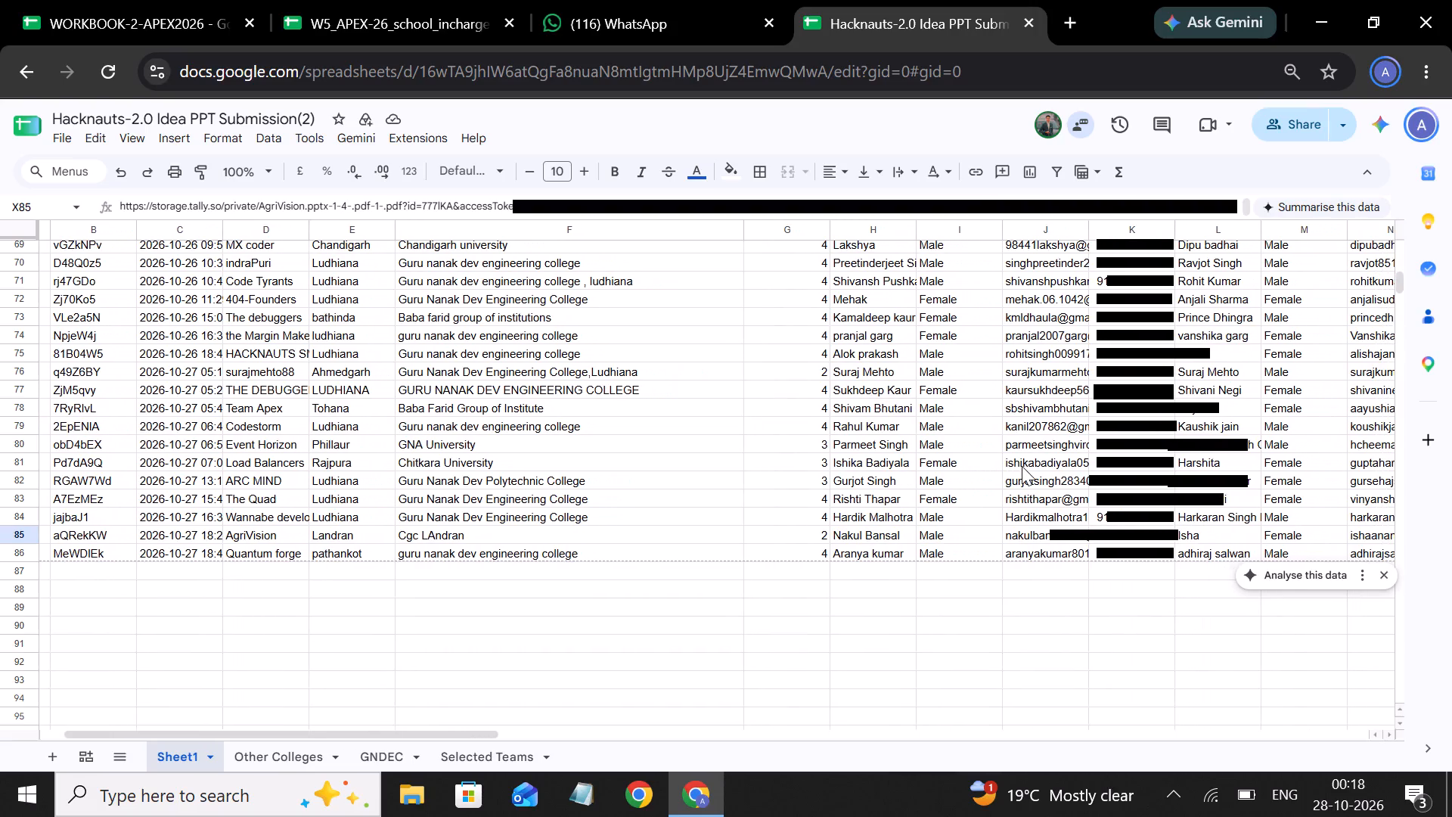
pyautogui.hscroll(-1, 1022, 466)
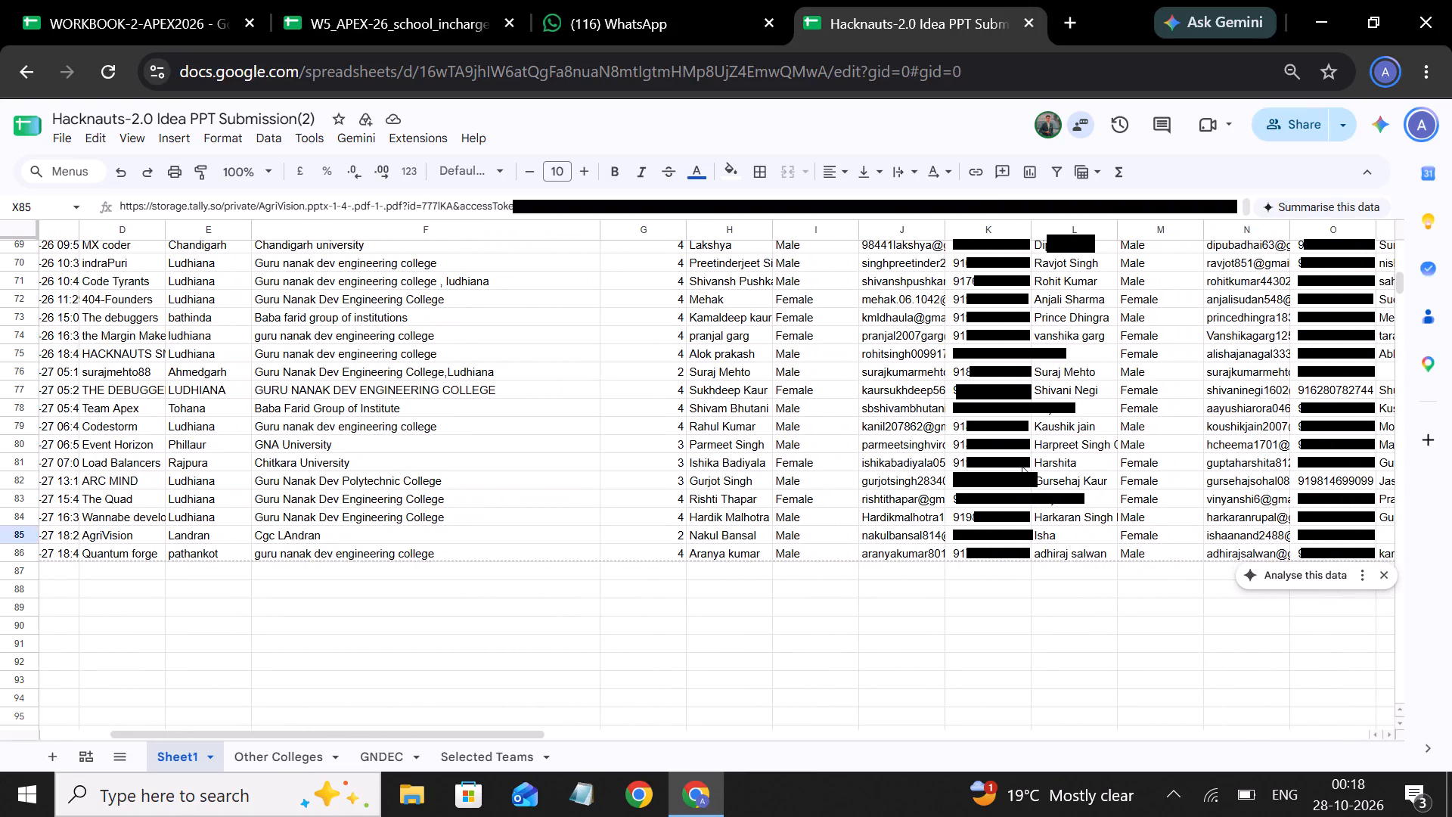